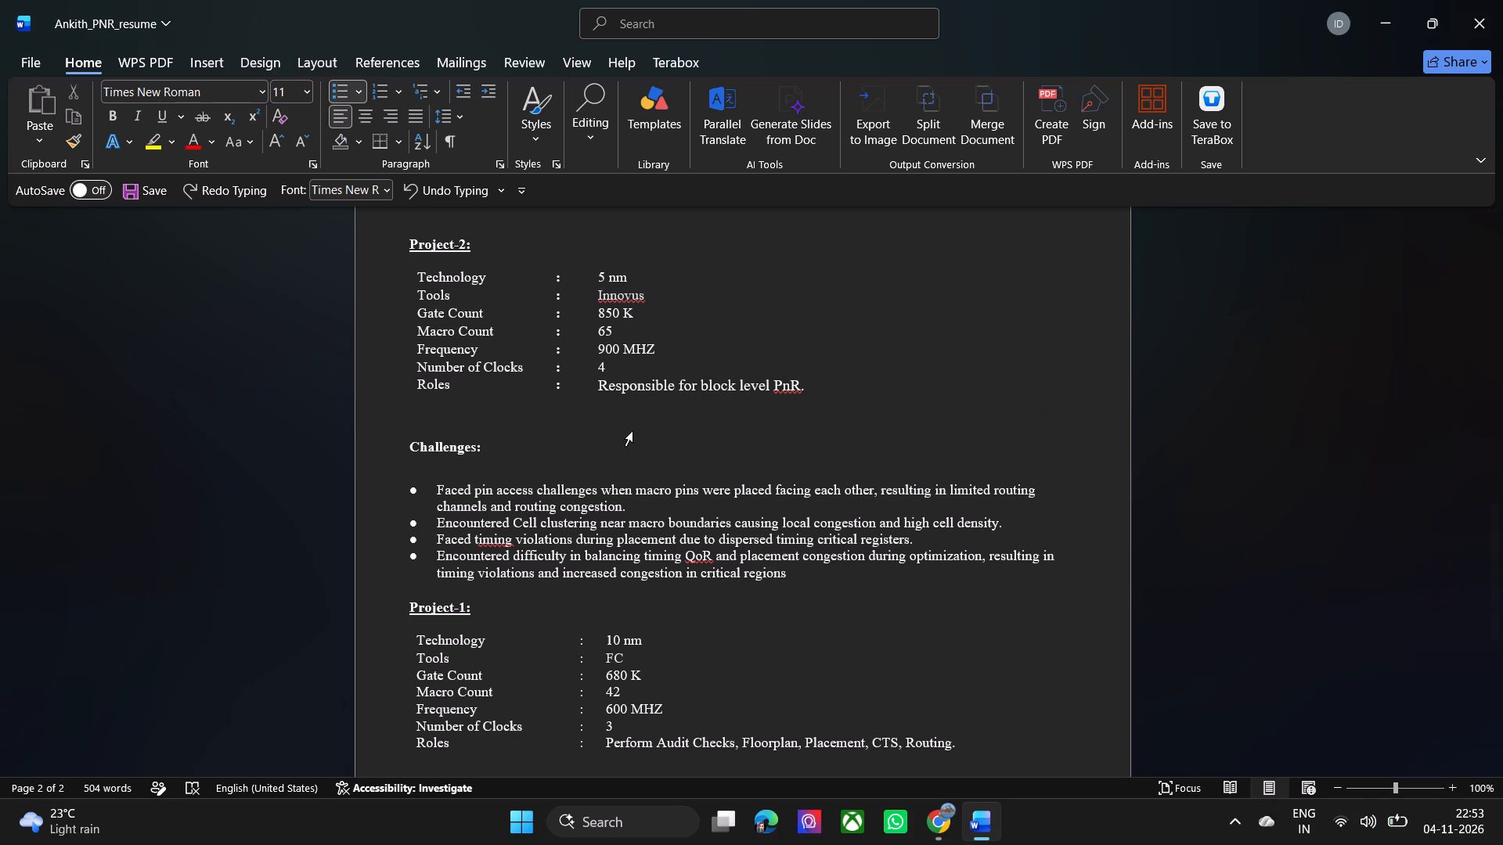
# Delete the whole Project-3 section under Project Summary, including its heading, details table and Challenges bullets.
pyautogui.scroll(-1, 633, 431)
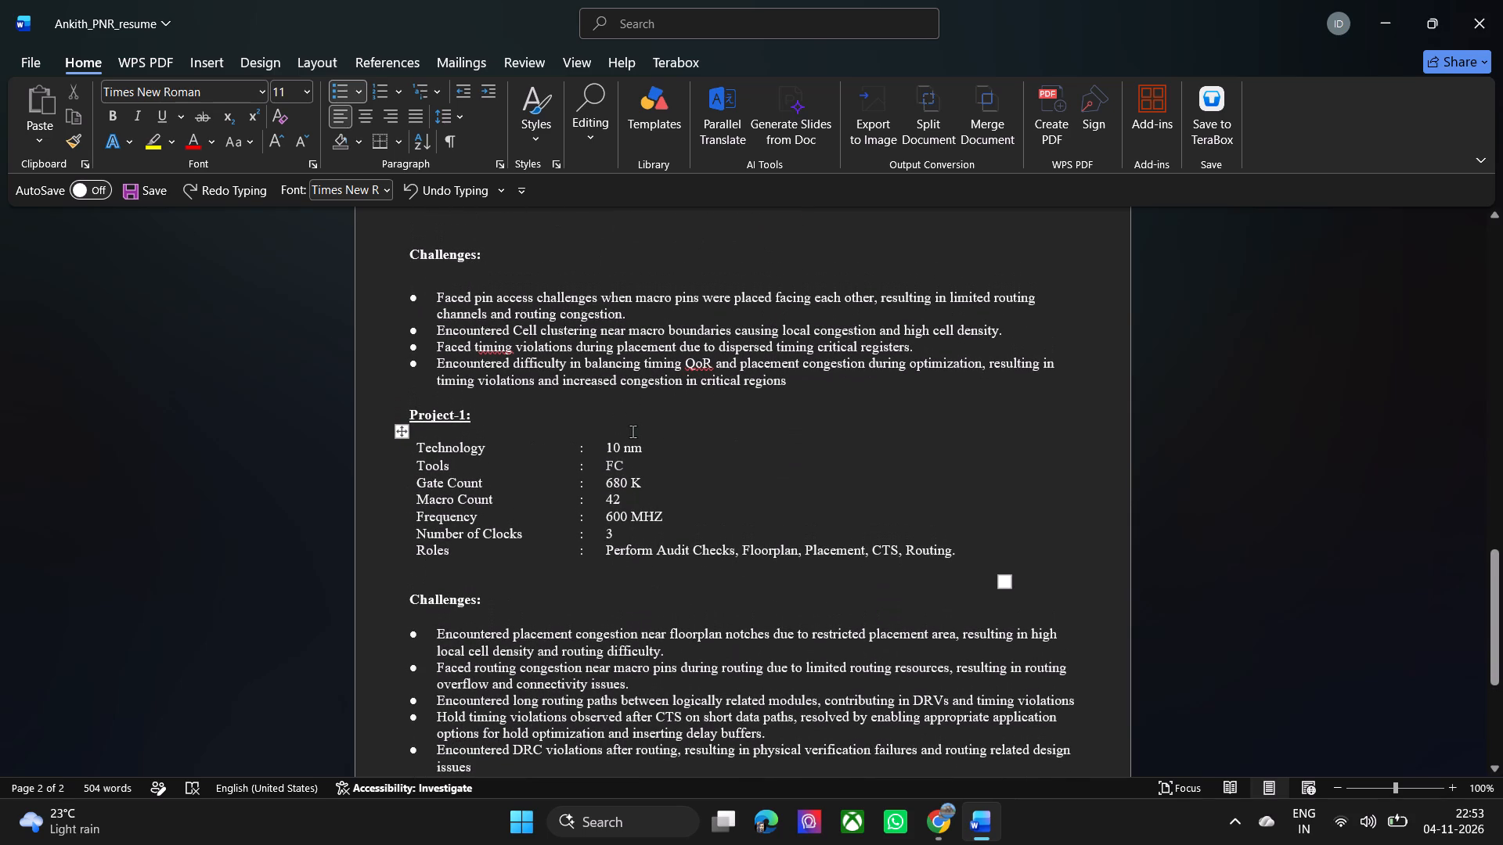
pyautogui.scroll(4, 633, 431)
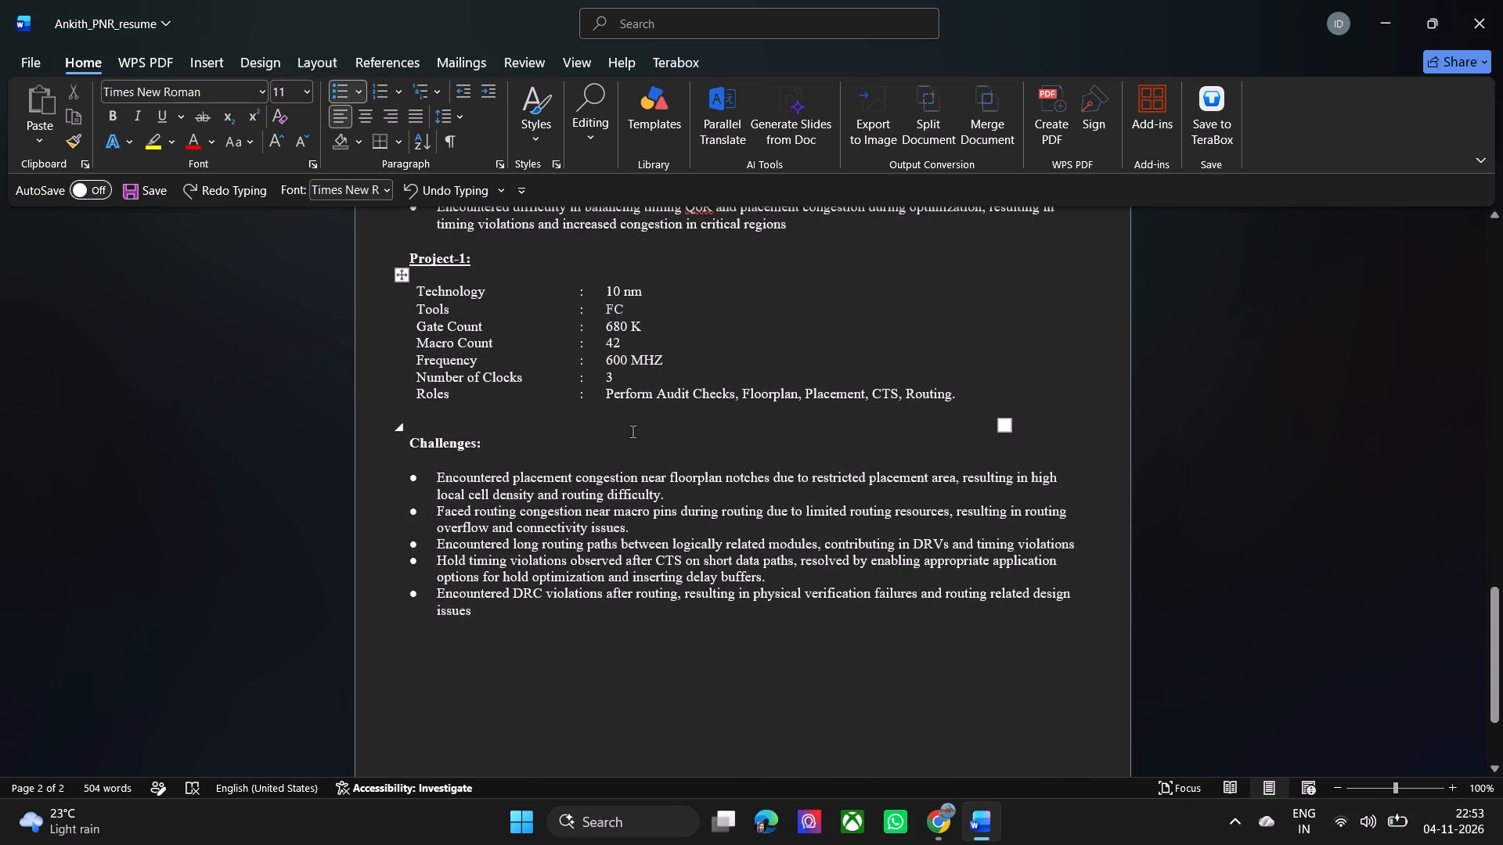
pyautogui.scroll(2, 633, 431)
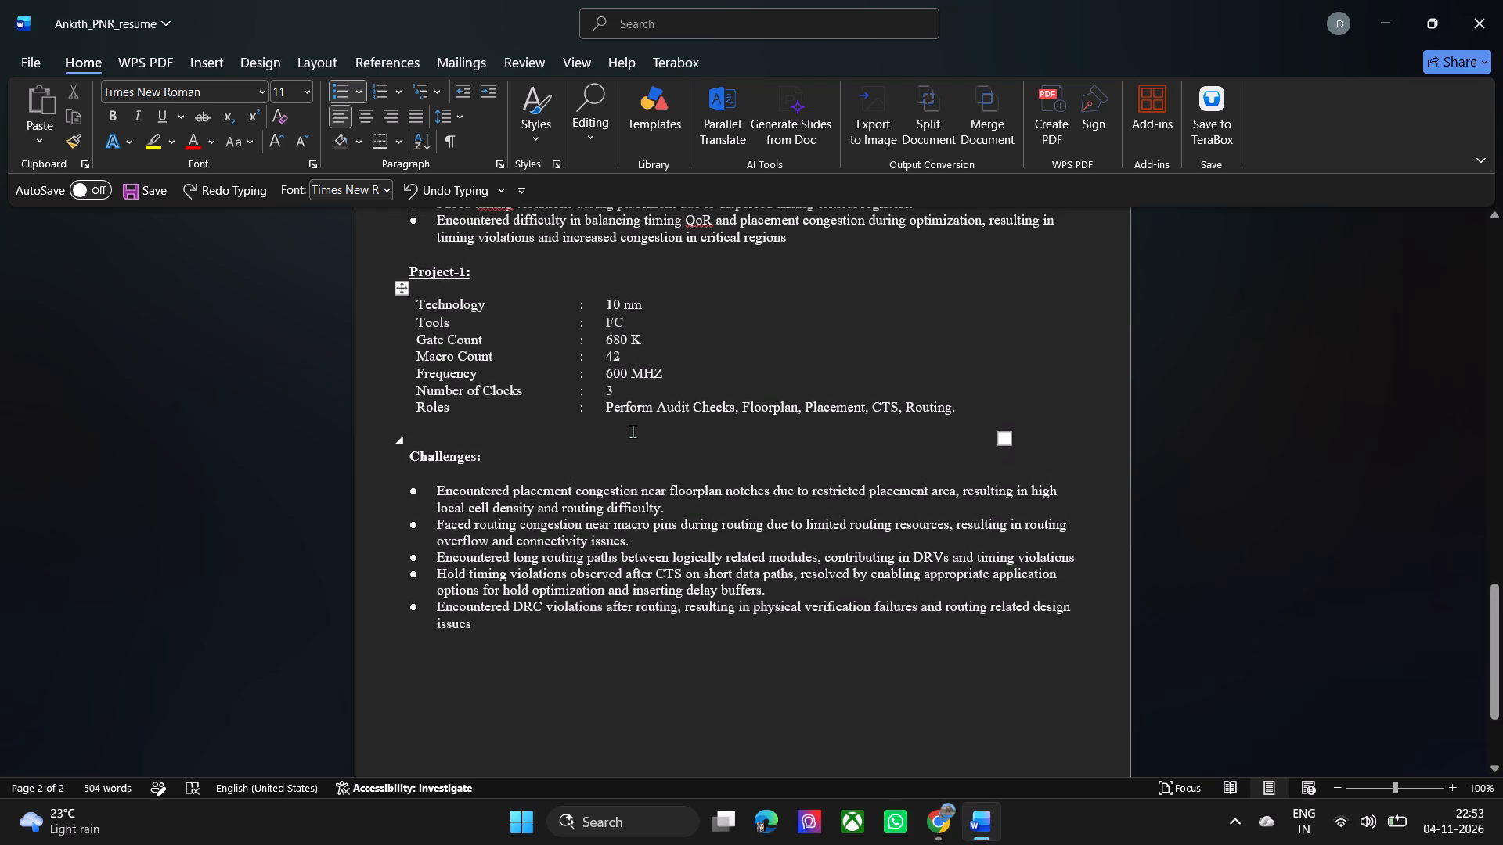
pyautogui.scroll(1, 633, 431)
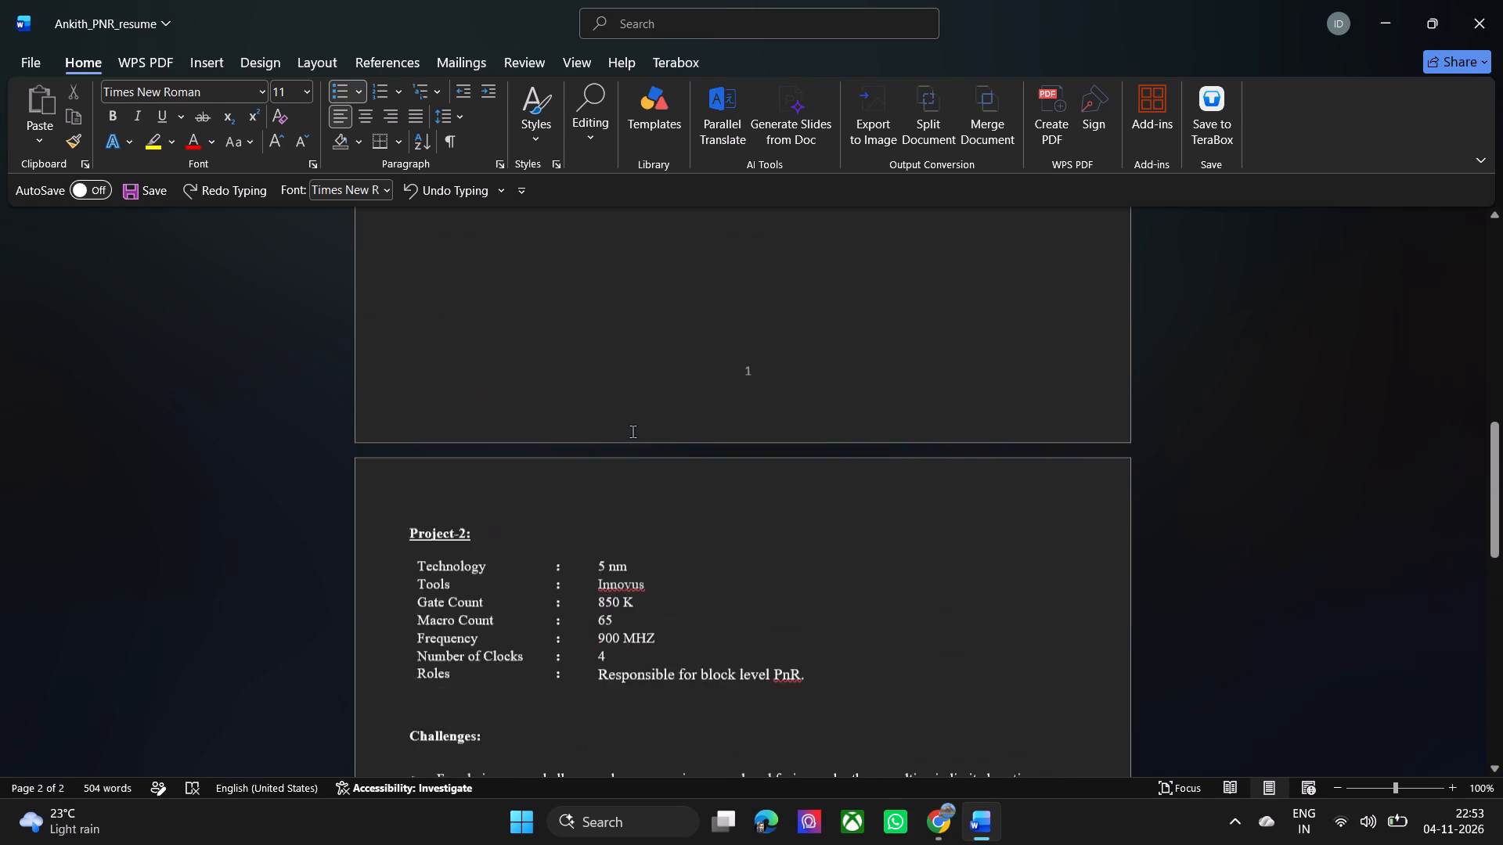
pyautogui.scroll(1, 633, 431)
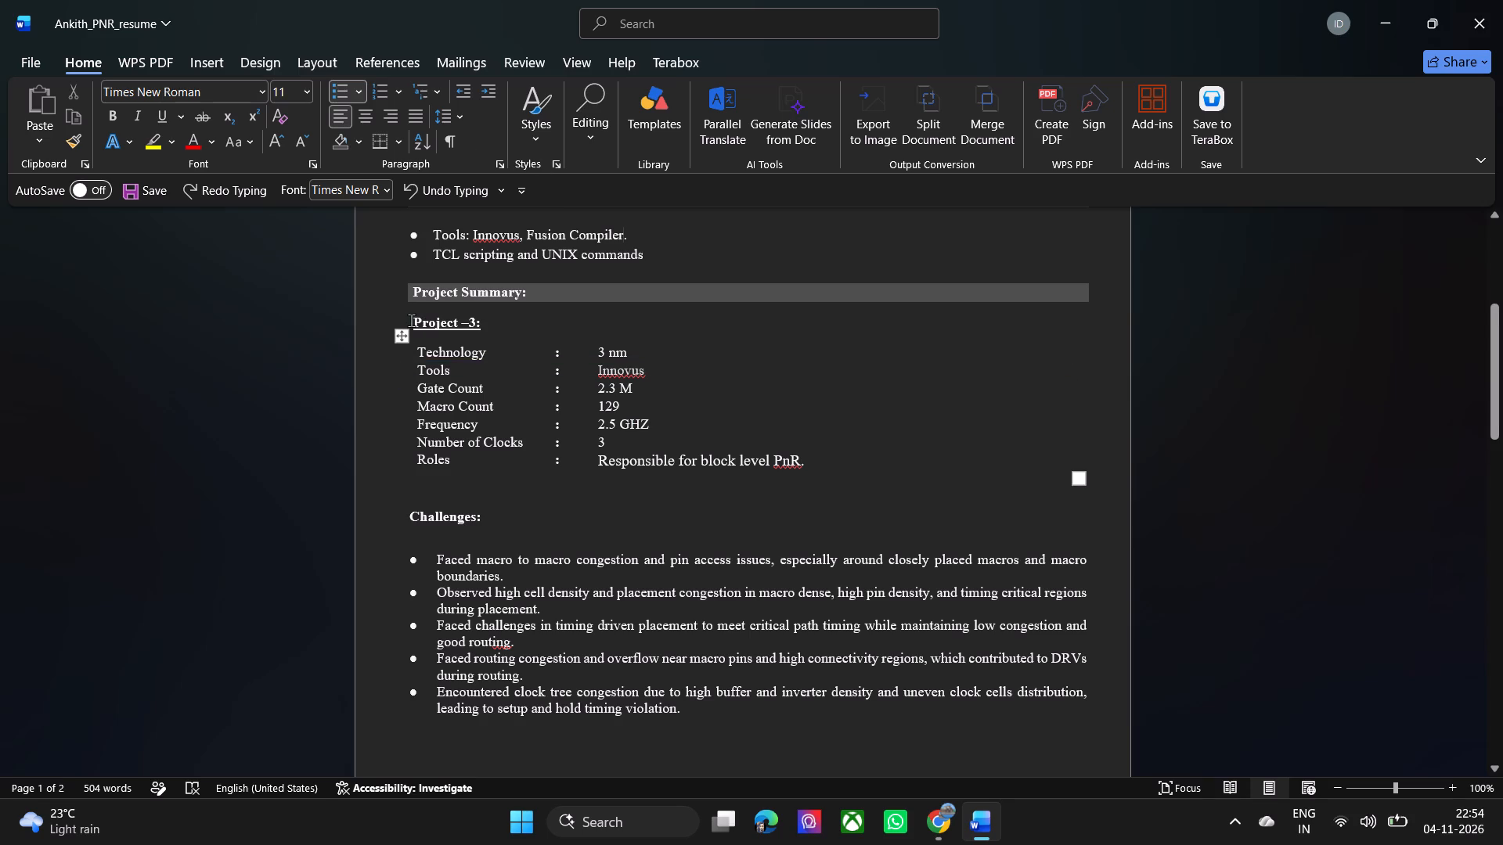
pyautogui.moveTo(411, 320); pyautogui.dragTo(686, 710)
pyautogui.press('Delete')
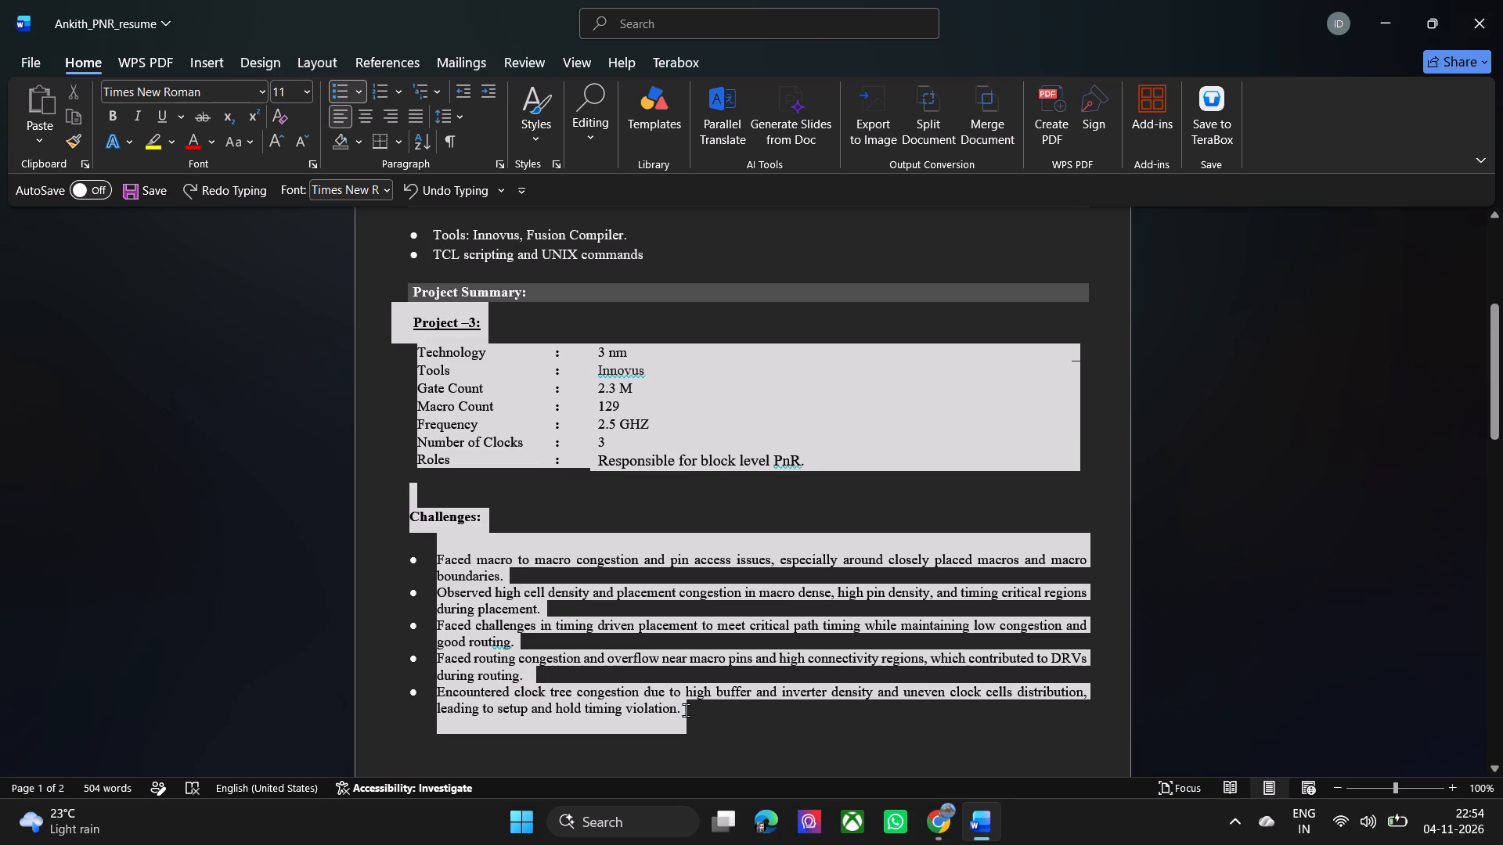
pyautogui.moveTo(686, 710); pyautogui.dragTo(708, 731)
pyautogui.press('BackSpace')
pyautogui.press('BackSpace')
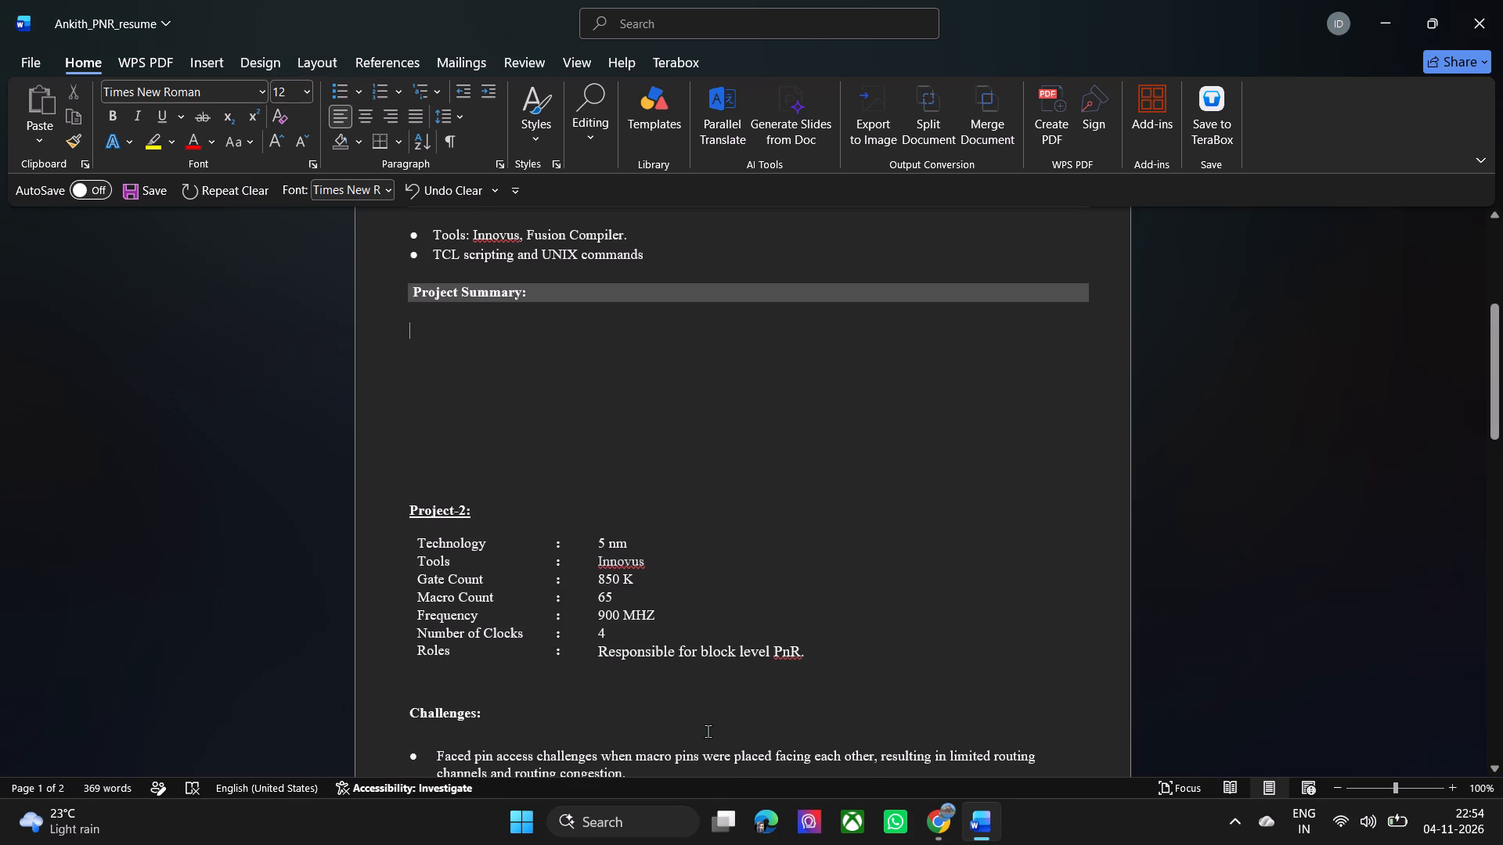
# Remove the empty lines between the Project Summary heading and the Project-2 heading.
pyautogui.press('BackSpace')
pyautogui.press('BackSpace')
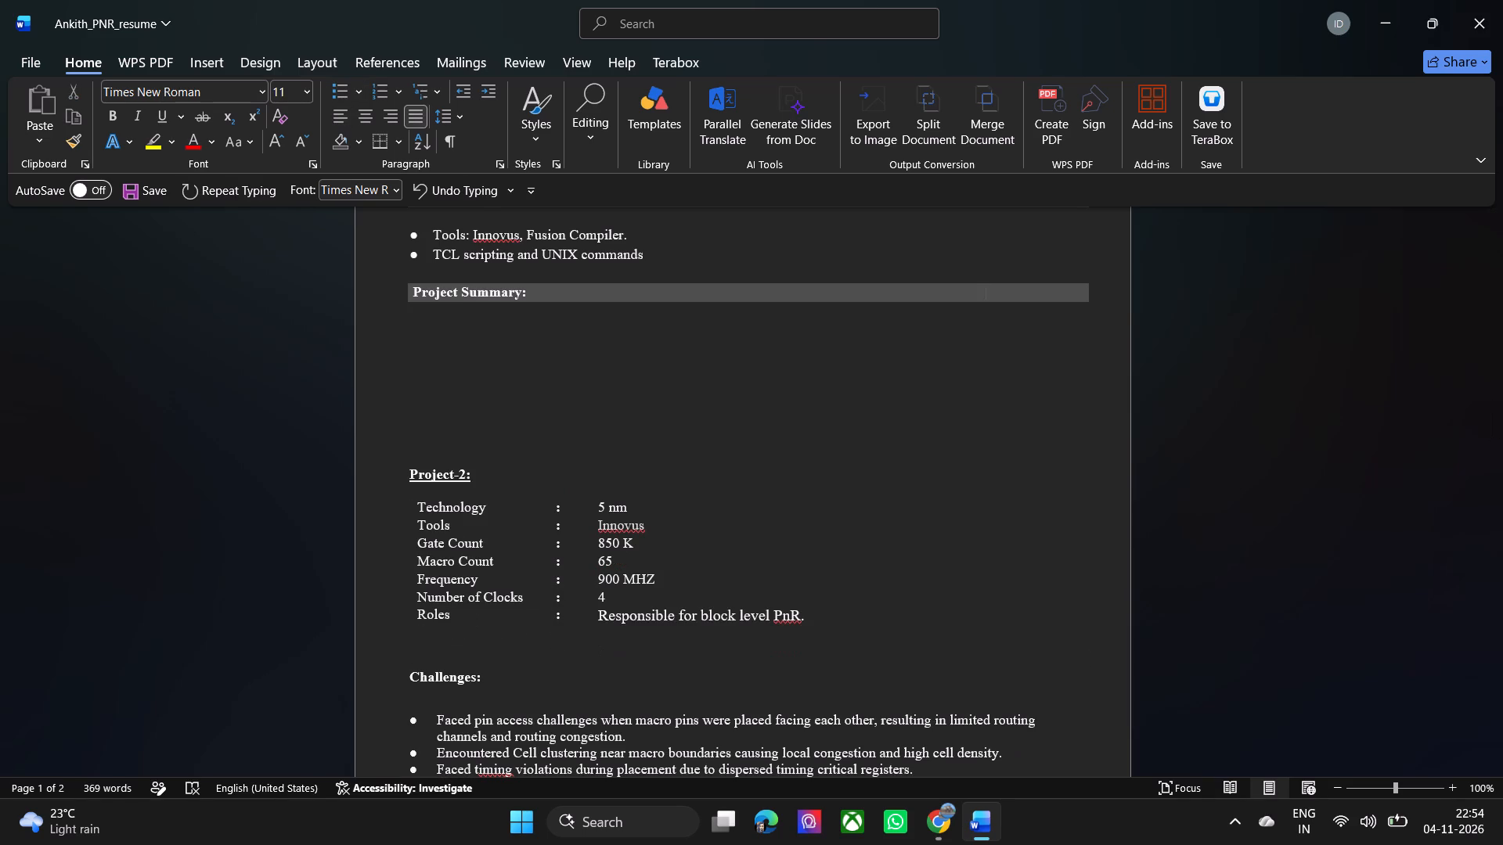
pyautogui.click(418, 443)
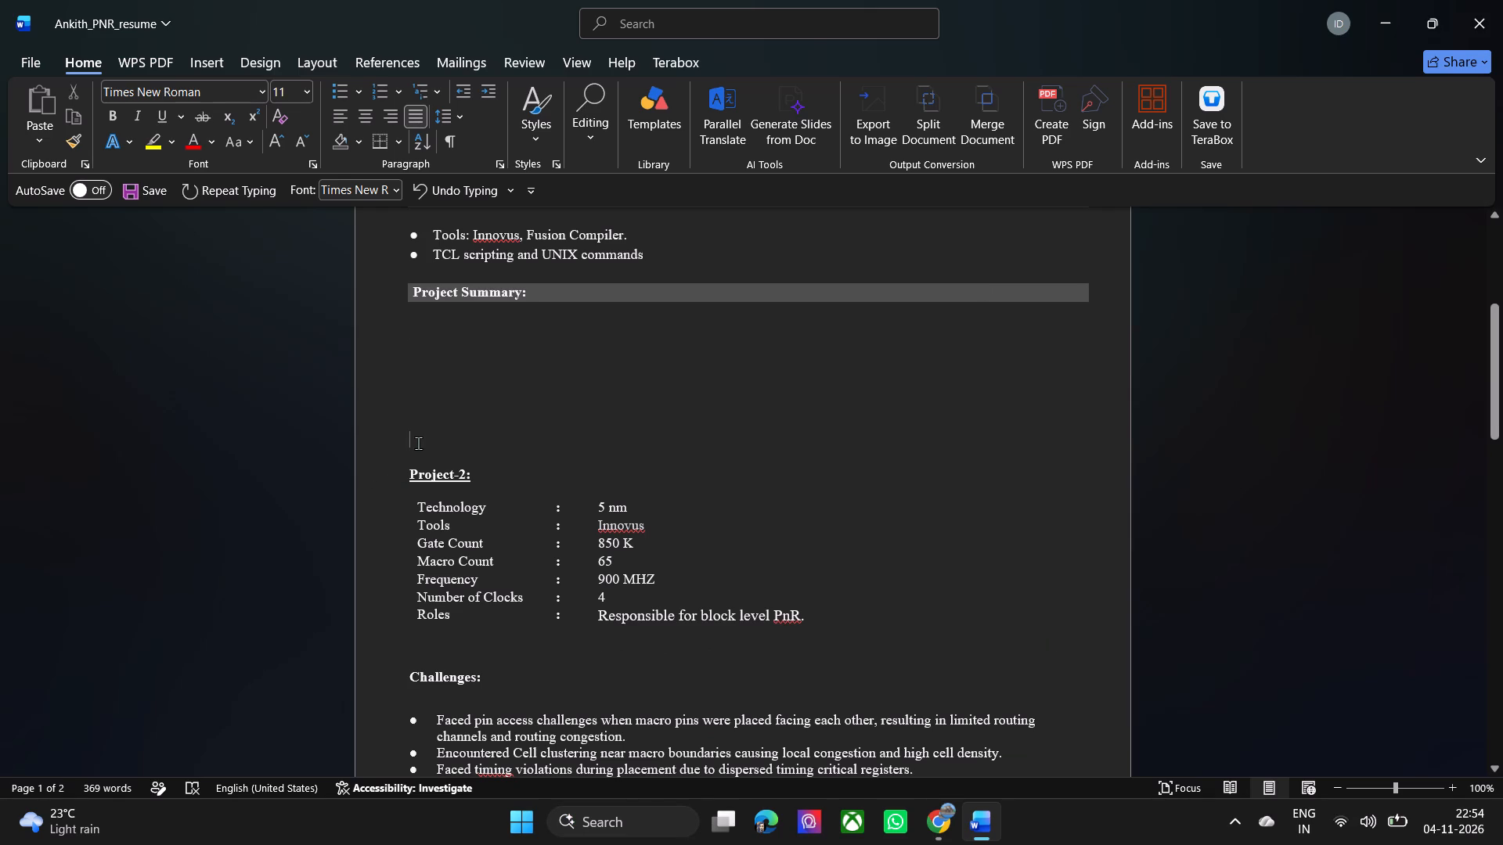
pyautogui.press('BackSpace')
pyautogui.press('BackSpace')
pyautogui.press('BackSpace')
pyautogui.press('BackSpace')
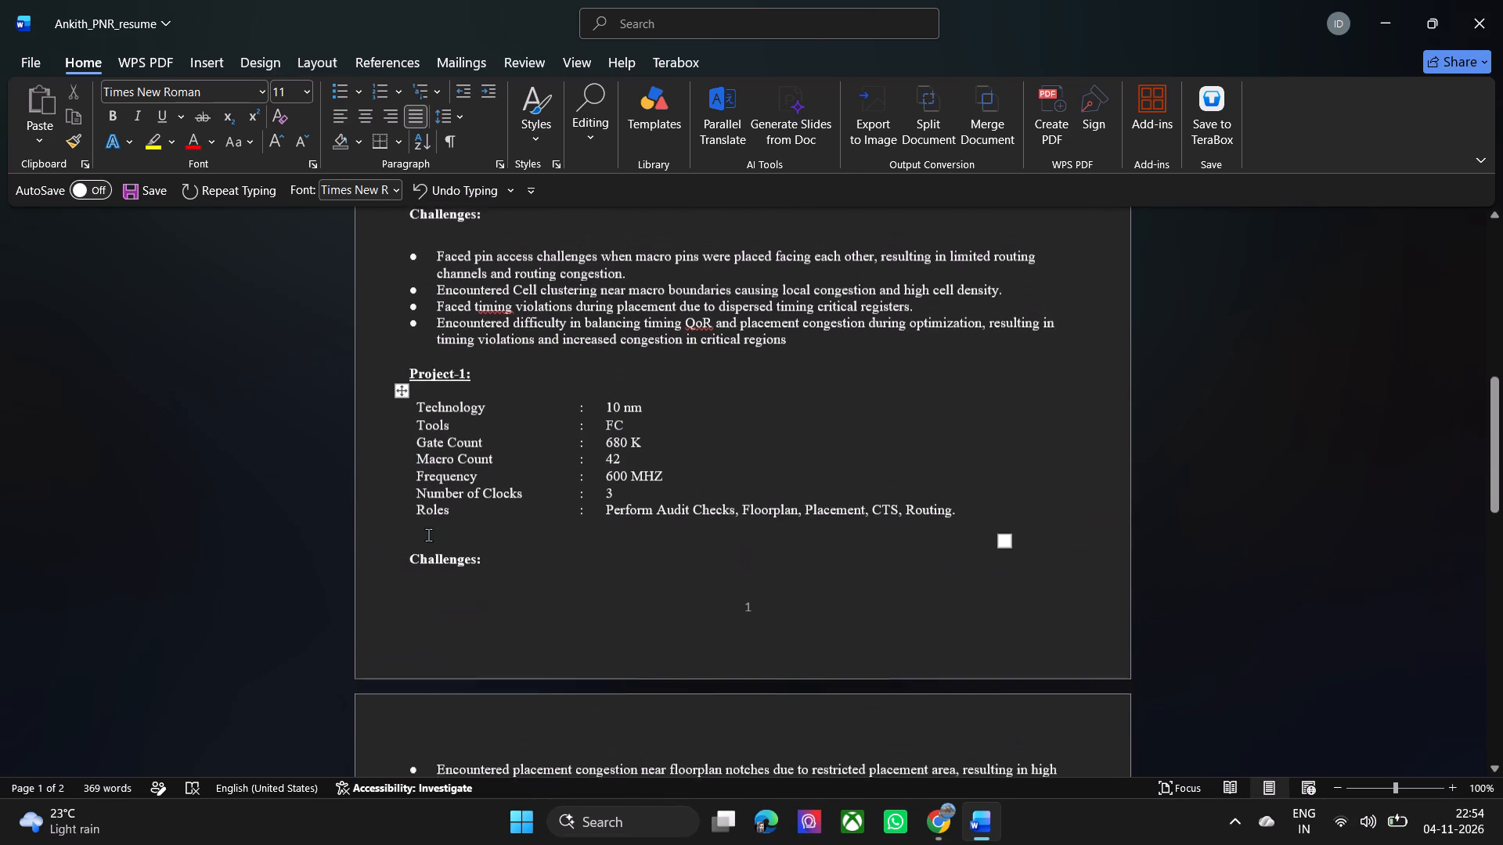
# Delete the whole Project-1 section, from its heading and 10 nm details table through its last Challenges bullet.
pyautogui.moveTo(408, 372); pyautogui.dragTo(492, 545)
pyautogui.click(492, 545)
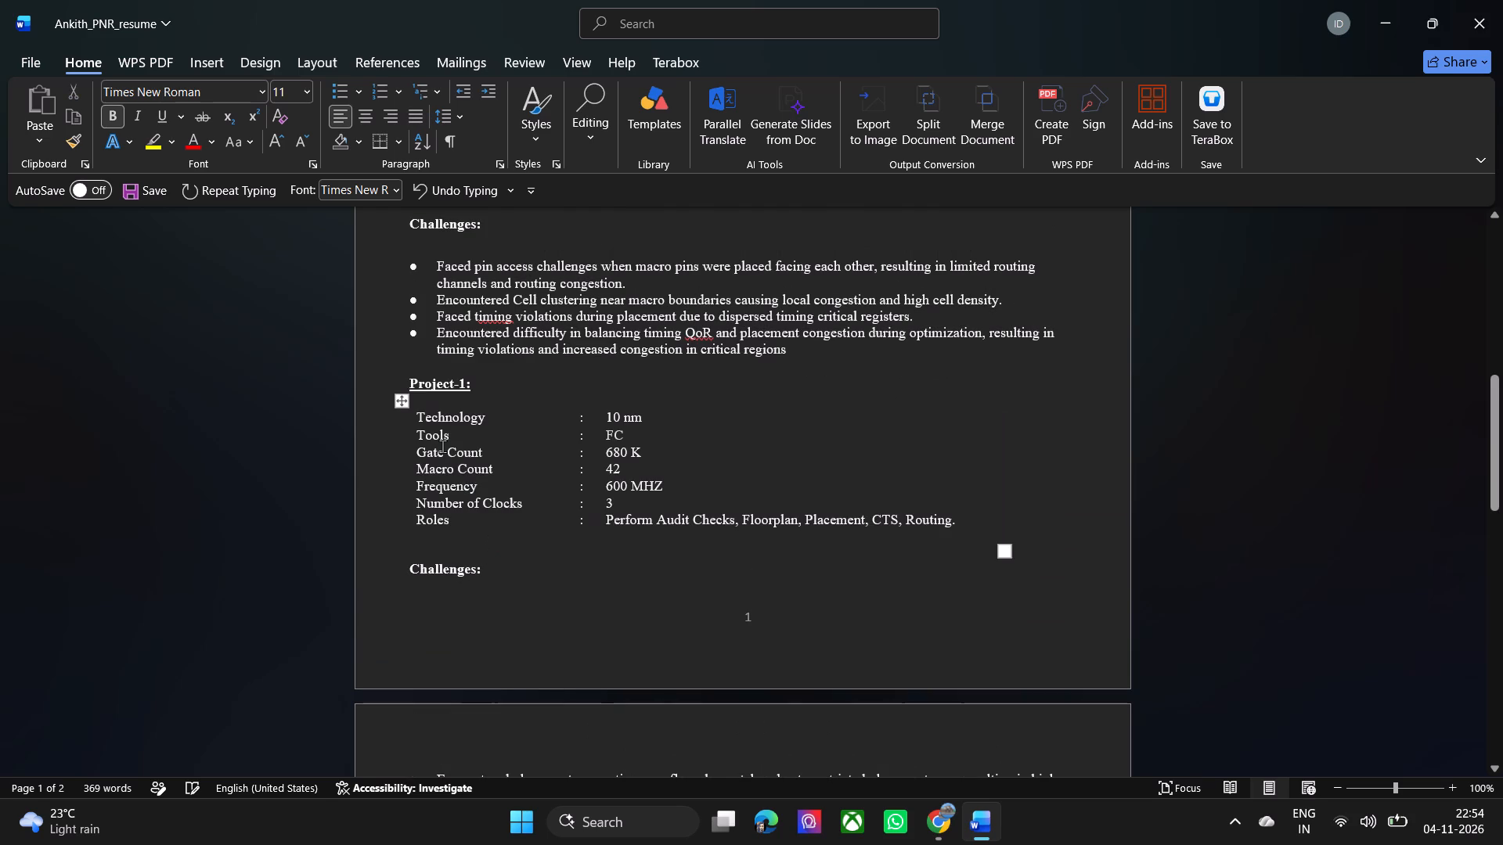
pyautogui.click(405, 384)
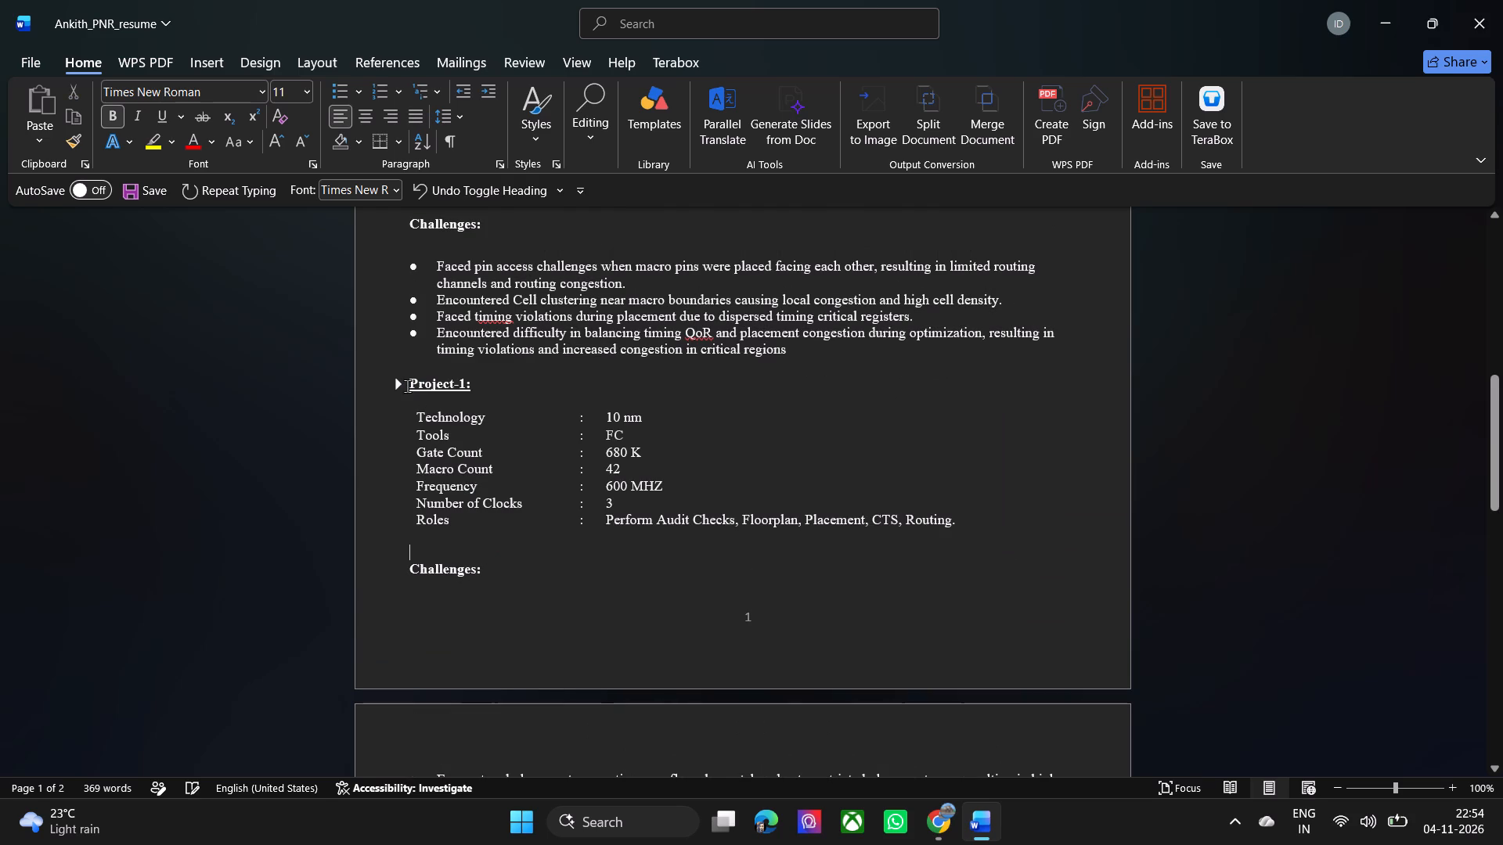
pyautogui.moveTo(407, 384); pyautogui.dragTo(530, 735)
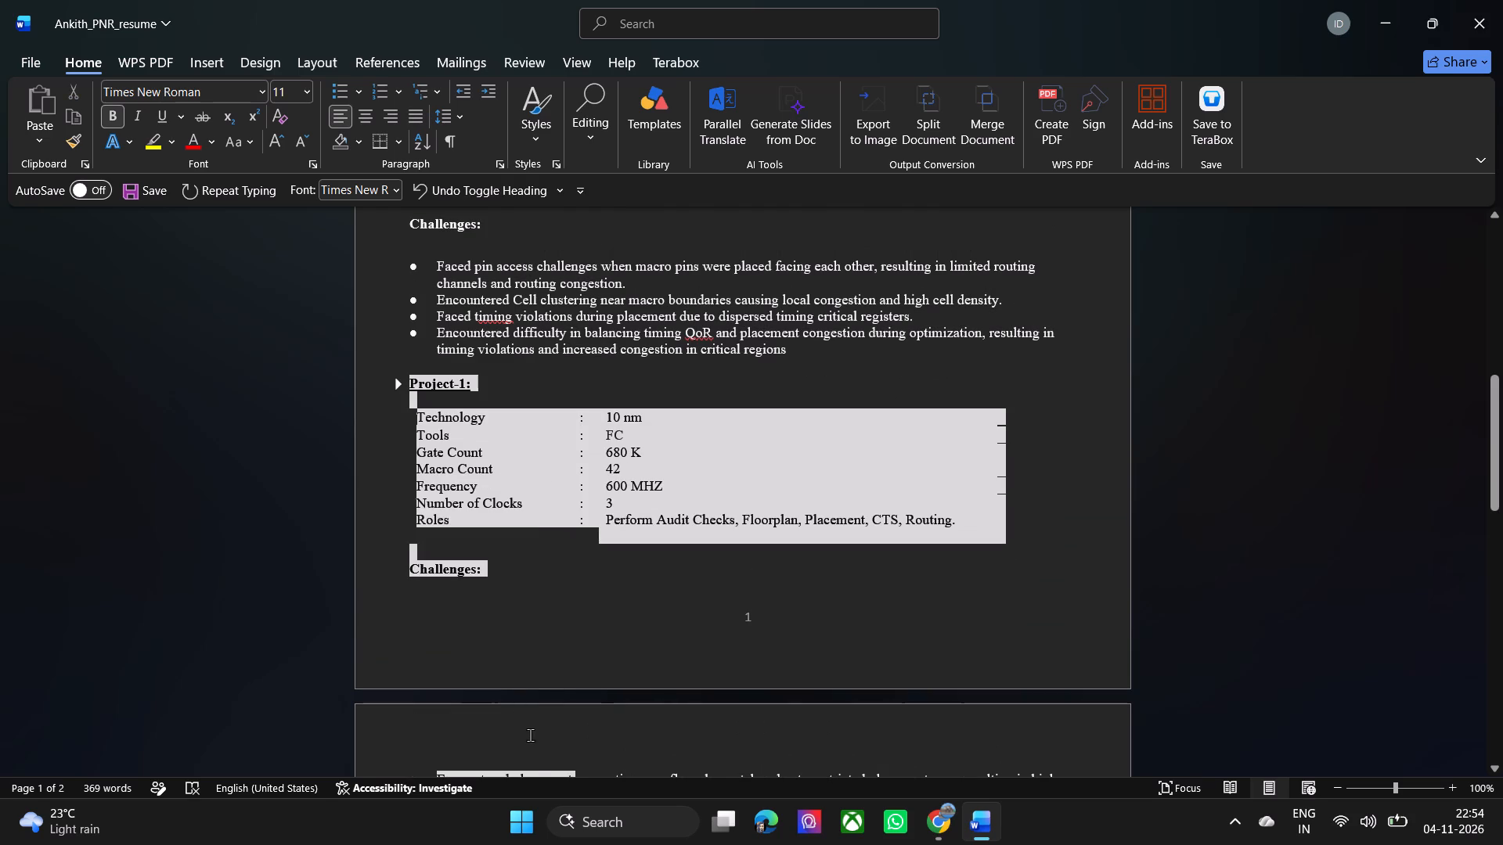
pyautogui.moveTo(530, 735); pyautogui.dragTo(618, 540)
pyautogui.press('BackSpace')
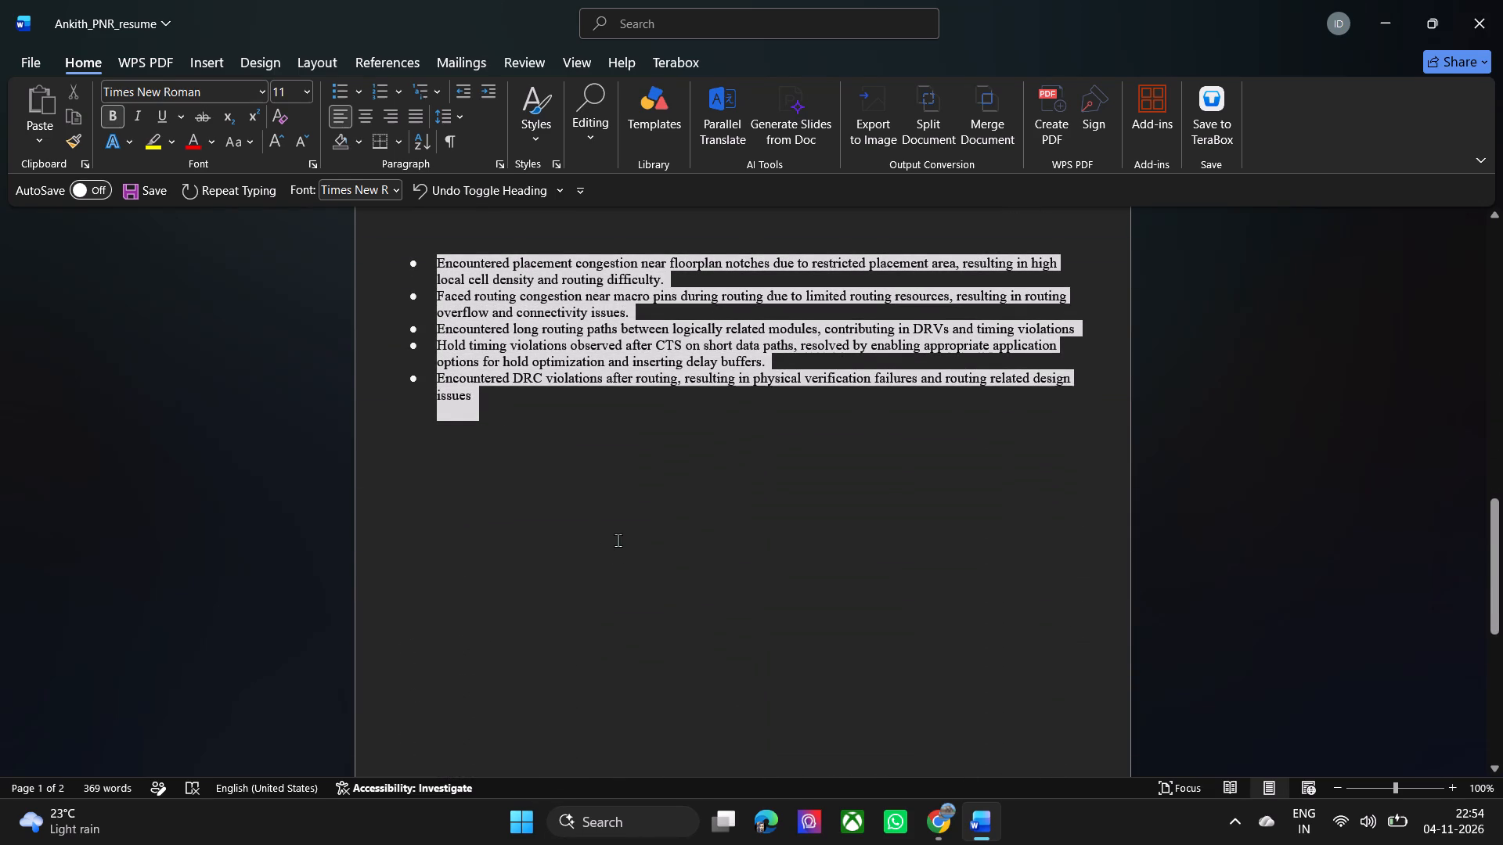
pyautogui.moveTo(618, 540); pyautogui.dragTo(502, 404)
pyautogui.press('BackSpace')
# Renumber the remaining Project-2 heading as Project-1.
pyautogui.scroll(-1, 502, 404)
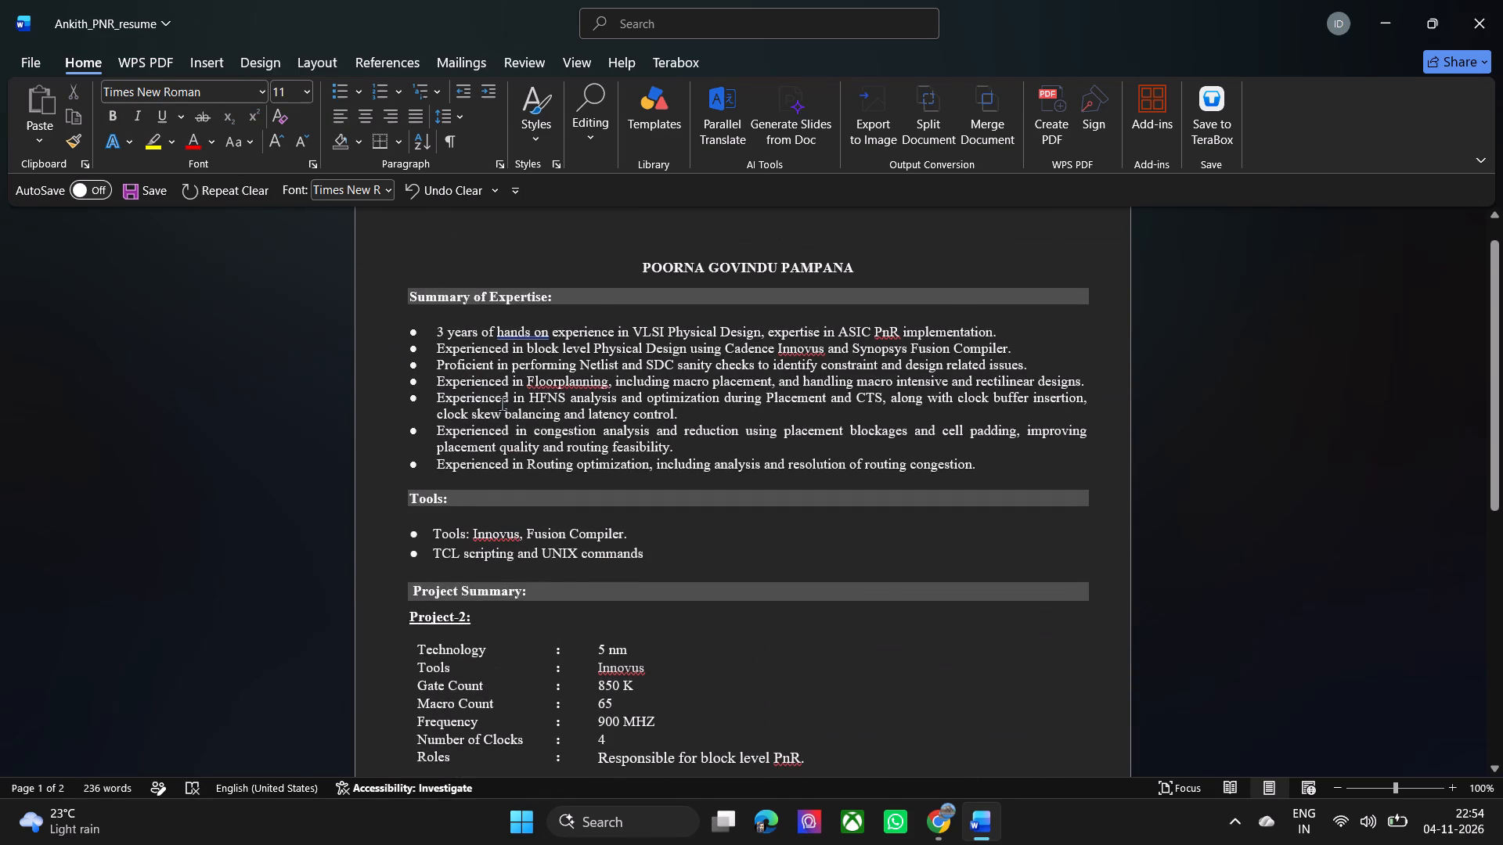
pyautogui.scroll(-1, 502, 404)
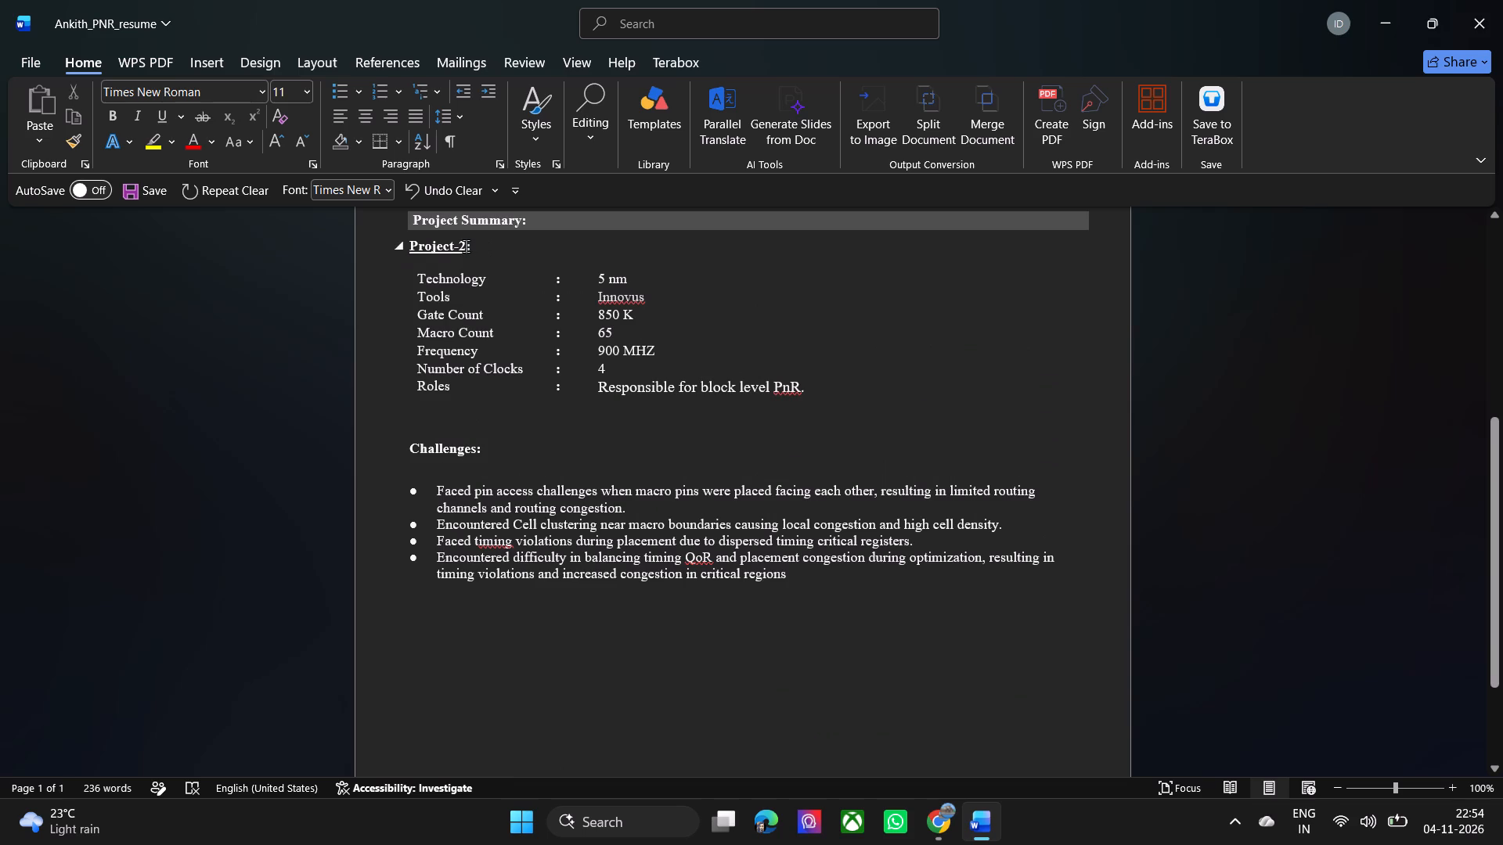
pyautogui.click(466, 246)
pyautogui.press('BackSpace')
pyautogui.press('1')
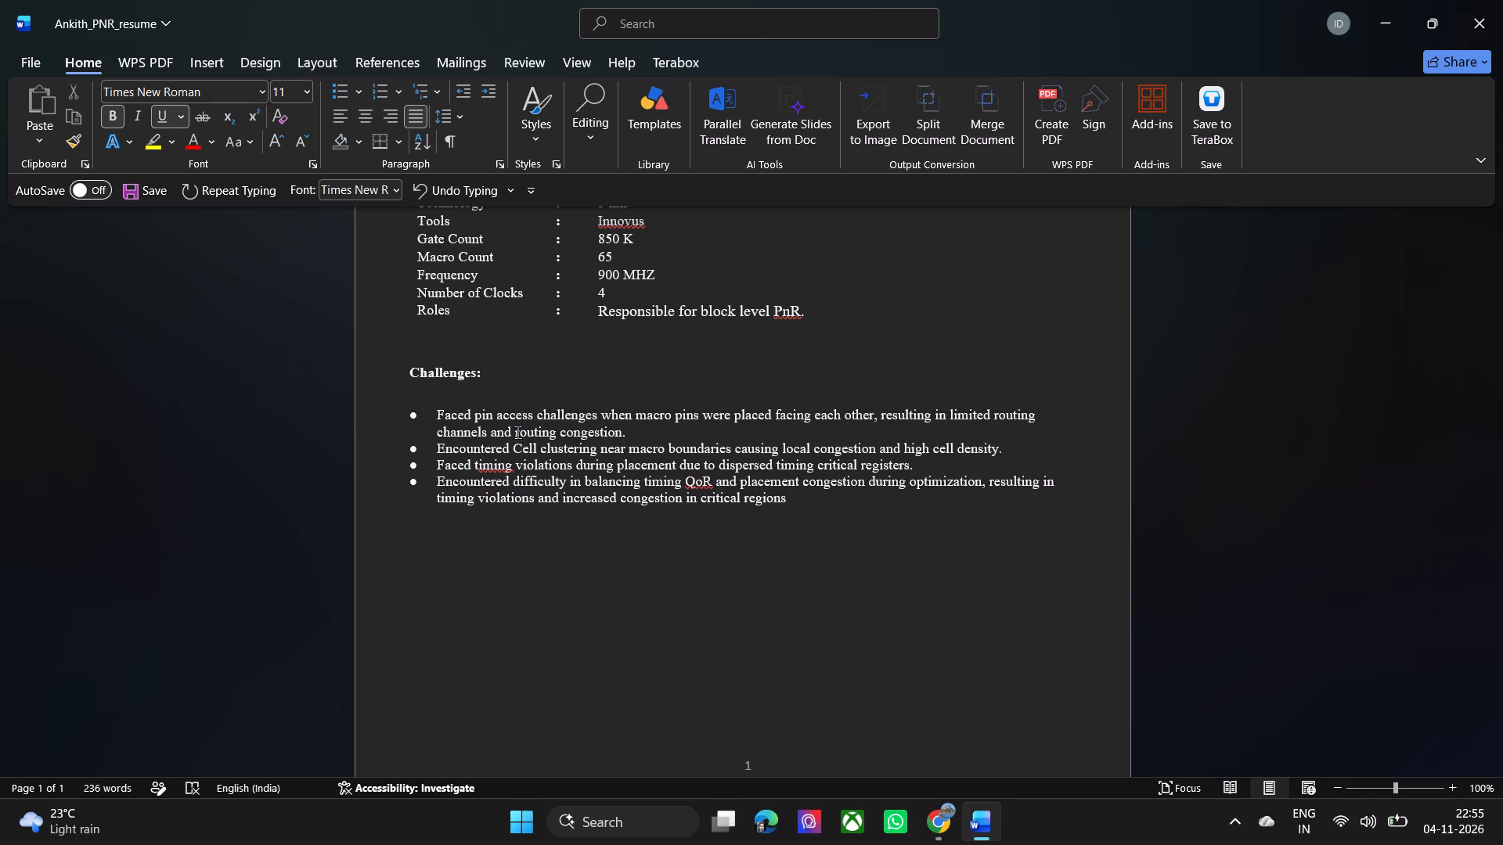
# Switch the document page from the dark background to a white one.
pyautogui.scroll(1, 517, 432)
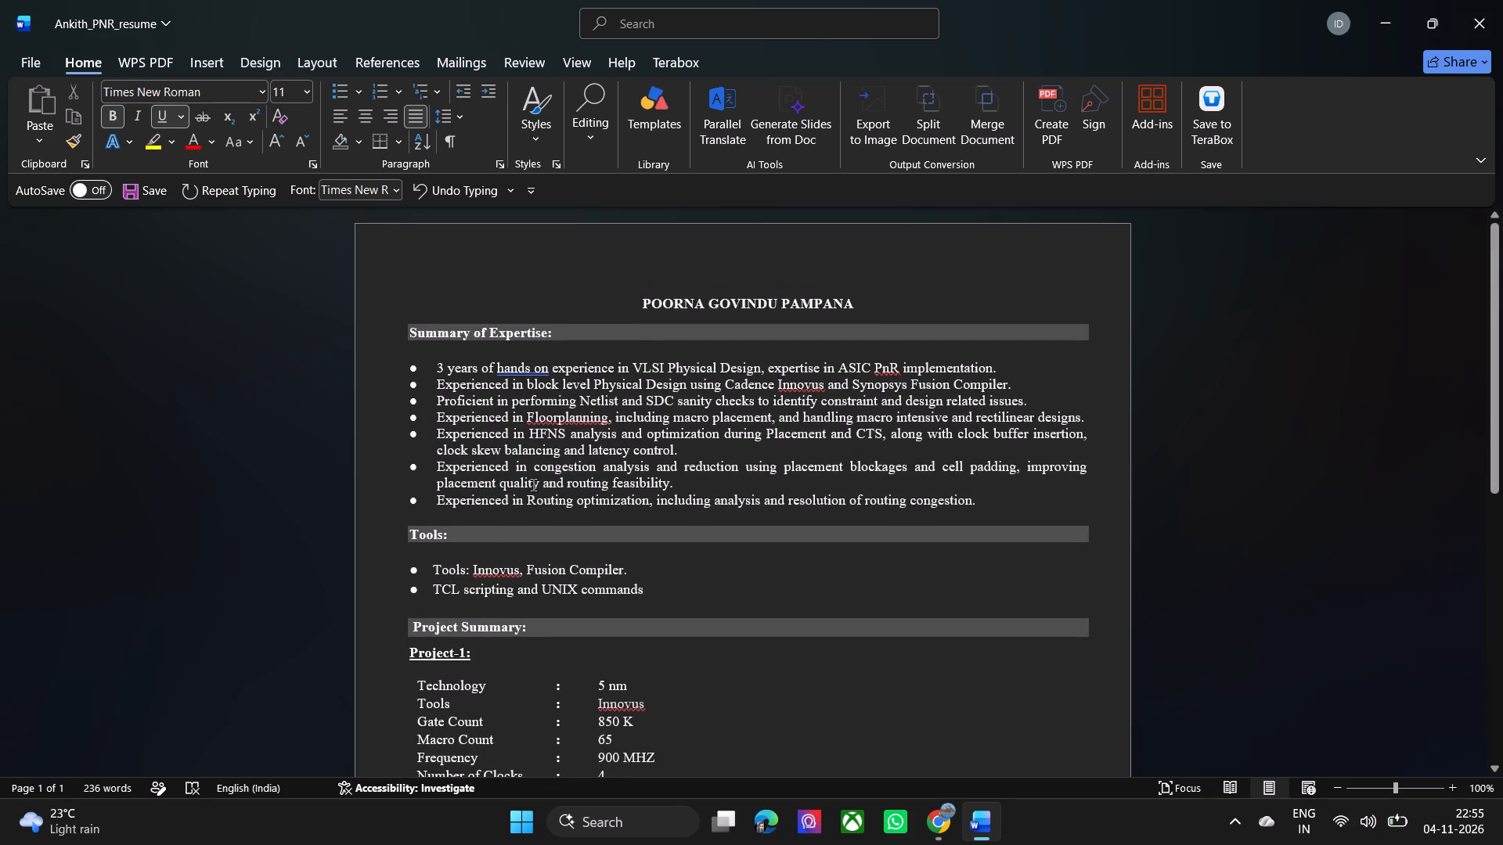
pyautogui.click(563, 415)
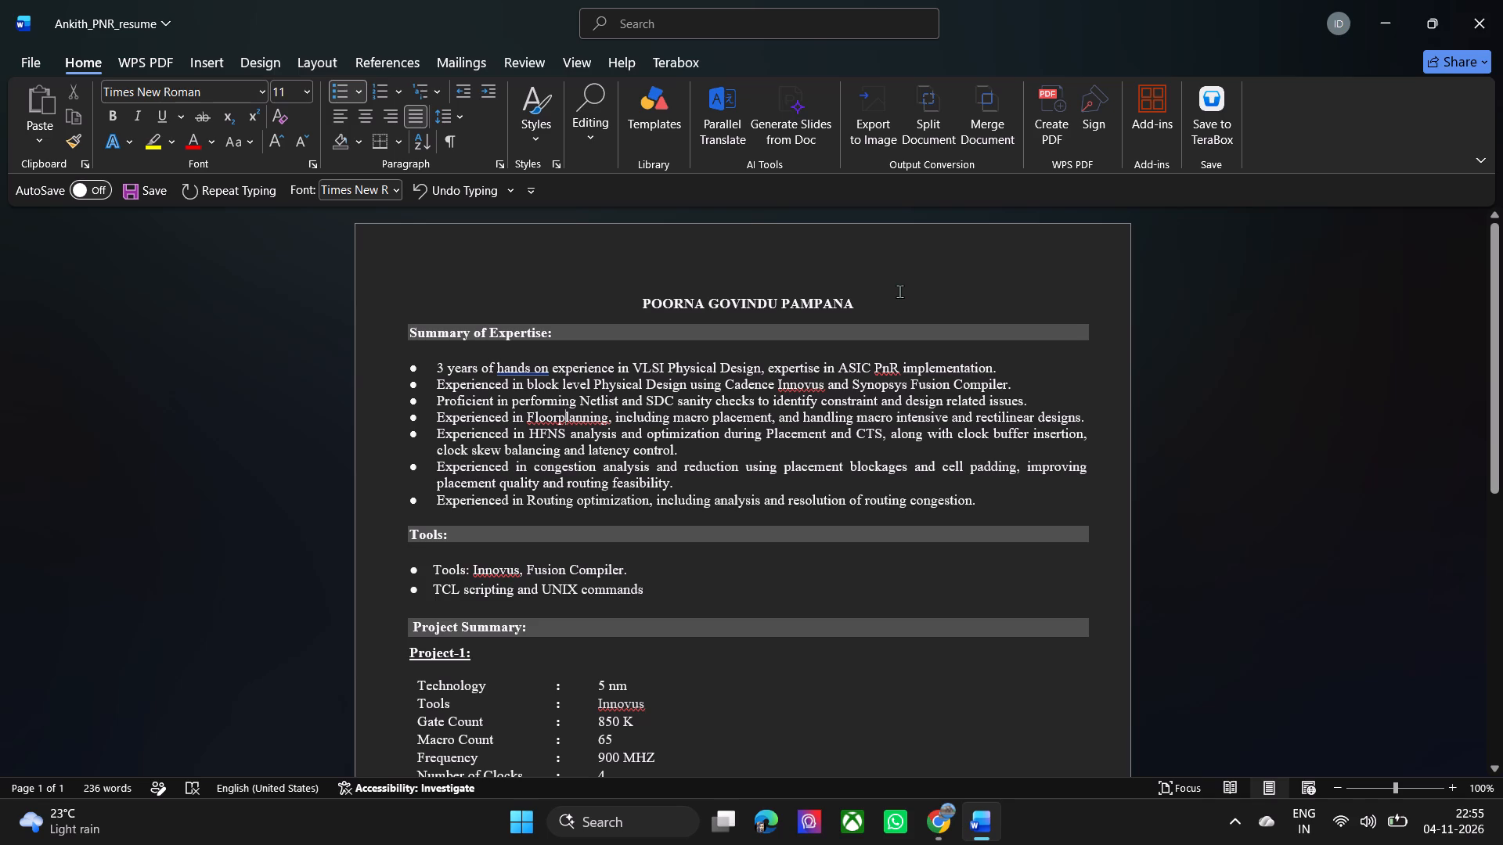
pyautogui.click(565, 69)
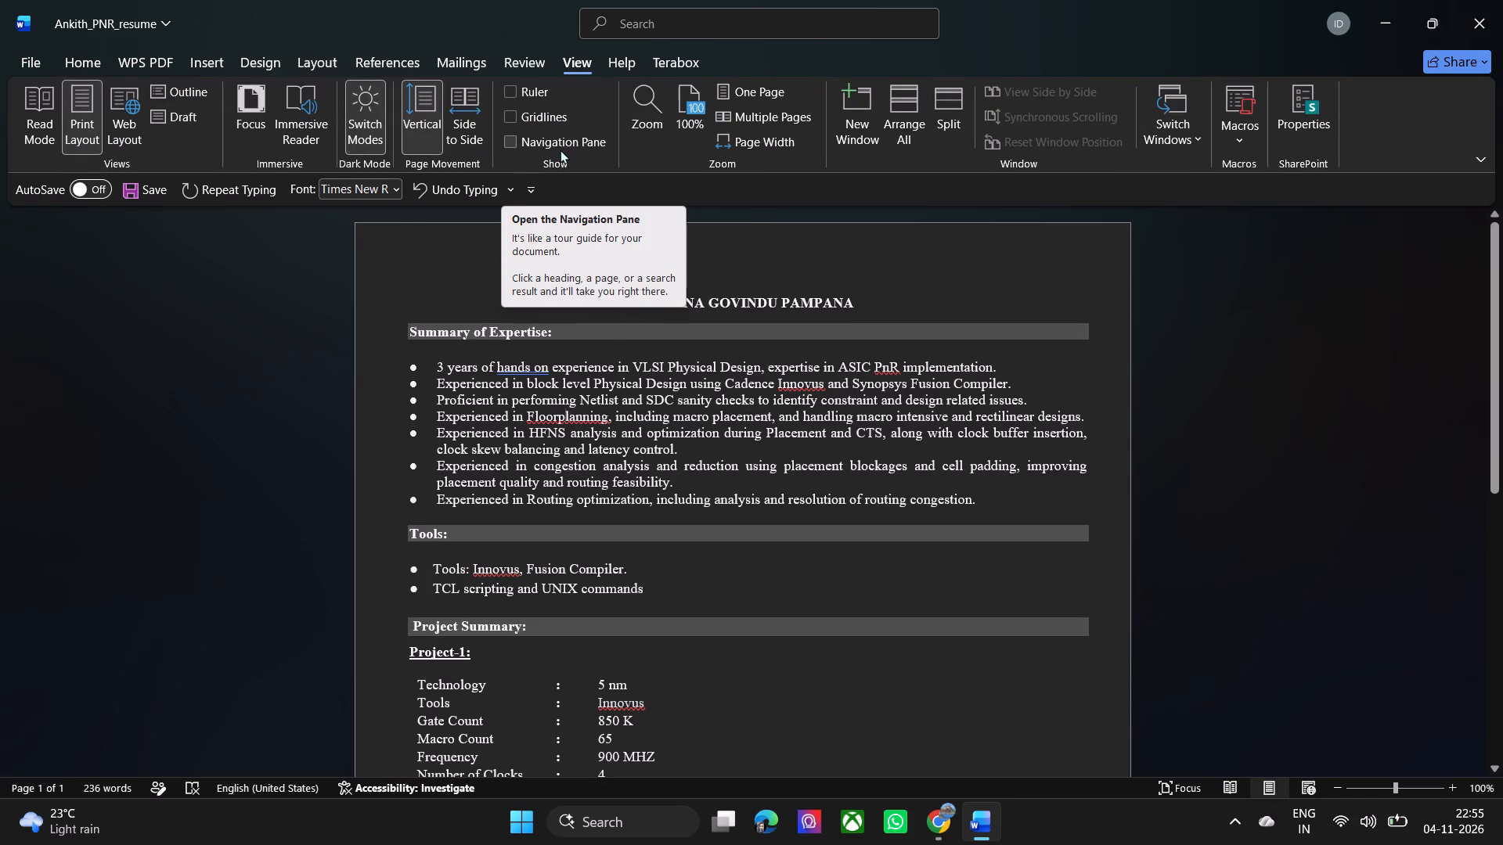
pyautogui.click(352, 130)
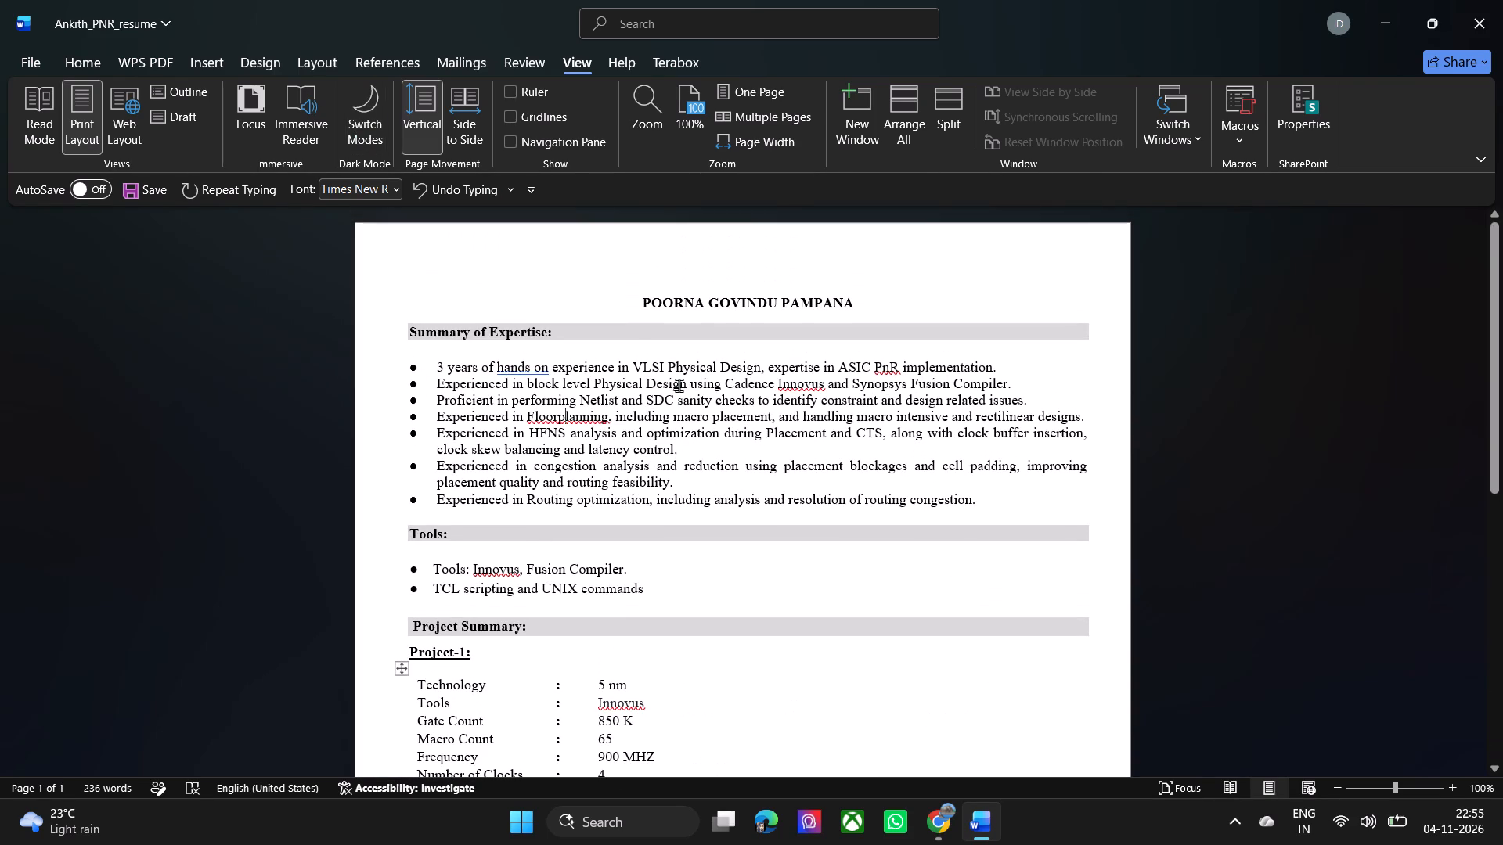
# Review the shortened resume from the Summary of Expertise through the Project-1 details and Challenges bullets.
pyautogui.scroll(-2, 679, 385)
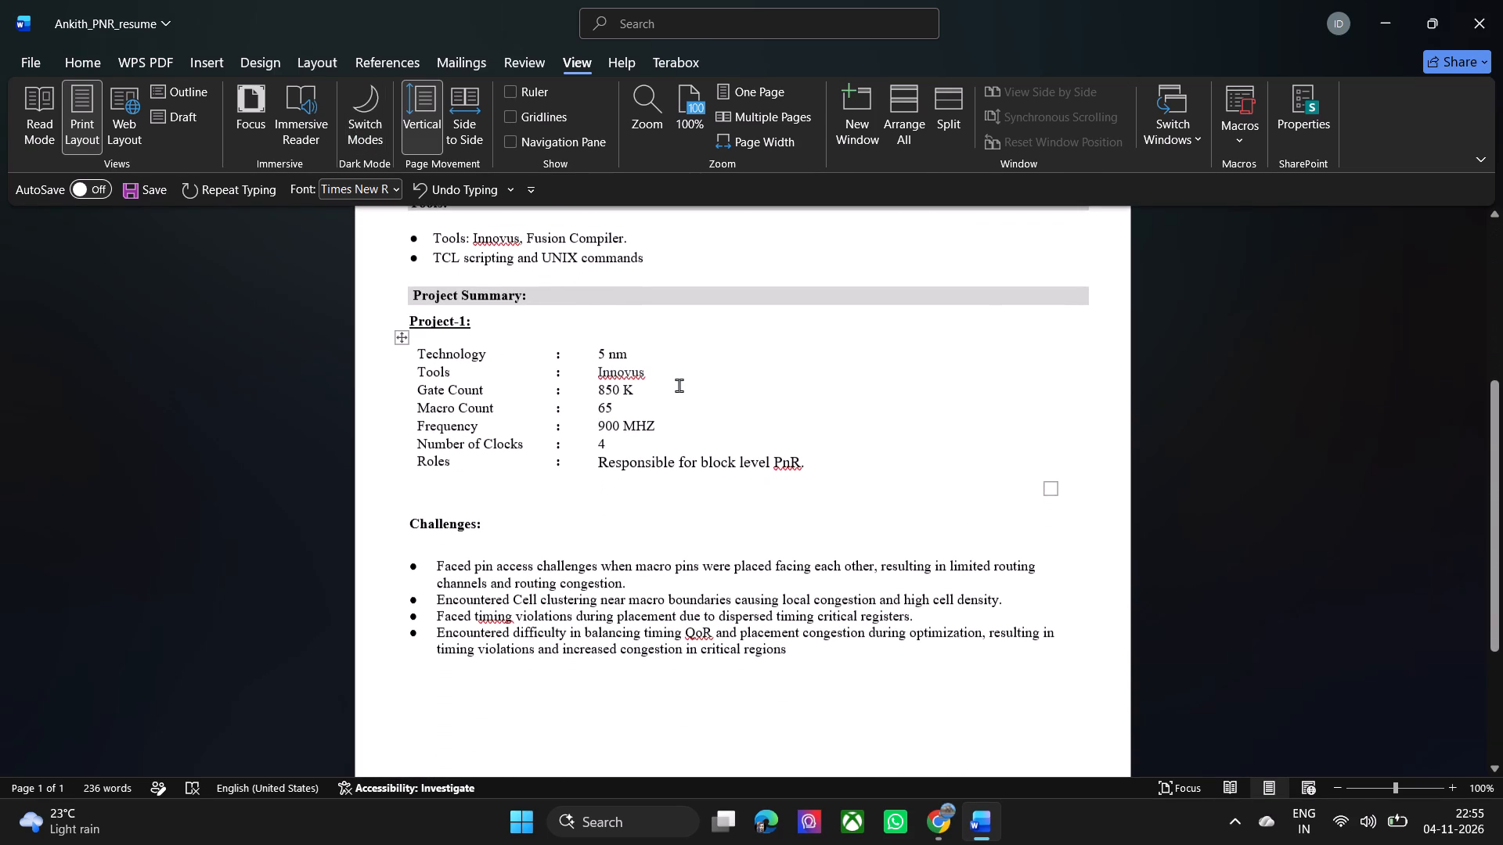
pyautogui.scroll(-4, 679, 385)
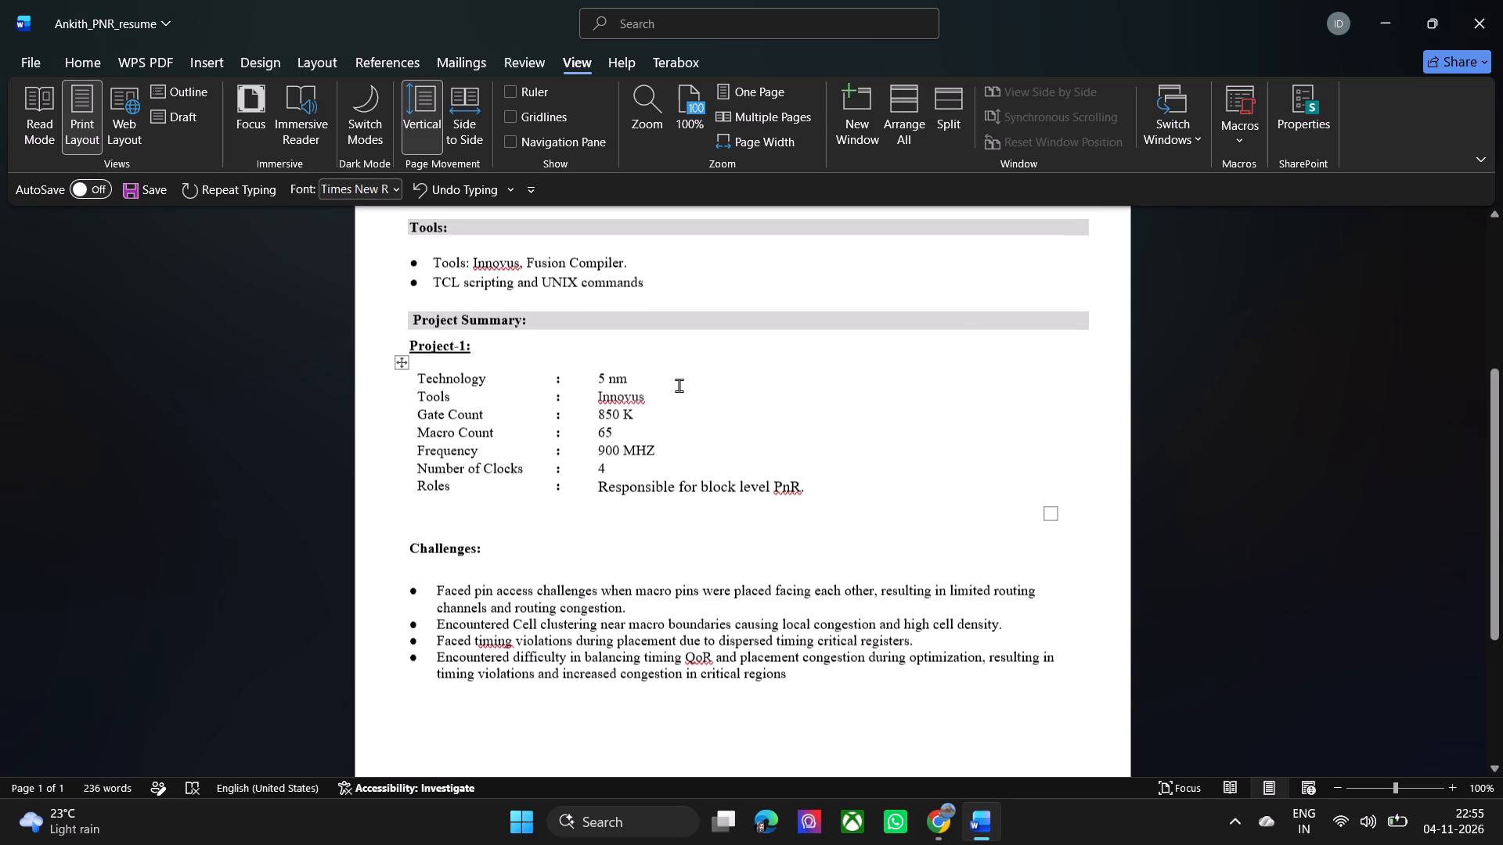
pyautogui.scroll(-1, 679, 385)
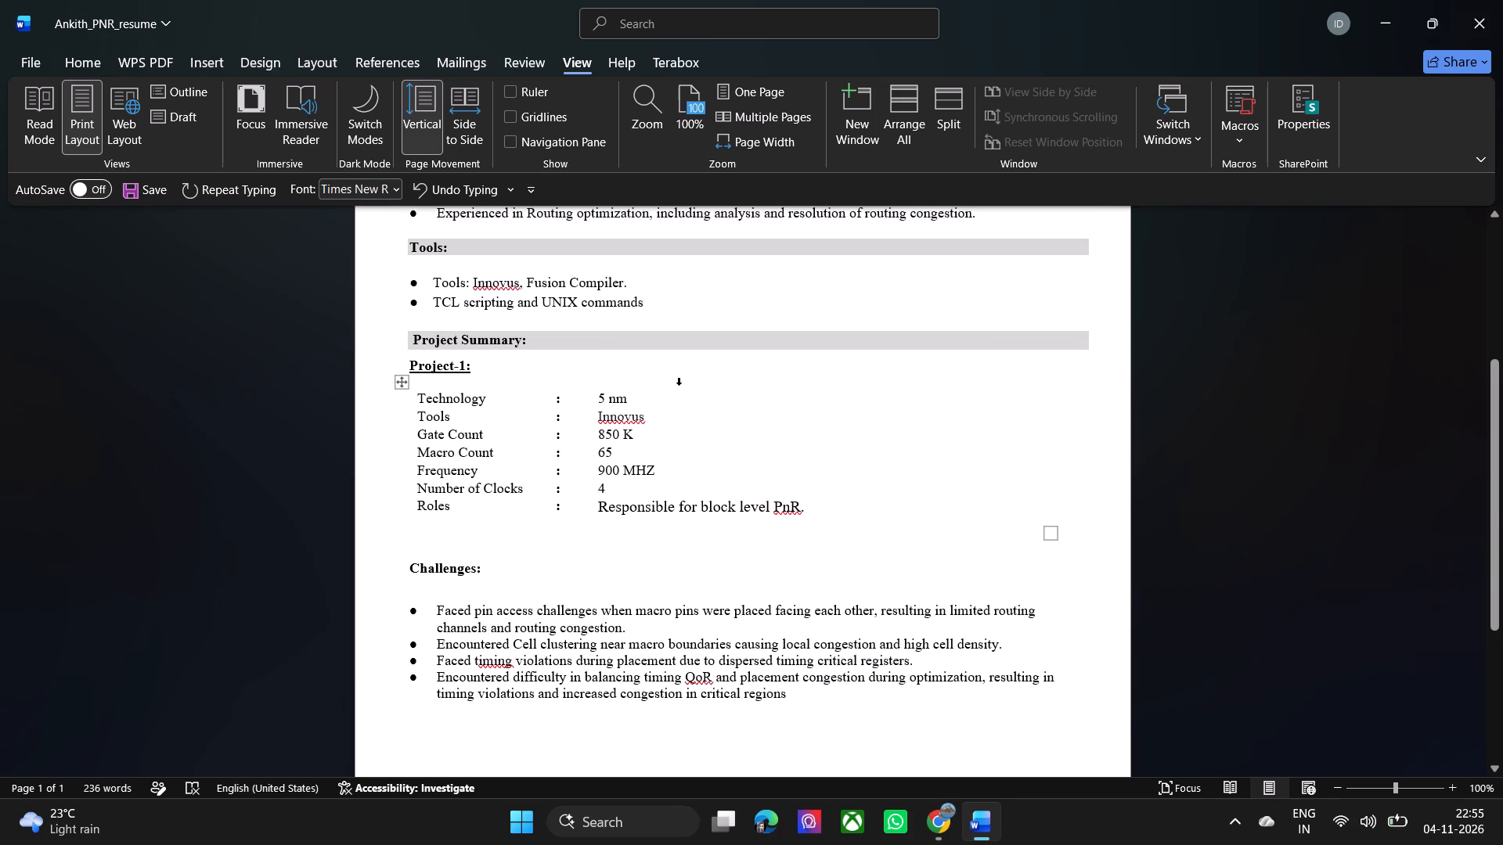
pyautogui.scroll(-1, 679, 385)
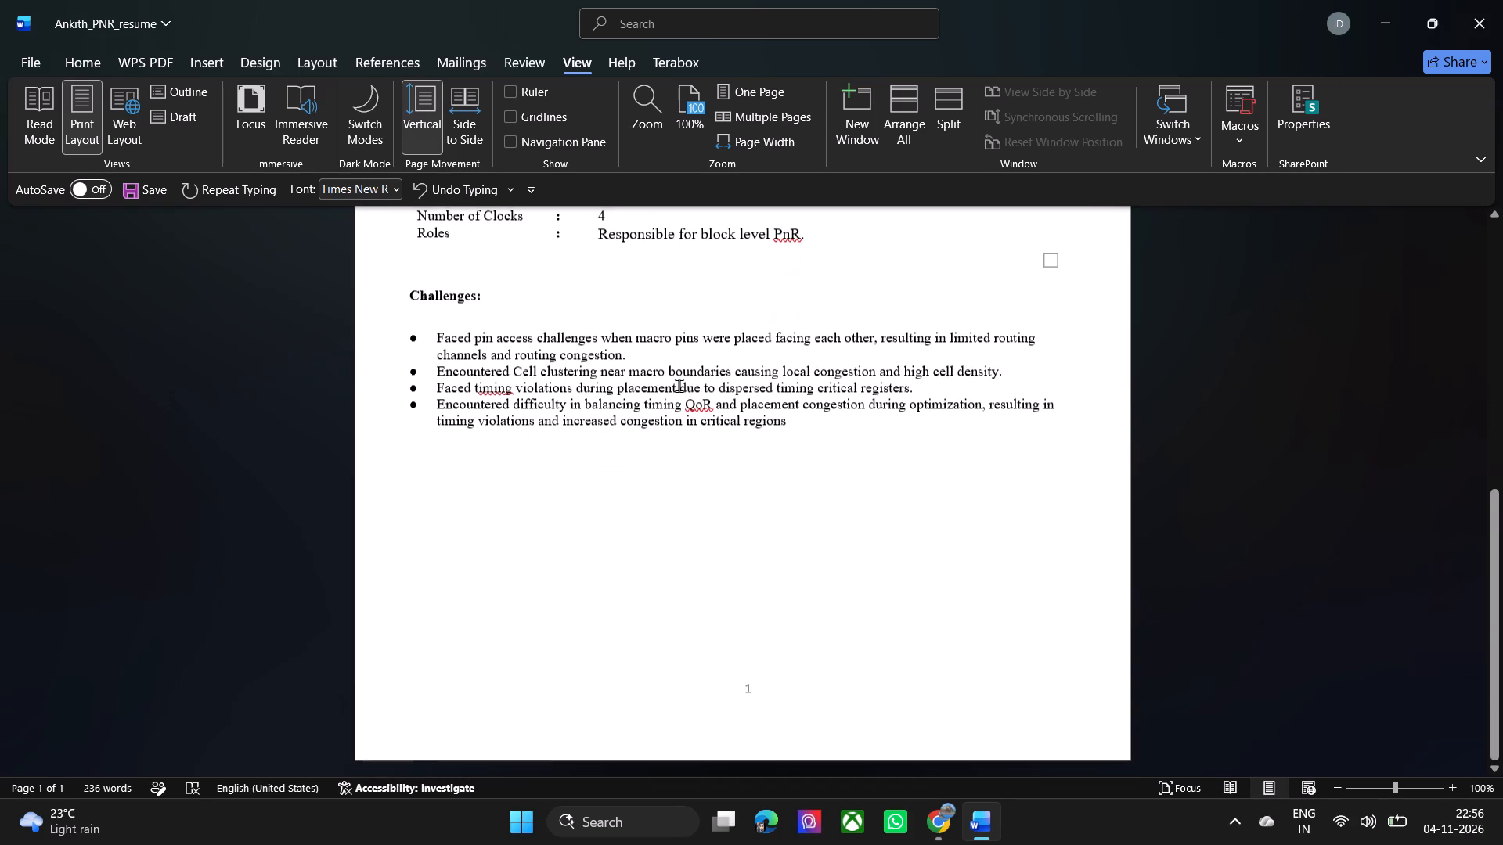
pyautogui.scroll(-1, 679, 385)
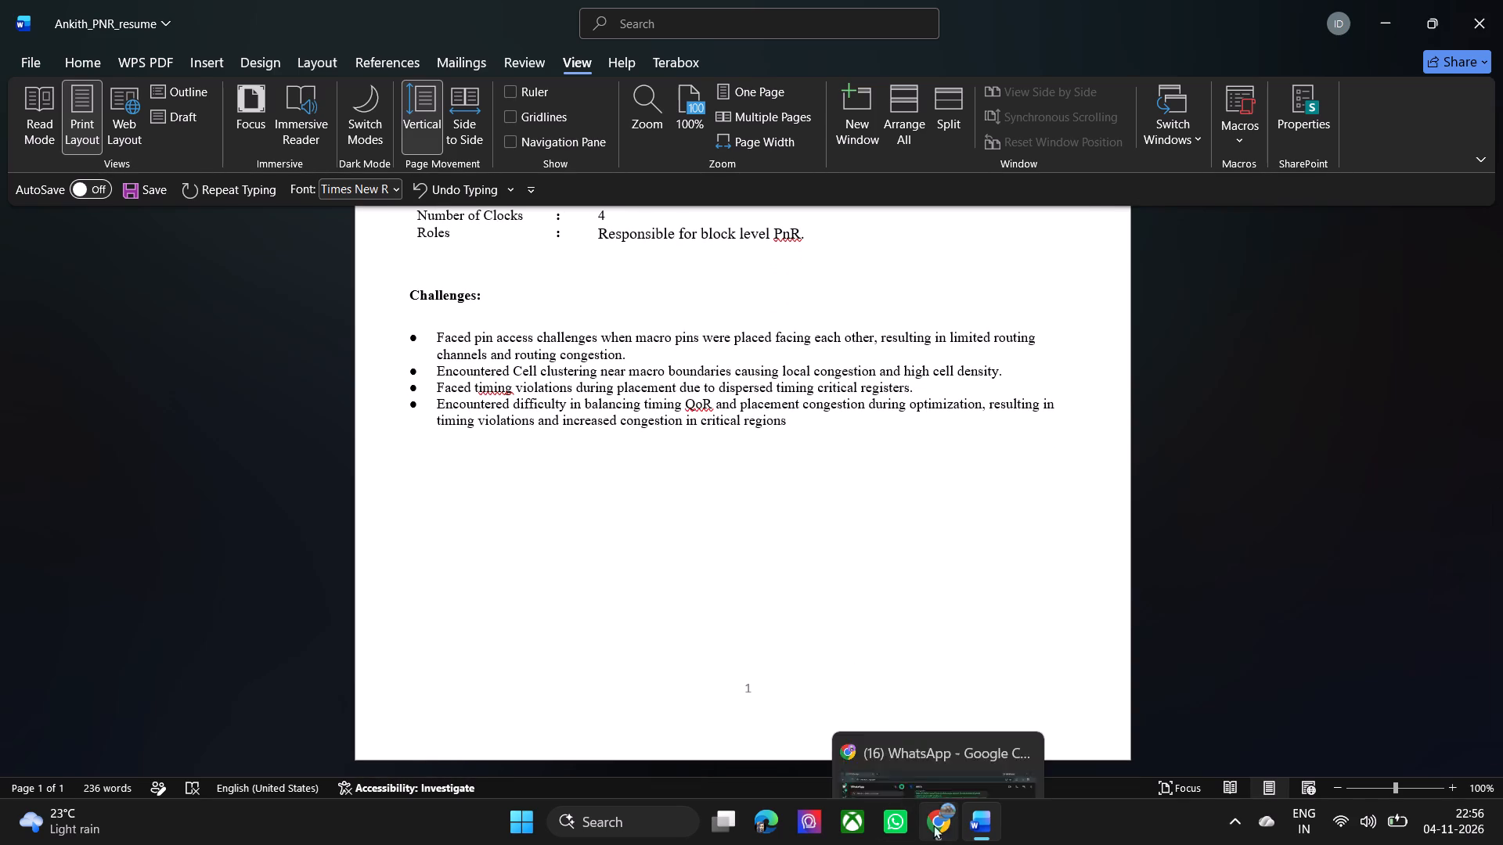
pyautogui.click(624, 586)
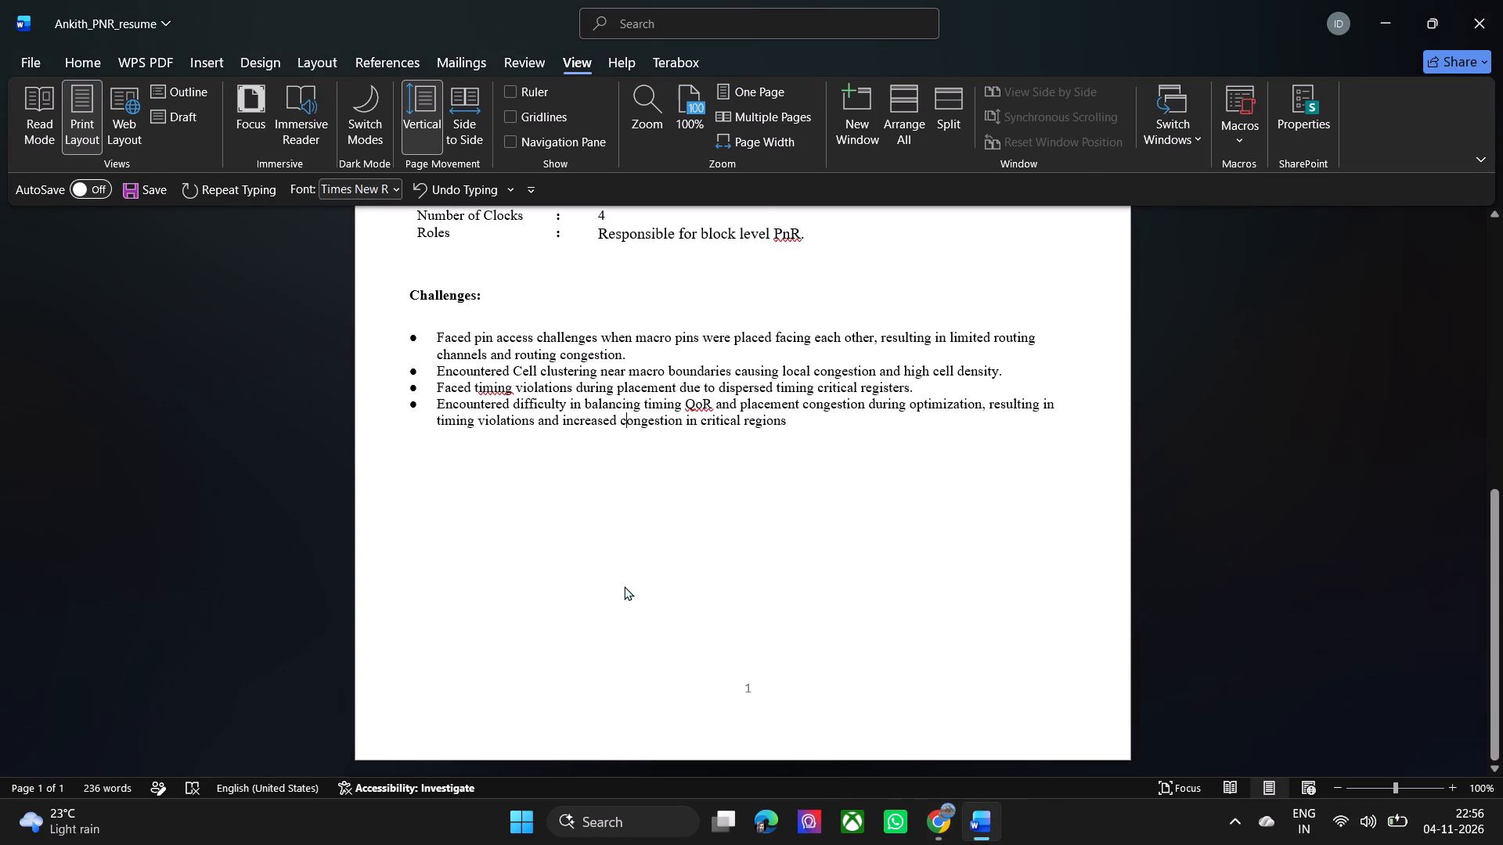
pyautogui.scroll(2, 624, 586)
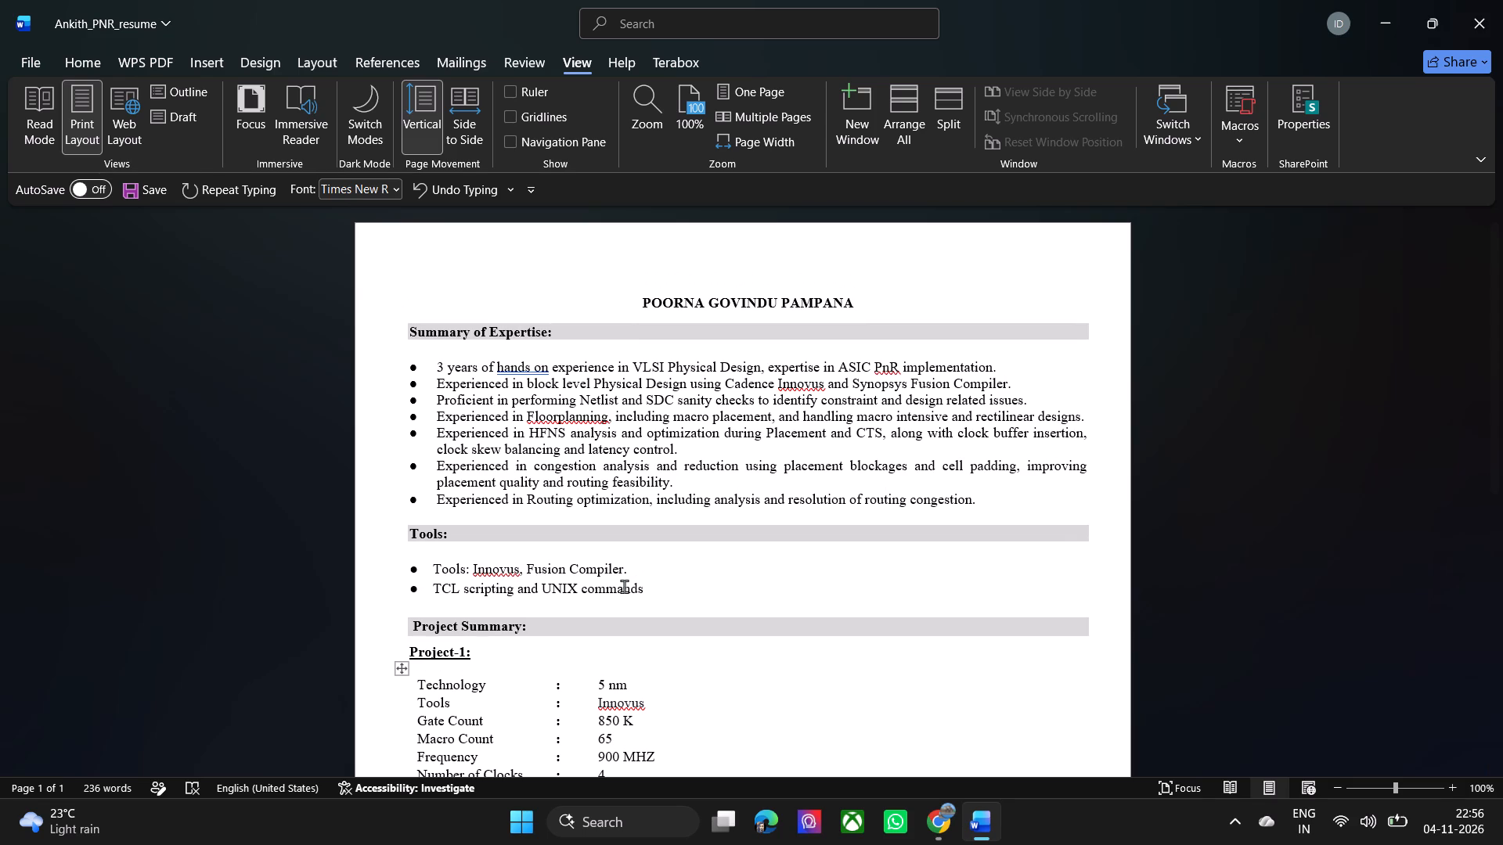
pyautogui.scroll(-1, 624, 586)
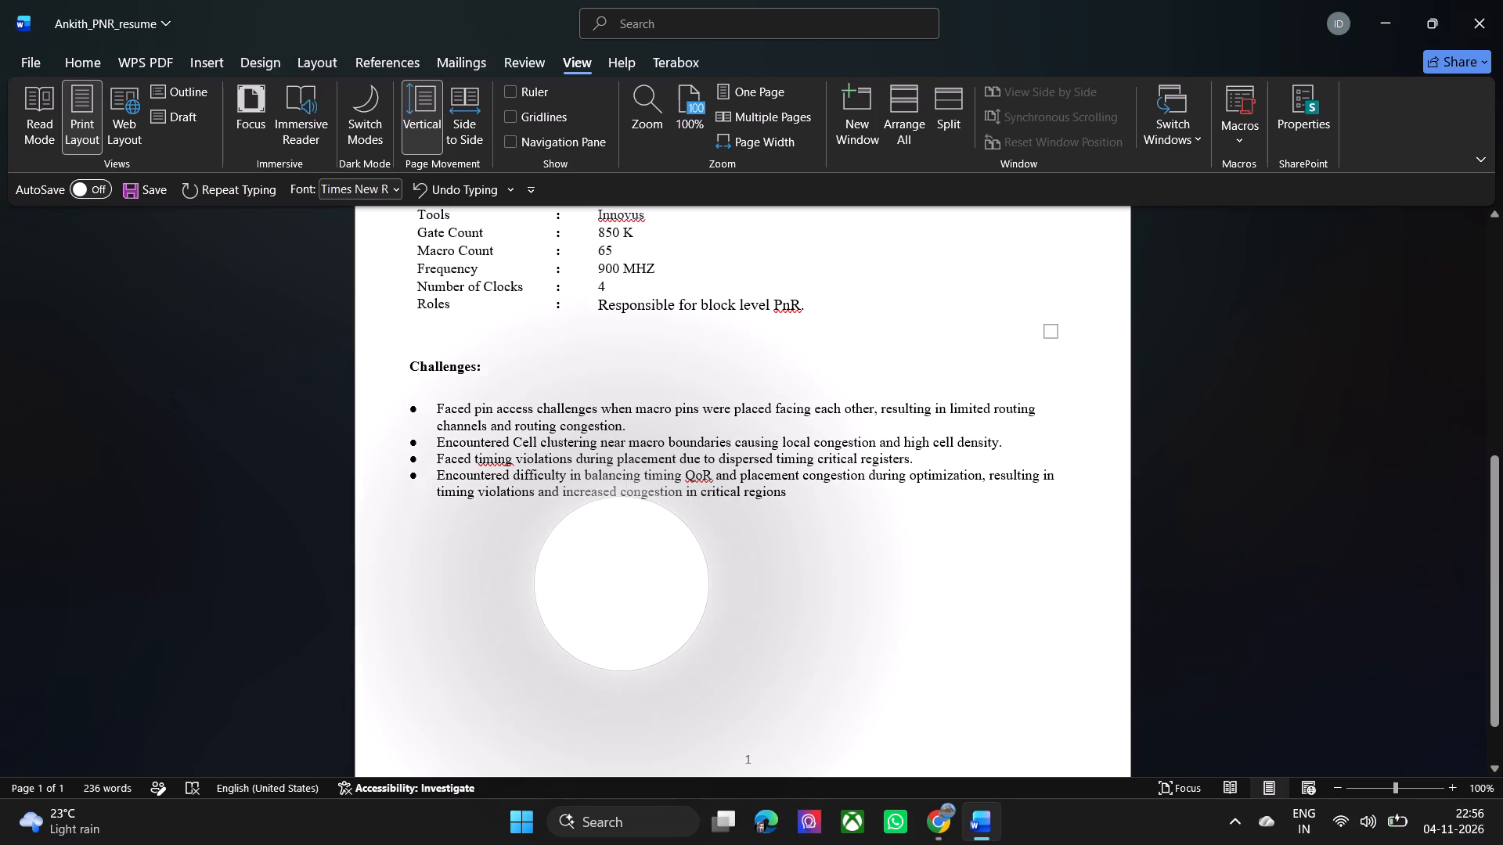
pyautogui.click(622, 584)
pyautogui.scroll(1, 669, 356)
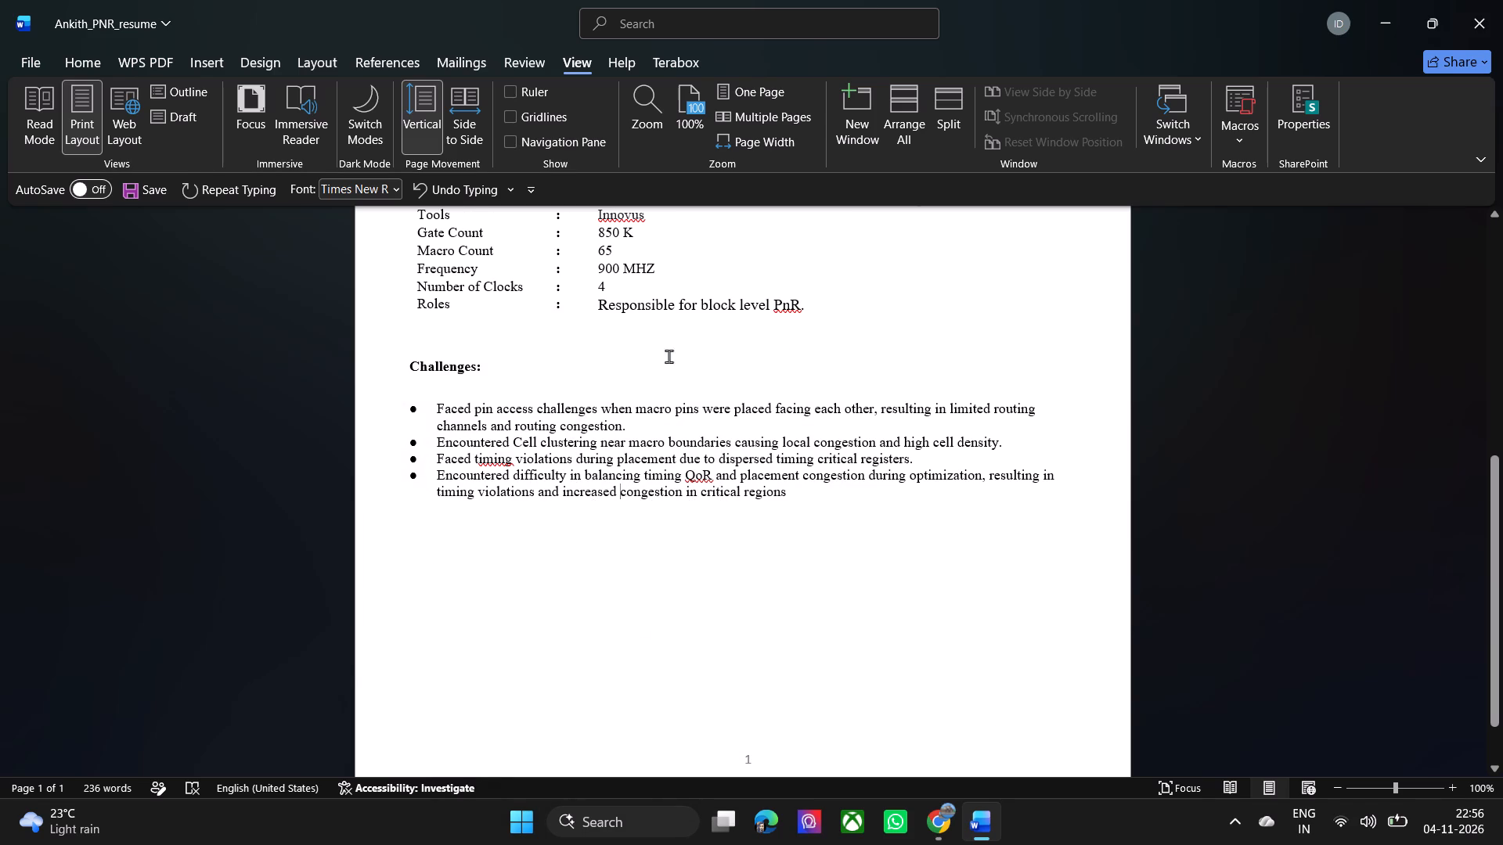
pyautogui.scroll(1, 669, 356)
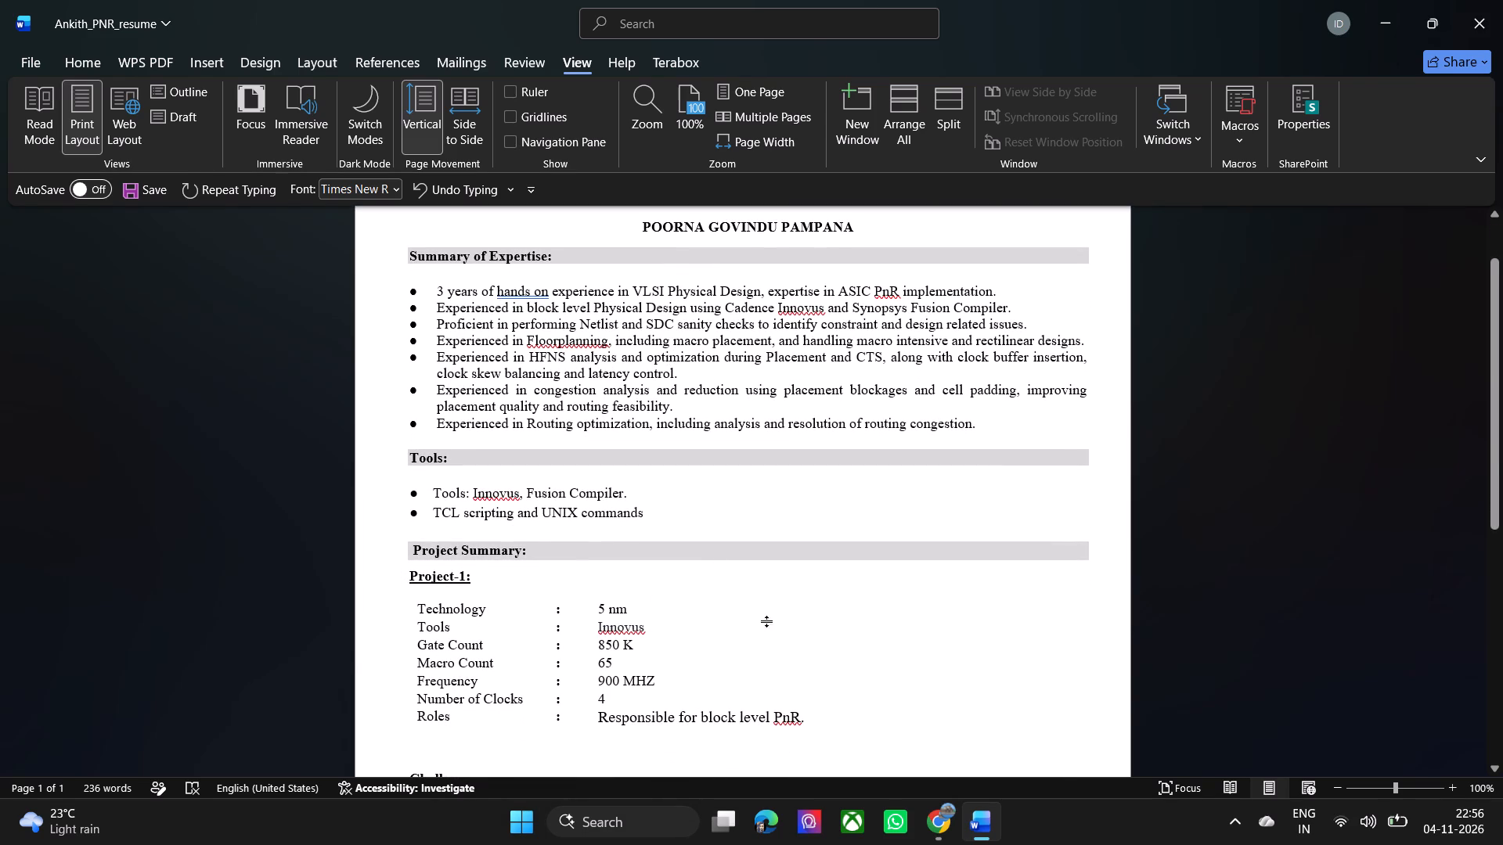
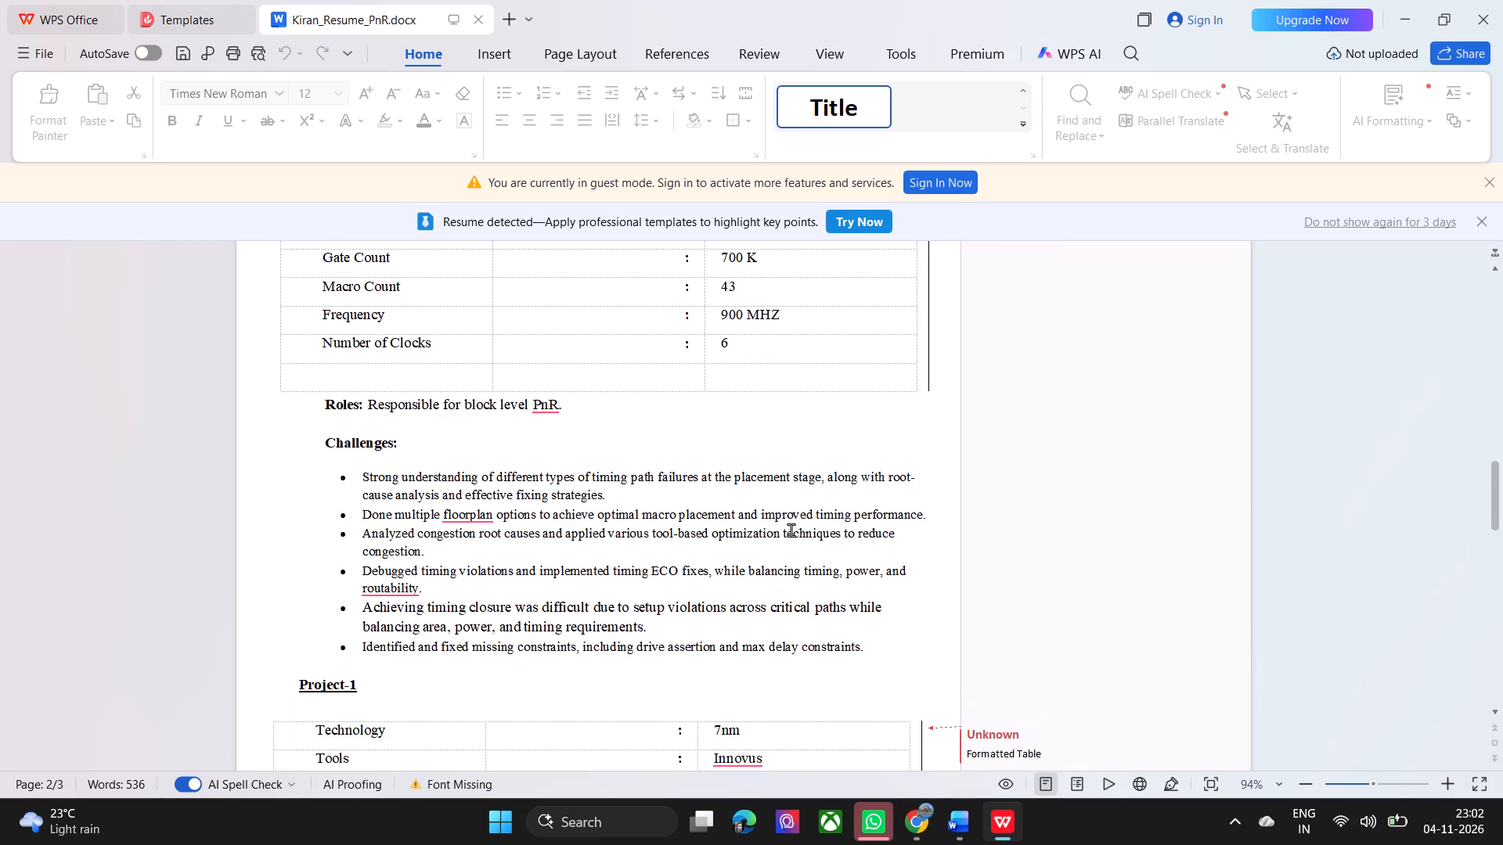
# Examine the Project-2 details table and Challenges bullets and the Project-1 table in the SiliconUS reference resume.
pyautogui.scroll(-1, 791, 530)
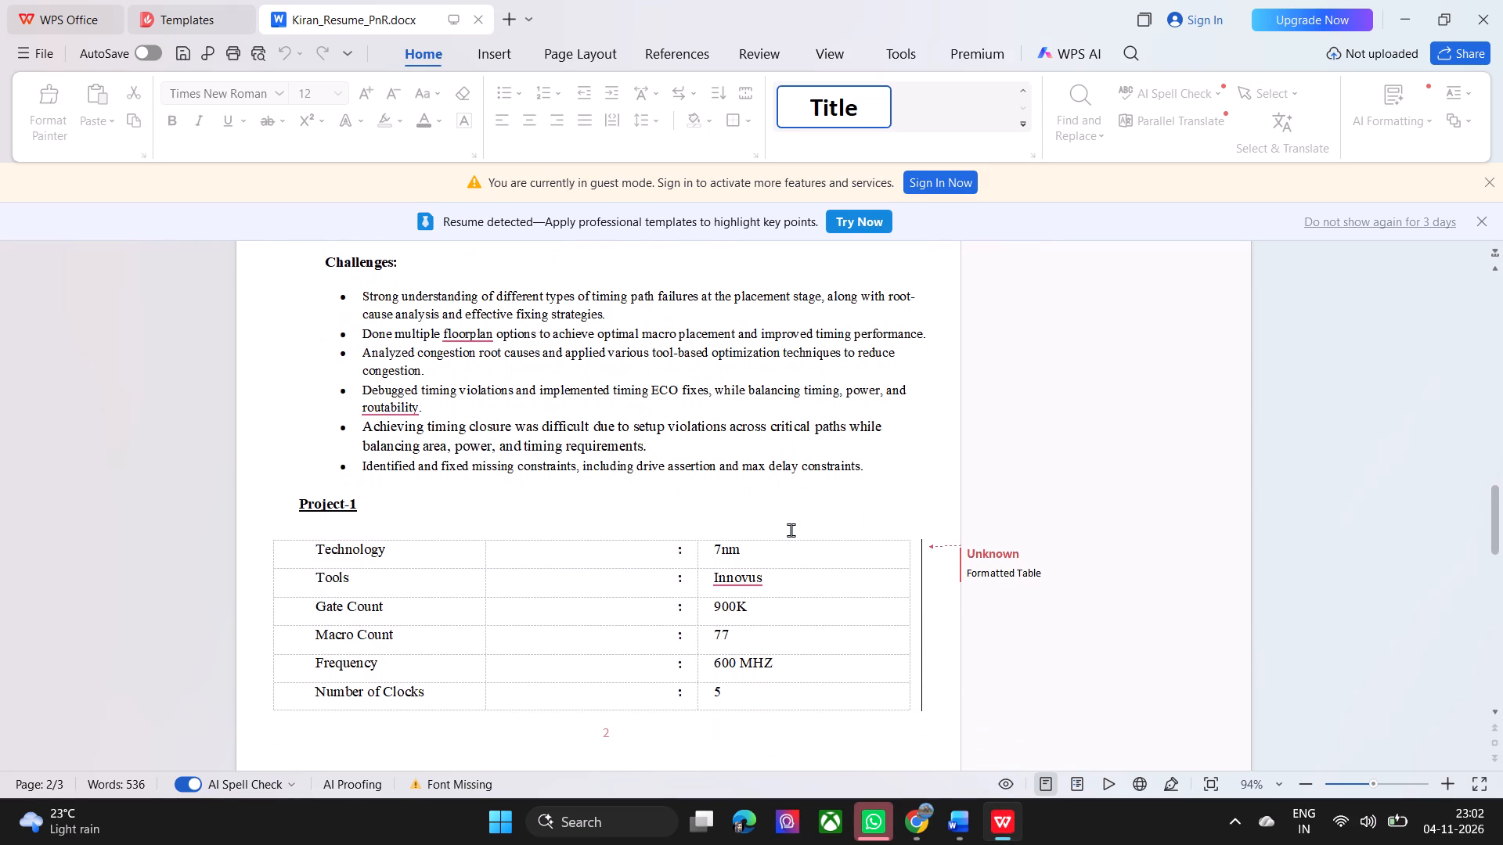
pyautogui.scroll(-1, 791, 530)
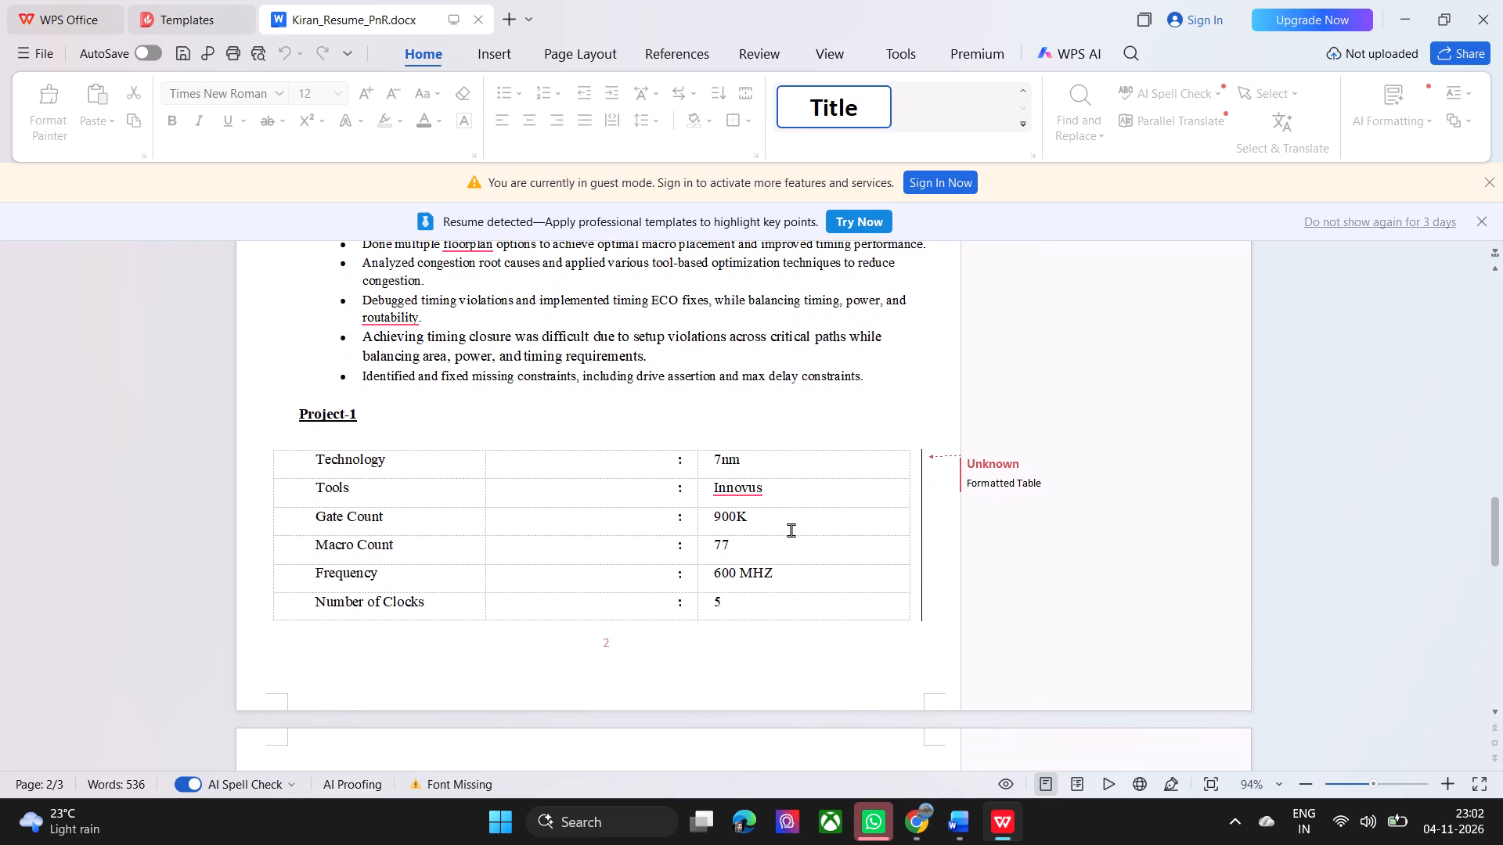
pyautogui.scroll(1, 791, 530)
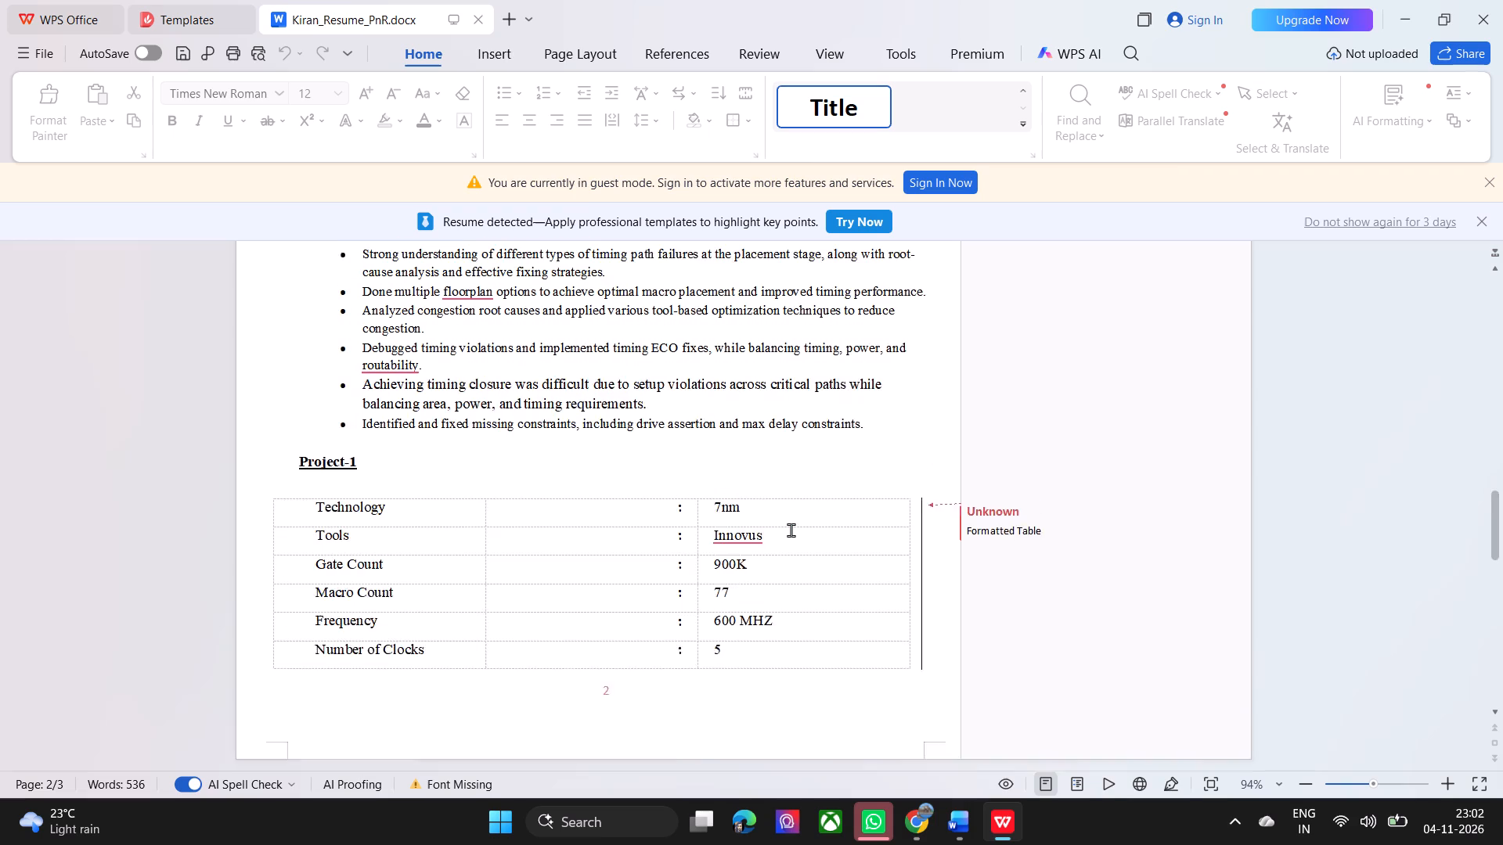
pyautogui.scroll(5, 791, 530)
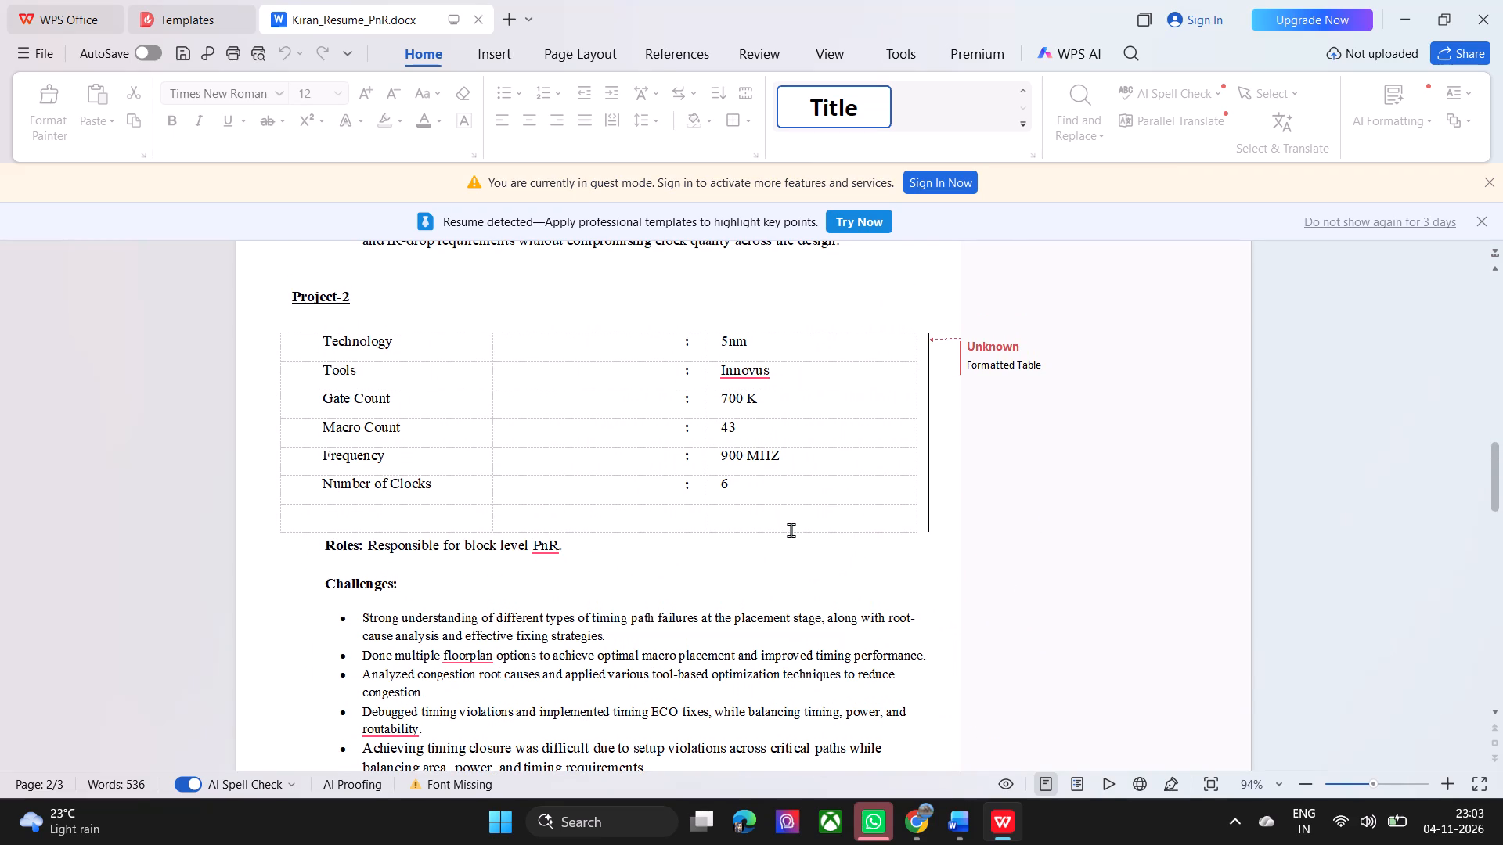
pyautogui.scroll(-1, 791, 530)
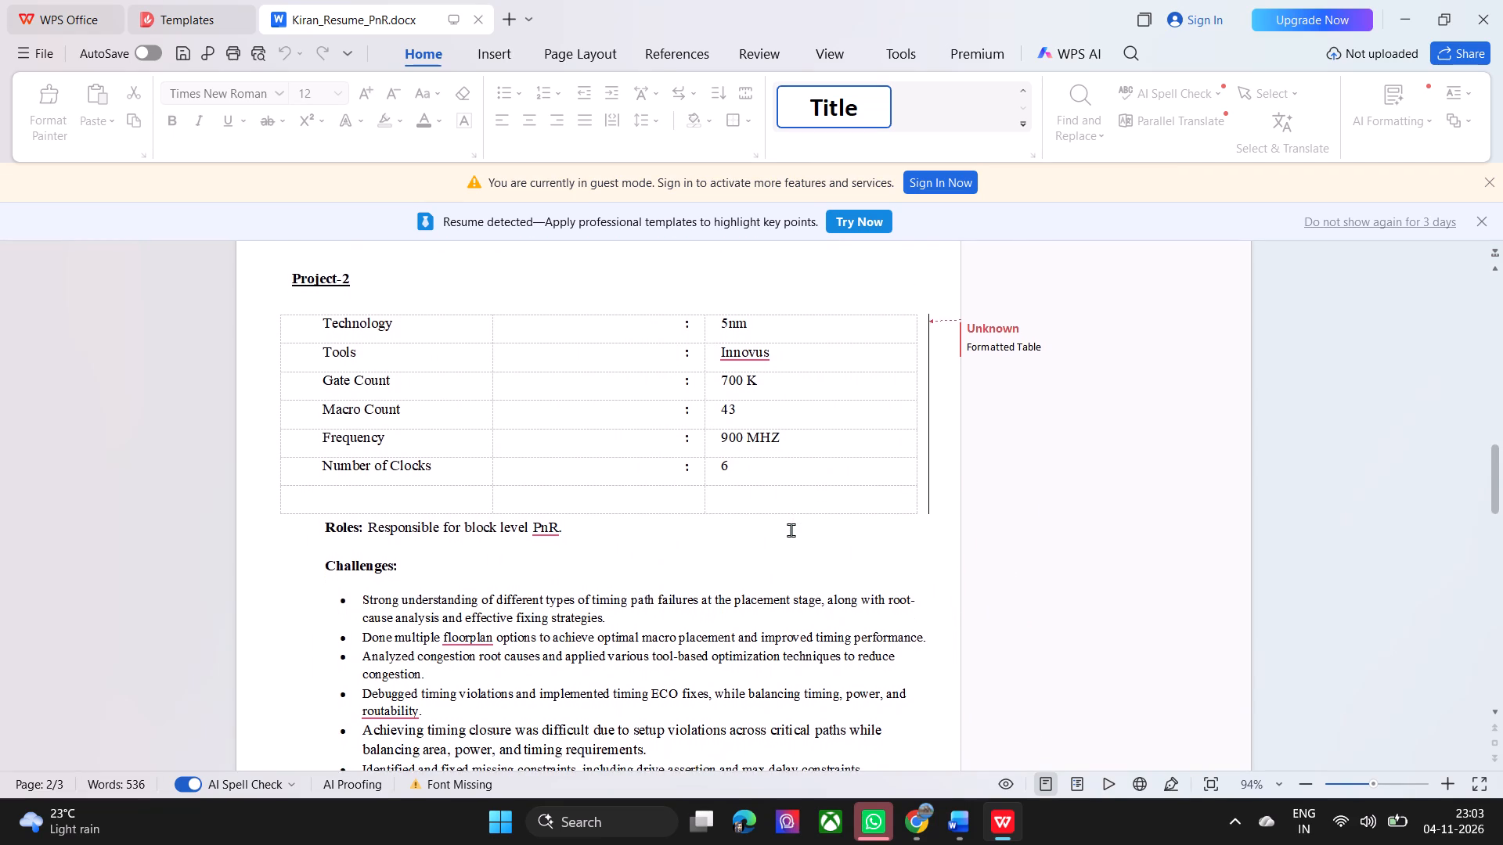
pyautogui.scroll(-2, 791, 530)
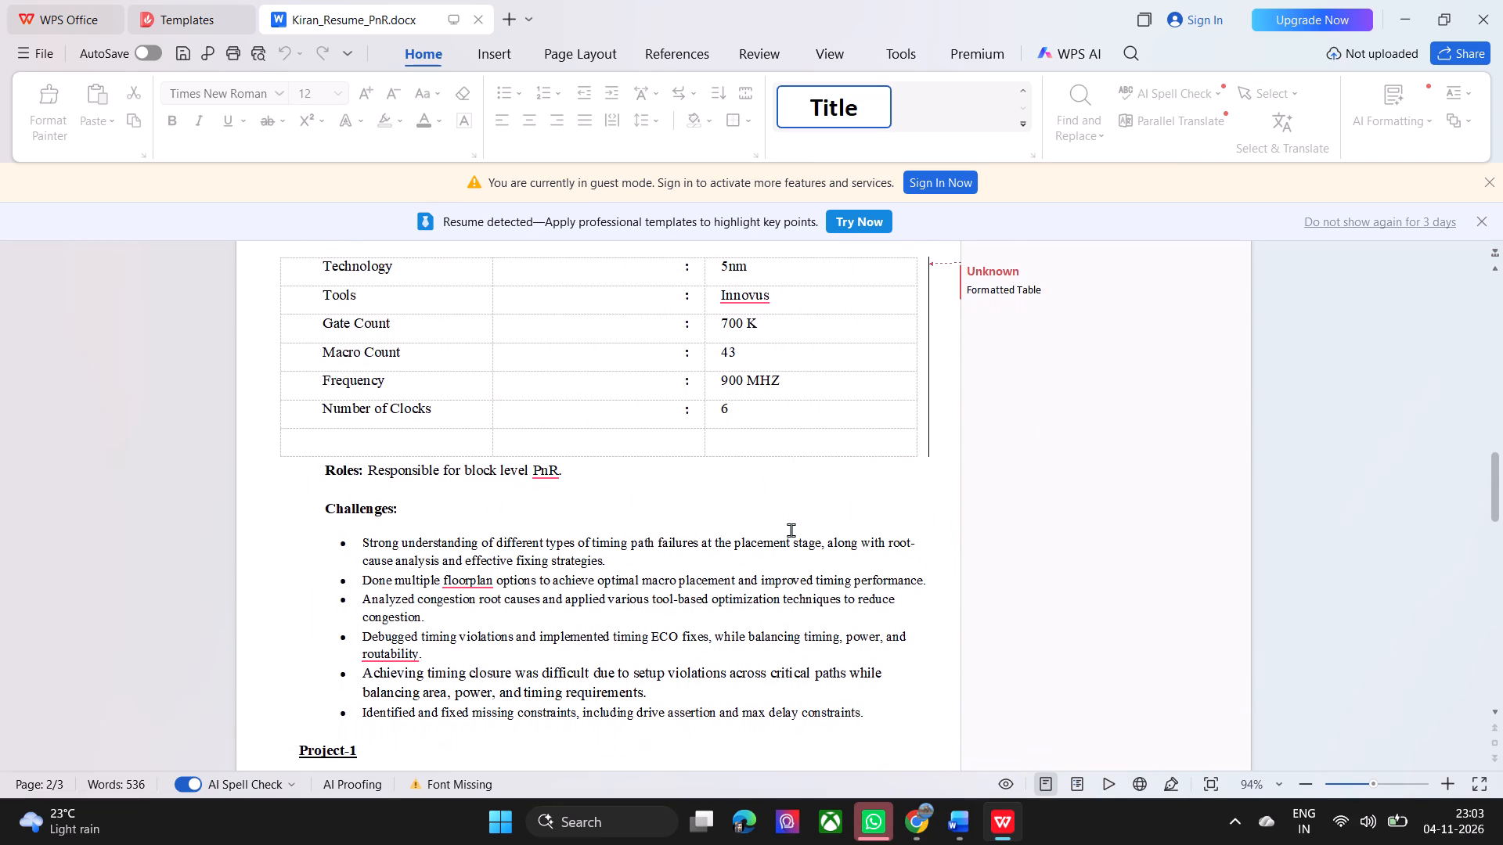
pyautogui.scroll(-1, 791, 530)
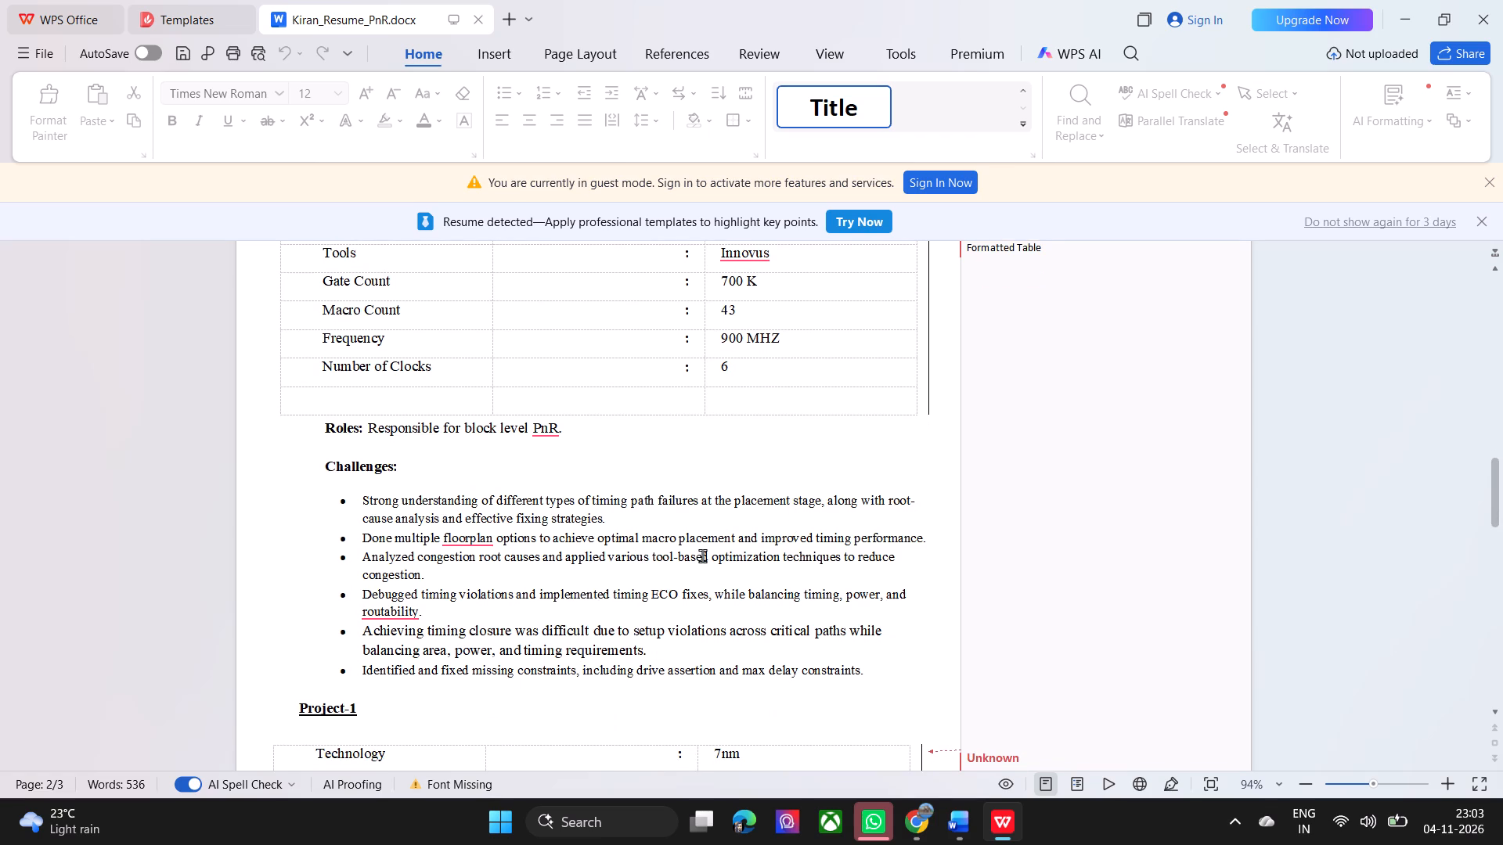
pyautogui.scroll(-1, 706, 516)
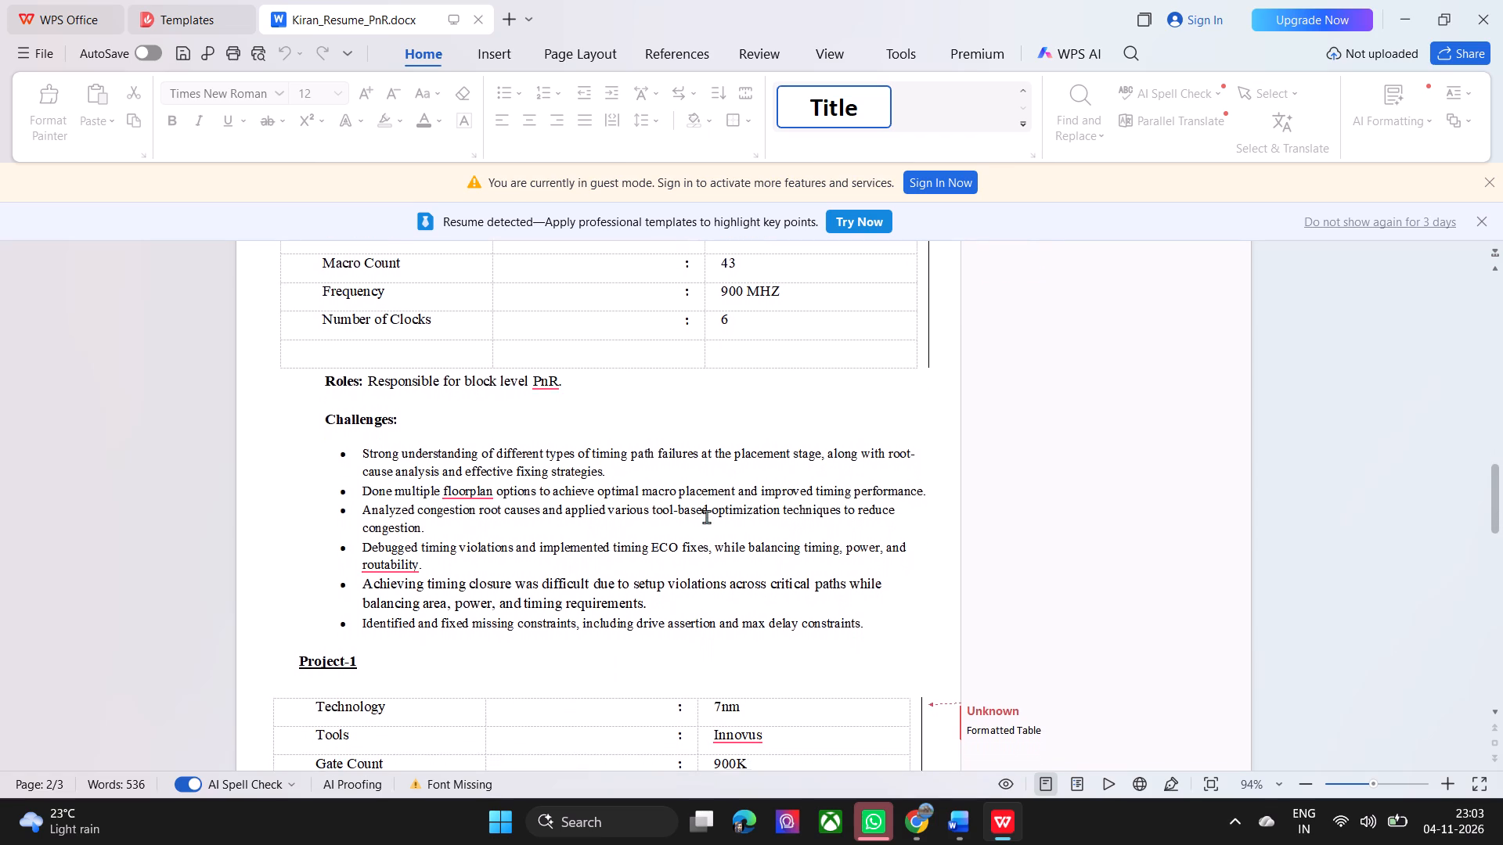
pyautogui.scroll(-2, 706, 516)
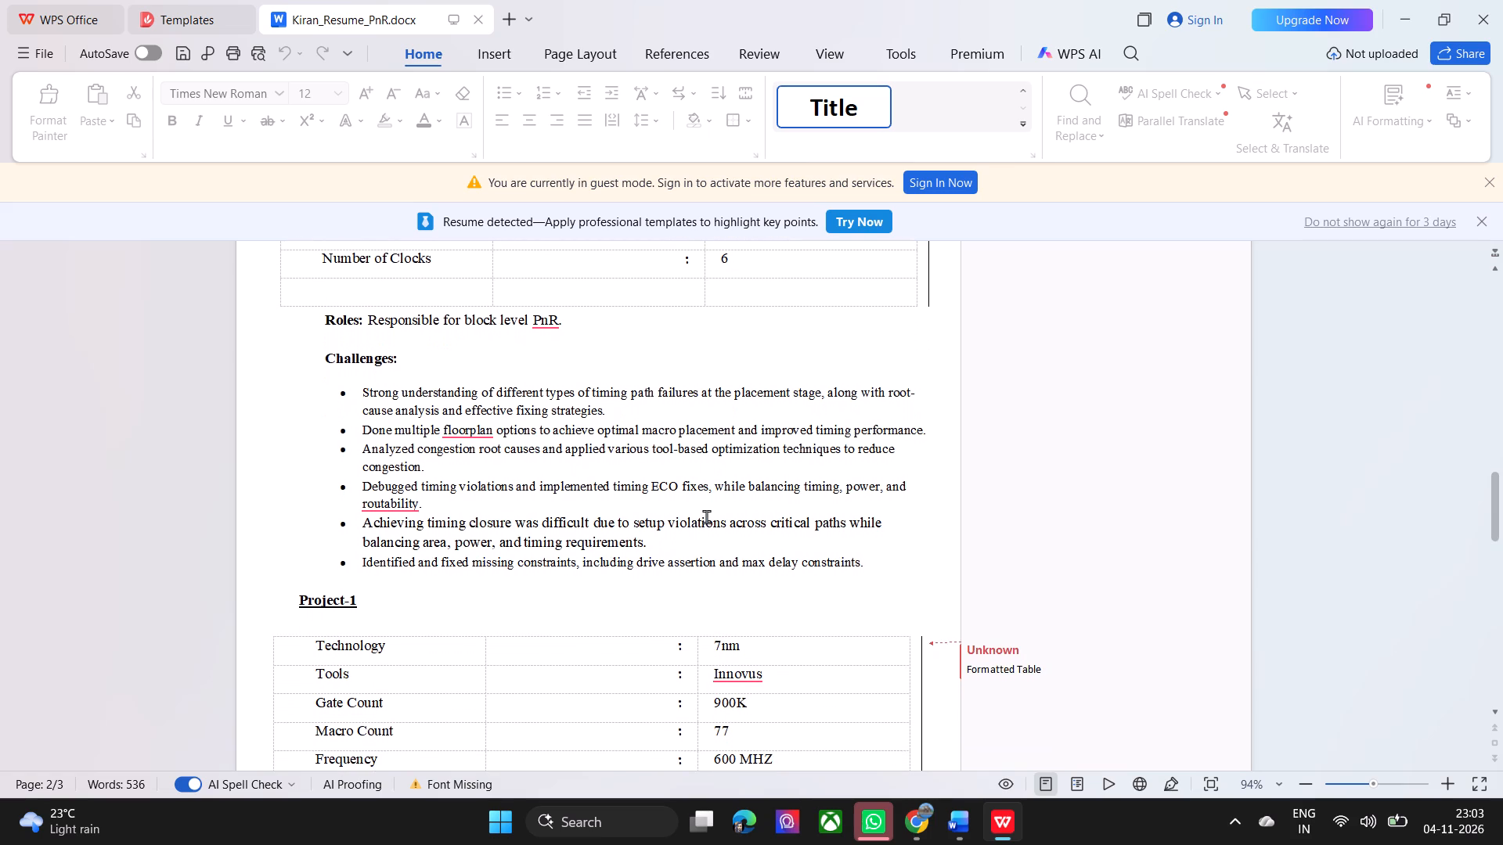
pyautogui.scroll(3, 706, 516)
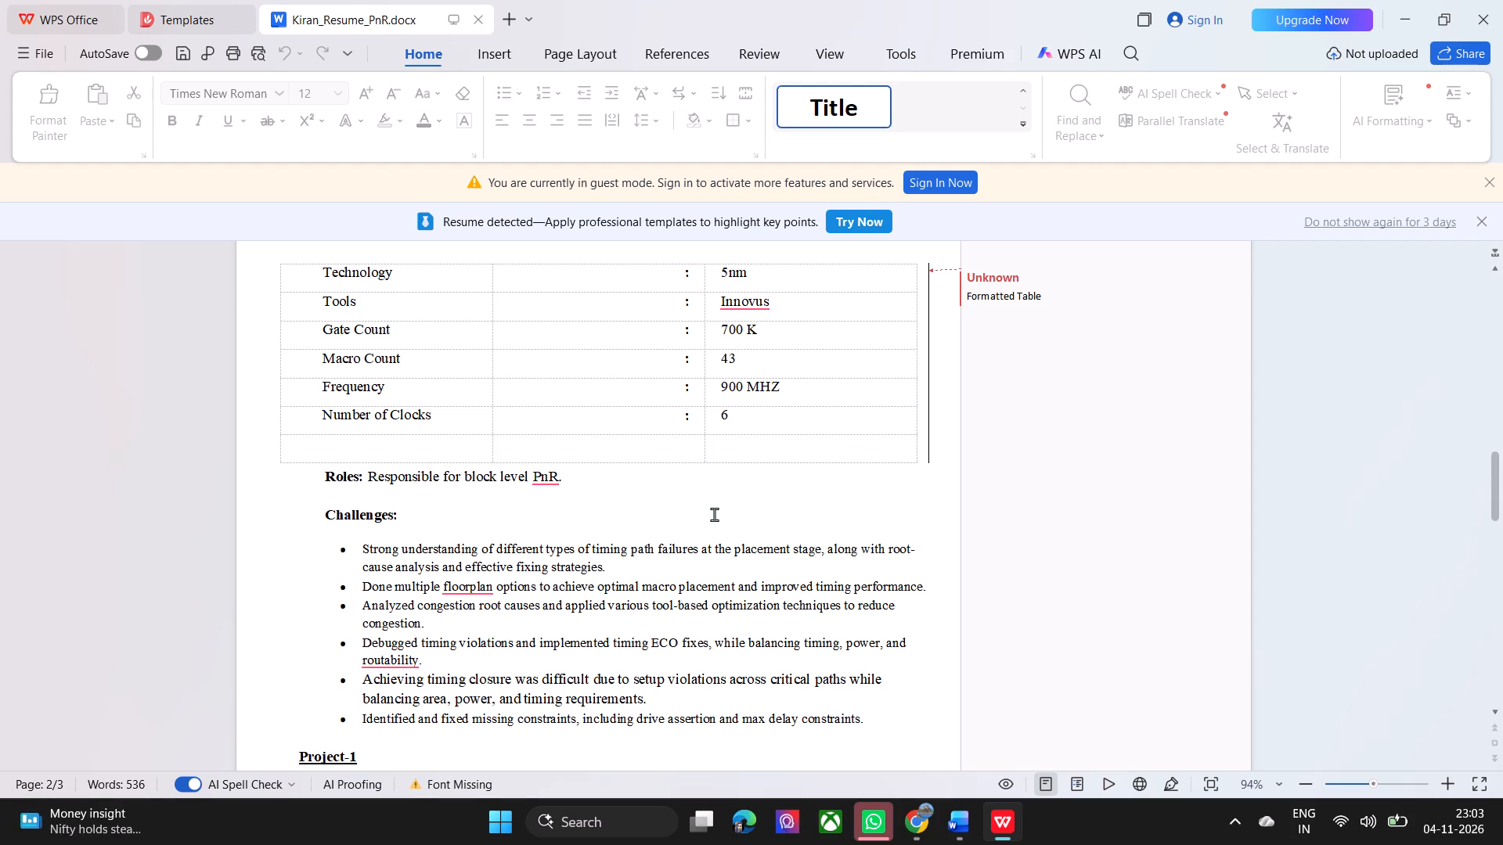
# Look through the rest of the reference resume, covering Project-1's role and Challenges, the Technical skills and the Project-3 section.
pyautogui.scroll(-2, 714, 514)
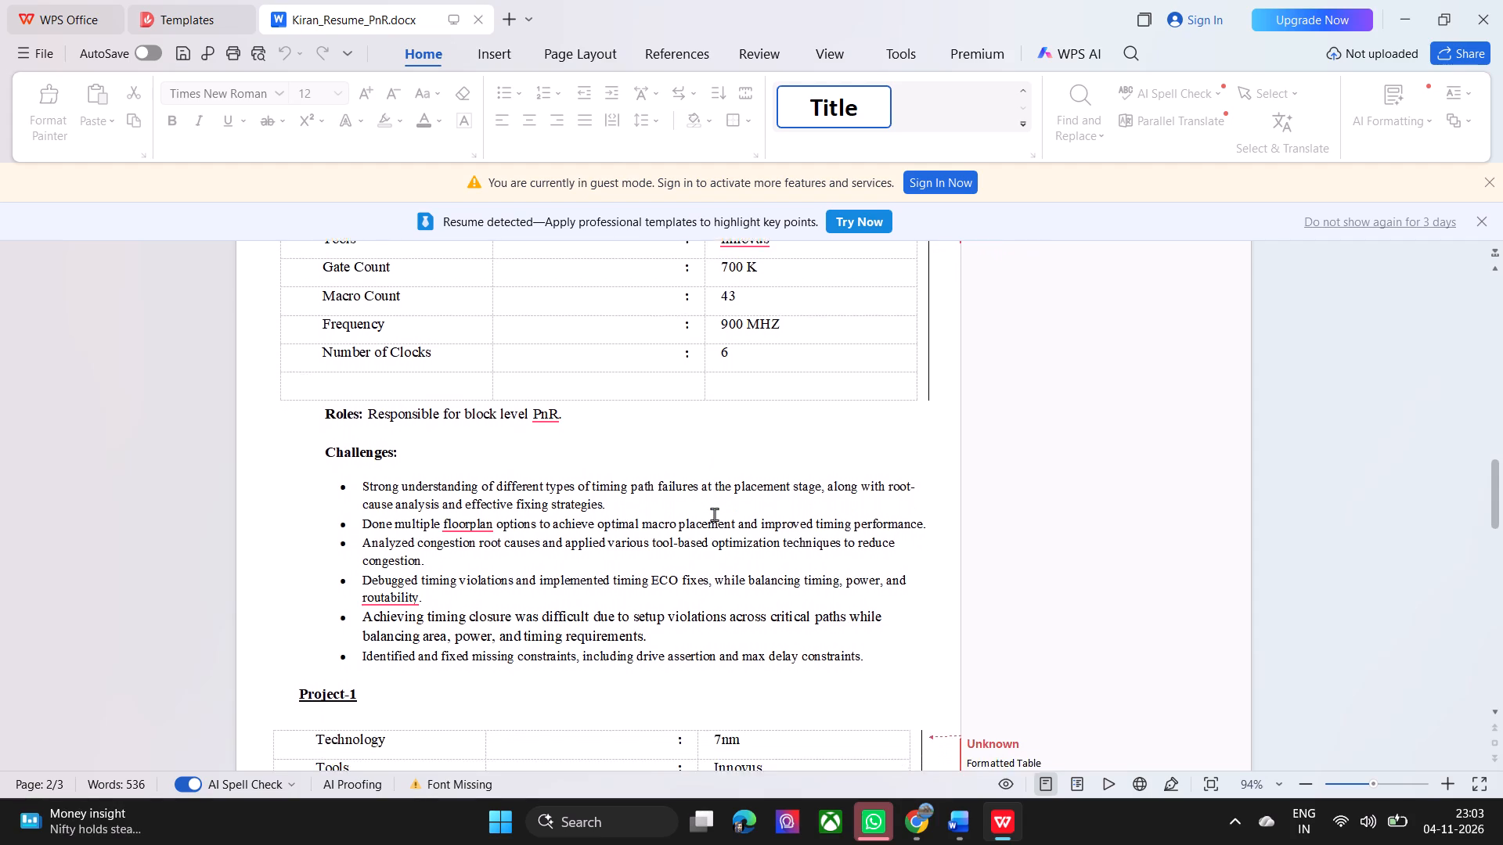
pyautogui.scroll(-5, 714, 514)
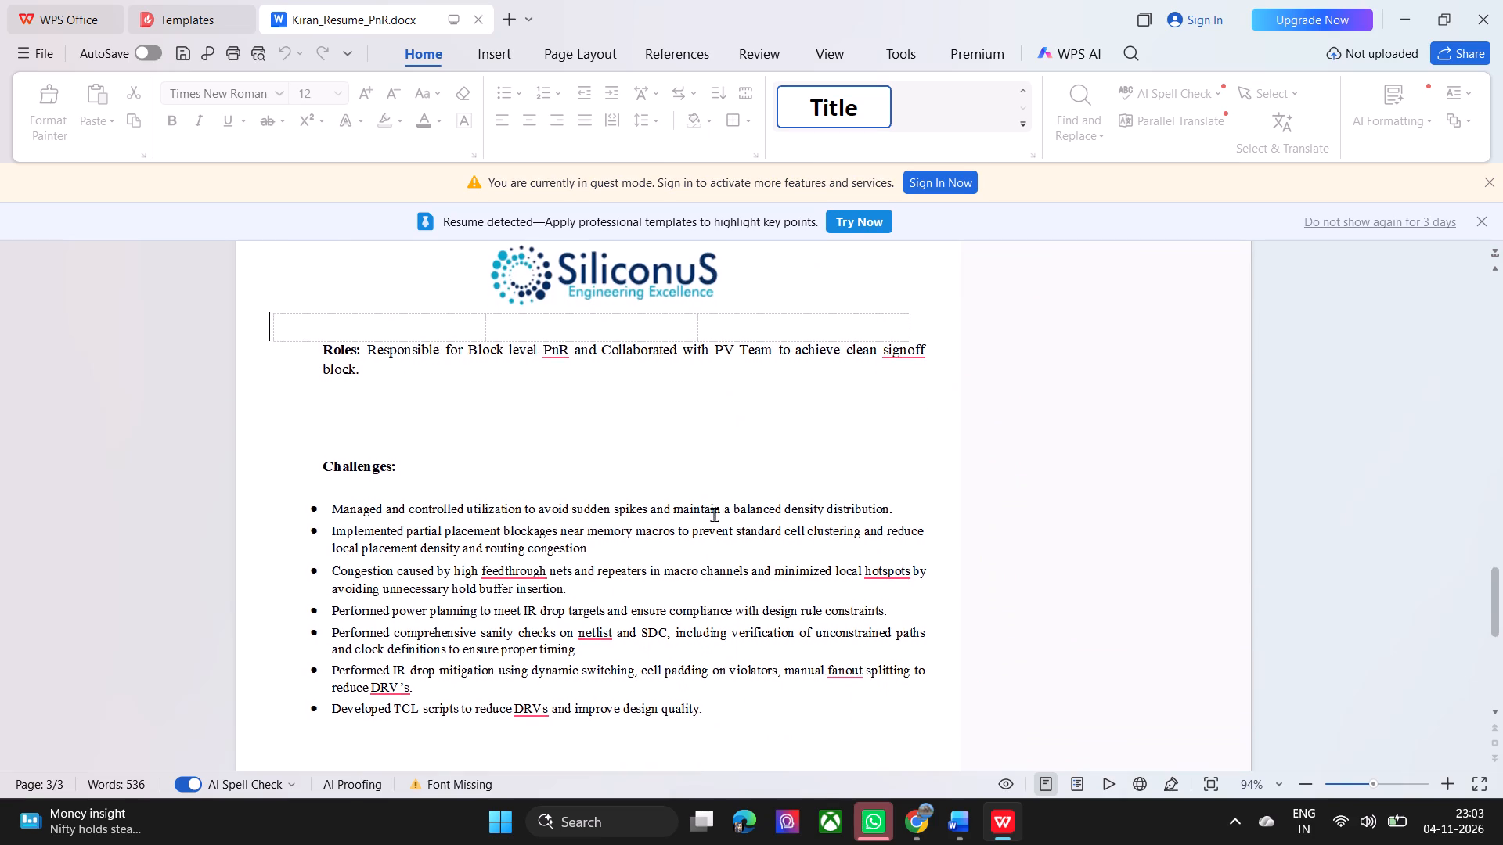
pyautogui.scroll(-7, 714, 514)
pyautogui.scroll(4, 714, 514)
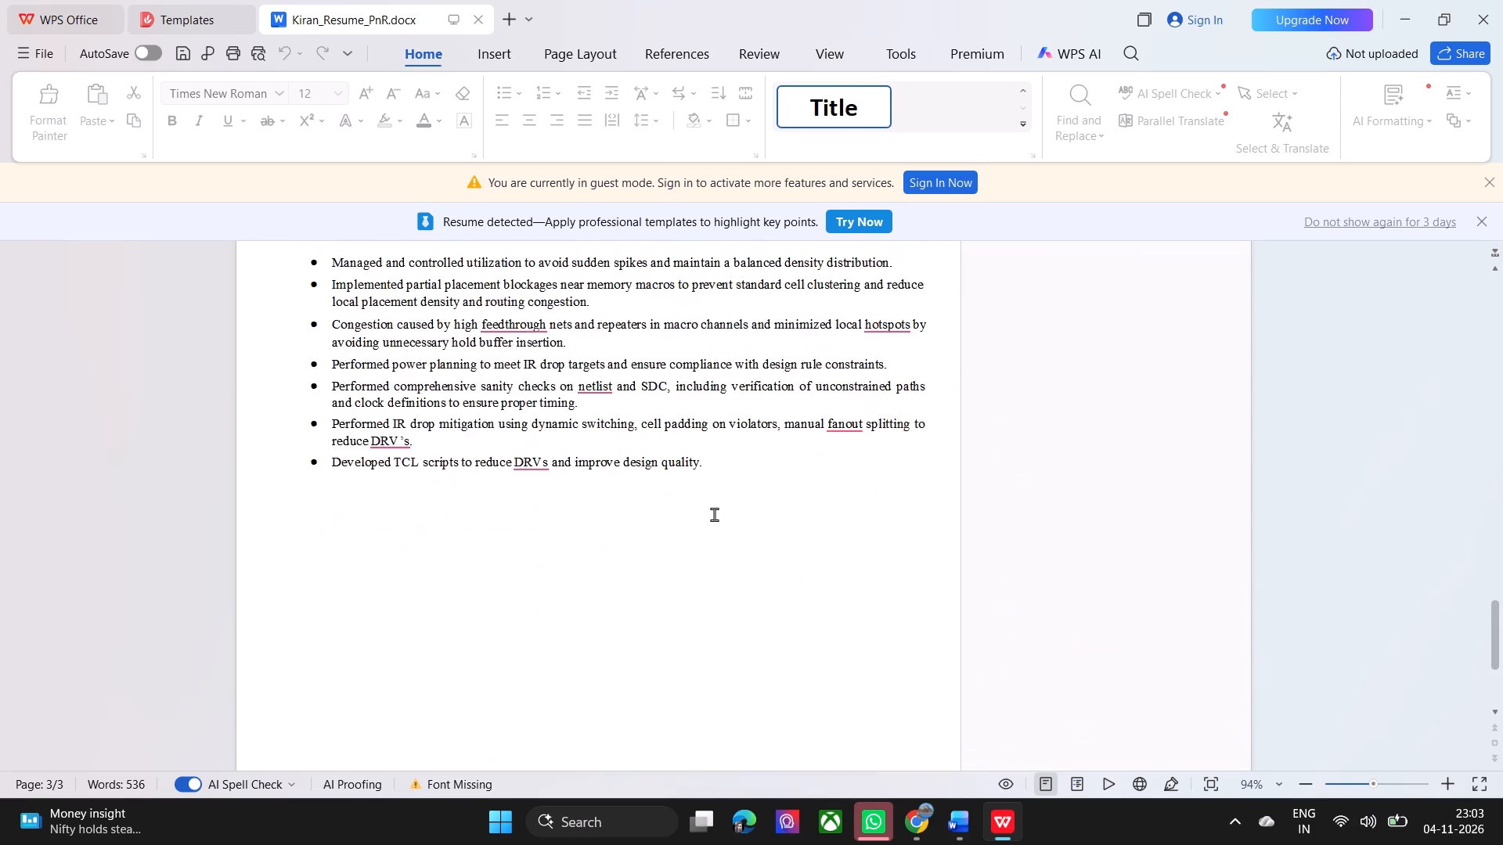
pyautogui.scroll(5, 714, 514)
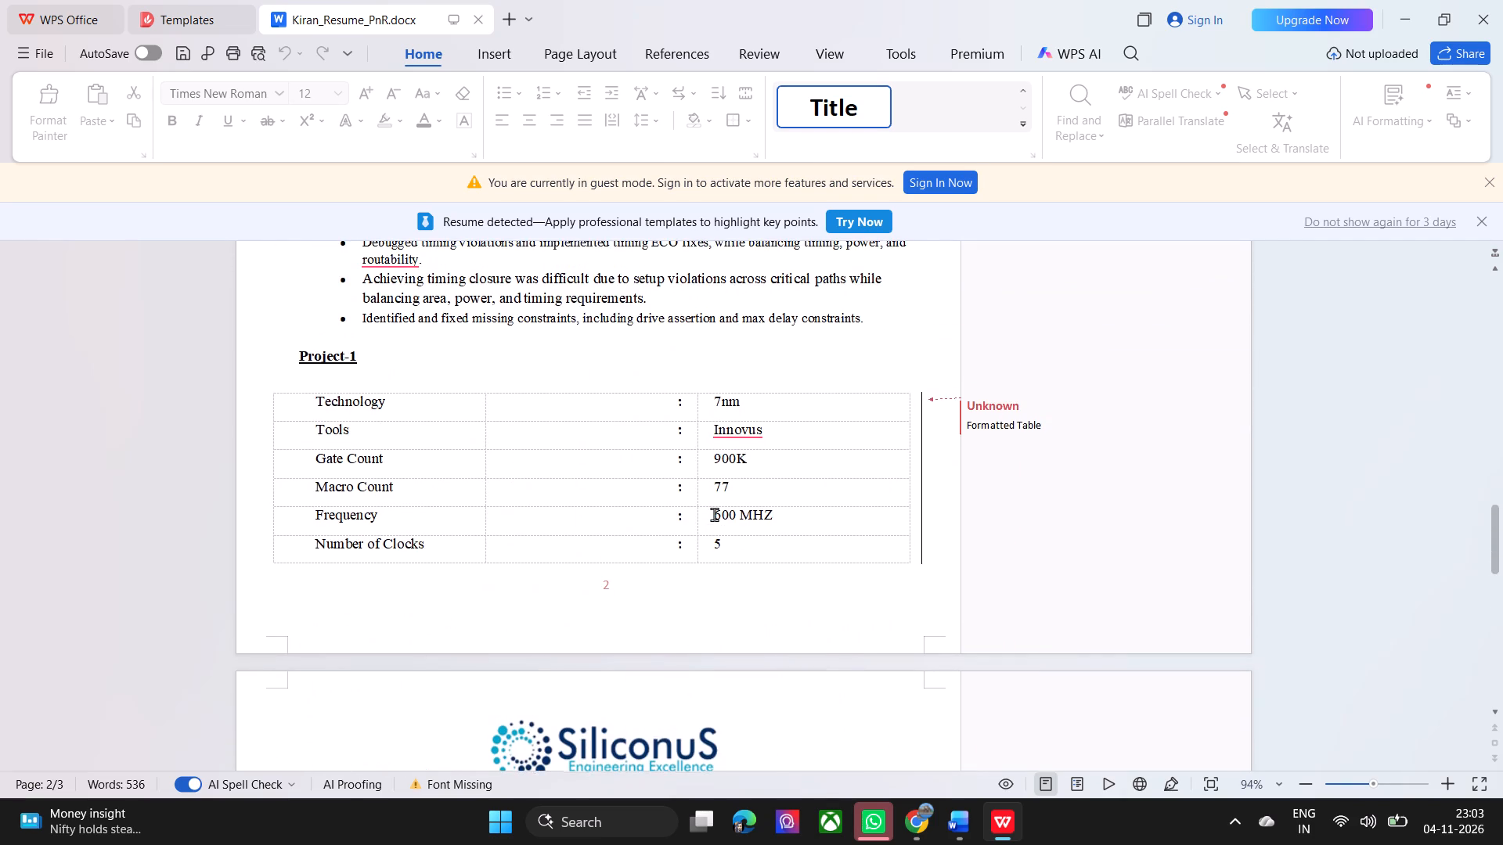
pyautogui.scroll(8, 714, 514)
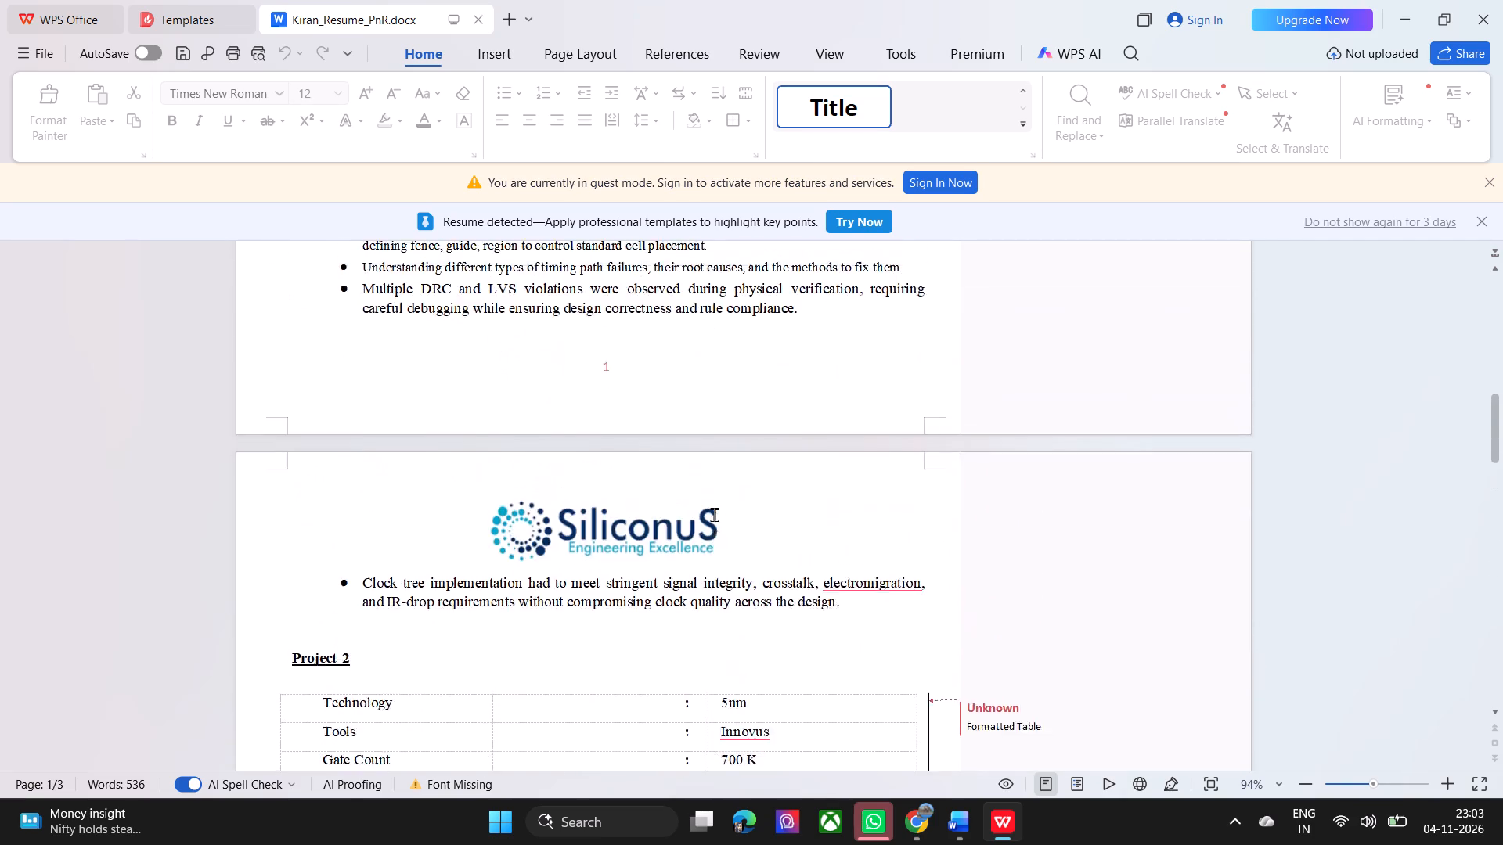
pyautogui.scroll(3, 714, 514)
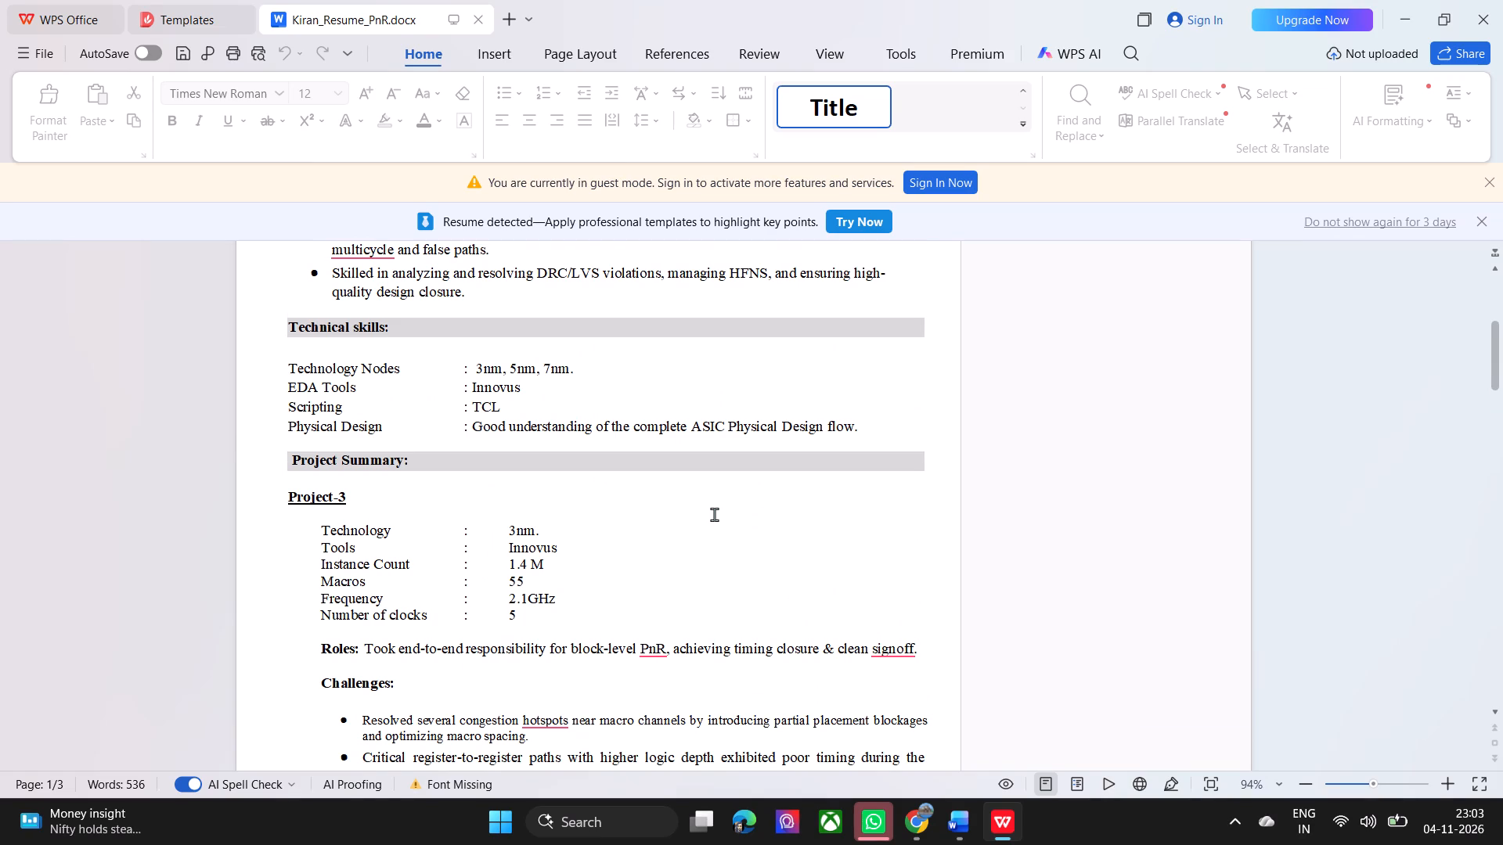
pyautogui.scroll(-7, 714, 514)
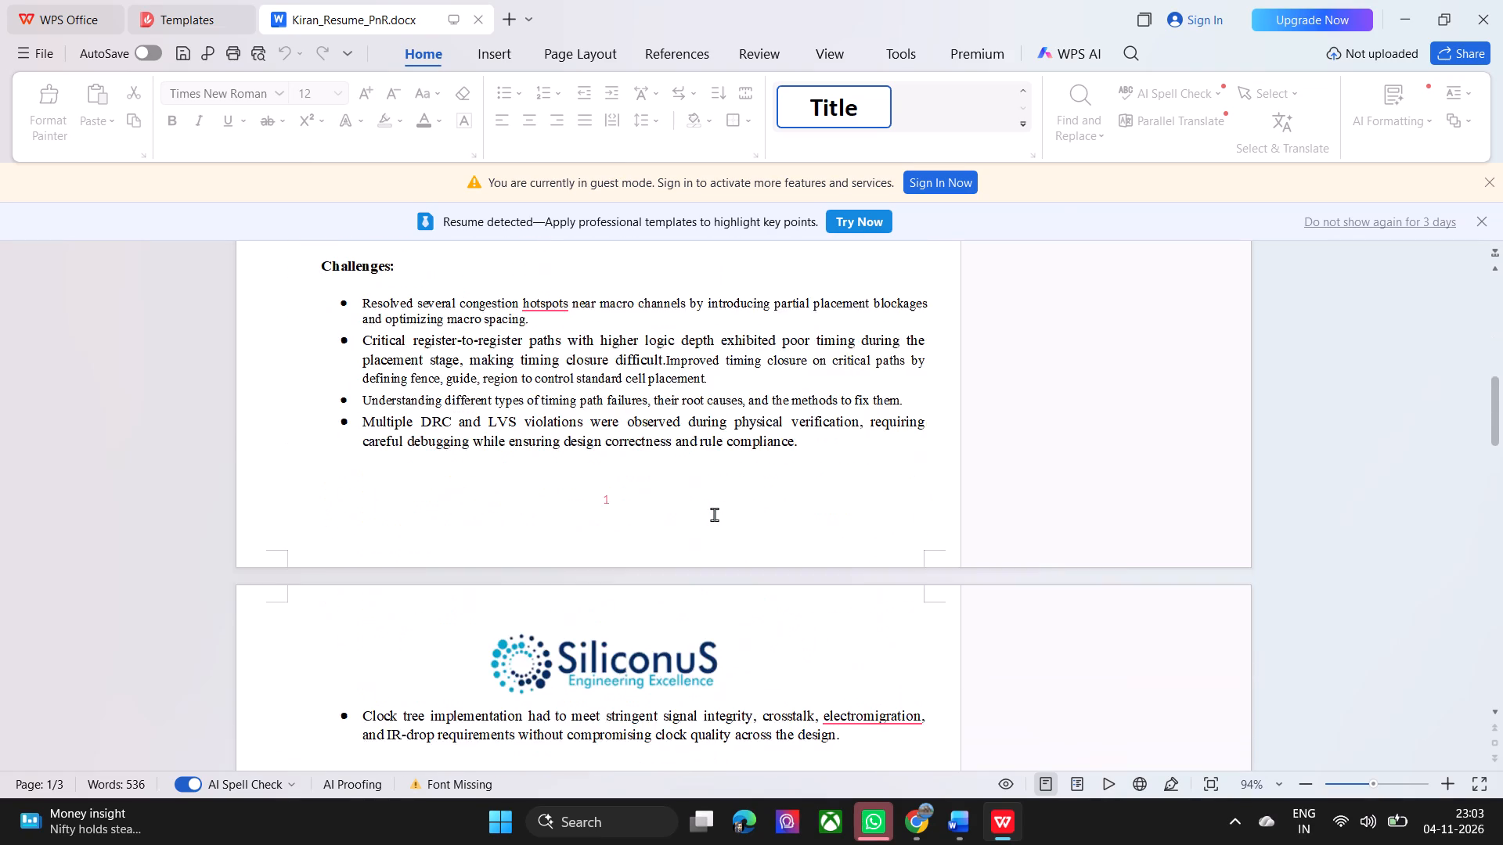
pyautogui.scroll(-7, 714, 514)
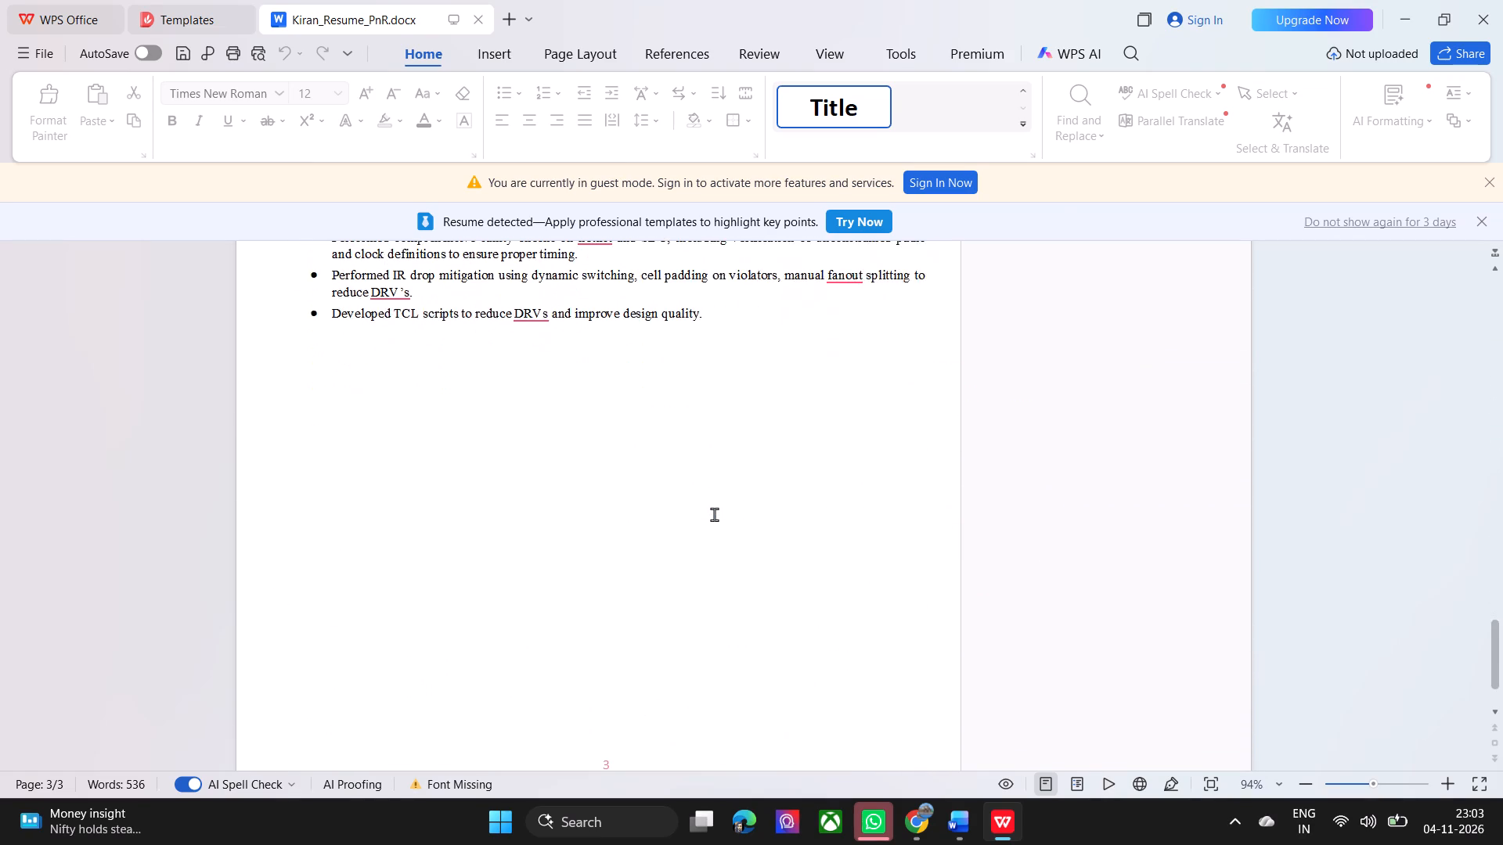
# Copy the reference resume's whole Project-1 section, from its heading and 7nm details table through the bullet about TCL scripts.
pyautogui.scroll(5, 714, 514)
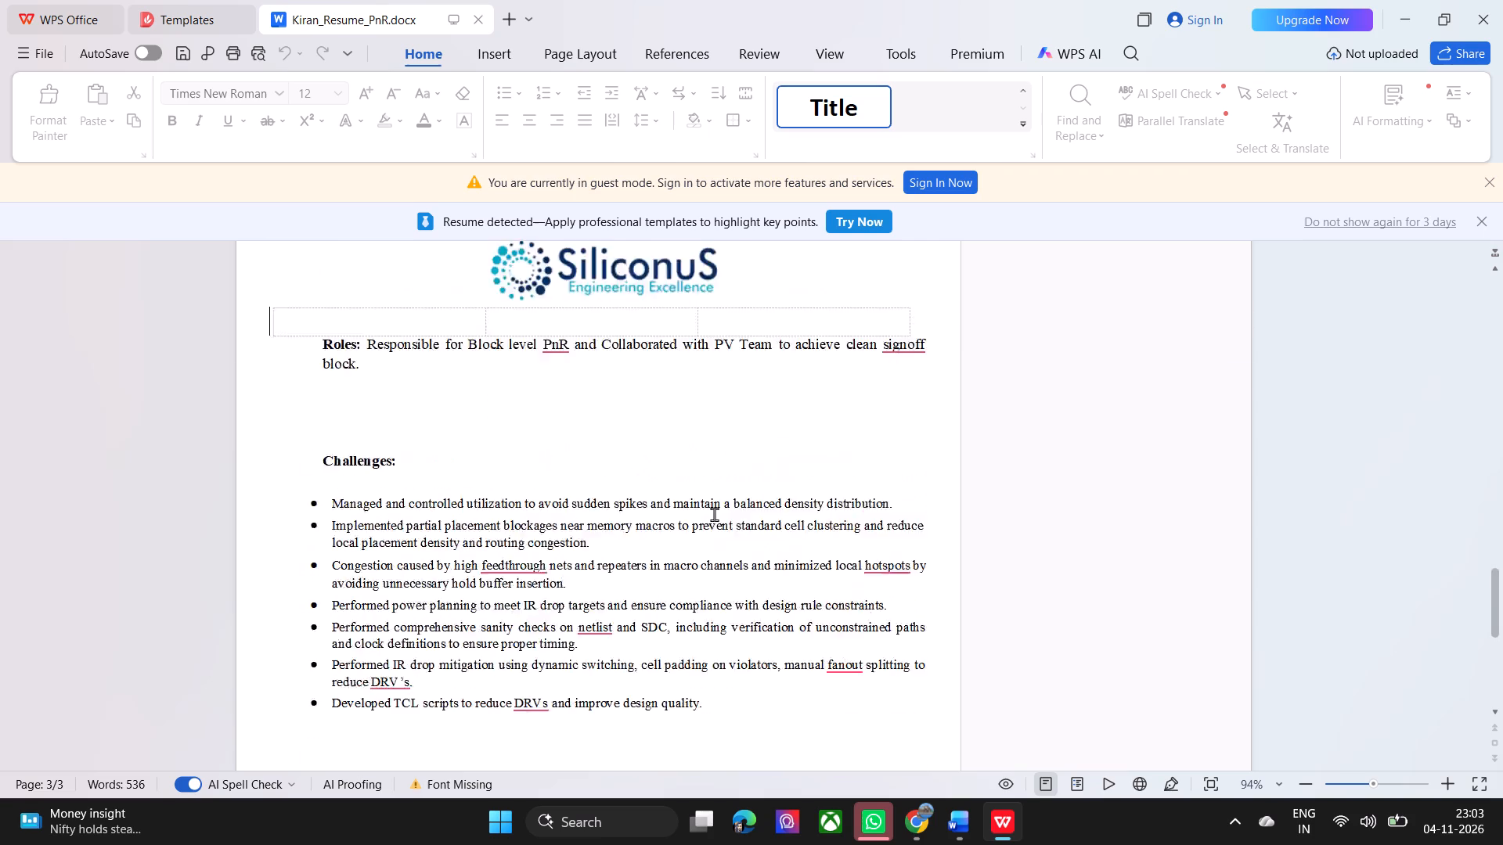
pyautogui.scroll(2, 714, 514)
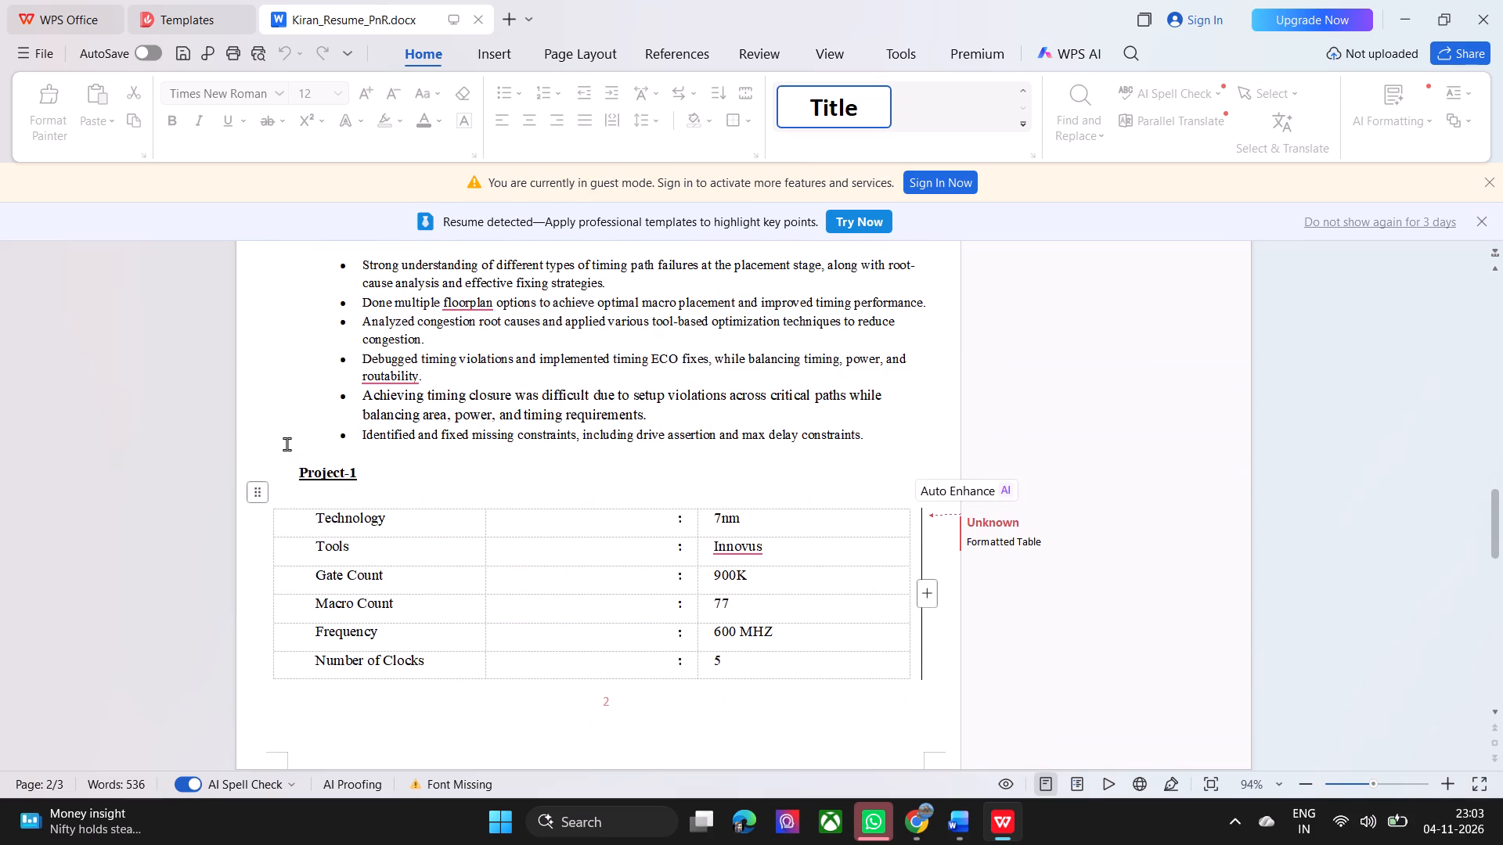
pyautogui.moveTo(300, 468); pyautogui.dragTo(554, 775)
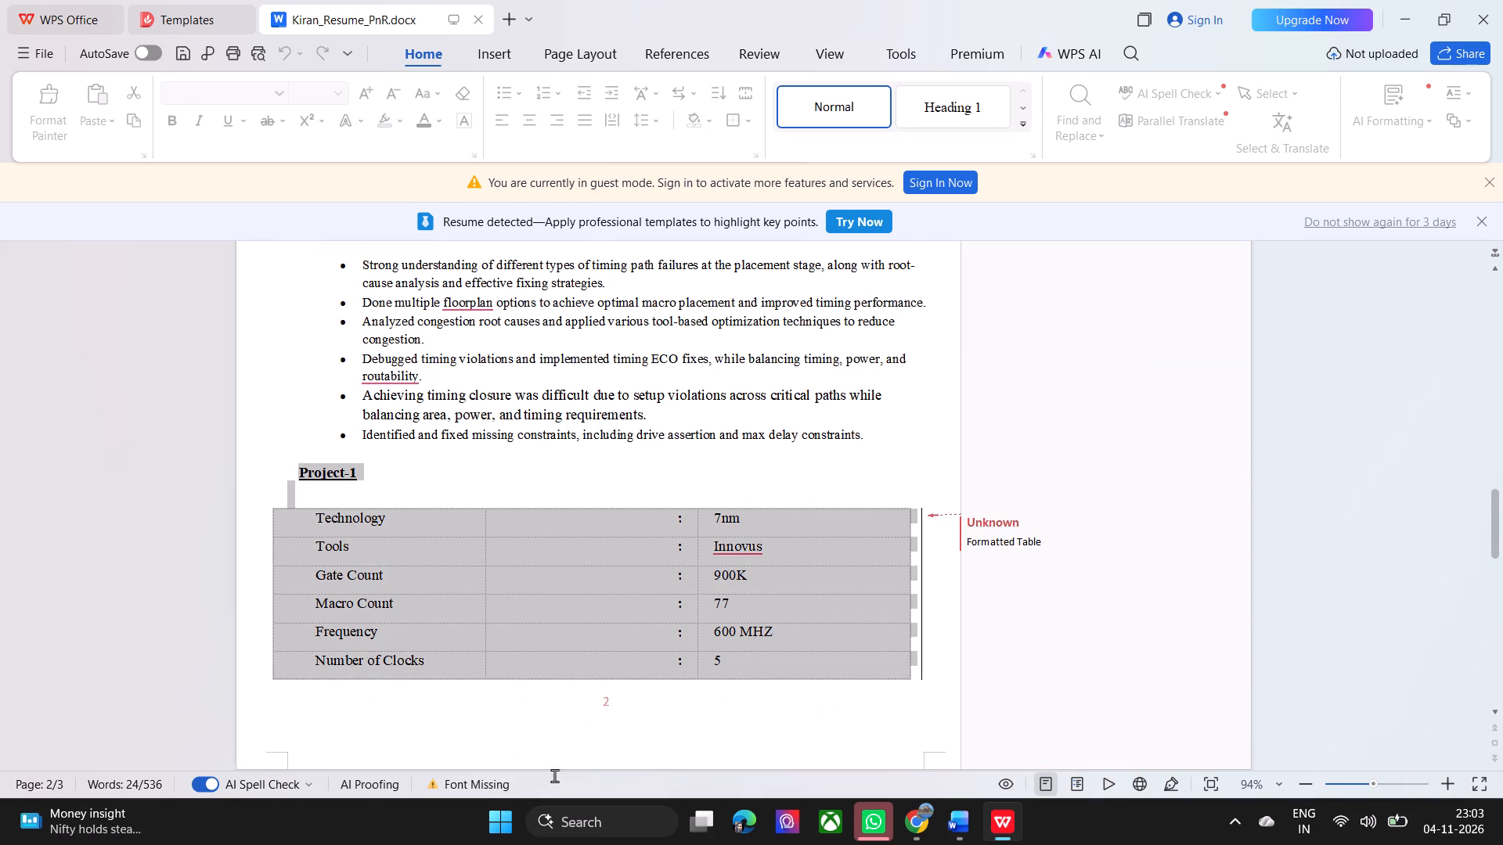
pyautogui.moveTo(554, 775); pyautogui.dragTo(685, 739)
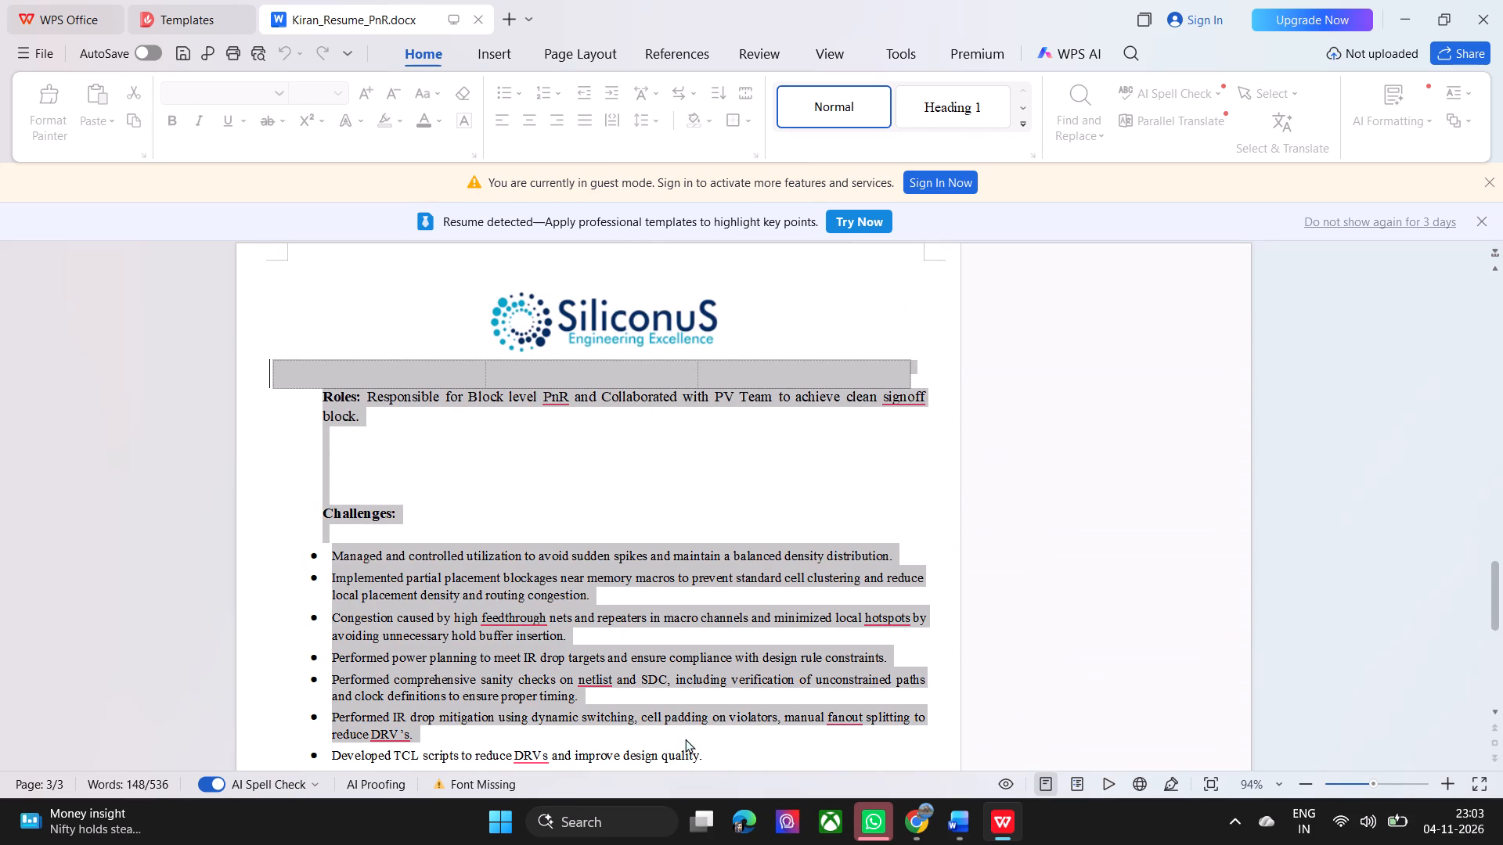
pyautogui.moveTo(685, 739); pyautogui.dragTo(692, 702)
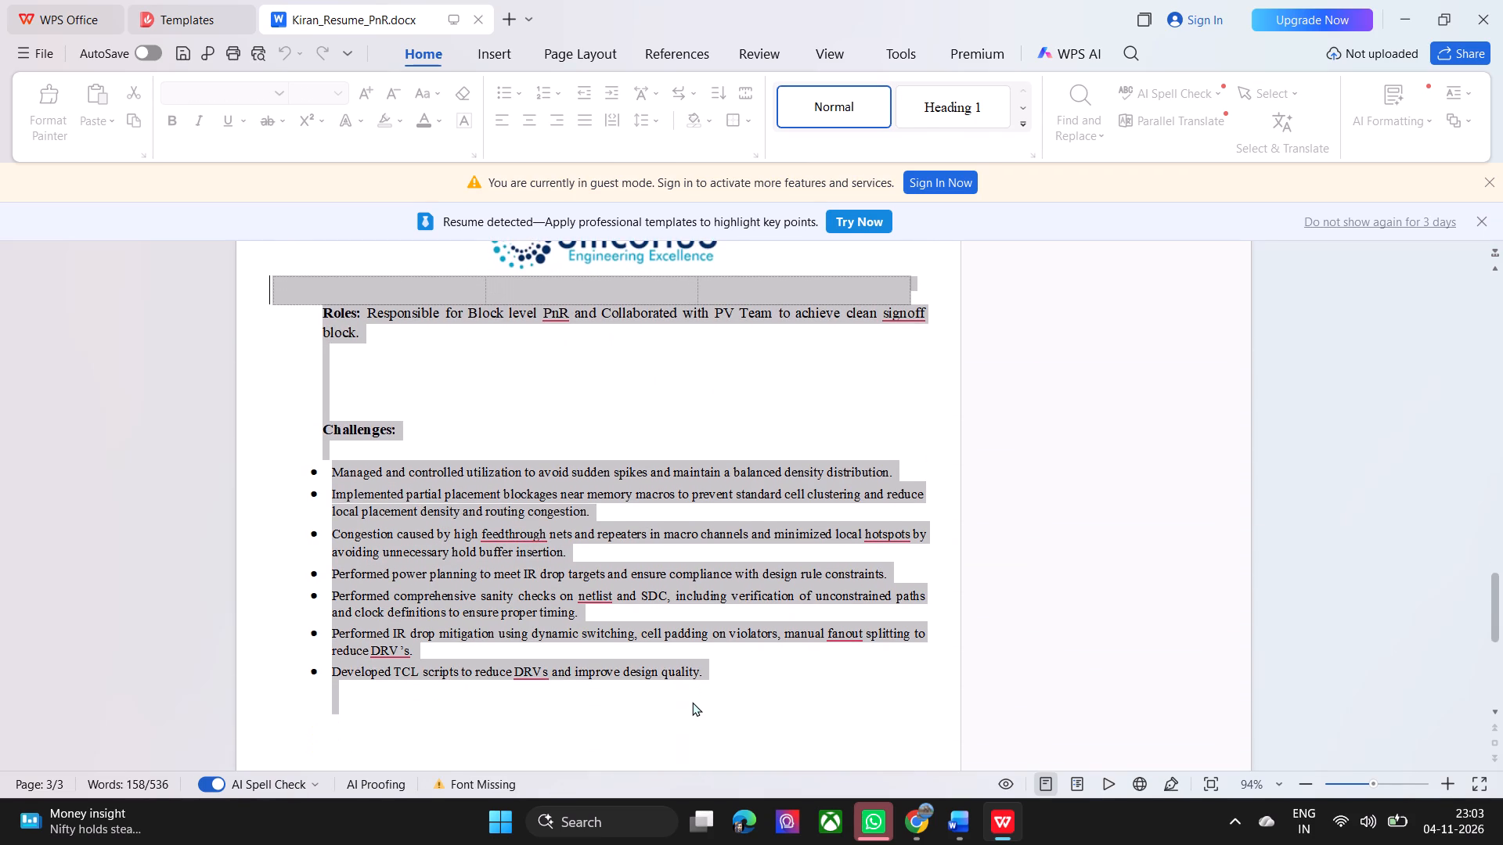
pyautogui.moveTo(692, 702); pyautogui.dragTo(959, 829)
pyautogui.hotkey('ctrl', 'c')
# Switch to the shortened resume in Word and add blank unbulleted lines after the last Challenges bullet.
pyautogui.click(959, 829)
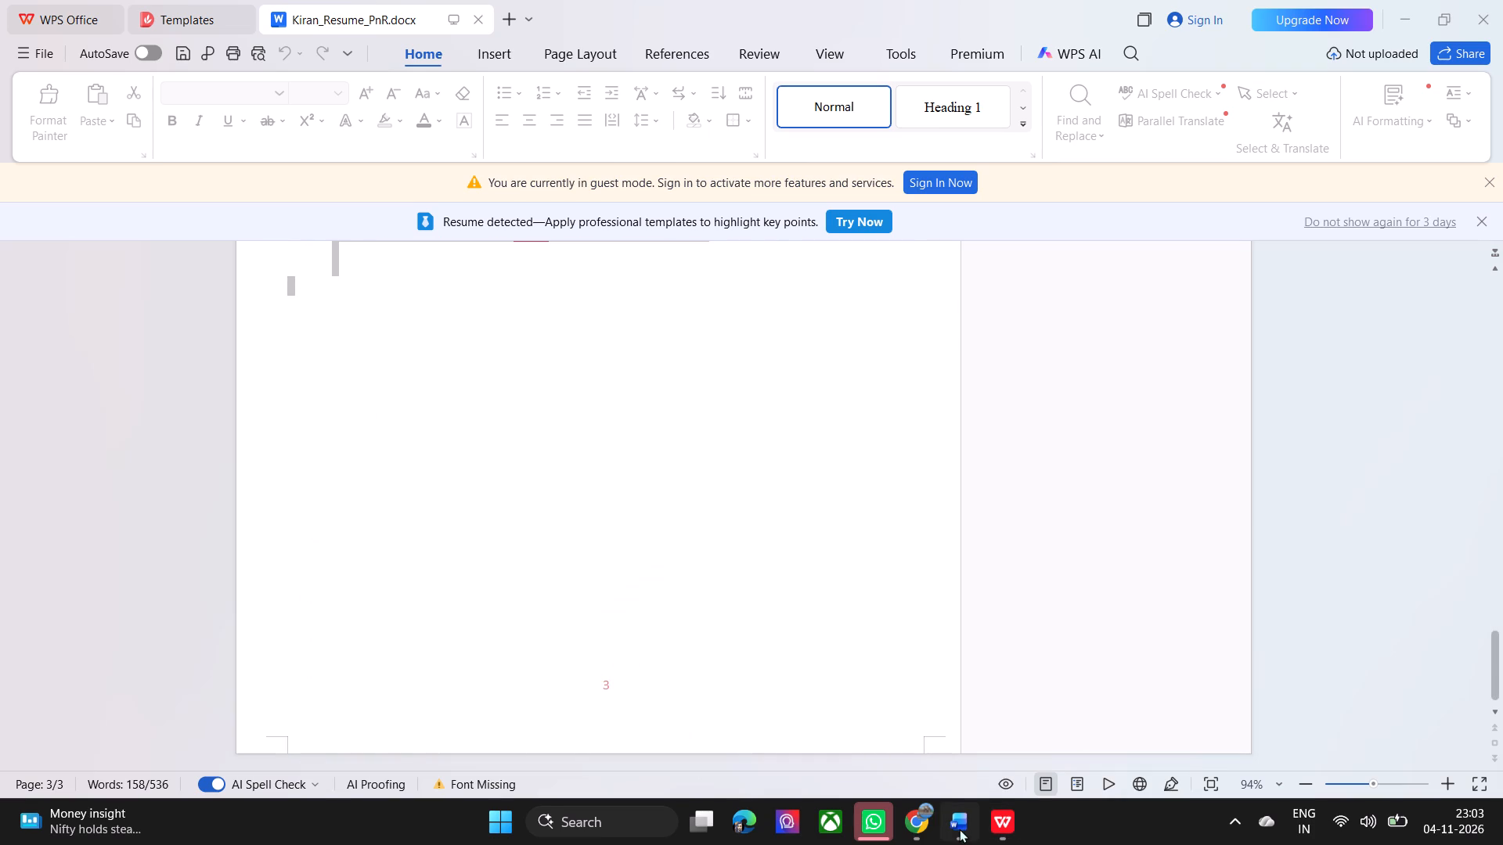
pyautogui.scroll(-1, 765, 716)
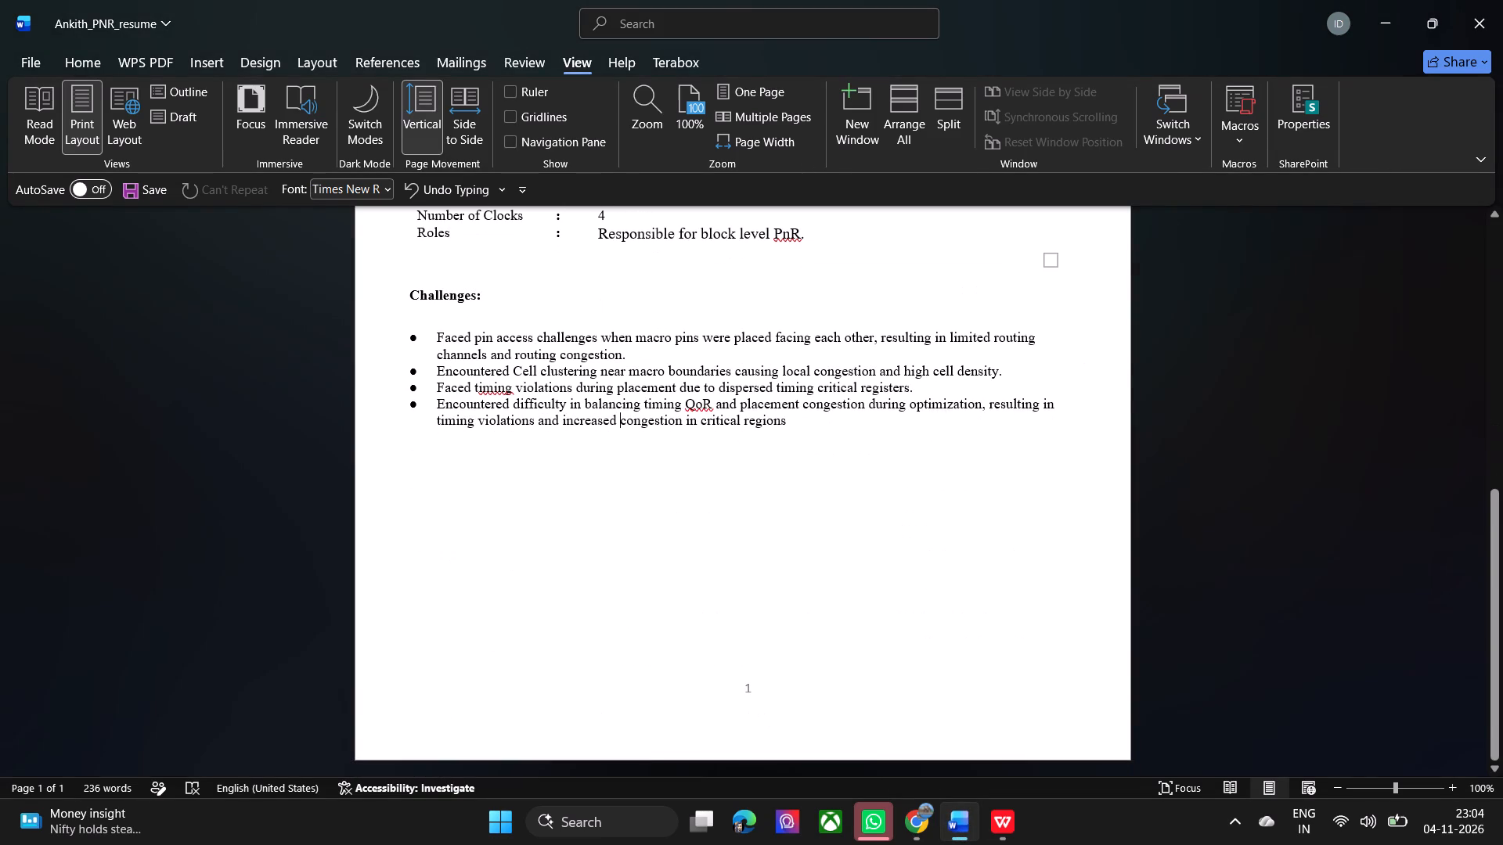
pyautogui.click(408, 440)
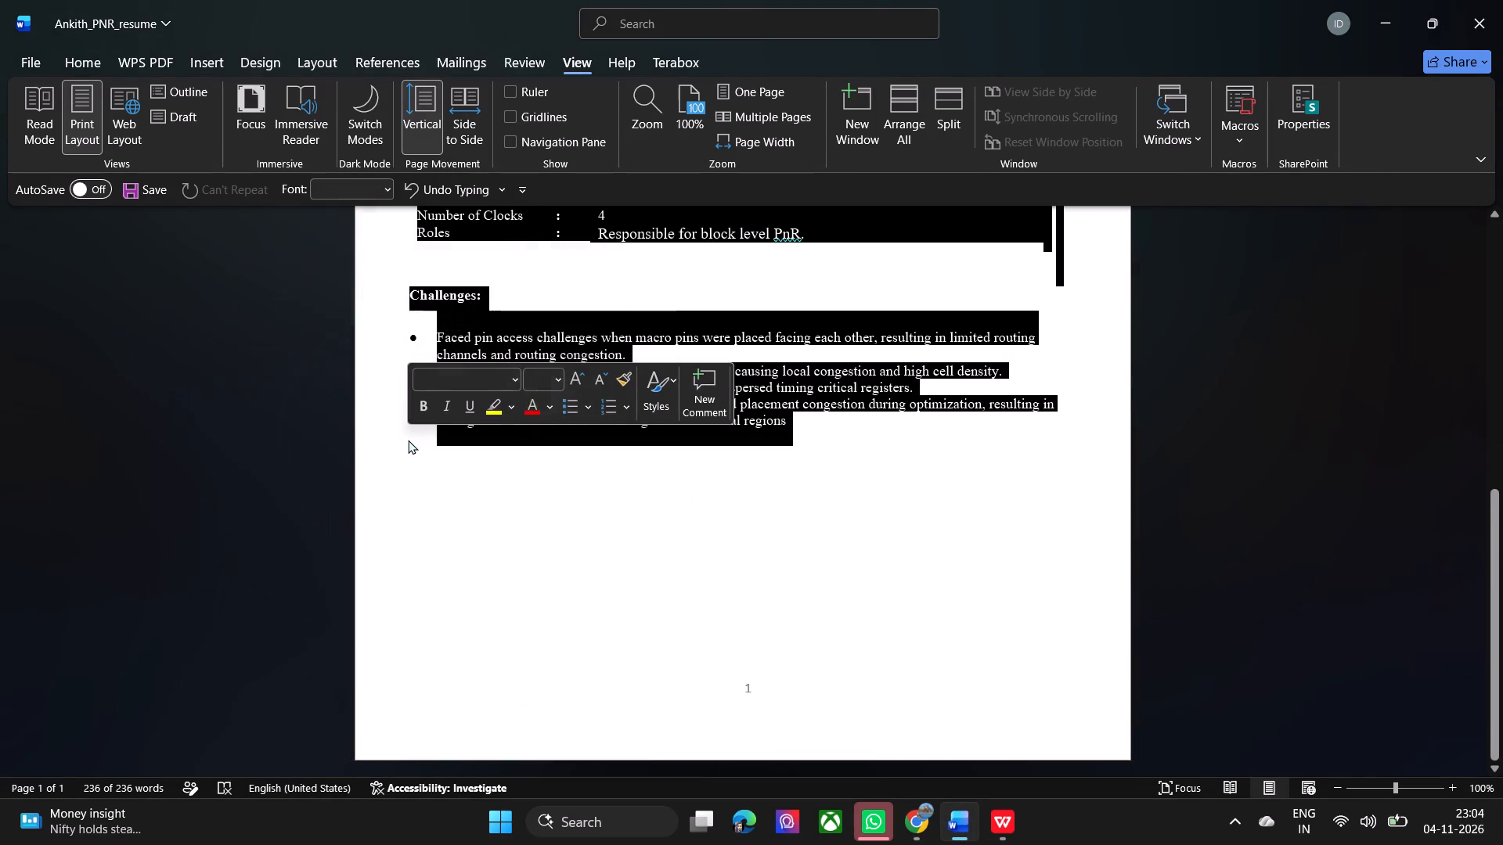
pyautogui.click(463, 483)
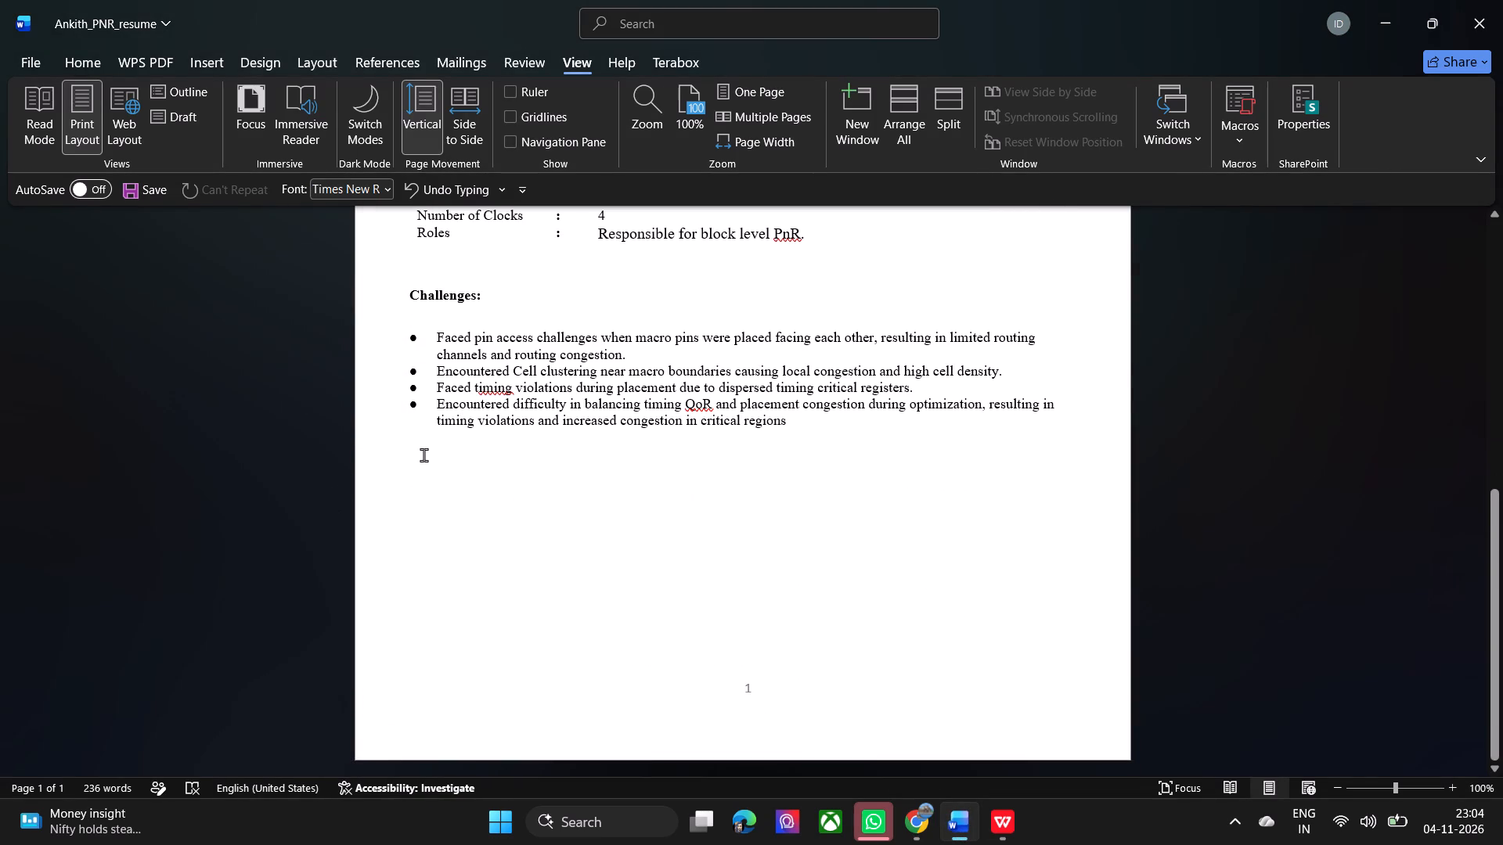
pyautogui.click(413, 455)
pyautogui.press('Right')
pyautogui.press('Right')
pyautogui.press('Right')
pyautogui.press('Right')
pyautogui.press('Right')
pyautogui.press('Right')
pyautogui.press('Right')
pyautogui.press('Right')
pyautogui.press('Right')
pyautogui.press('Right')
pyautogui.press('Right')
pyautogui.press('Right')
pyautogui.press('Right')
pyautogui.press('Right')
pyautogui.press('Right')
pyautogui.press('Right')
pyautogui.press('Right')
pyautogui.press('Right')
pyautogui.press('Right')
pyautogui.press('Right')
pyautogui.press('Right')
pyautogui.press('Right')
pyautogui.press('Right')
pyautogui.press('Right')
pyautogui.press('Right')
pyautogui.press('Right')
pyautogui.press('Right')
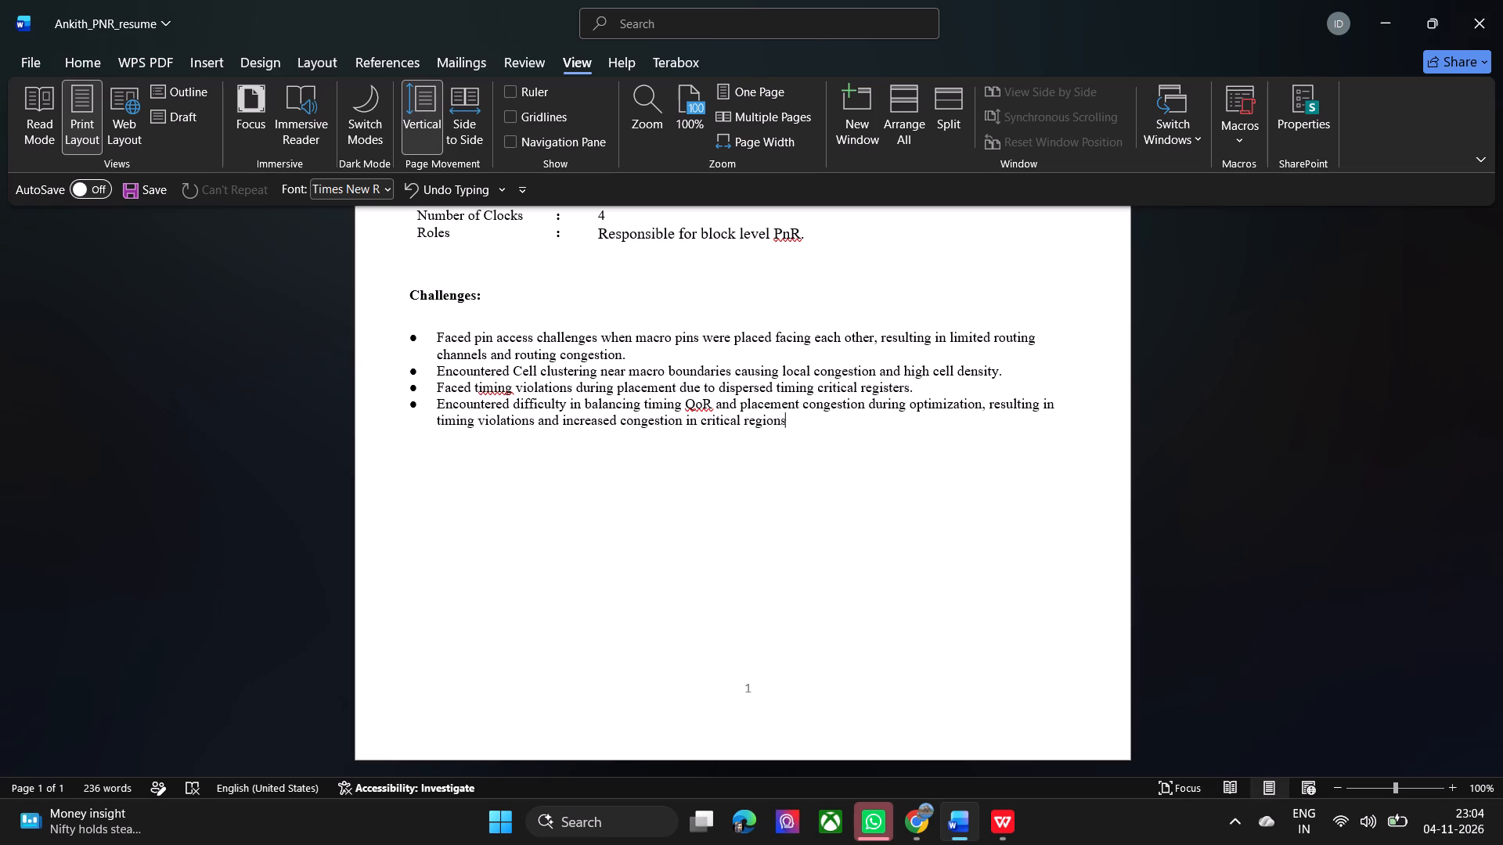
pyautogui.press('Return')
pyautogui.press('BackSpace')
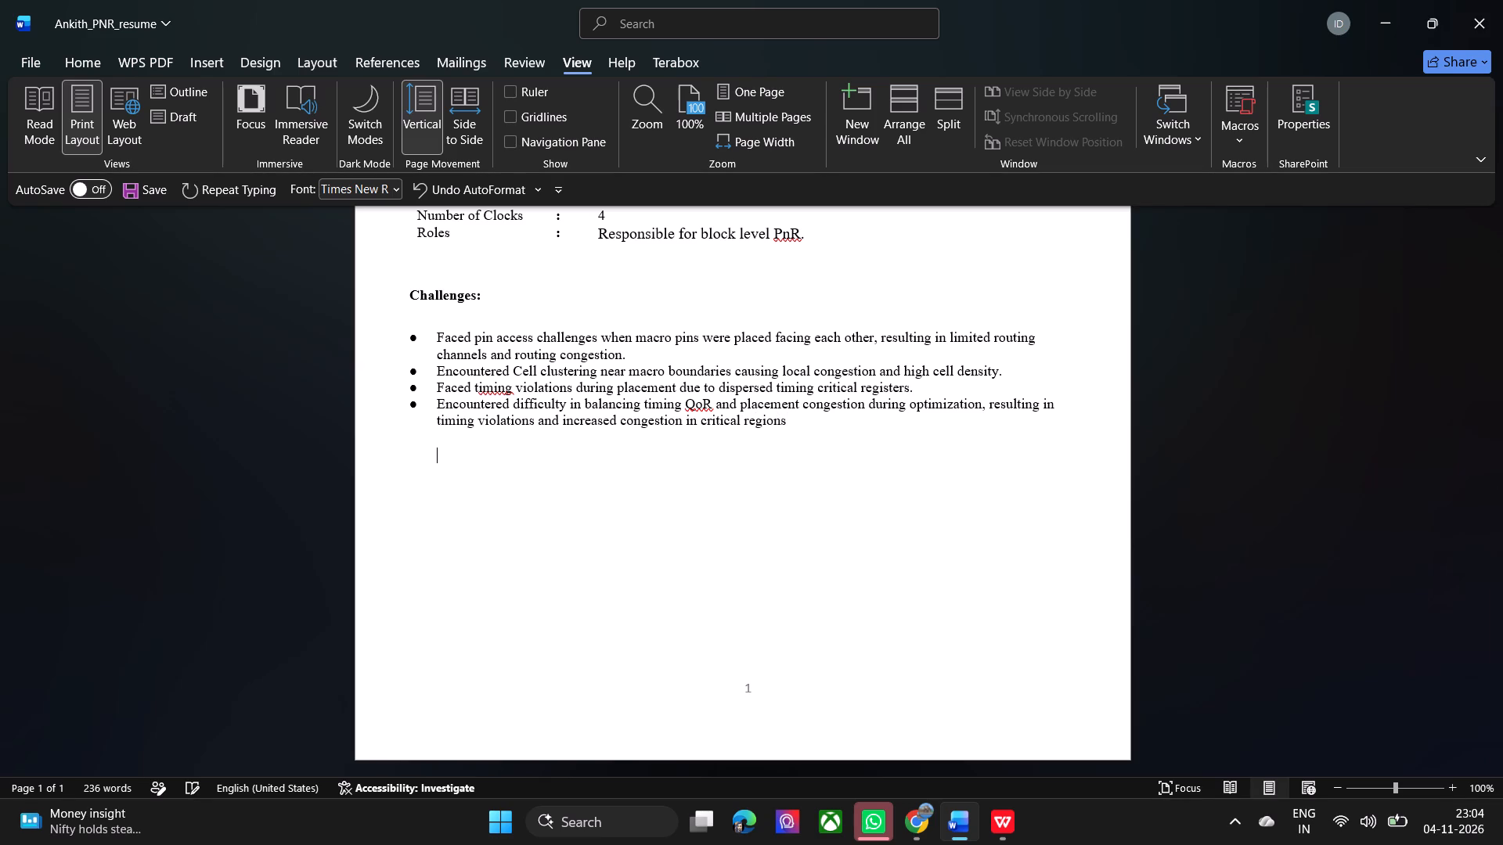
pyautogui.press('Return')
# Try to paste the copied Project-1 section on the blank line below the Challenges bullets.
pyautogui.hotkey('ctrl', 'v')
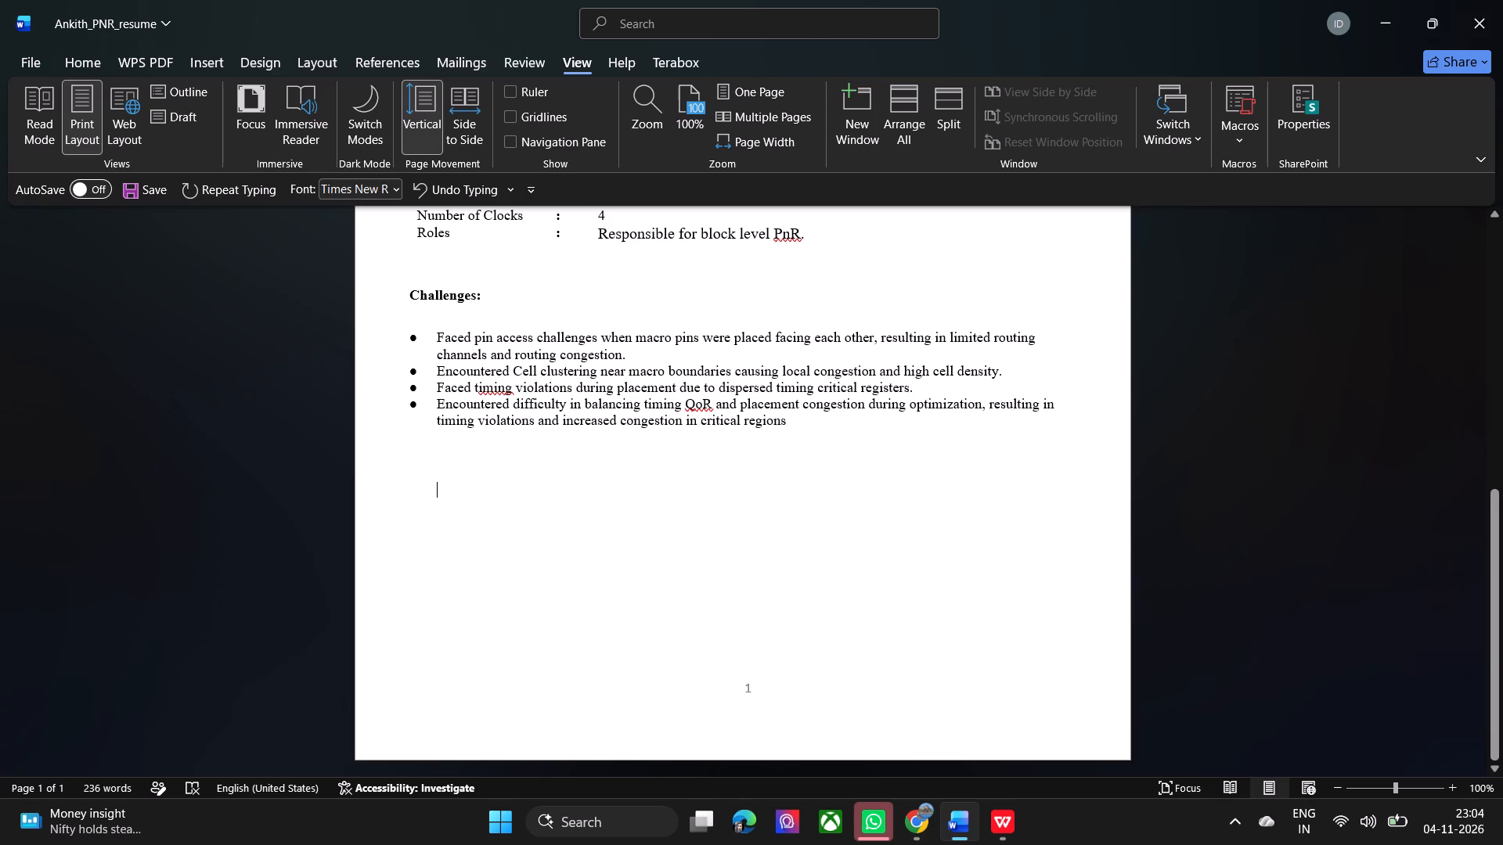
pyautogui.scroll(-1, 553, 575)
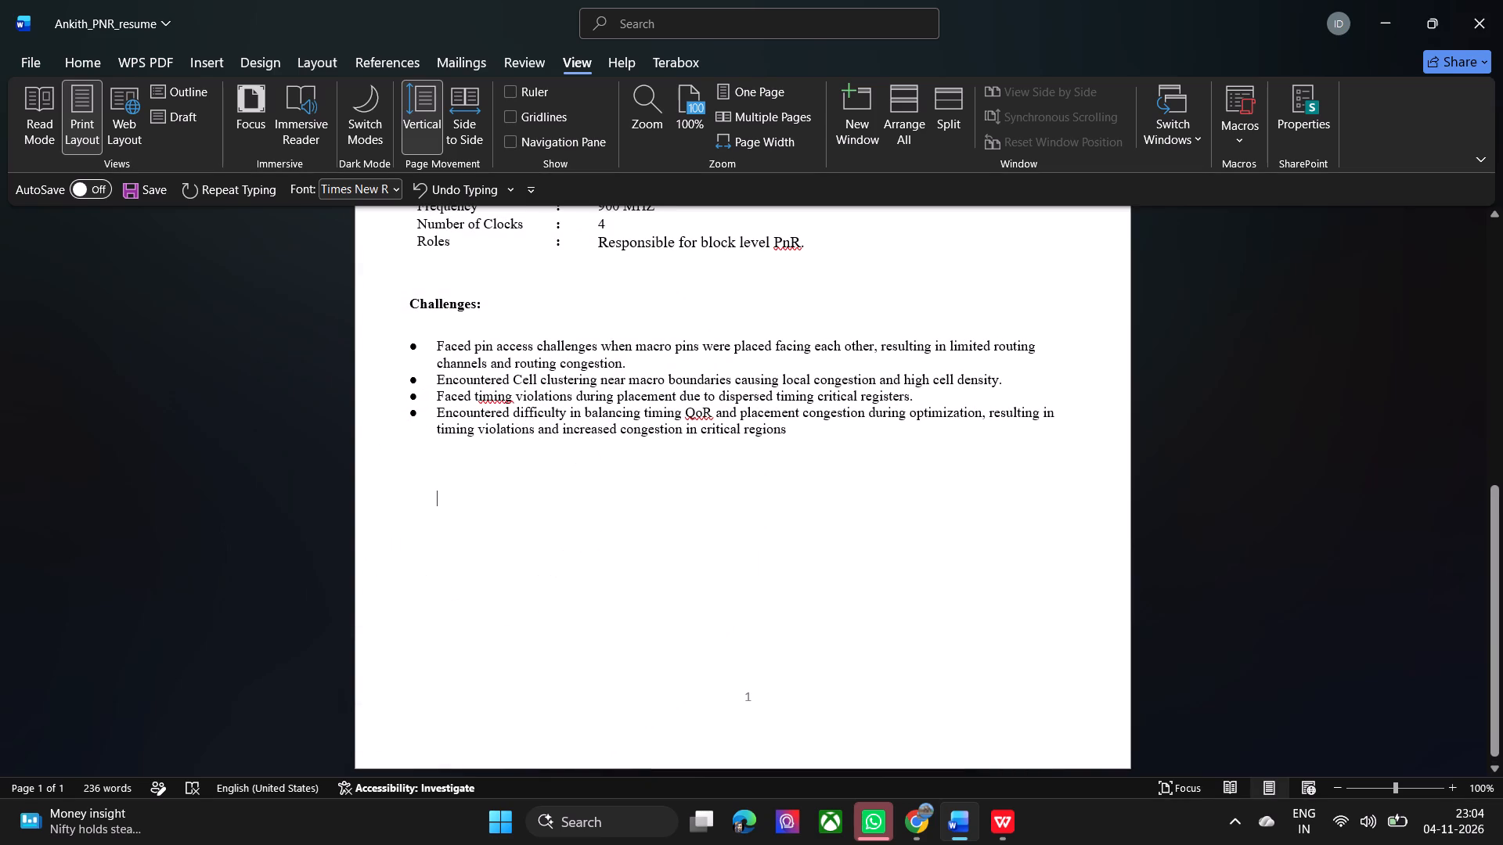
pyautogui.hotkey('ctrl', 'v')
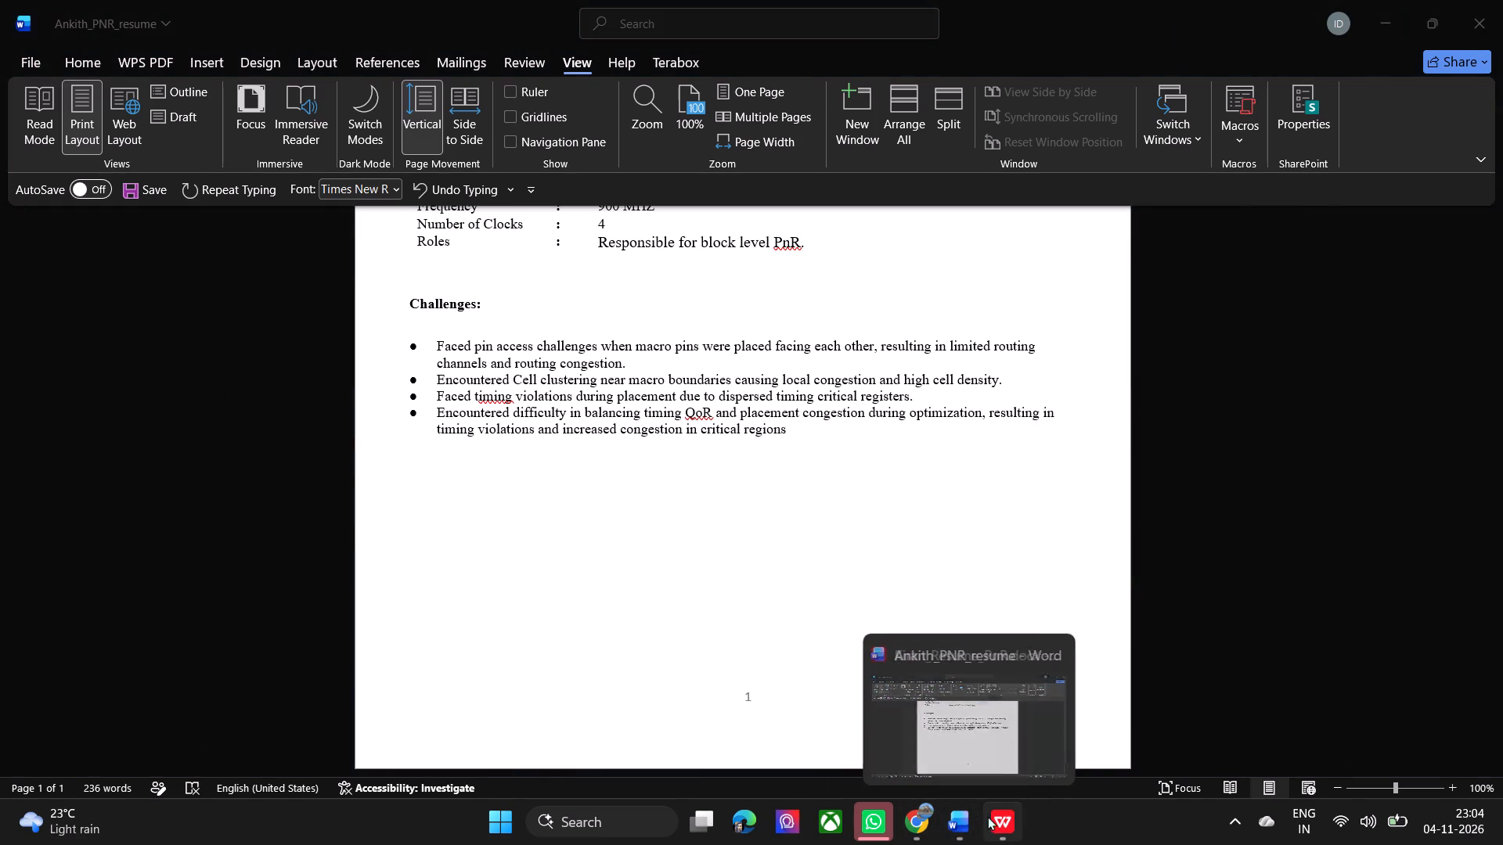
# Copy the selected Project-1 section from the WPS Office reference resume again and paste it below the Challenges bullets in the Word resume.
pyautogui.click(987, 818)
pyautogui.scroll(2, 516, 565)
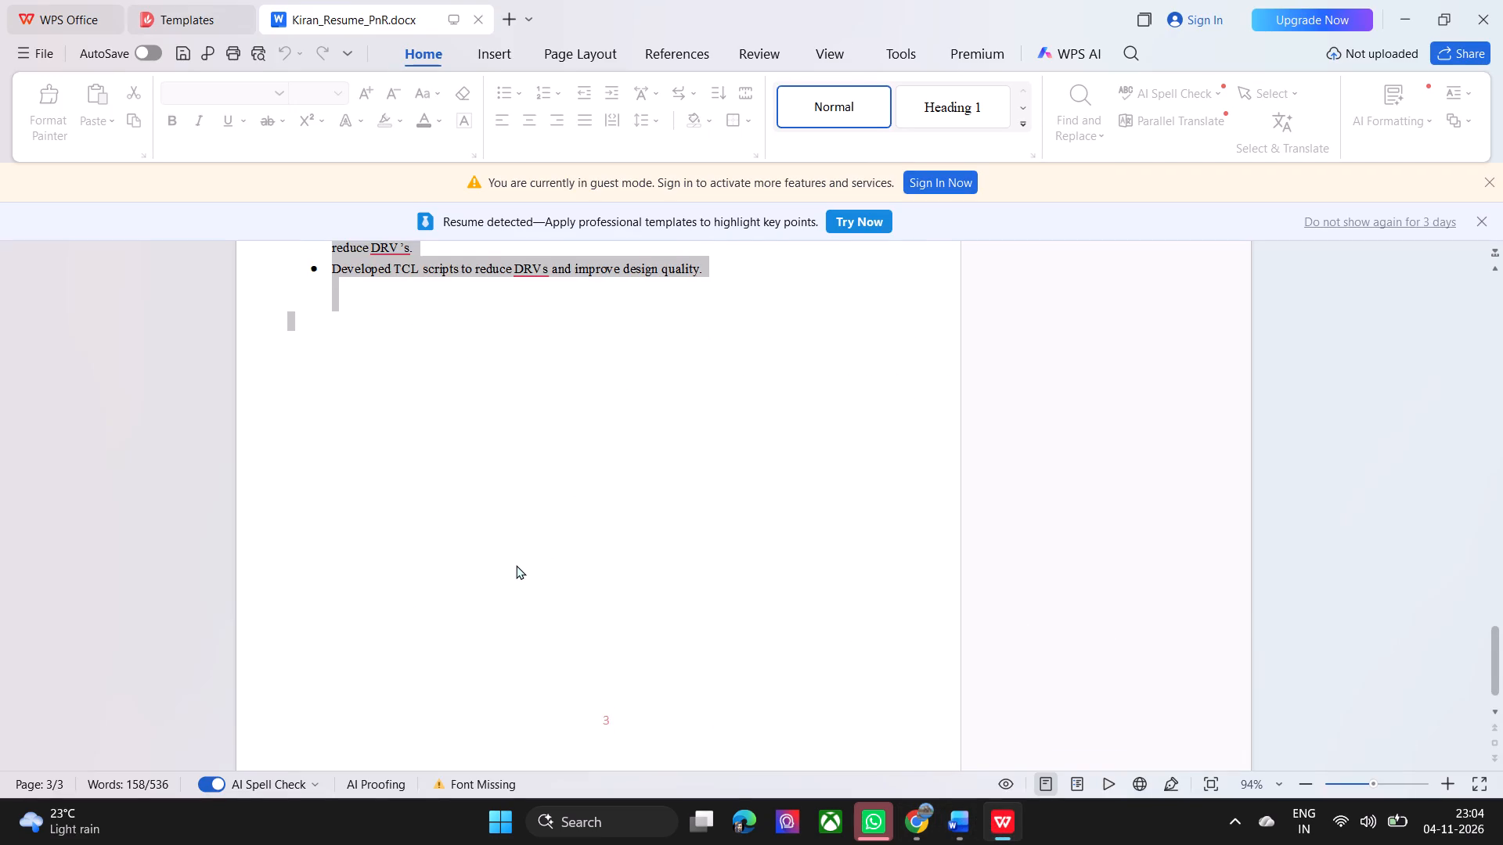
pyautogui.scroll(2, 516, 565)
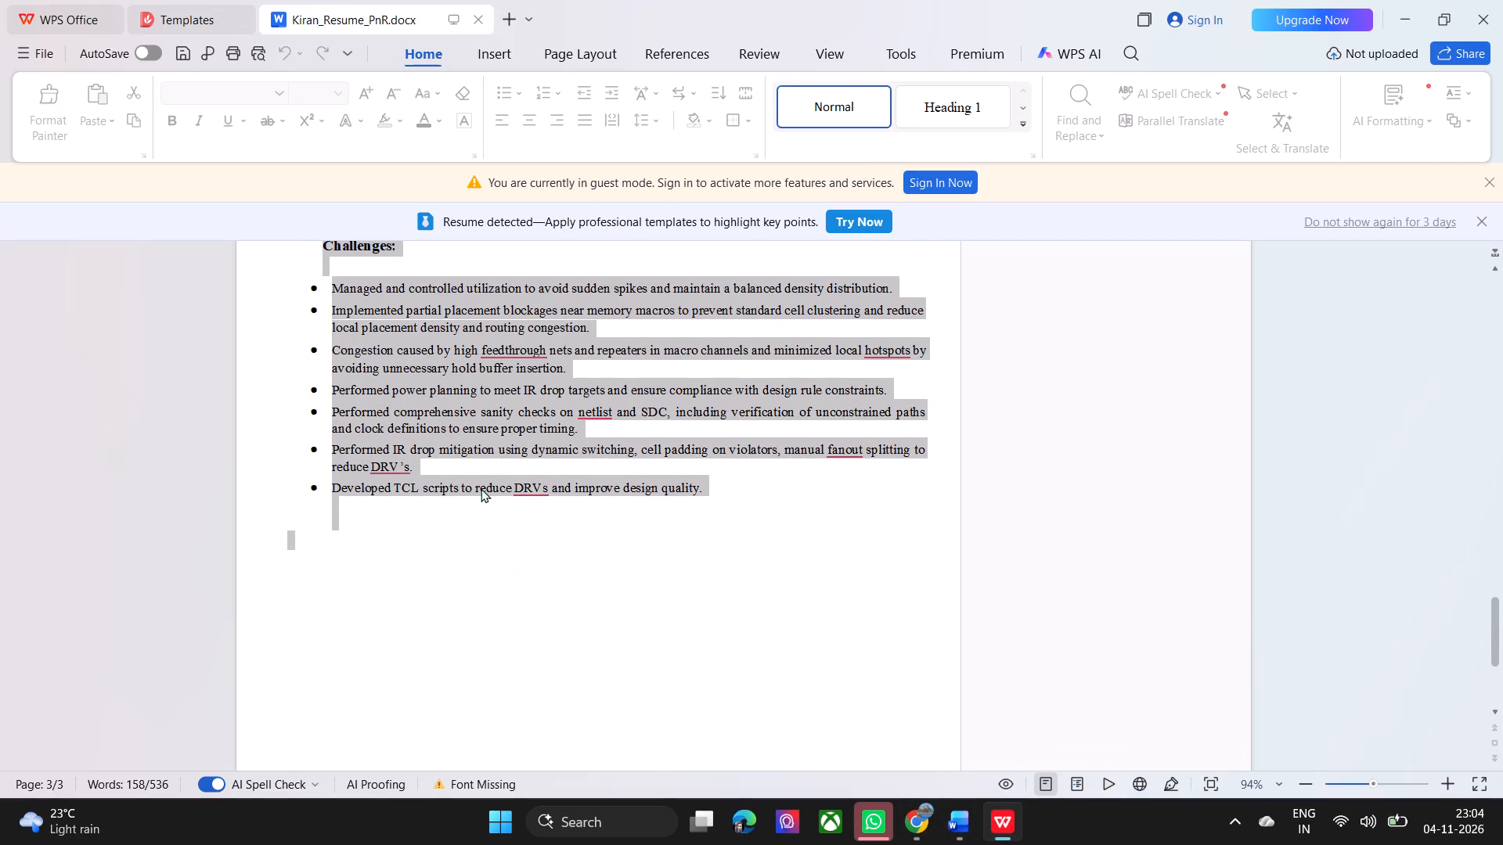
pyautogui.scroll(1, 481, 488)
pyautogui.hotkey('ctrl', 'c')
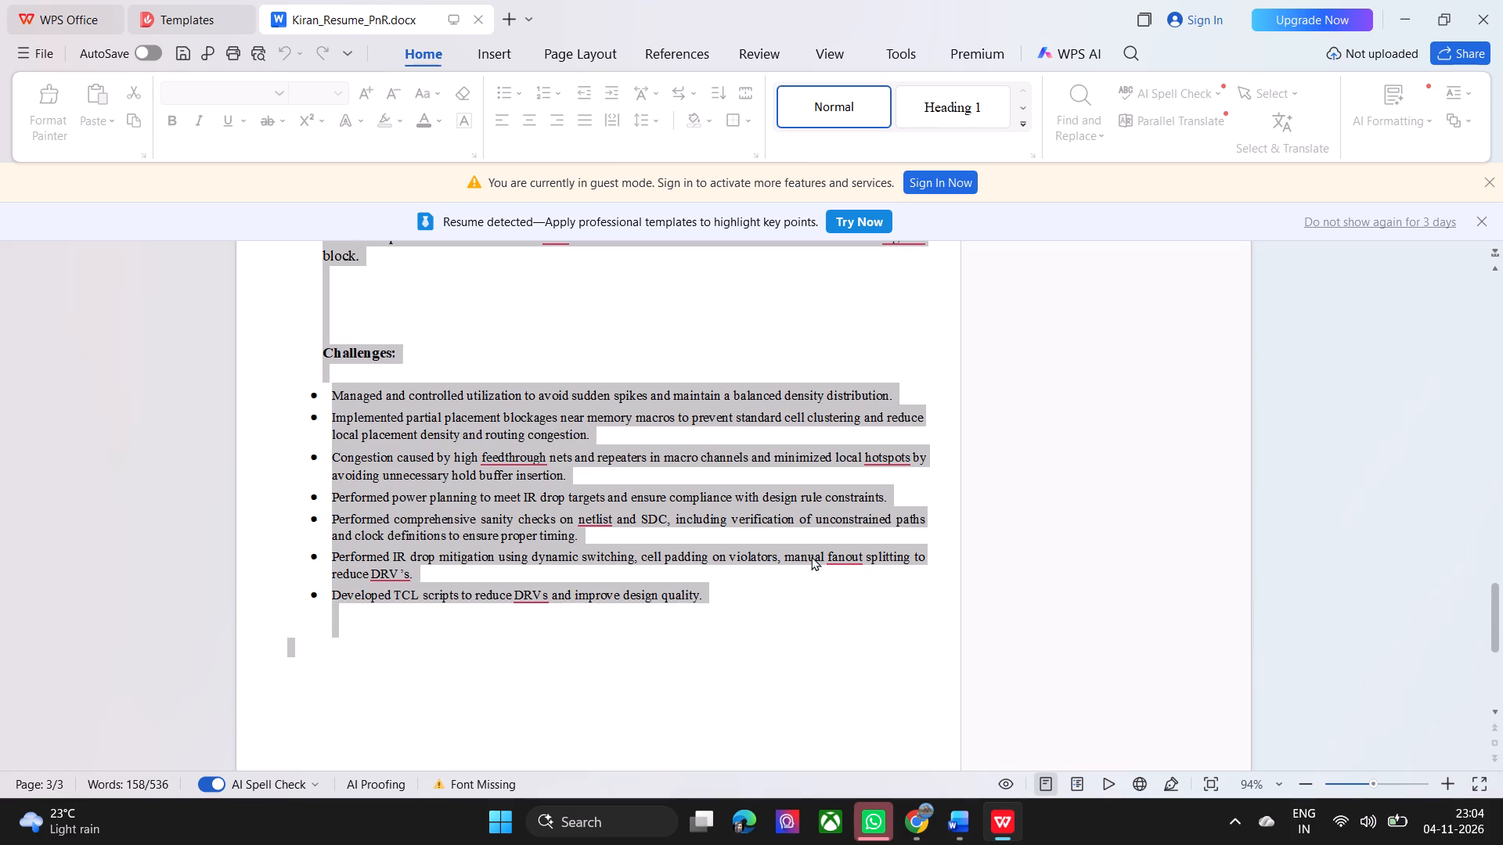
pyautogui.click(958, 840)
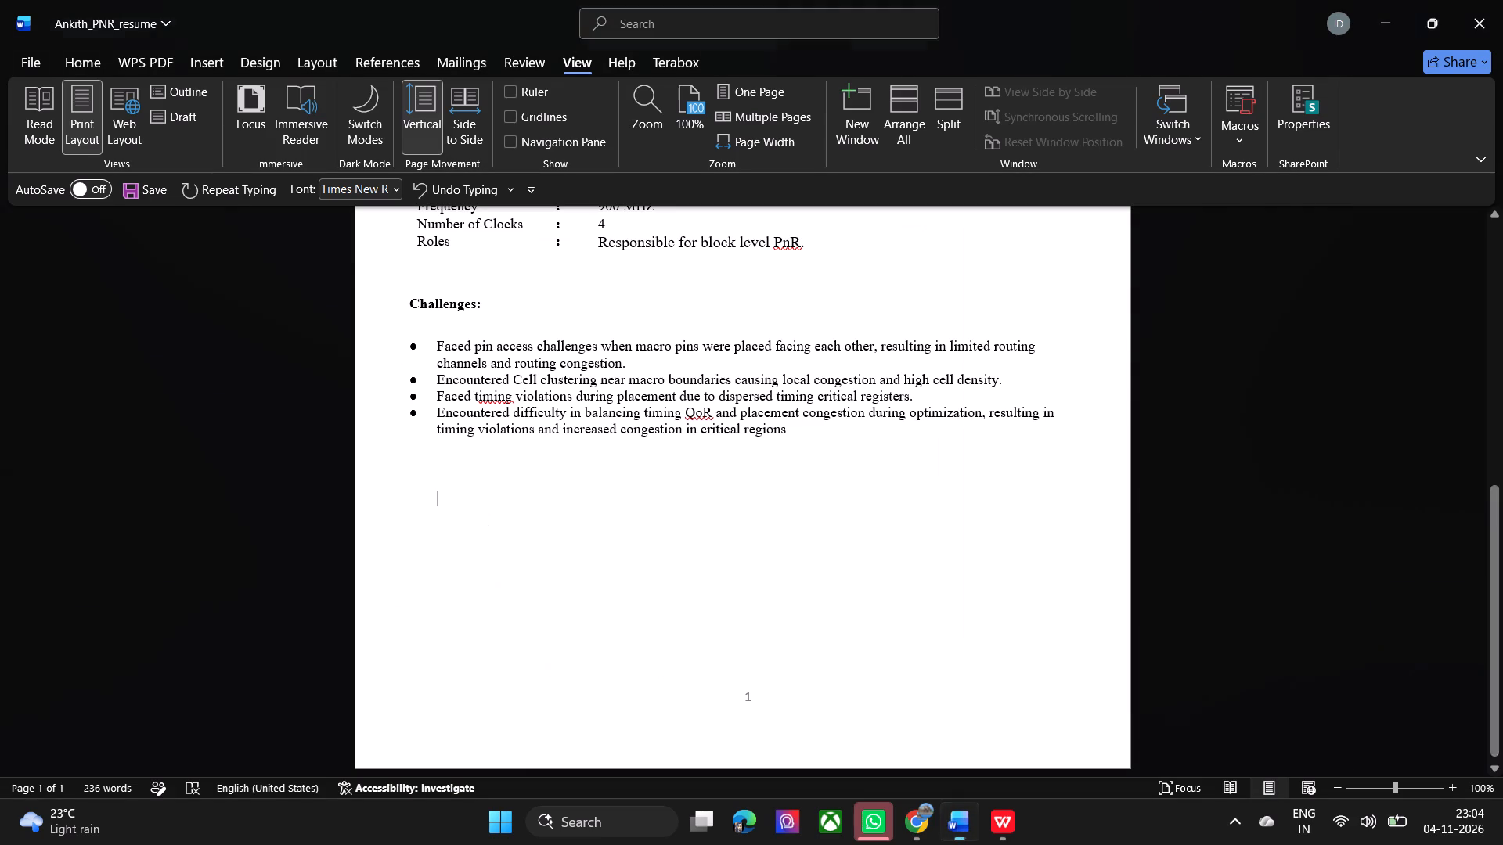
pyautogui.hotkey('ctrl', 'v')
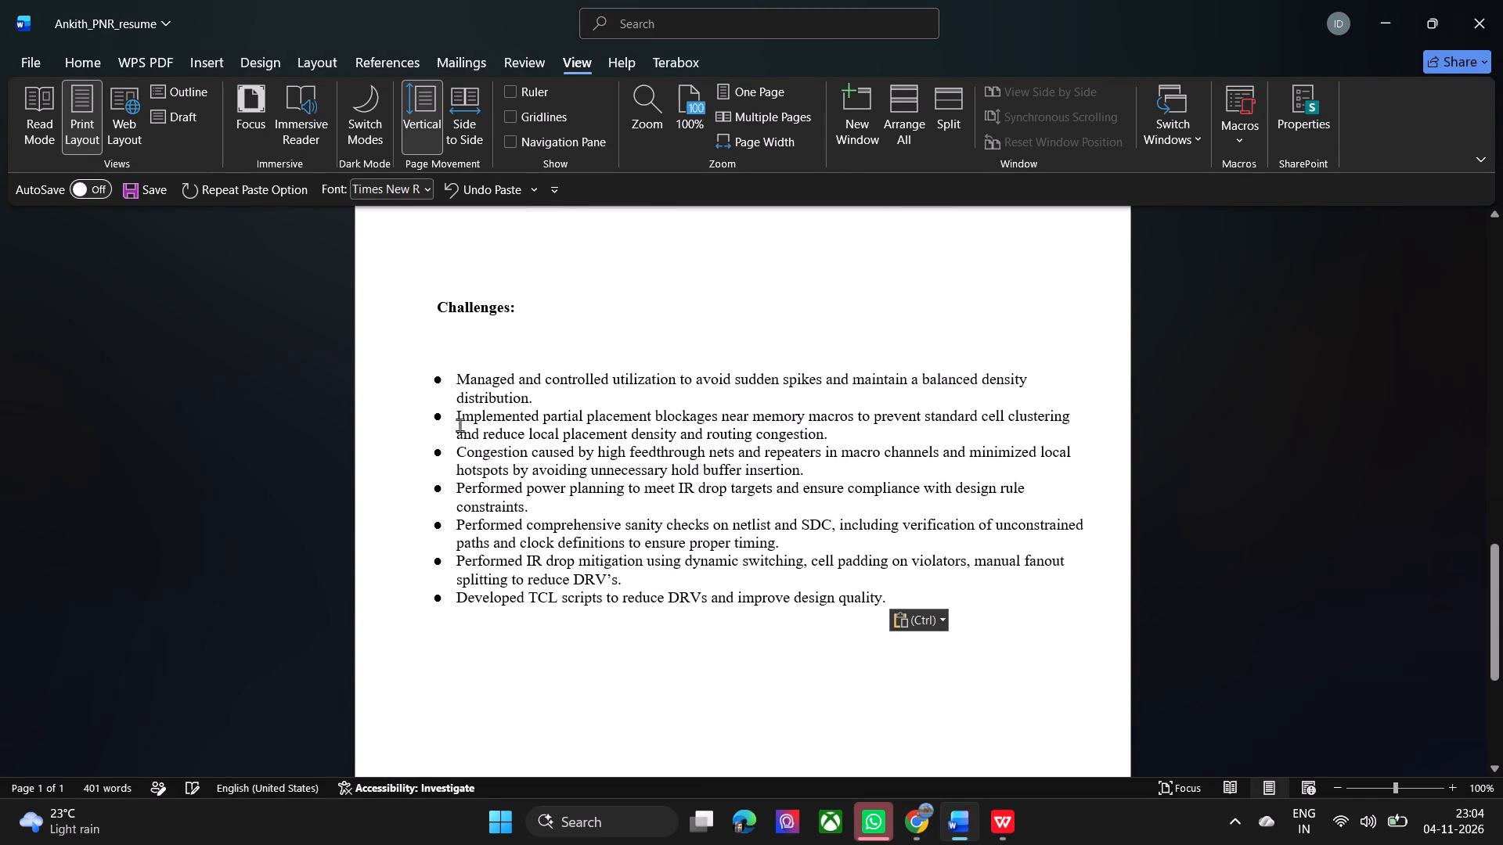
# Remove the extra blank lines between the pasted section's Roles paragraph and its Challenges heading, keeping the heading on its own line.
pyautogui.scroll(2, 441, 392)
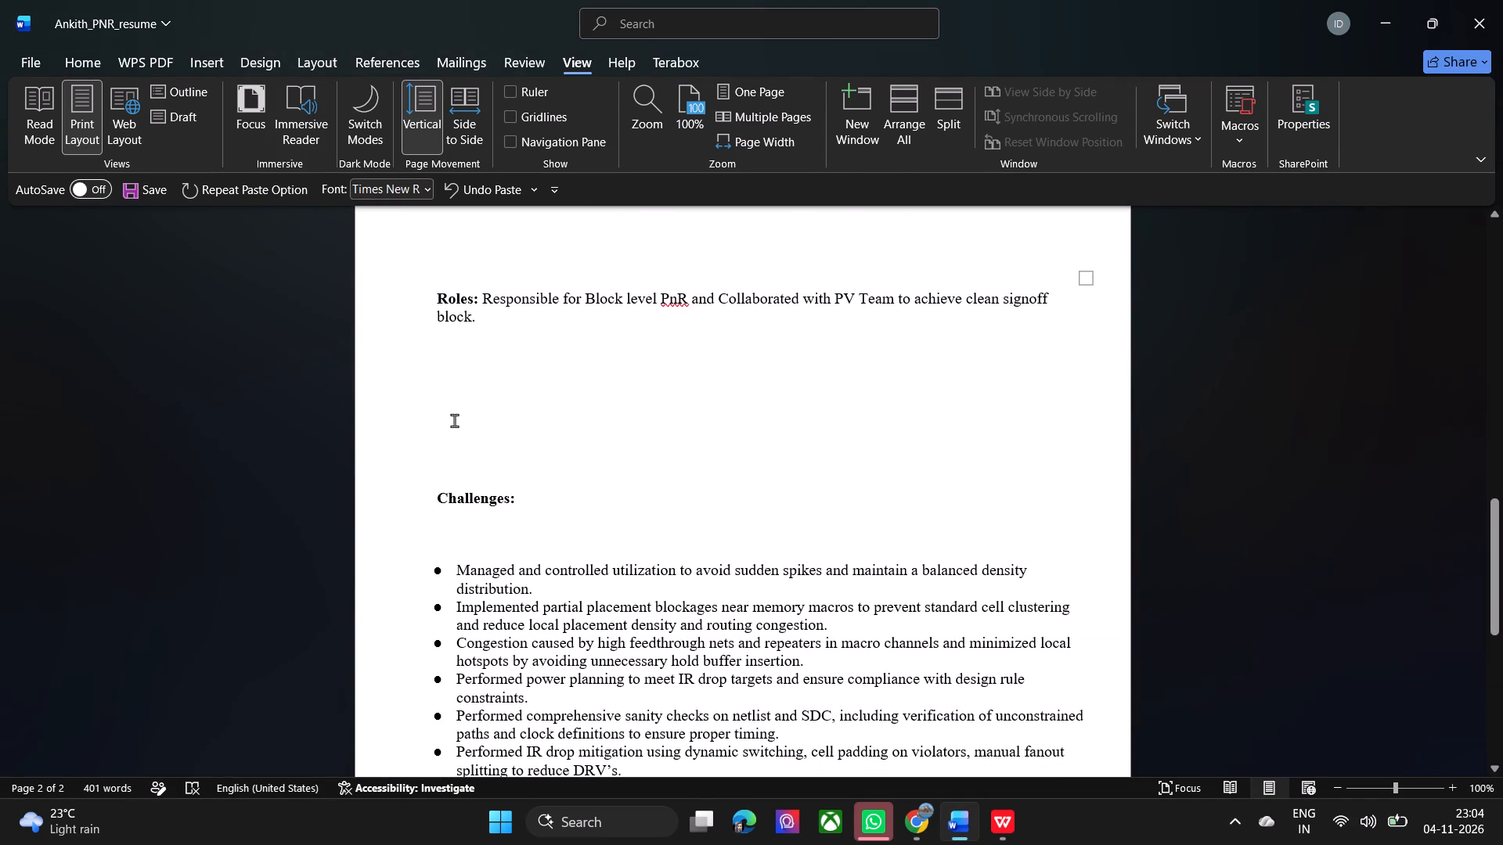
pyautogui.click(442, 498)
pyautogui.press('BackSpace')
pyautogui.press('BackSpace')
pyautogui.press('BackSpace')
pyautogui.press('BackSpace')
pyautogui.press('BackSpace')
pyautogui.press('BackSpace')
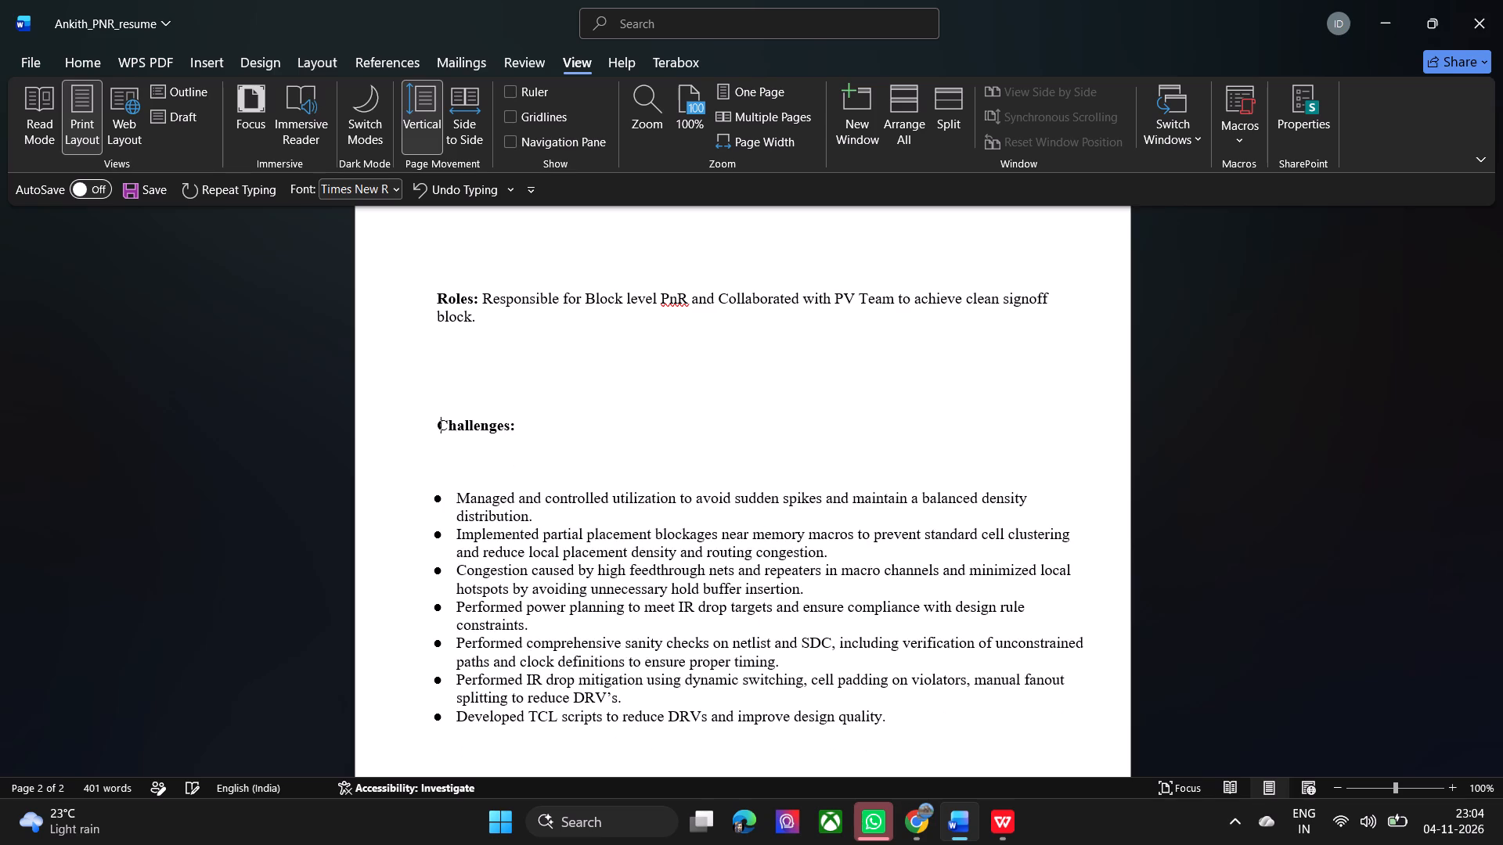
pyautogui.press('BackSpace')
pyautogui.press('BackSpace')
pyautogui.press('BackSpace')
pyautogui.press('BackSpace')
pyautogui.press('BackSpace')
pyautogui.press('BackSpace')
pyautogui.press('BackSpace')
pyautogui.press('BackSpace')
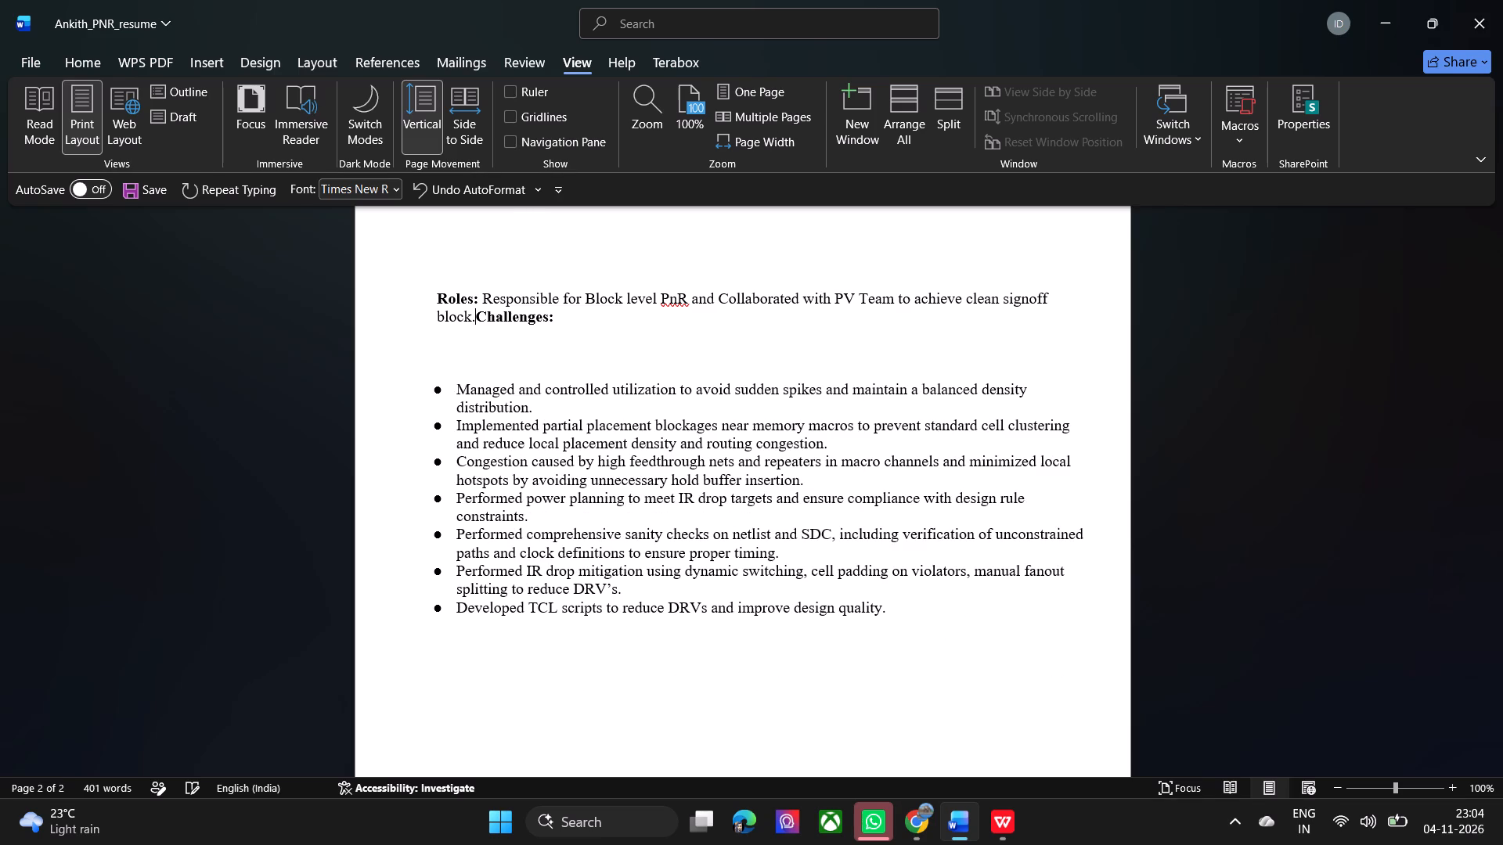
pyautogui.press('Return')
# Delete the extra blank line between the pasted Challenges heading and its first bullet.
pyautogui.press('Down')
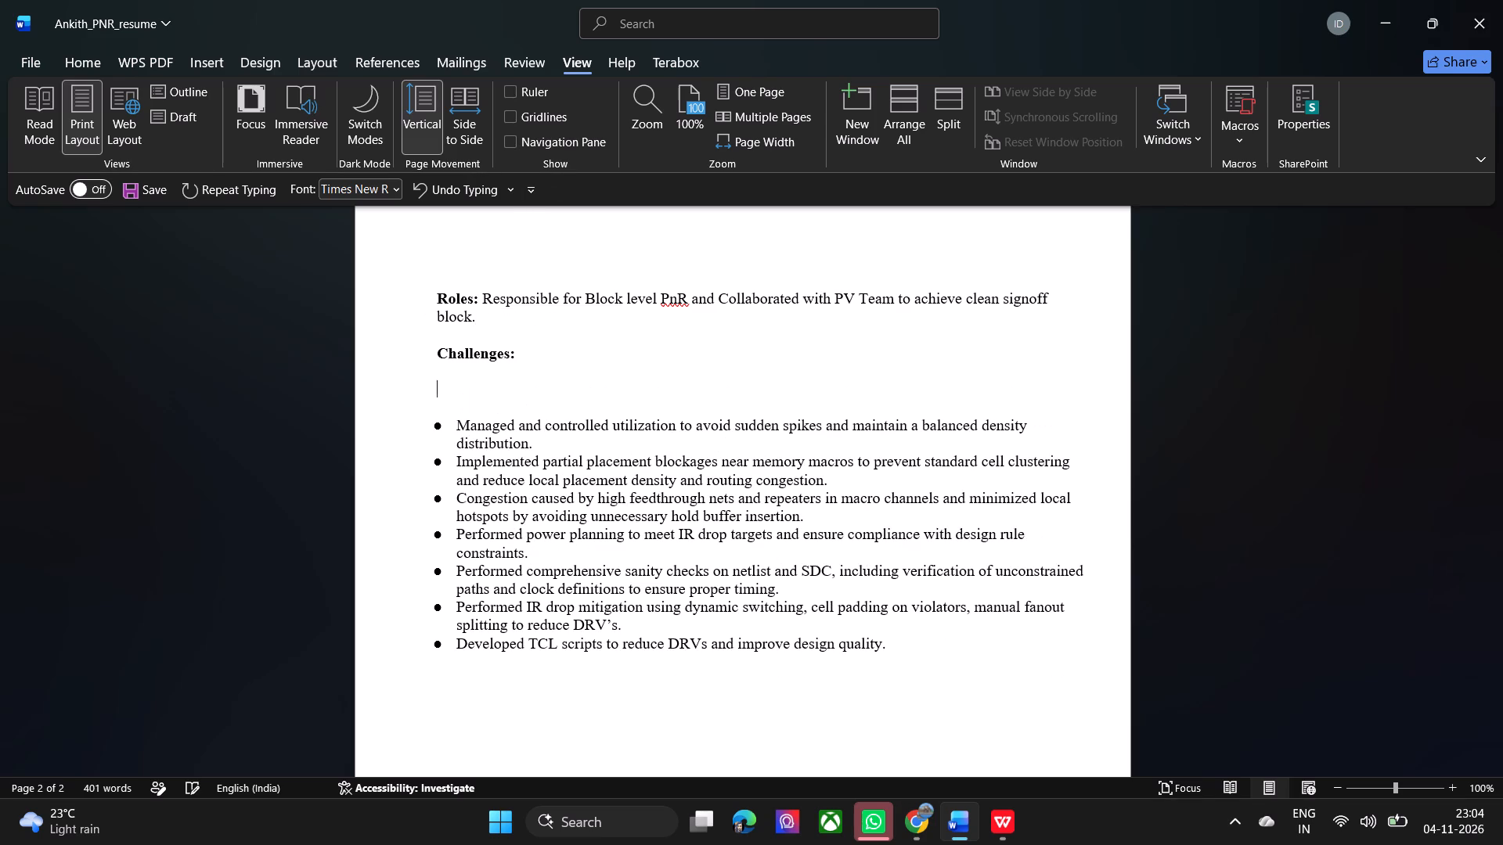
pyautogui.press('Down')
pyautogui.press('Up')
pyautogui.press('BackSpace')
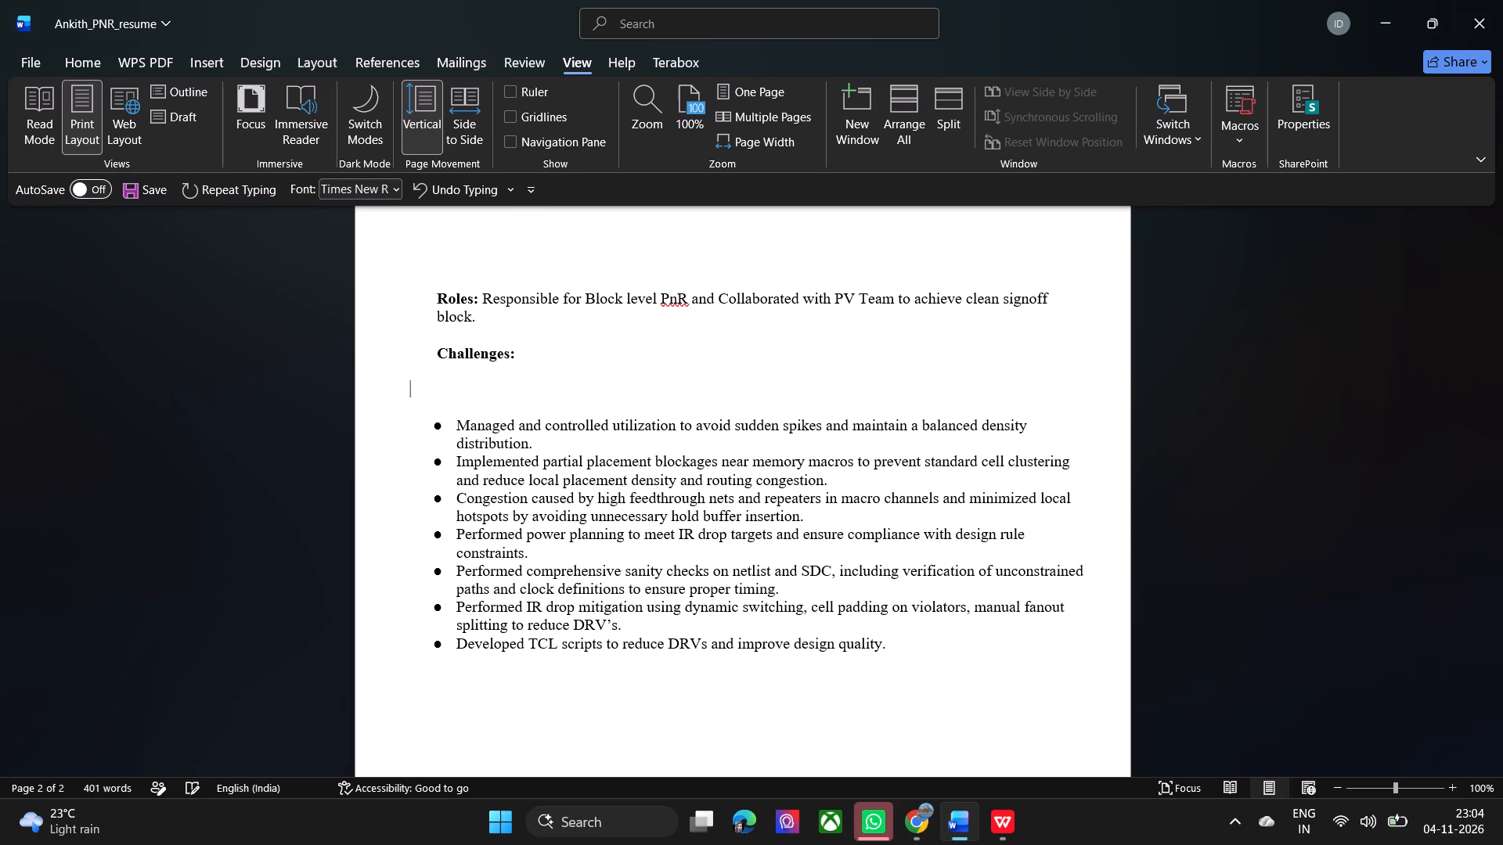
pyautogui.press('BackSpace')
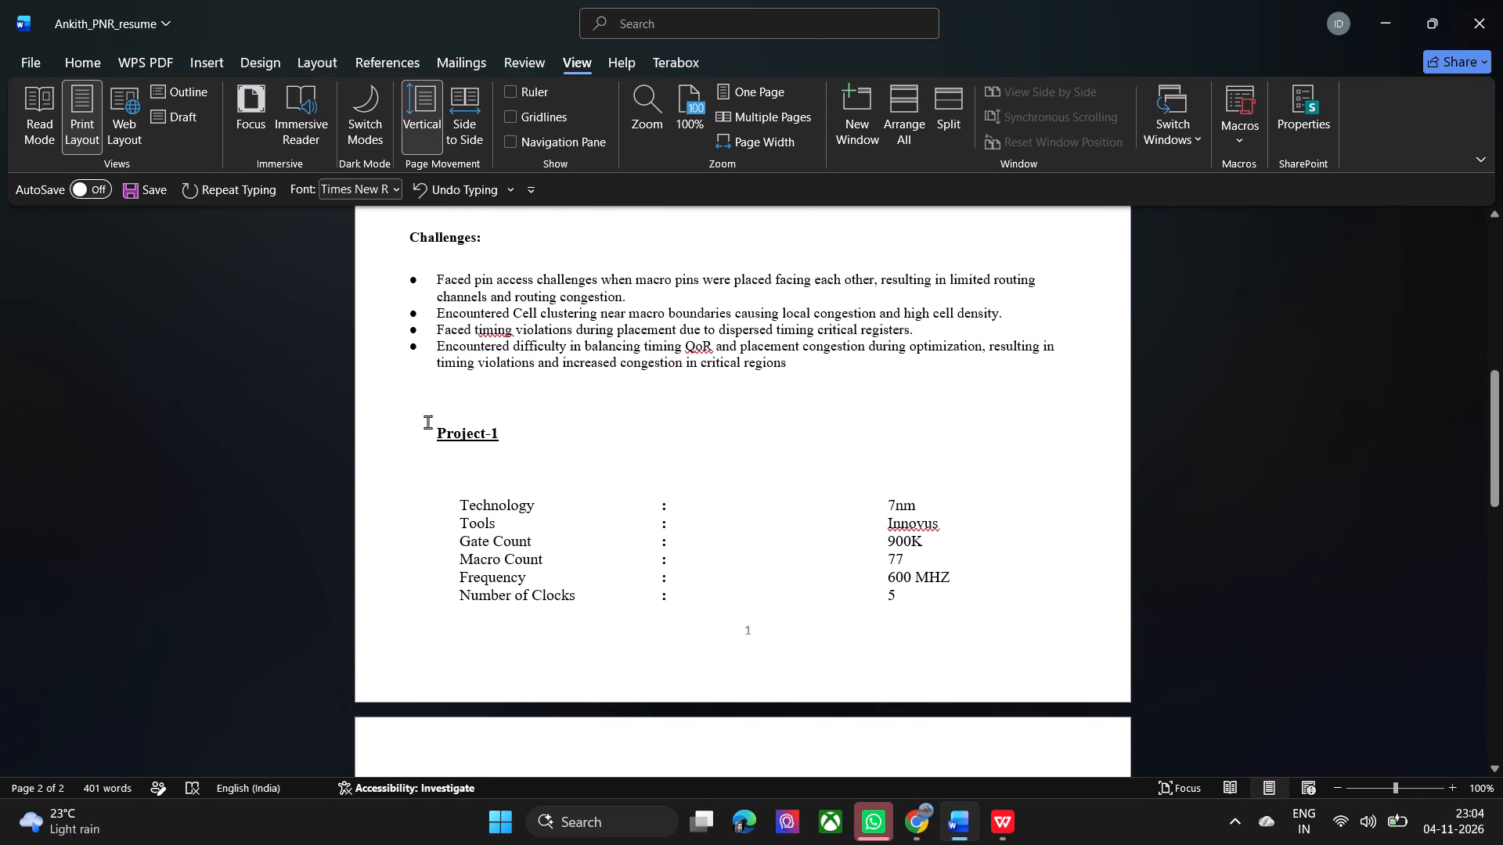
# Renumber the pasted 7nm section's heading as Project-2.
pyautogui.click(498, 433)
pyautogui.press('BackSpace')
pyautogui.press('2')
# Delete the extra blank lines between the Project-2 heading and its details table.
pyautogui.click(452, 485)
pyautogui.press('BackSpace')
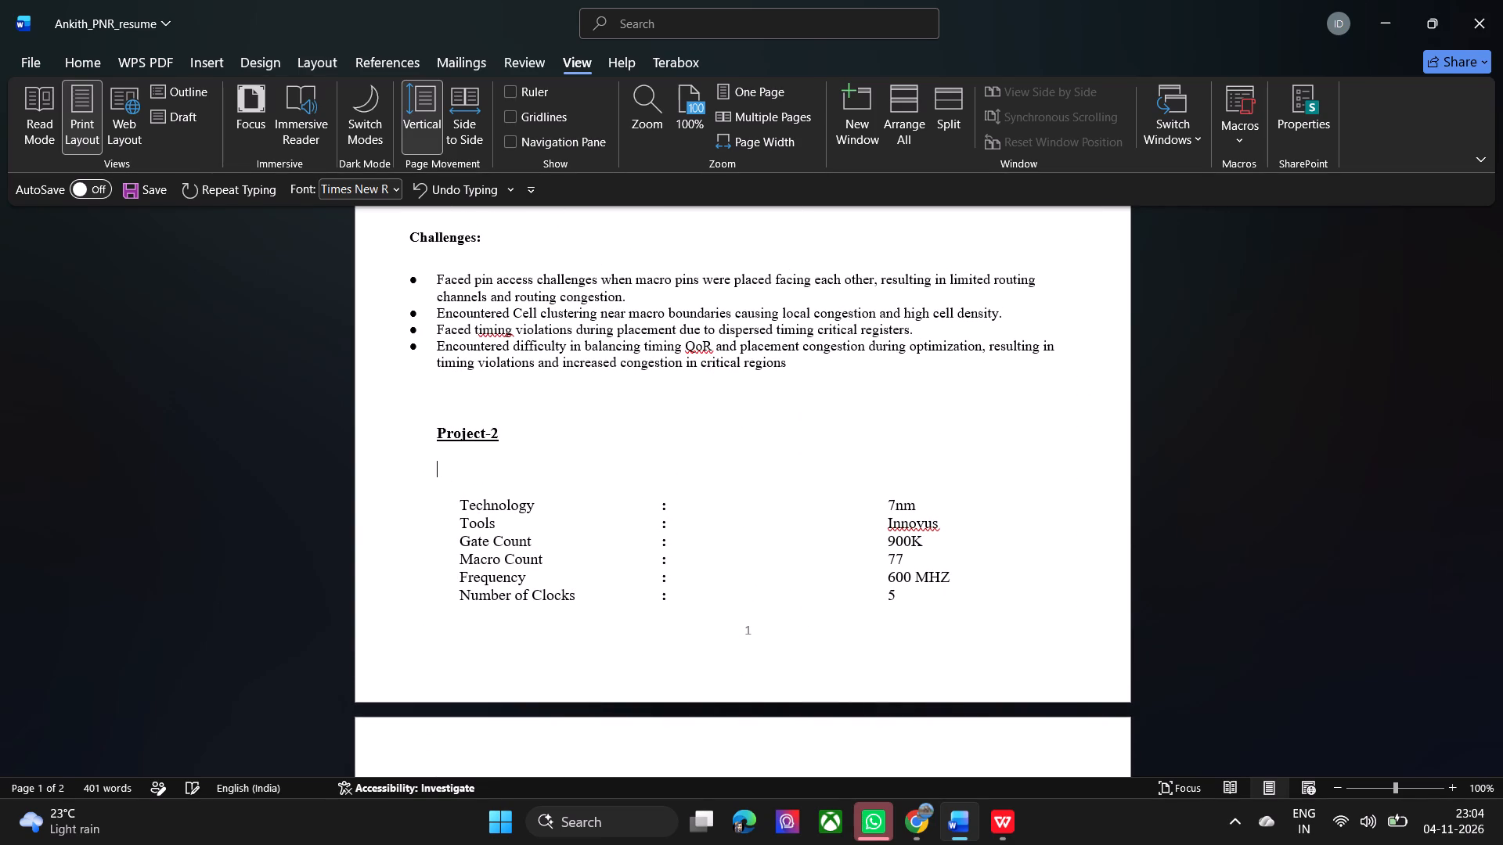
pyautogui.press('BackSpace')
pyautogui.press('BackSpace')
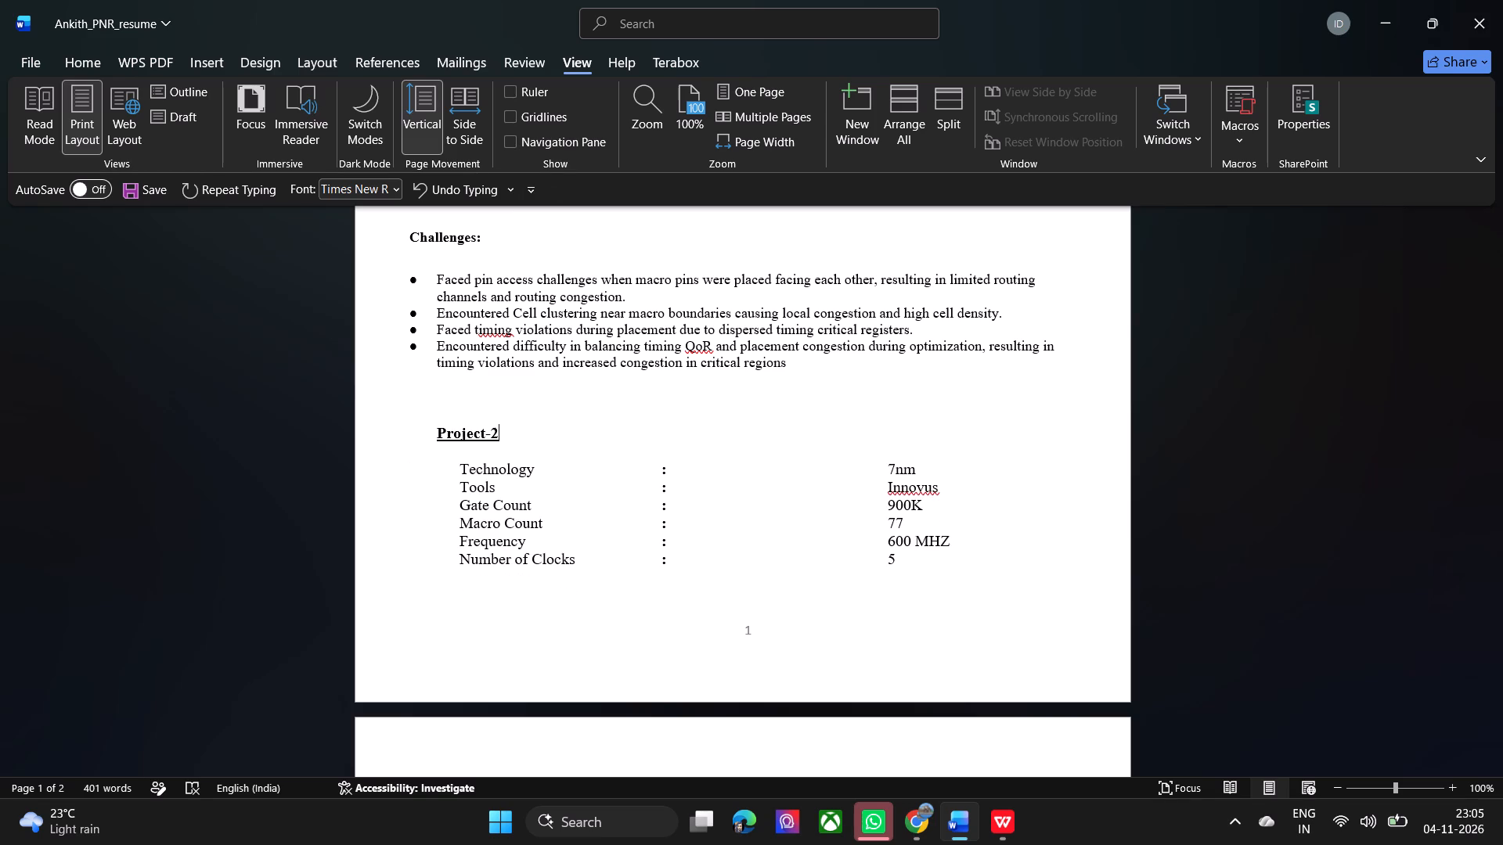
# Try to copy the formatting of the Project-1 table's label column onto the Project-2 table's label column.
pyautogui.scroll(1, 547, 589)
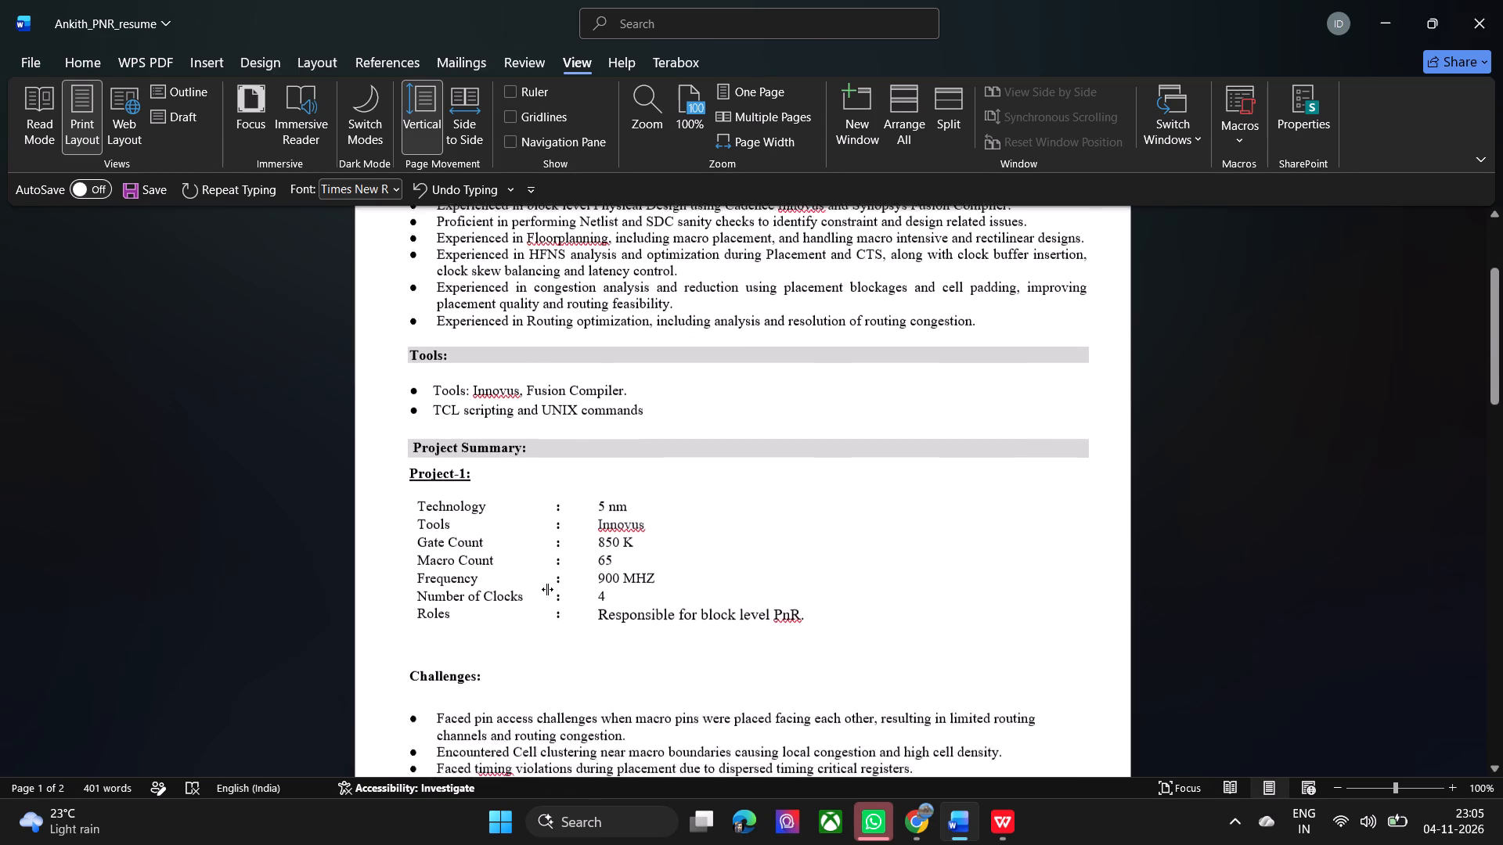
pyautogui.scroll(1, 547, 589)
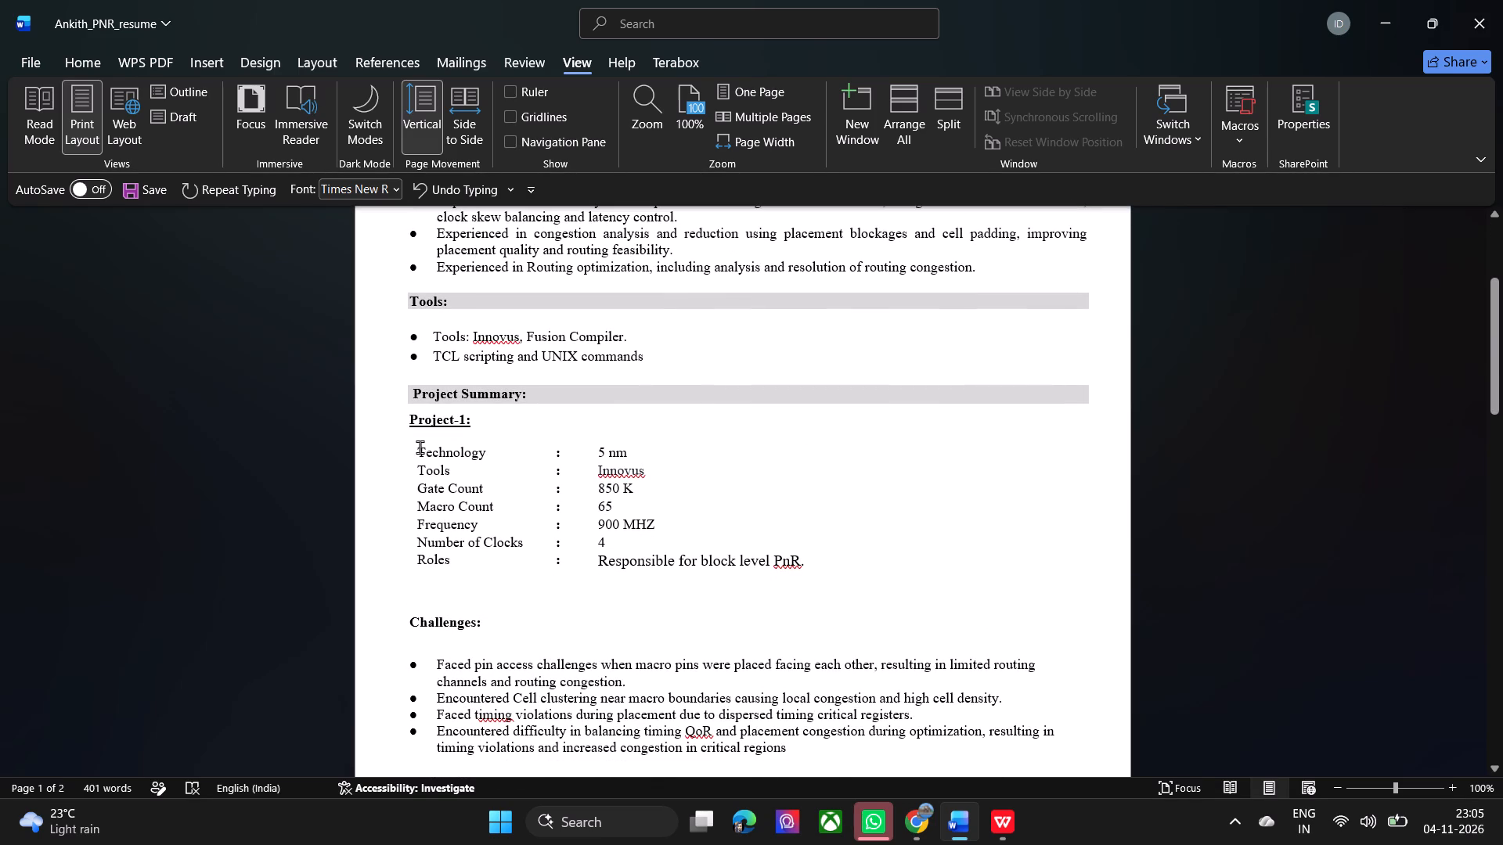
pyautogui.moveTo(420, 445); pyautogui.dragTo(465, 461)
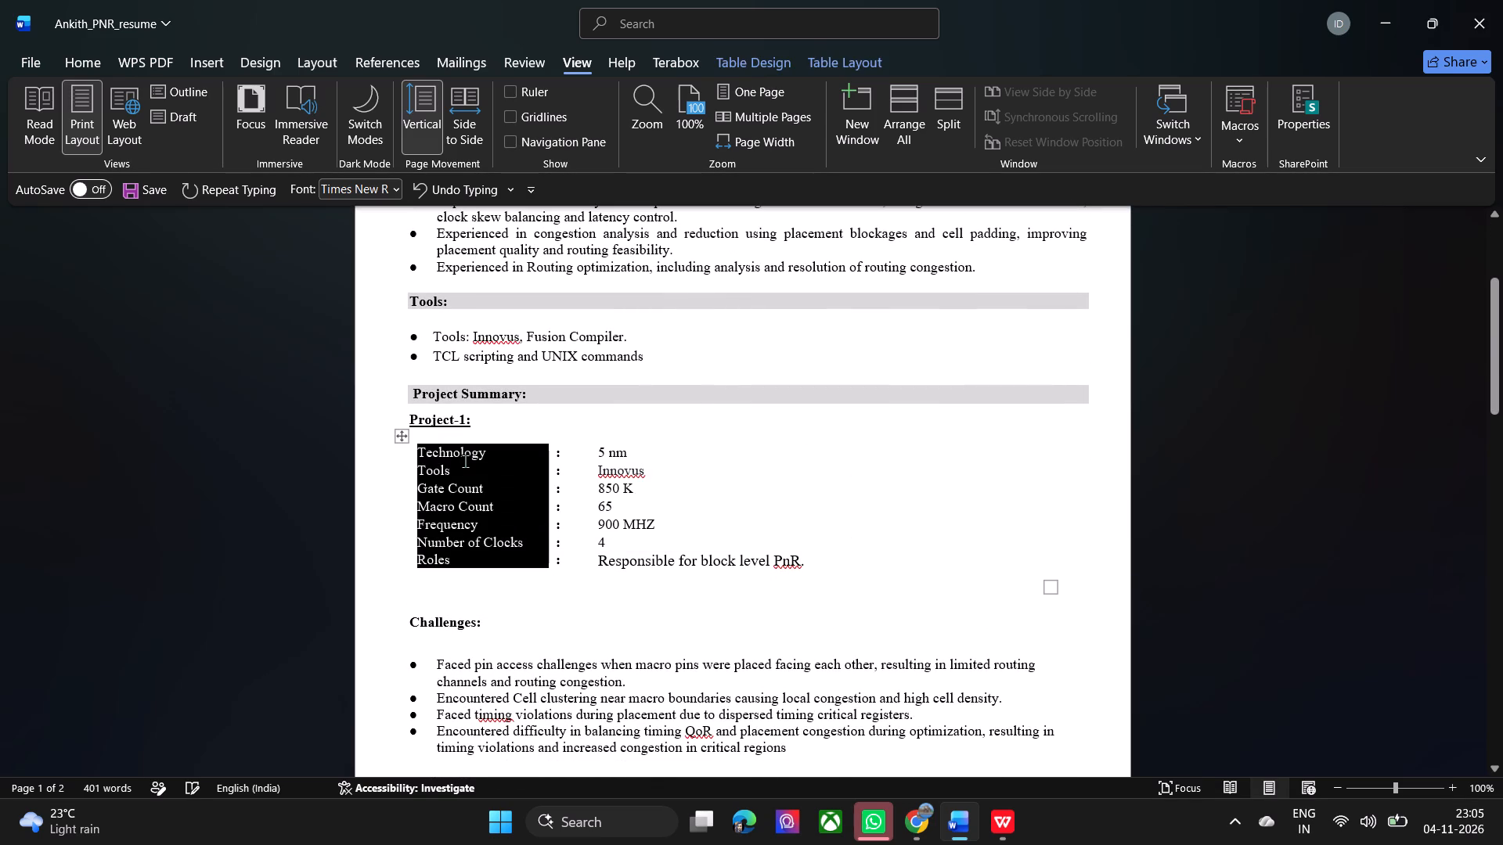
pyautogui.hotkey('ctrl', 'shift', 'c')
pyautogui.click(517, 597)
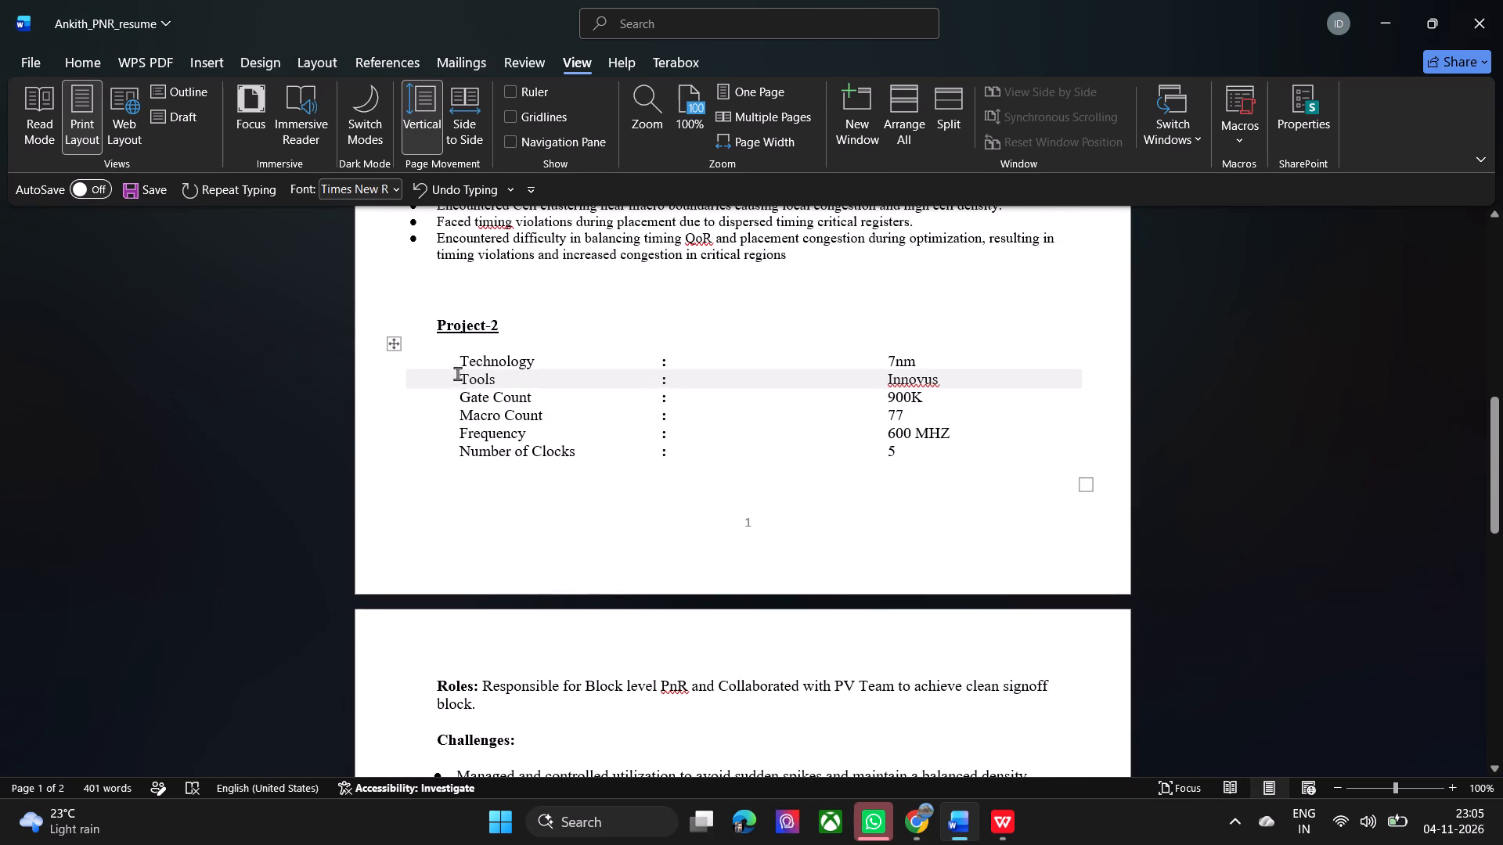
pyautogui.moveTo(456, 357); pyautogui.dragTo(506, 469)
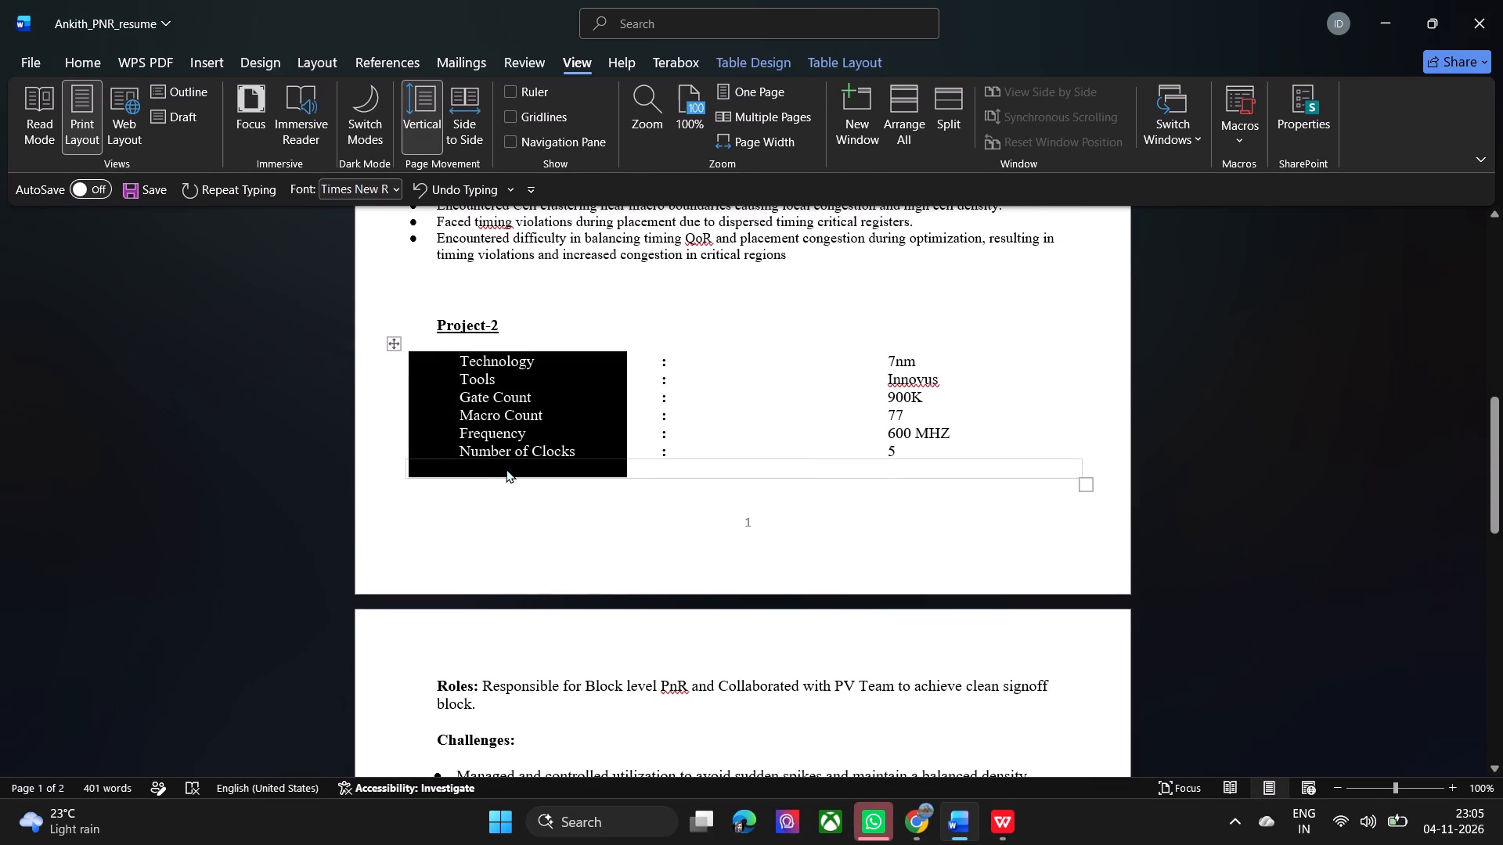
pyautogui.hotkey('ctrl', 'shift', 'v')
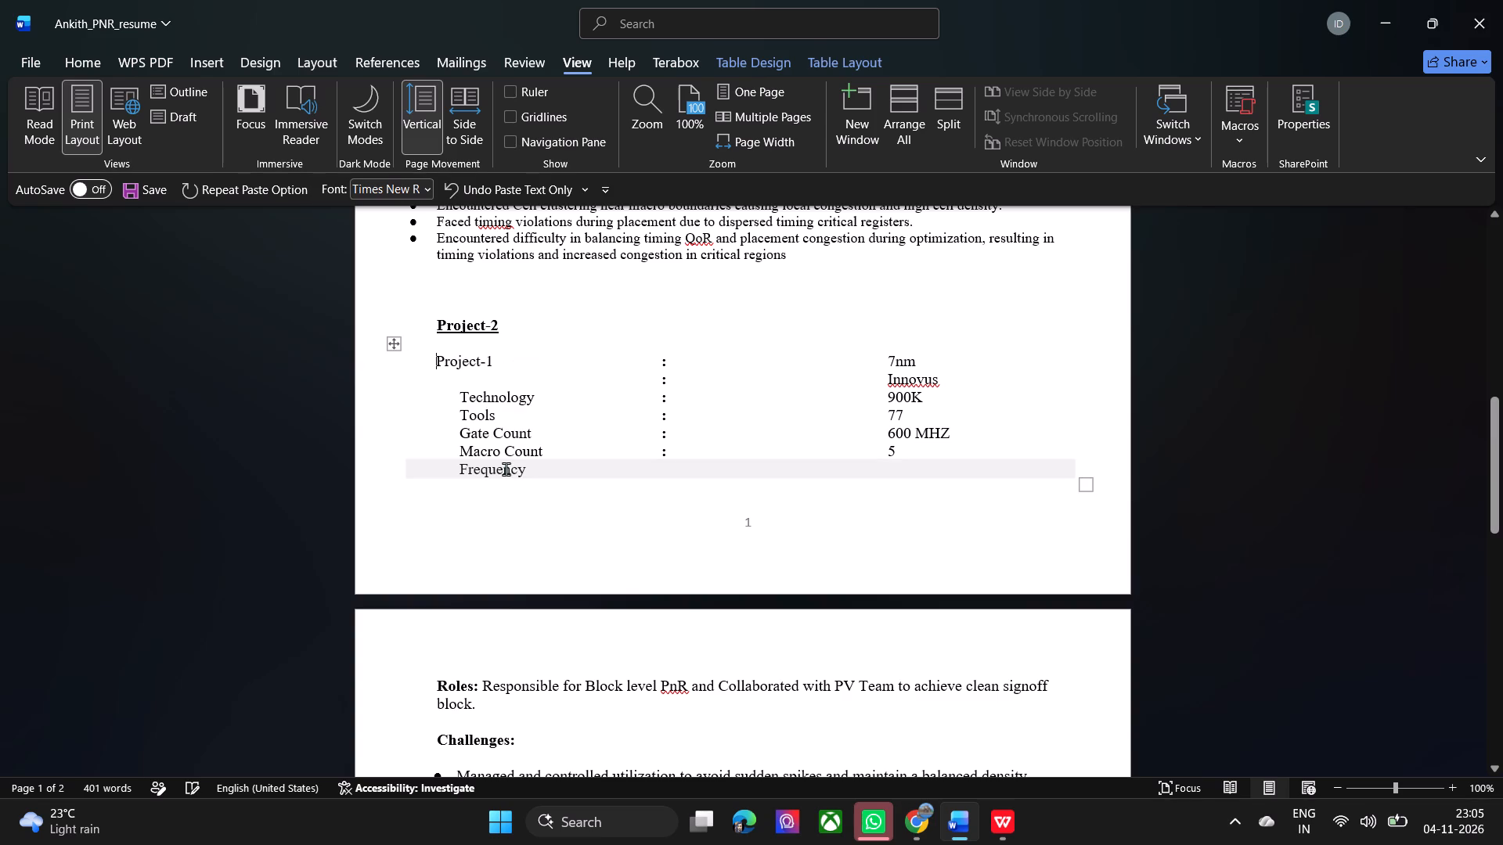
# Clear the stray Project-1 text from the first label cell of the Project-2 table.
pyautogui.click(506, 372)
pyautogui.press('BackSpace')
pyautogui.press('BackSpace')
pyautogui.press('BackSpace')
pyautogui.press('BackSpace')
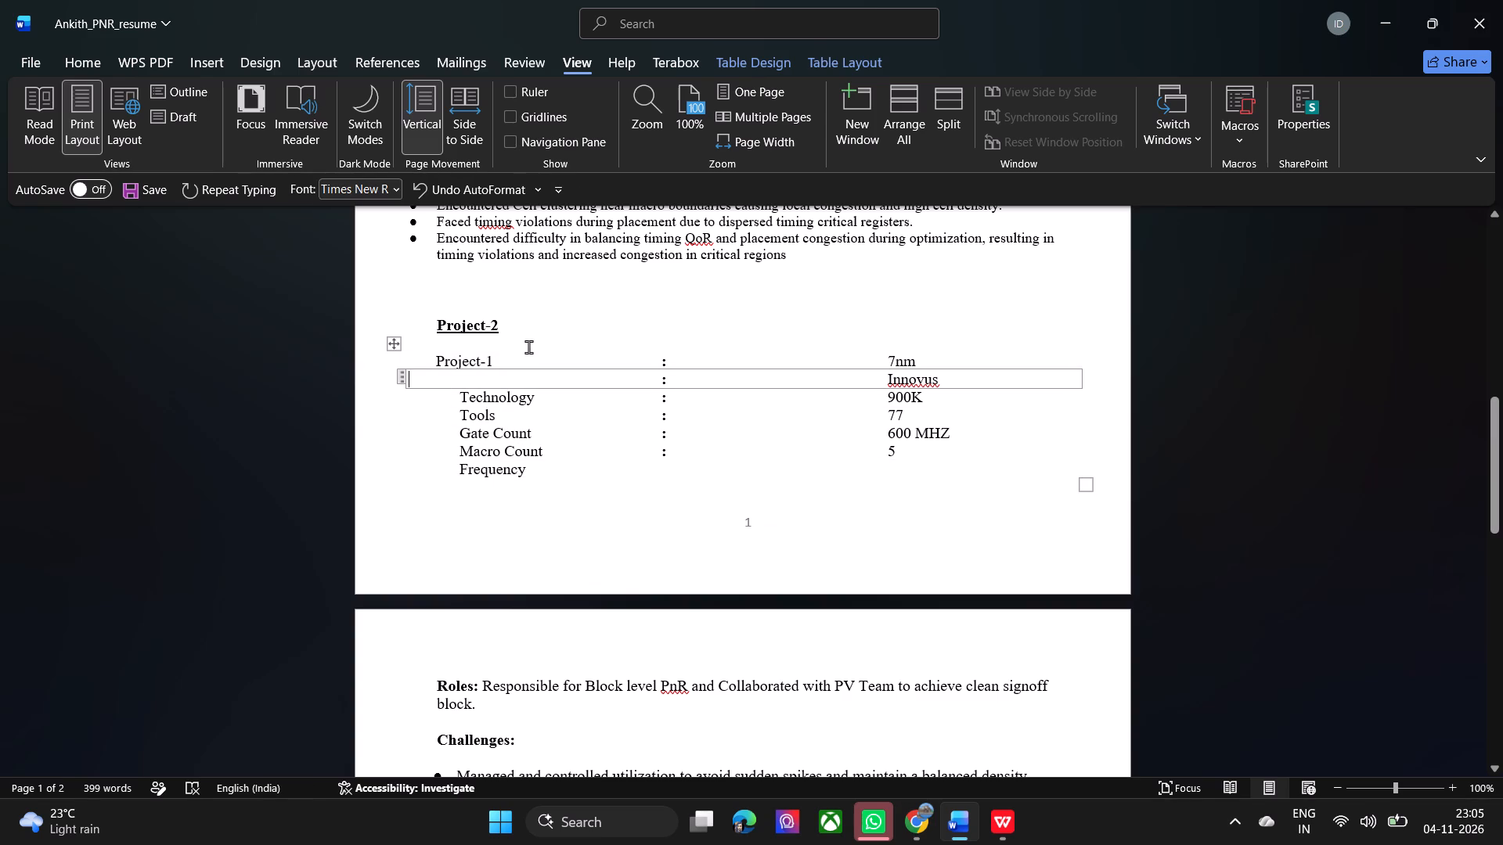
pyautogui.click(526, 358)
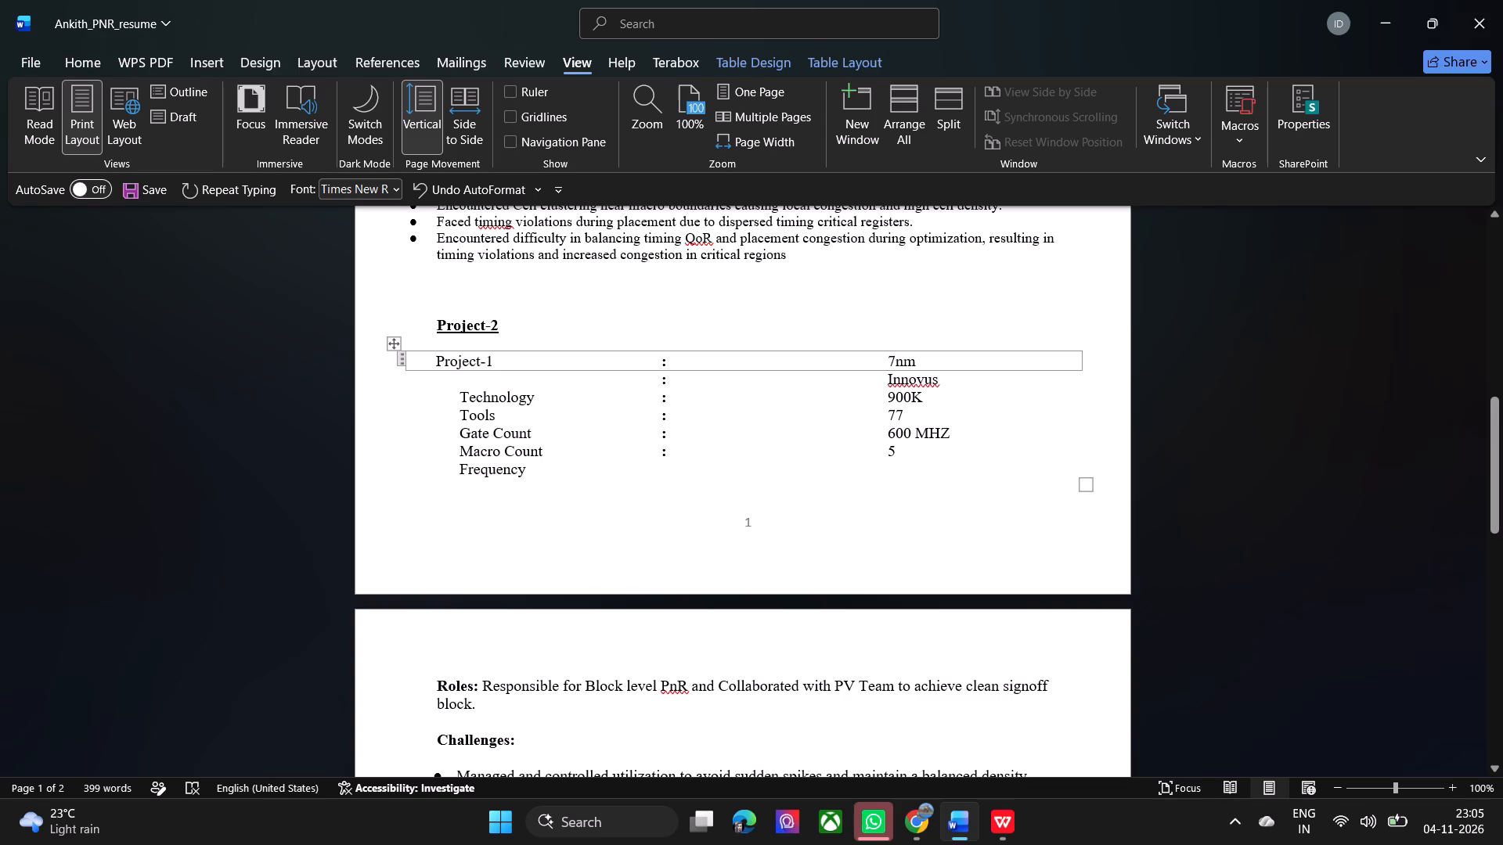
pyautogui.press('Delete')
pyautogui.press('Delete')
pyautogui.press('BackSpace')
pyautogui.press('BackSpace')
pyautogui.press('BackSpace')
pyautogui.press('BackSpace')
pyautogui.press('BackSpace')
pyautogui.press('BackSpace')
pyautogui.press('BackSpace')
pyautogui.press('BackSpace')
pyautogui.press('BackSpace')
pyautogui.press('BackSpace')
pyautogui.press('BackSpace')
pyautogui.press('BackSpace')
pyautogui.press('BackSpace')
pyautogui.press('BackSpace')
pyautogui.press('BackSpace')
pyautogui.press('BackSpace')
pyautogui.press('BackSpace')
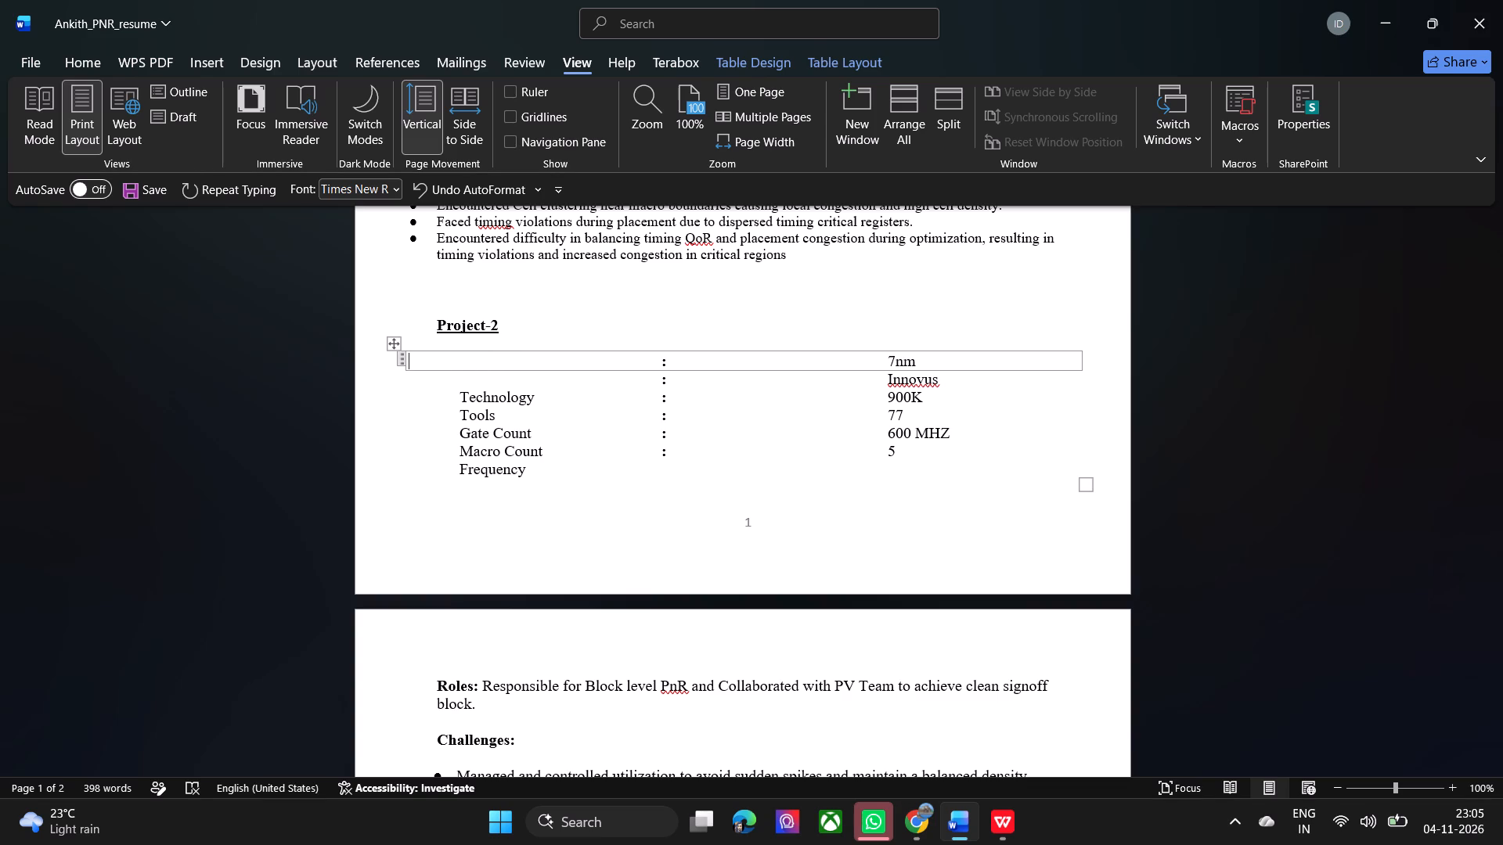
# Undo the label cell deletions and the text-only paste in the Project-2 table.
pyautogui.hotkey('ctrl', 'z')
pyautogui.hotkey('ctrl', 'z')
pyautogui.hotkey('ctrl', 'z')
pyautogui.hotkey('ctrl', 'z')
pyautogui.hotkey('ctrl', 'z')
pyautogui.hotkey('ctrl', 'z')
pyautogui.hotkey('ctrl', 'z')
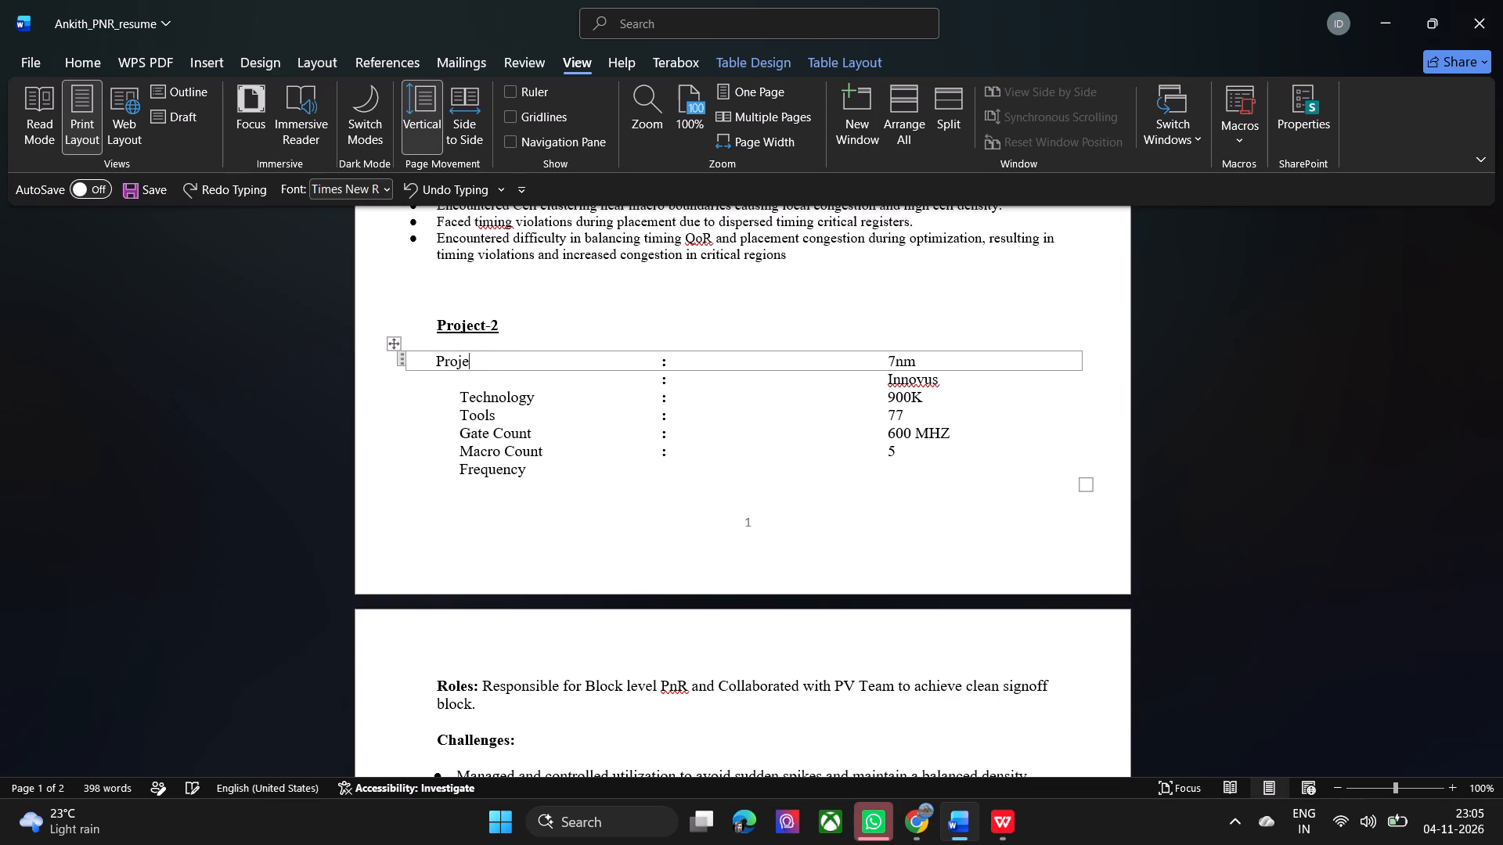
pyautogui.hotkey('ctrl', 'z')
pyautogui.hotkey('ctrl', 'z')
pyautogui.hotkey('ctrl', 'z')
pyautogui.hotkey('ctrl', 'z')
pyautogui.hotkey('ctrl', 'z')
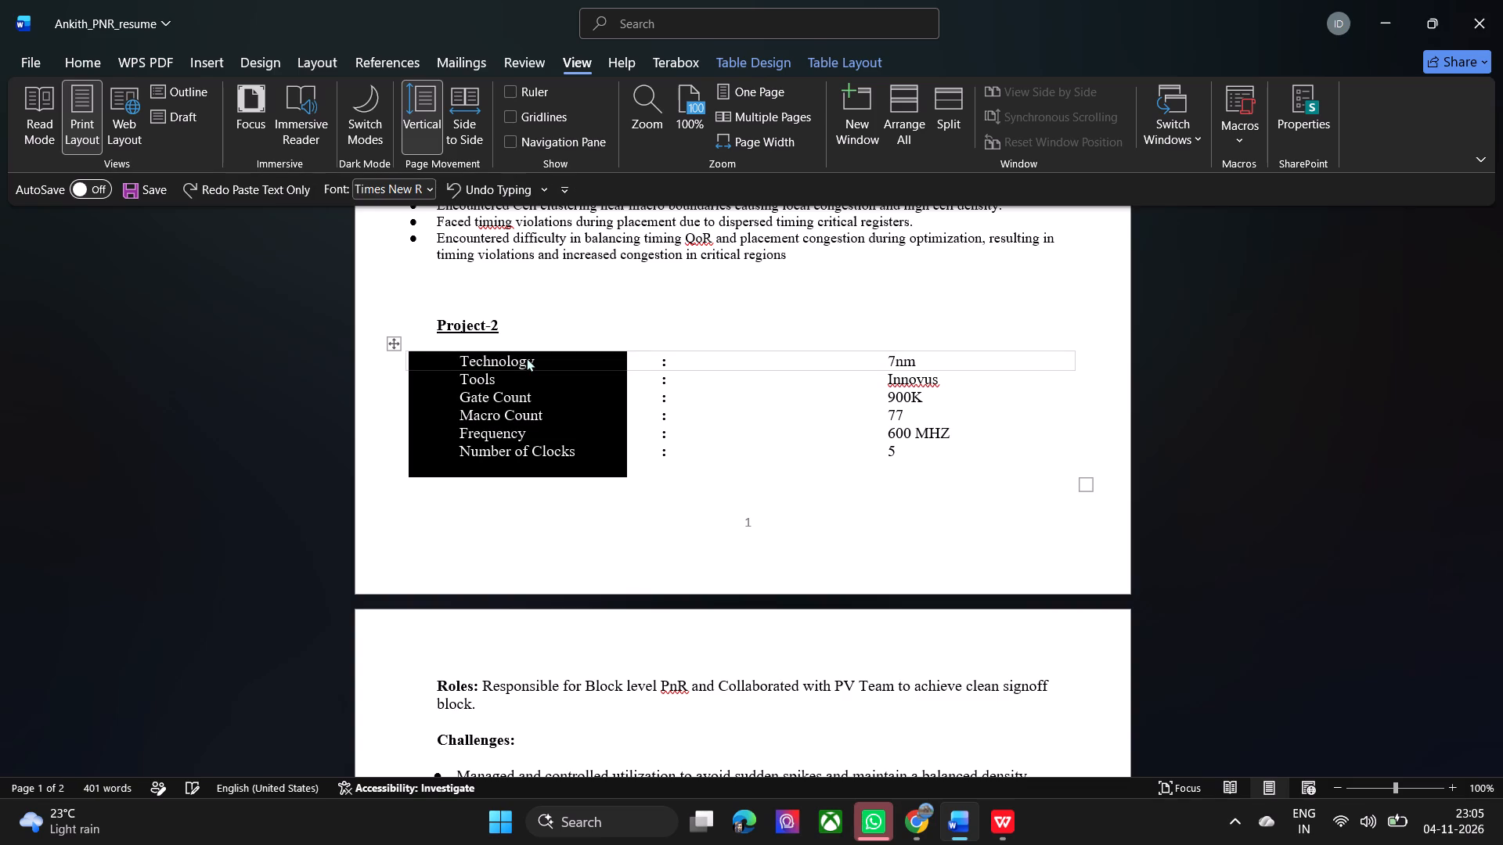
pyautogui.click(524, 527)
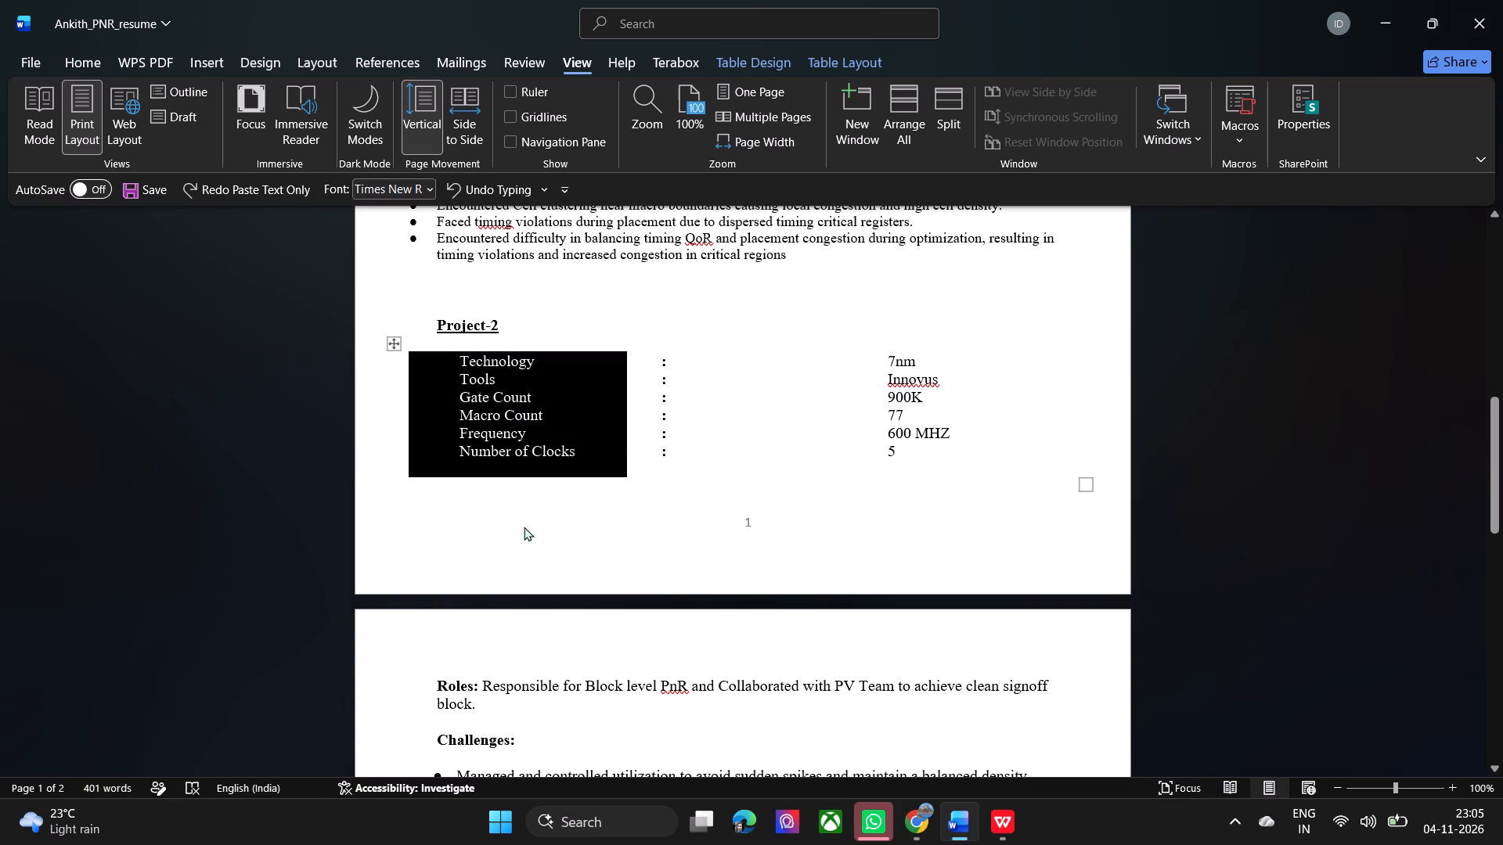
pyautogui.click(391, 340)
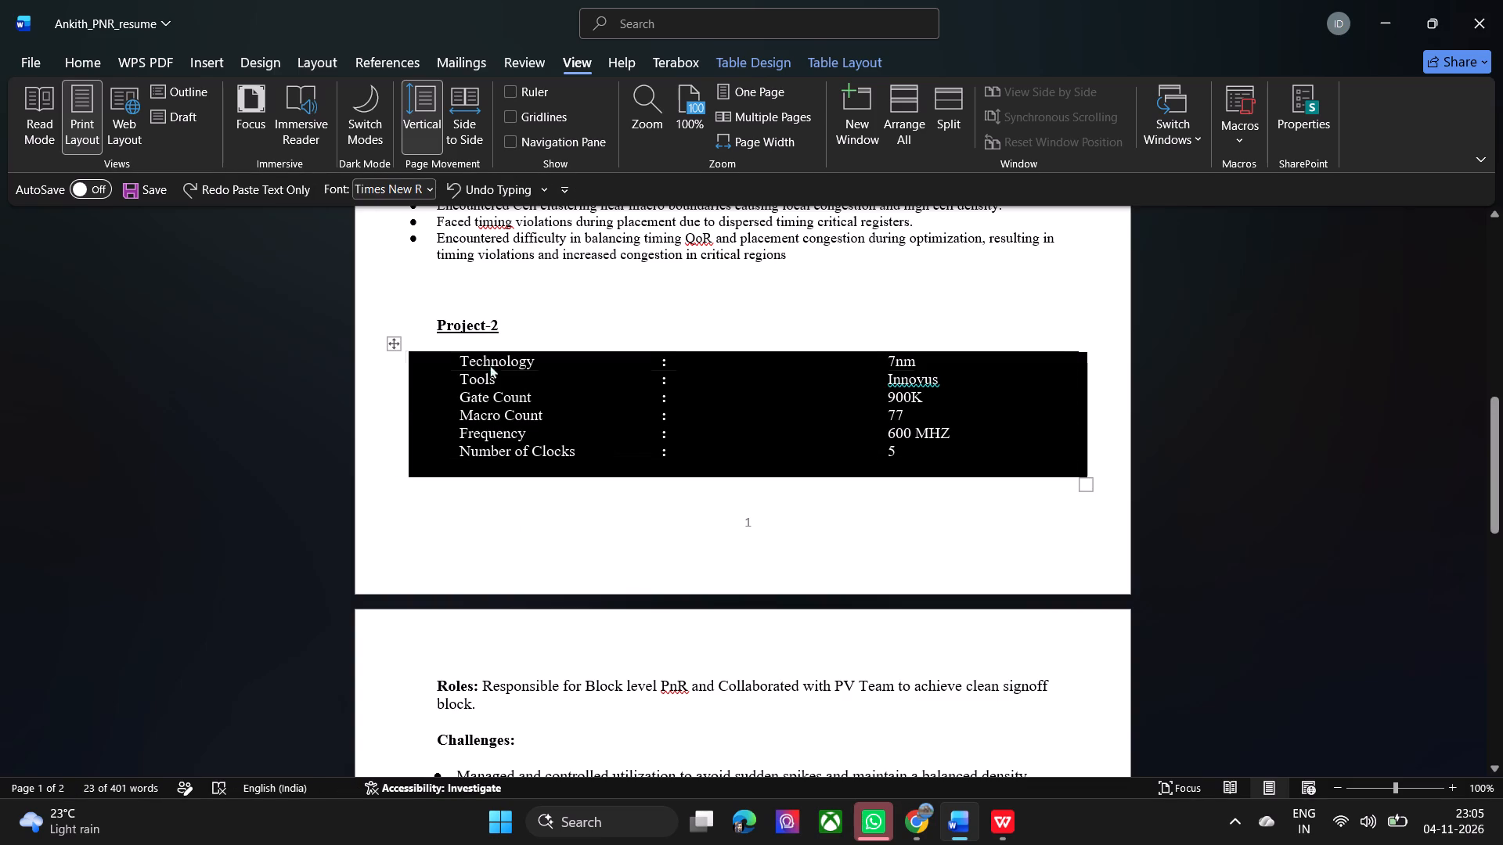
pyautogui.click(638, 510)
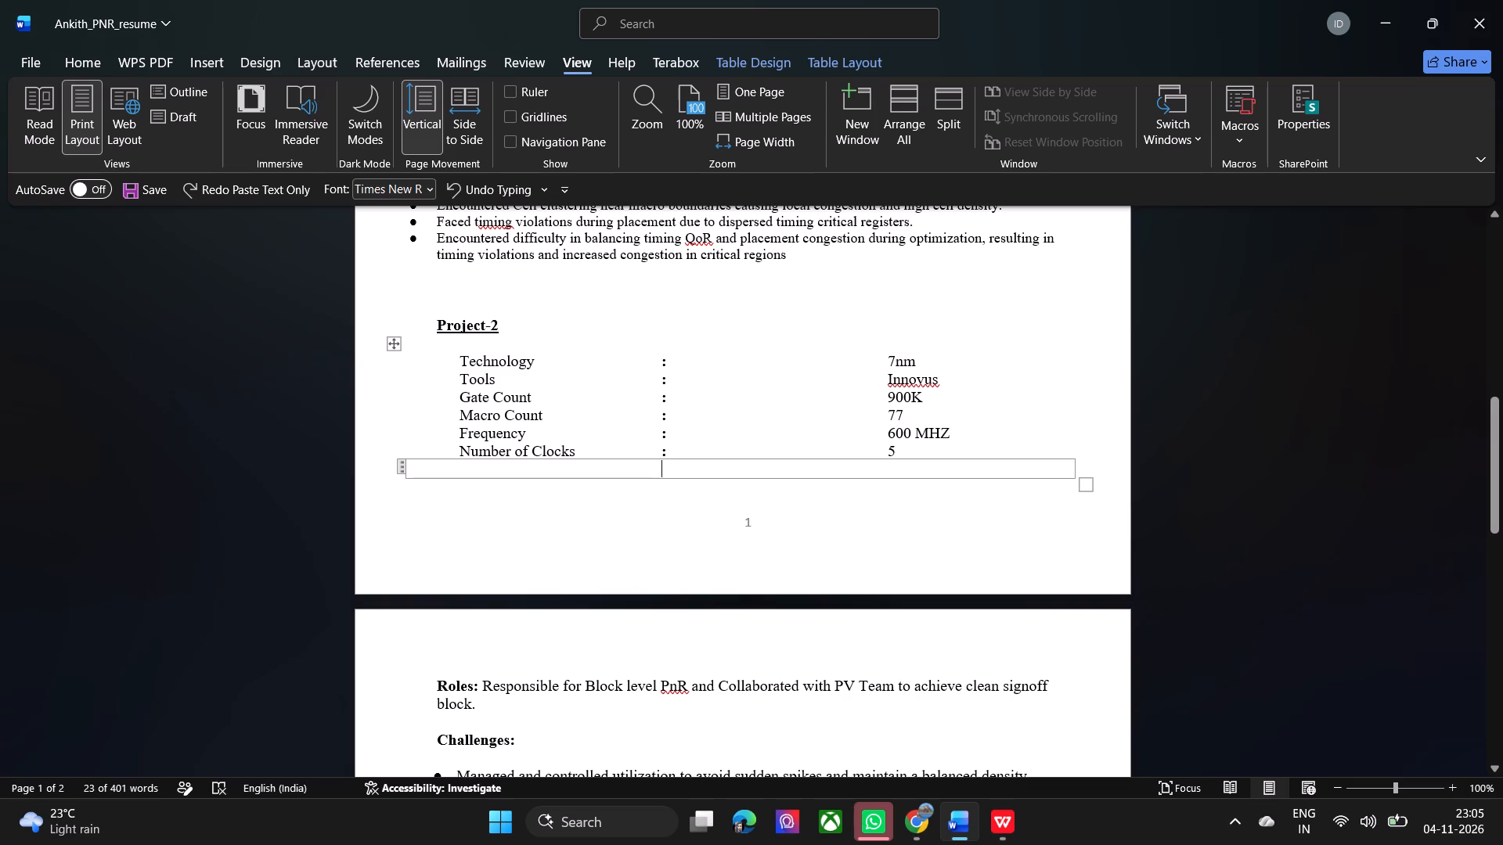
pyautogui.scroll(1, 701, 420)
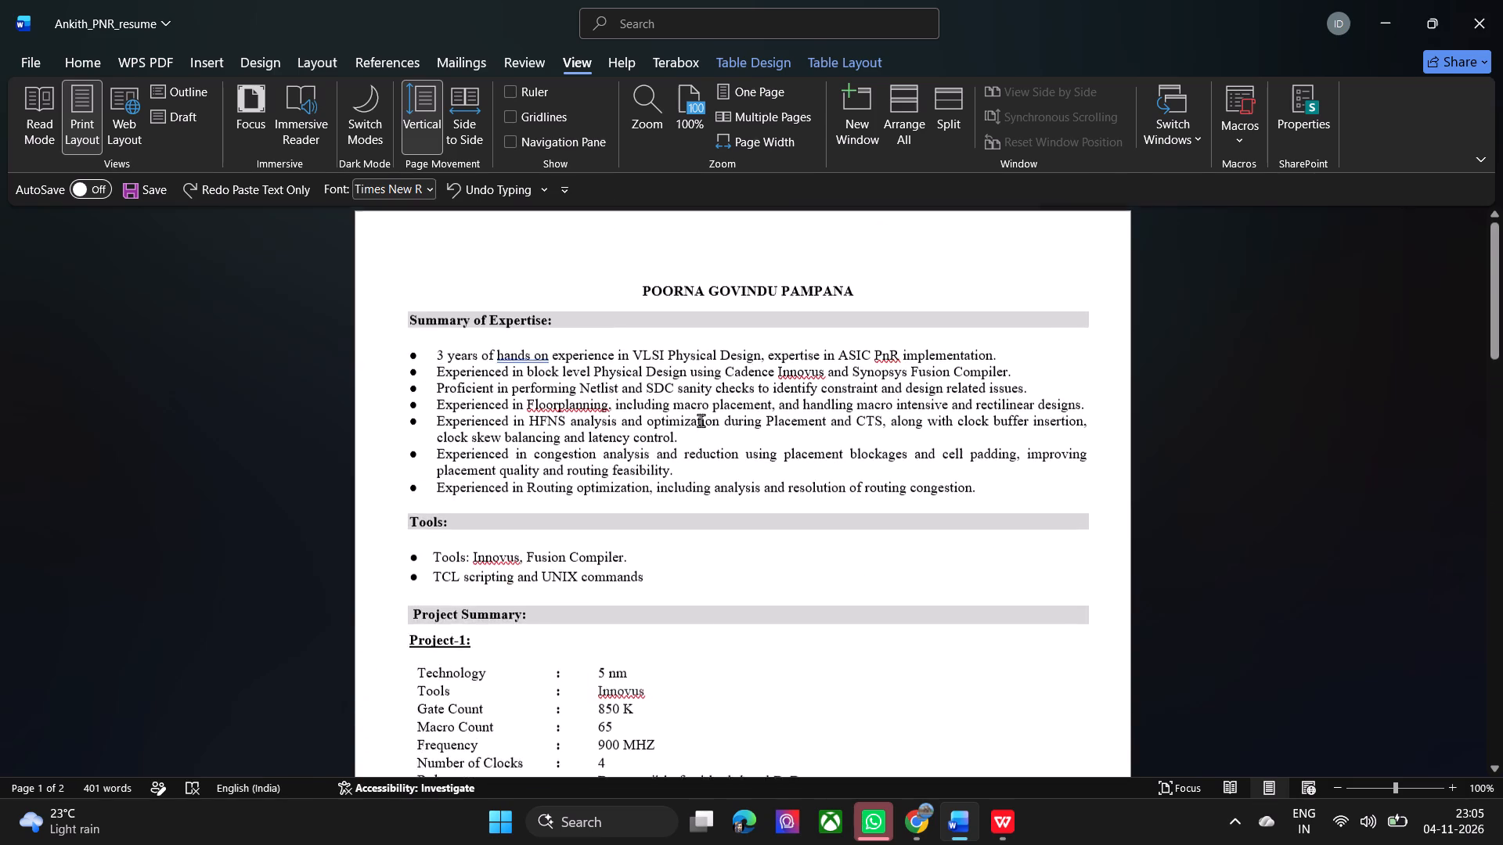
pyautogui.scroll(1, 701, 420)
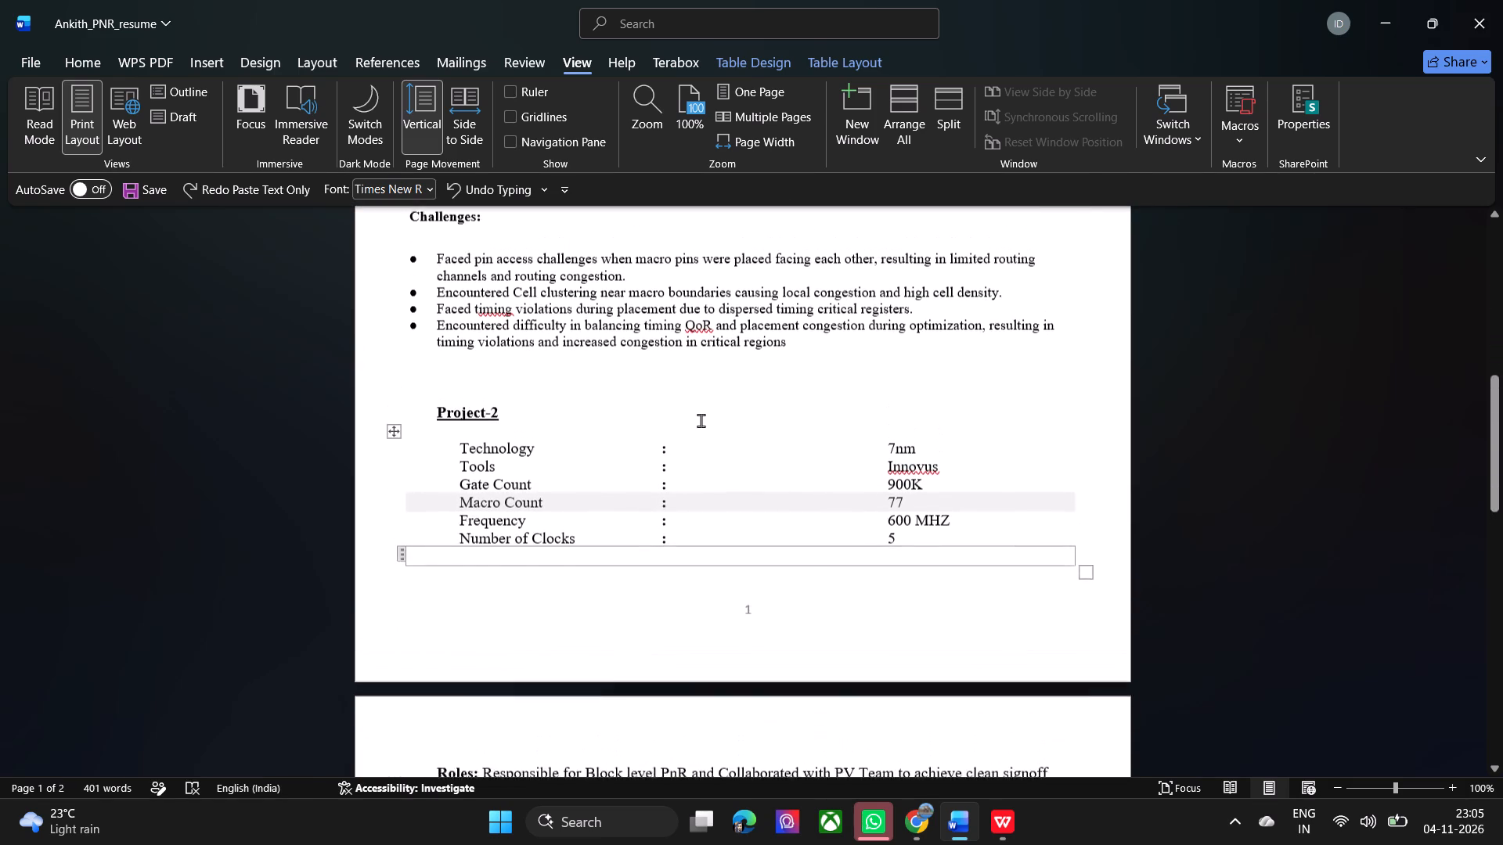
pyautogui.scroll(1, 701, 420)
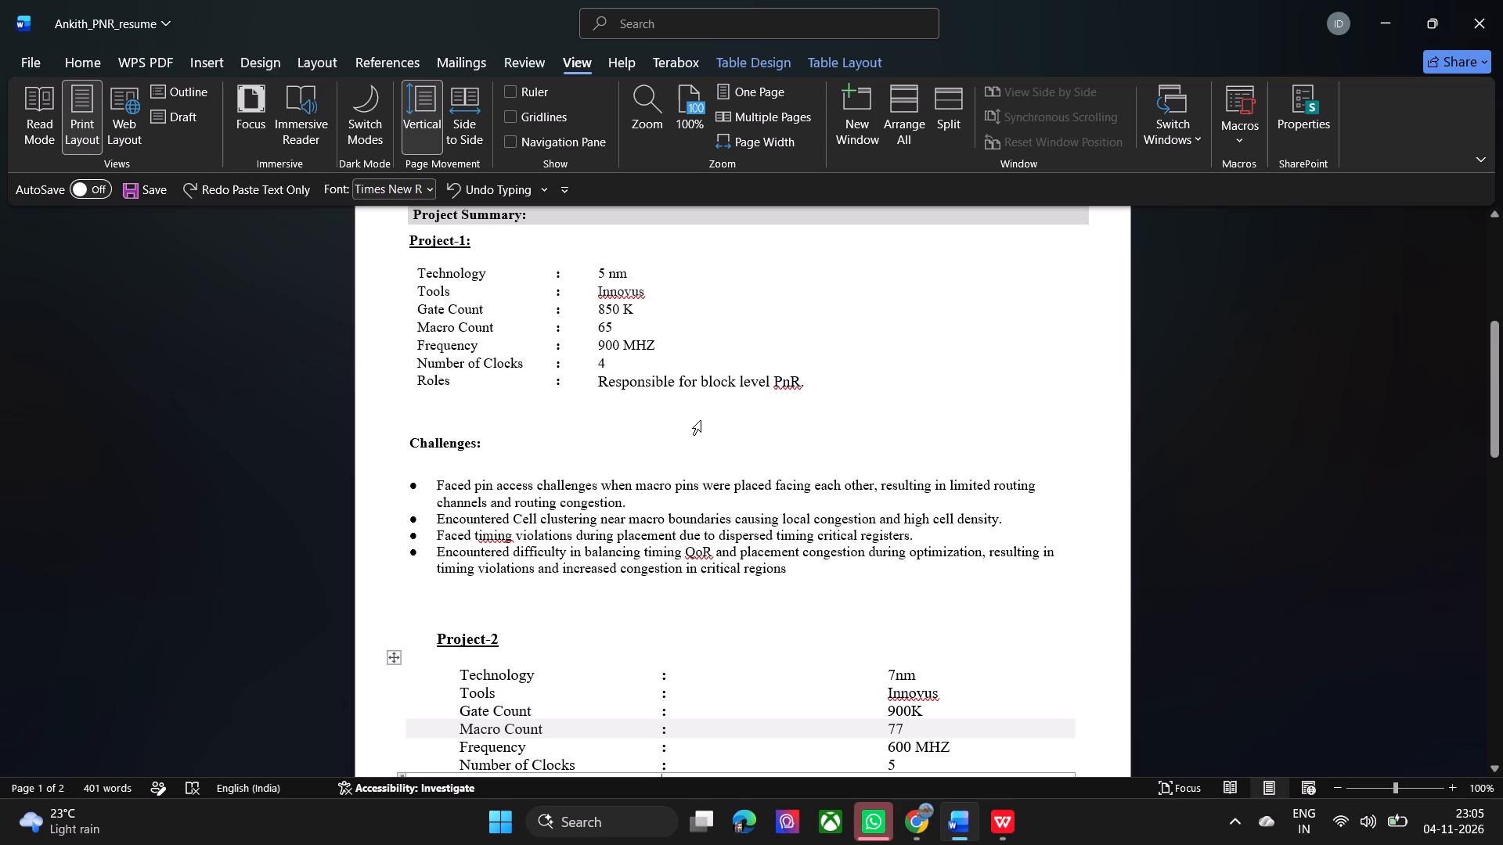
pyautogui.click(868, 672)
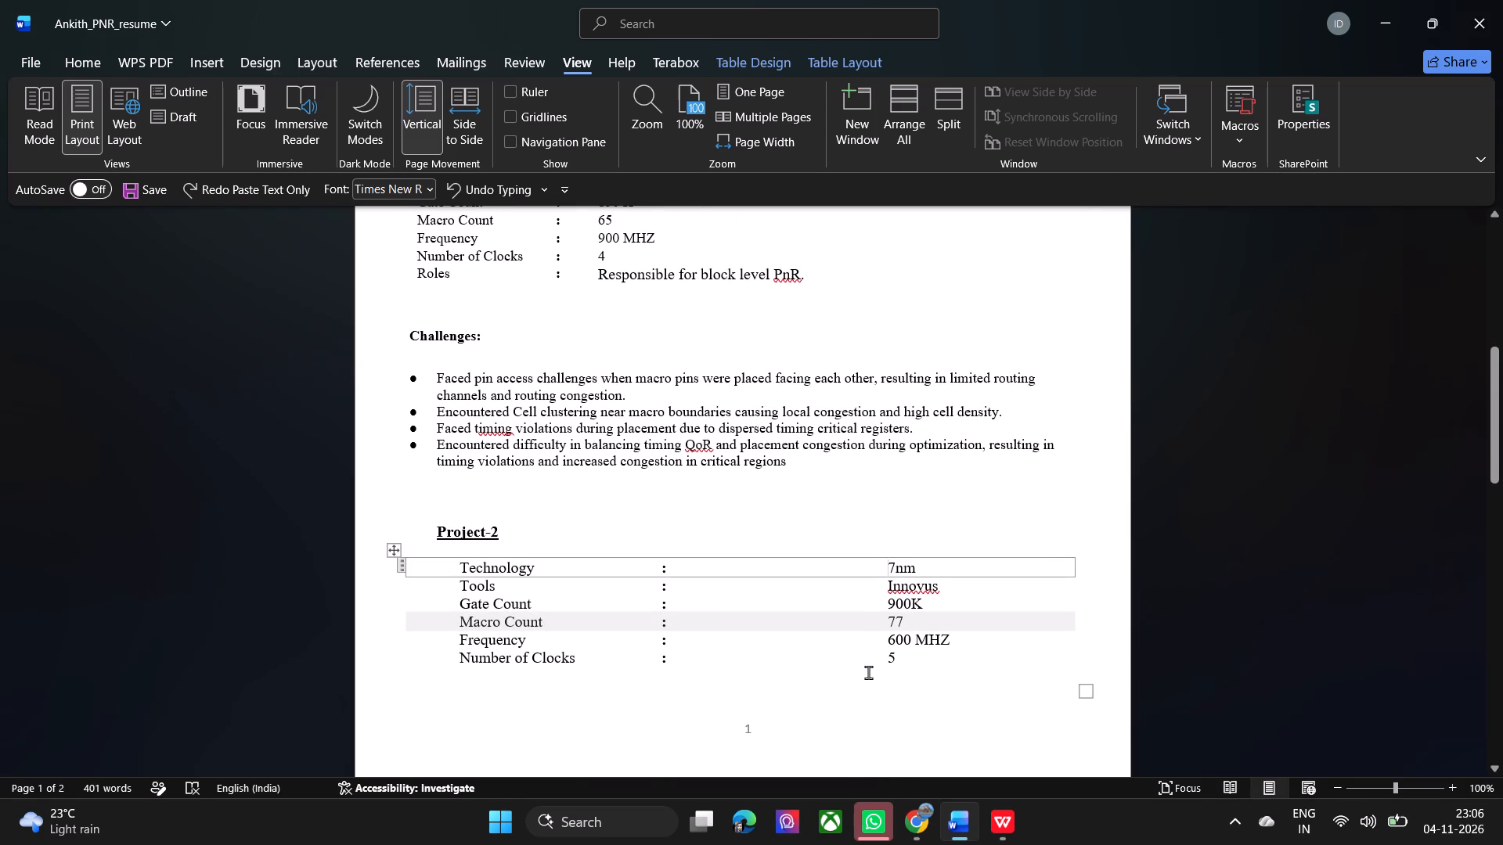
# Copy the whole Project-1 details table and paste it on a new line directly below the Project-2 heading.
pyautogui.scroll(1, 868, 672)
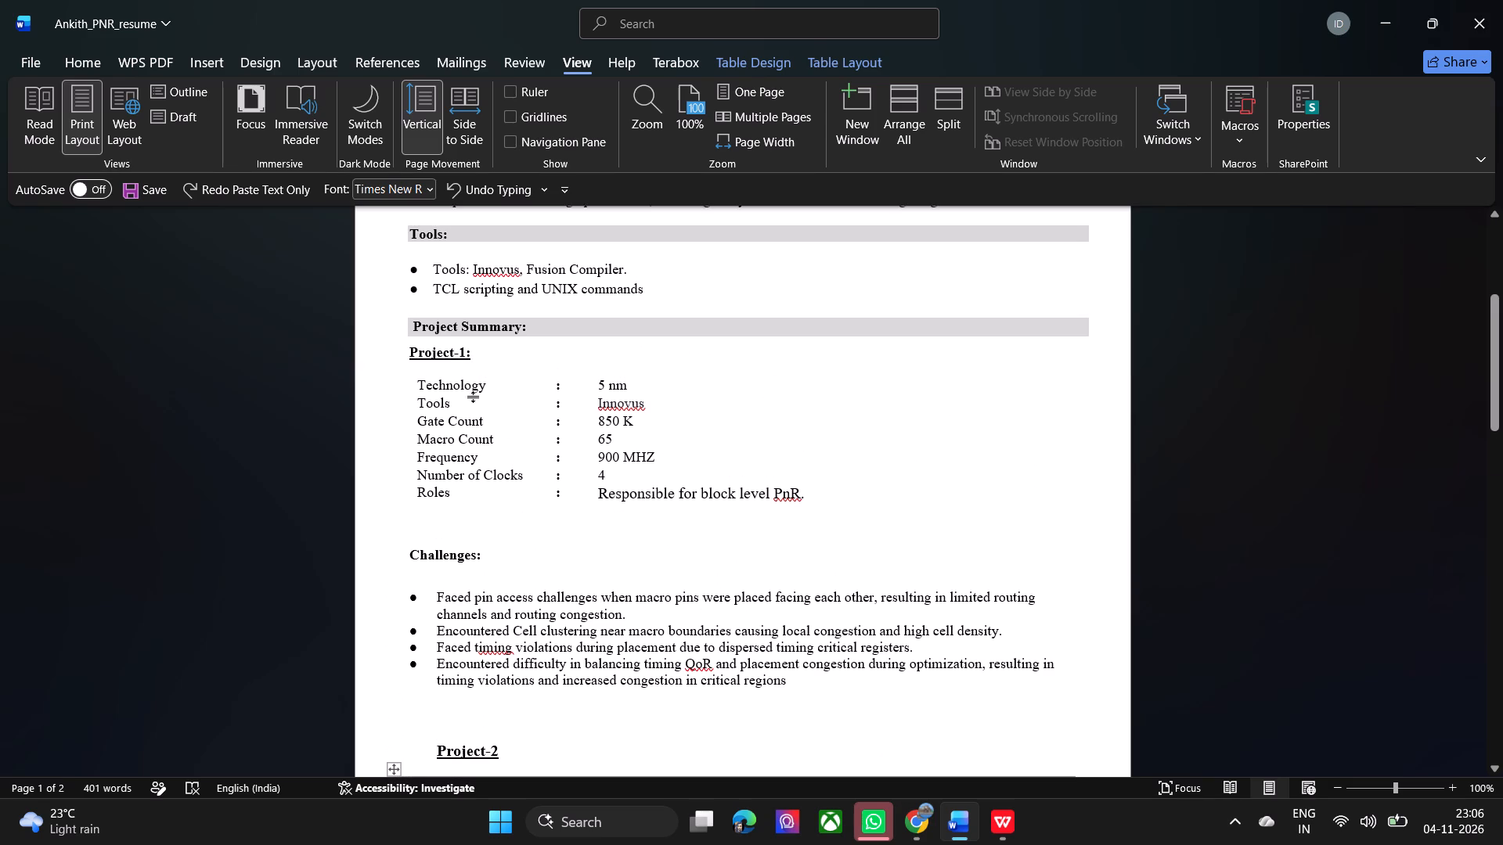
pyautogui.click(463, 391)
pyautogui.click(511, 408)
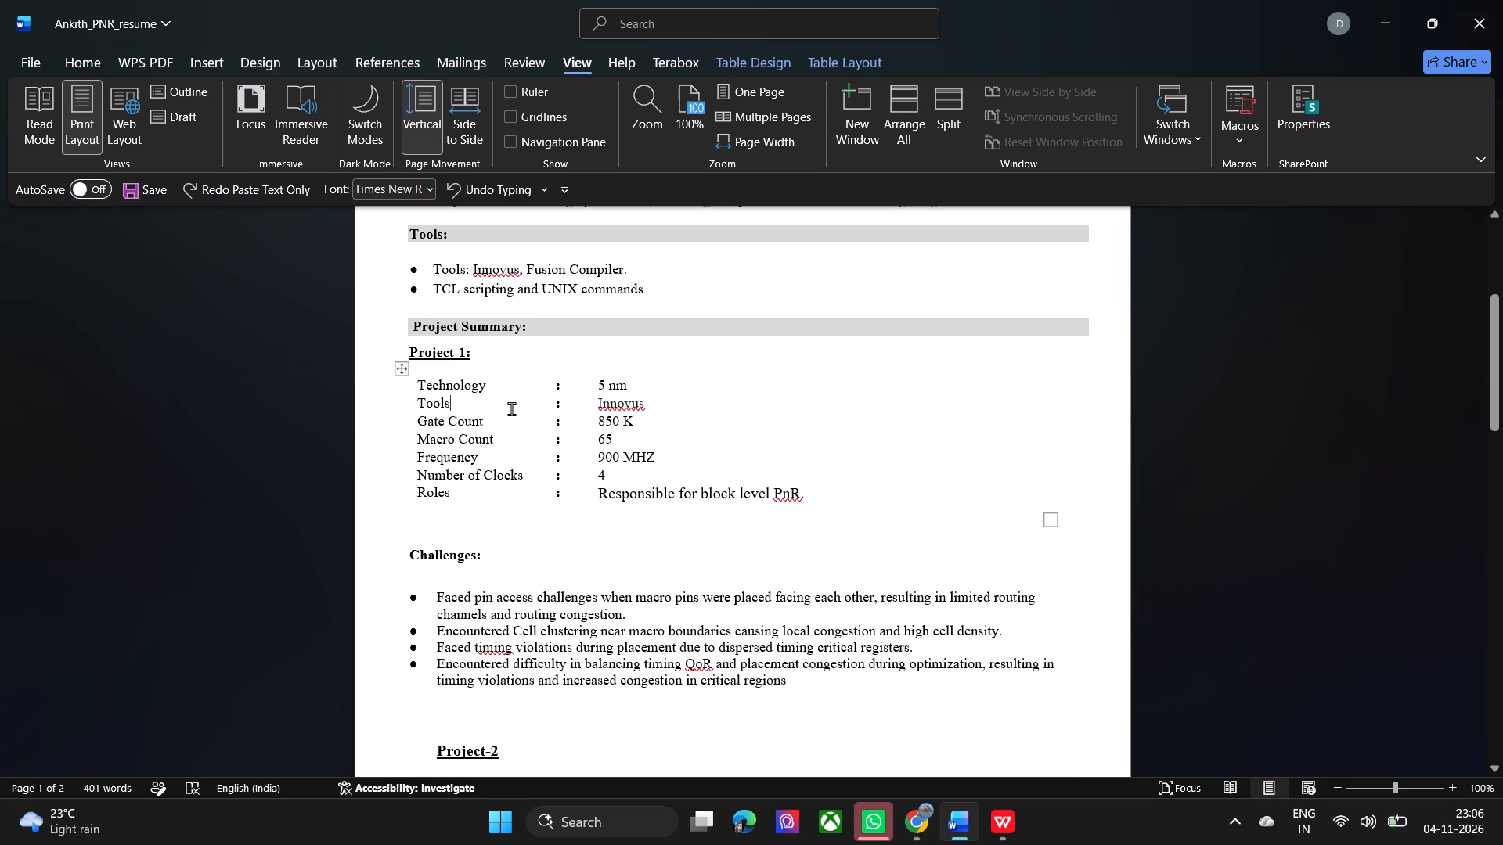
pyautogui.click(400, 373)
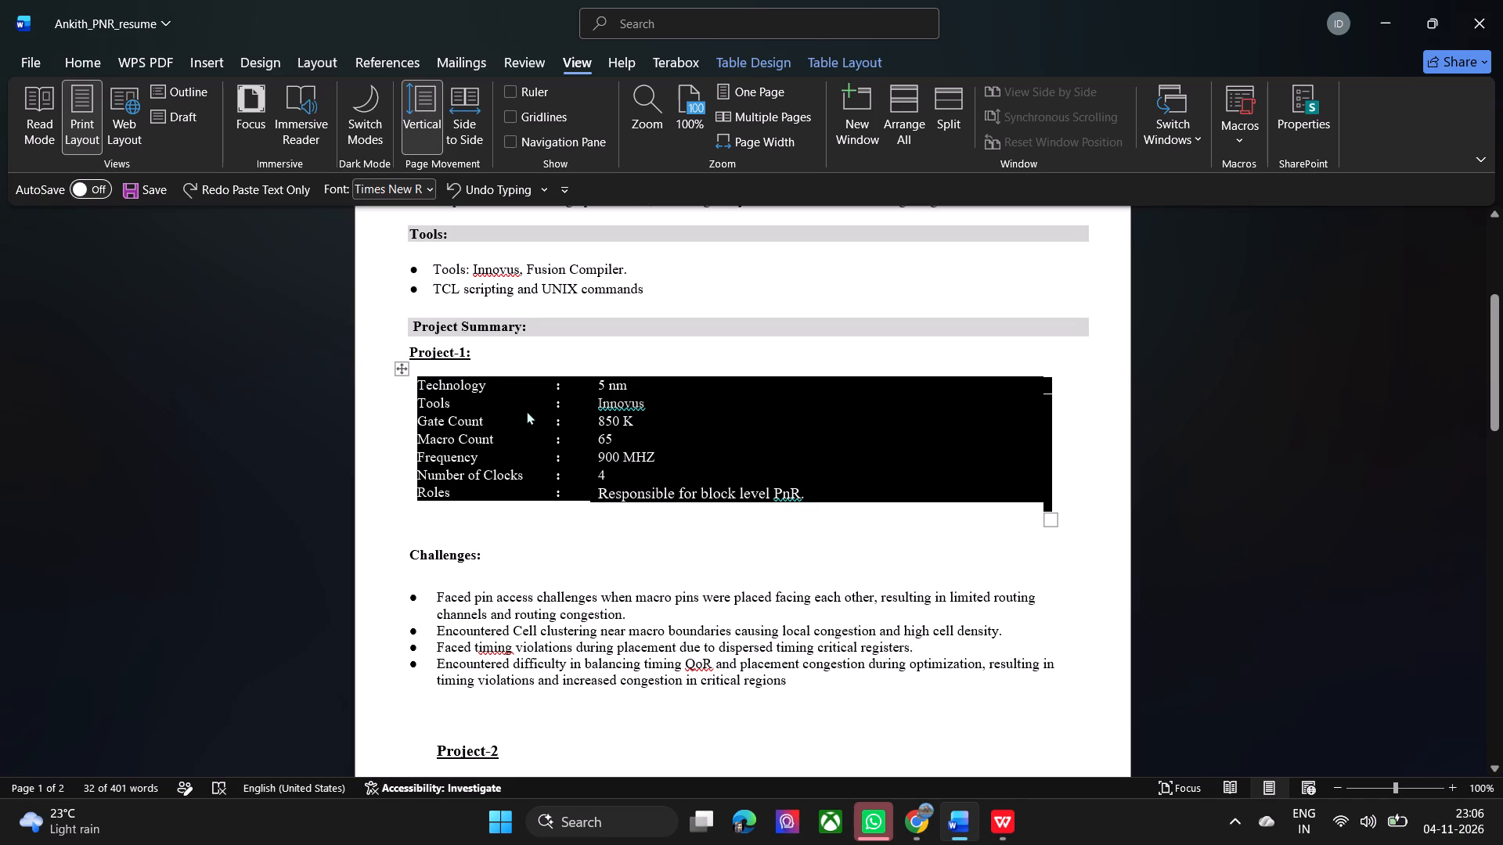
pyautogui.hotkey('ctrl', 'c')
pyautogui.scroll(-1, 526, 411)
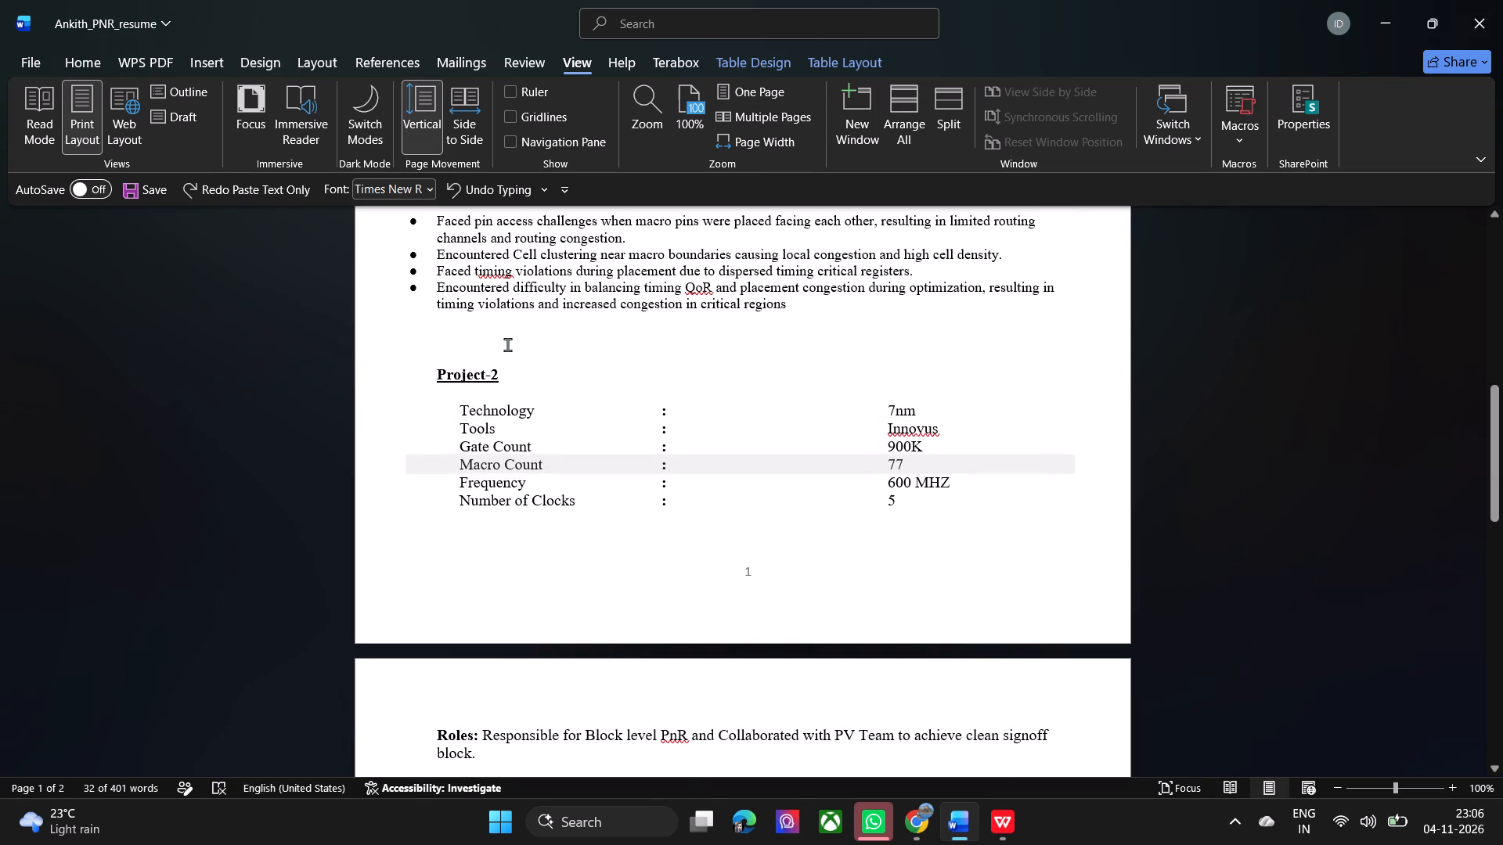
pyautogui.click(507, 344)
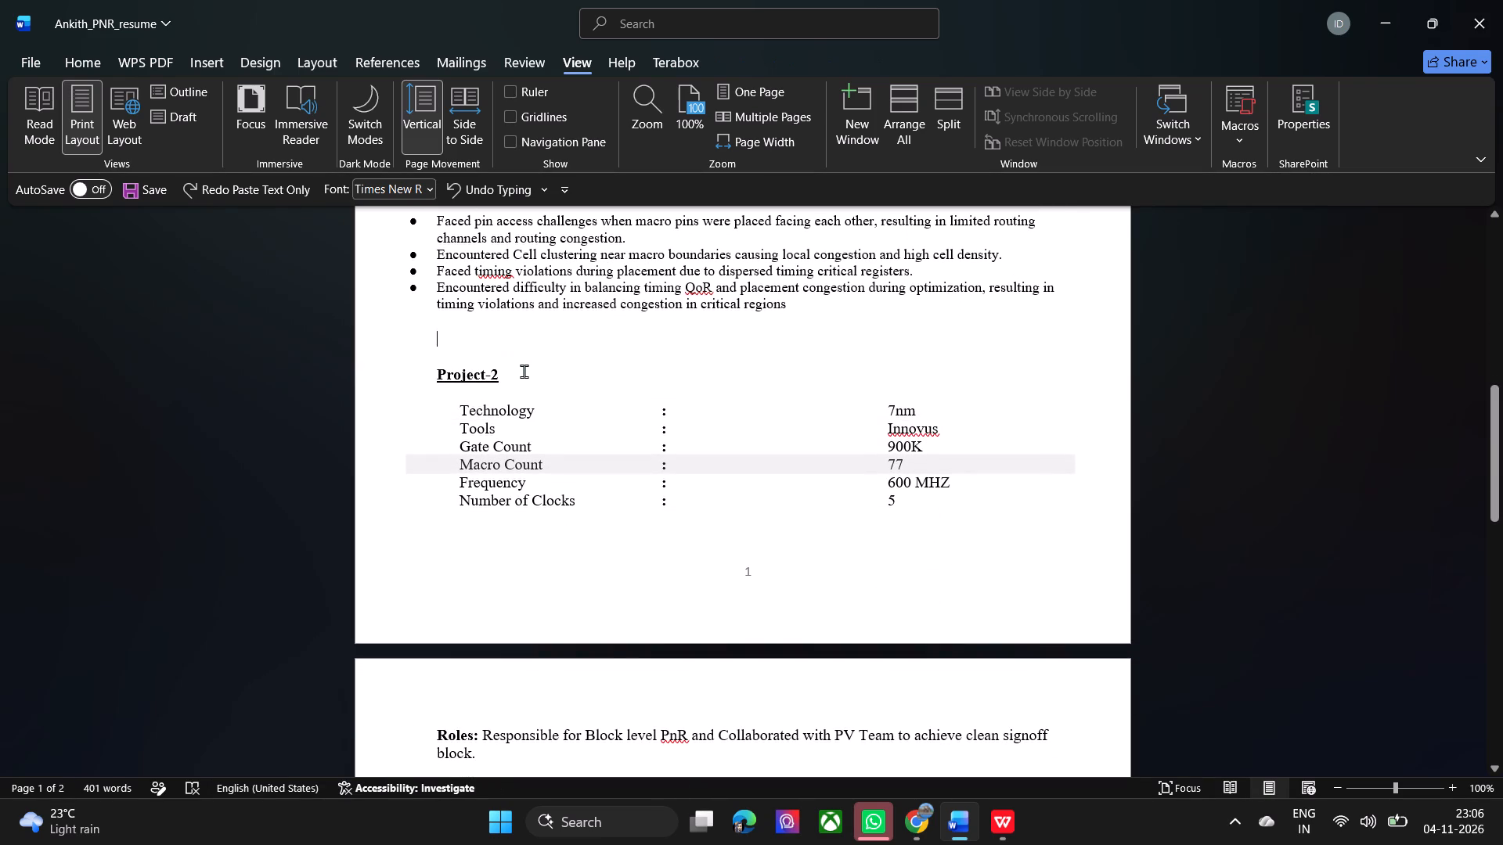
pyautogui.click(524, 372)
pyautogui.press('Return')
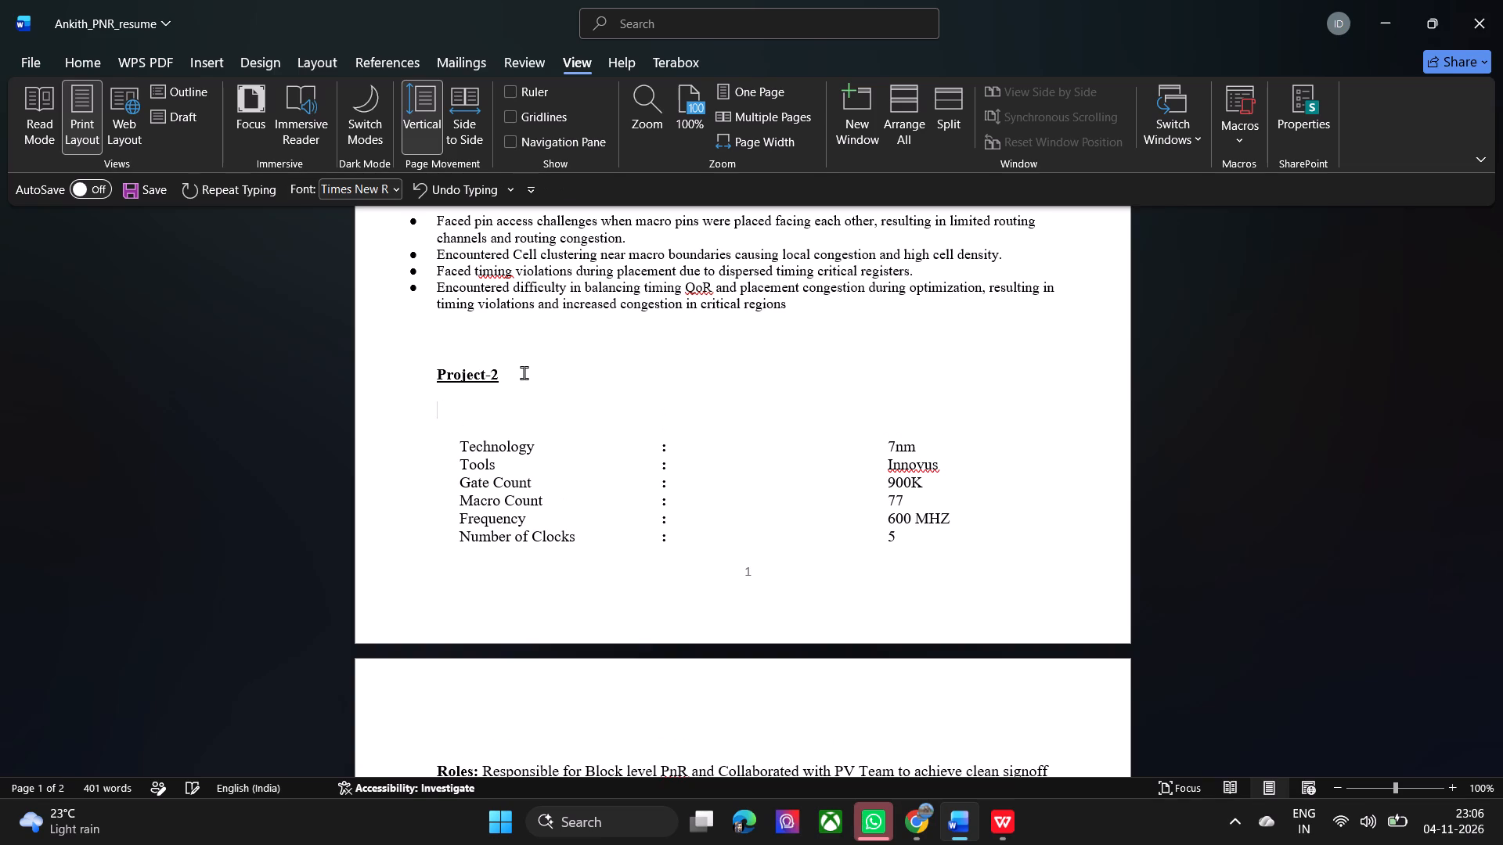
pyautogui.hotkey('ctrl', 'v')
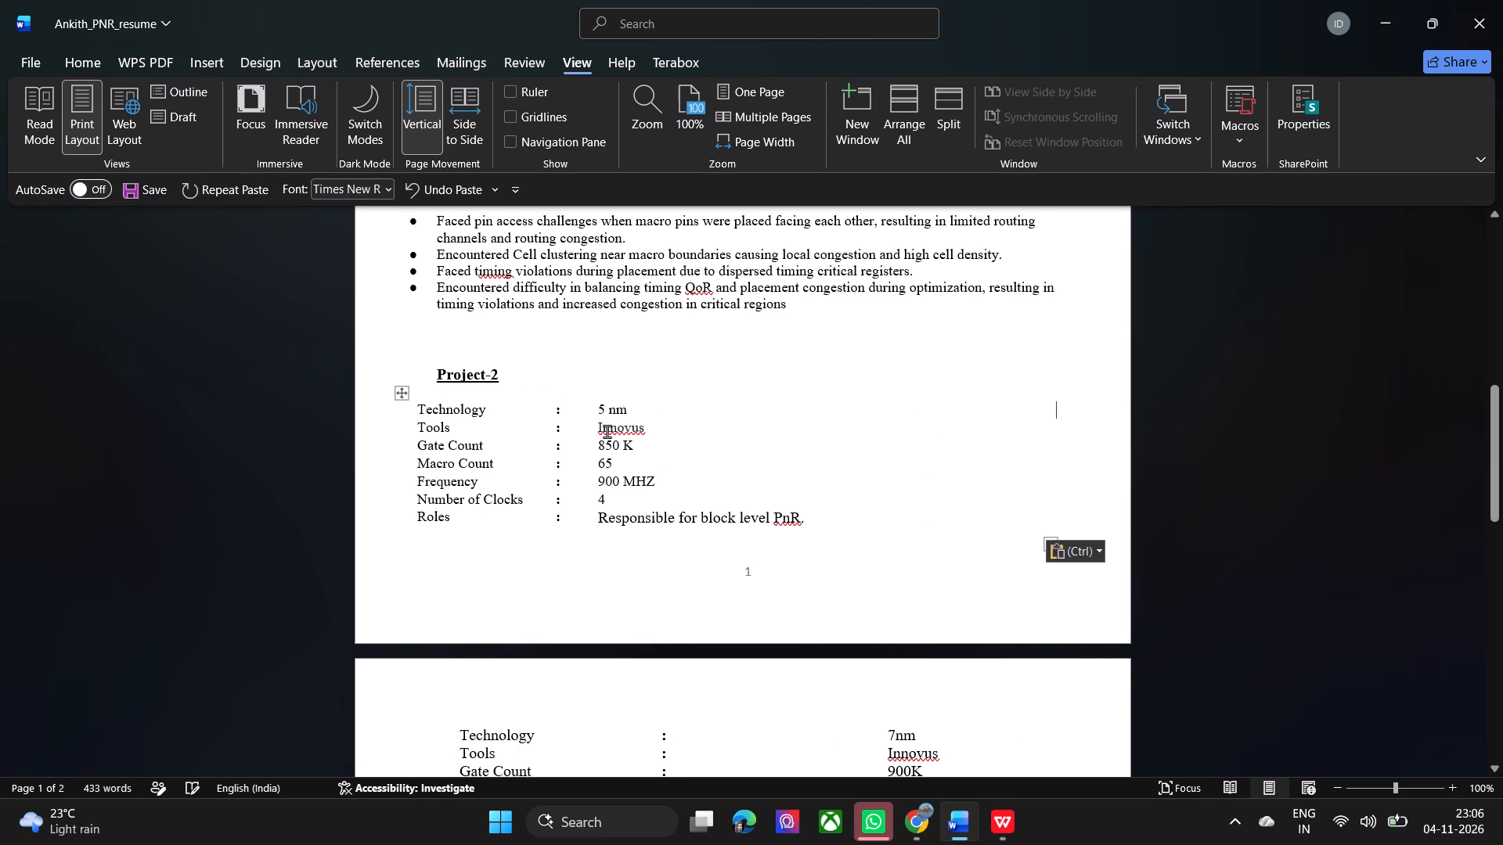
# Set the Technology value in the pasted Project-2 table to 7 nm.
pyautogui.doubleClick(607, 412)
pyautogui.press('BackSpace')
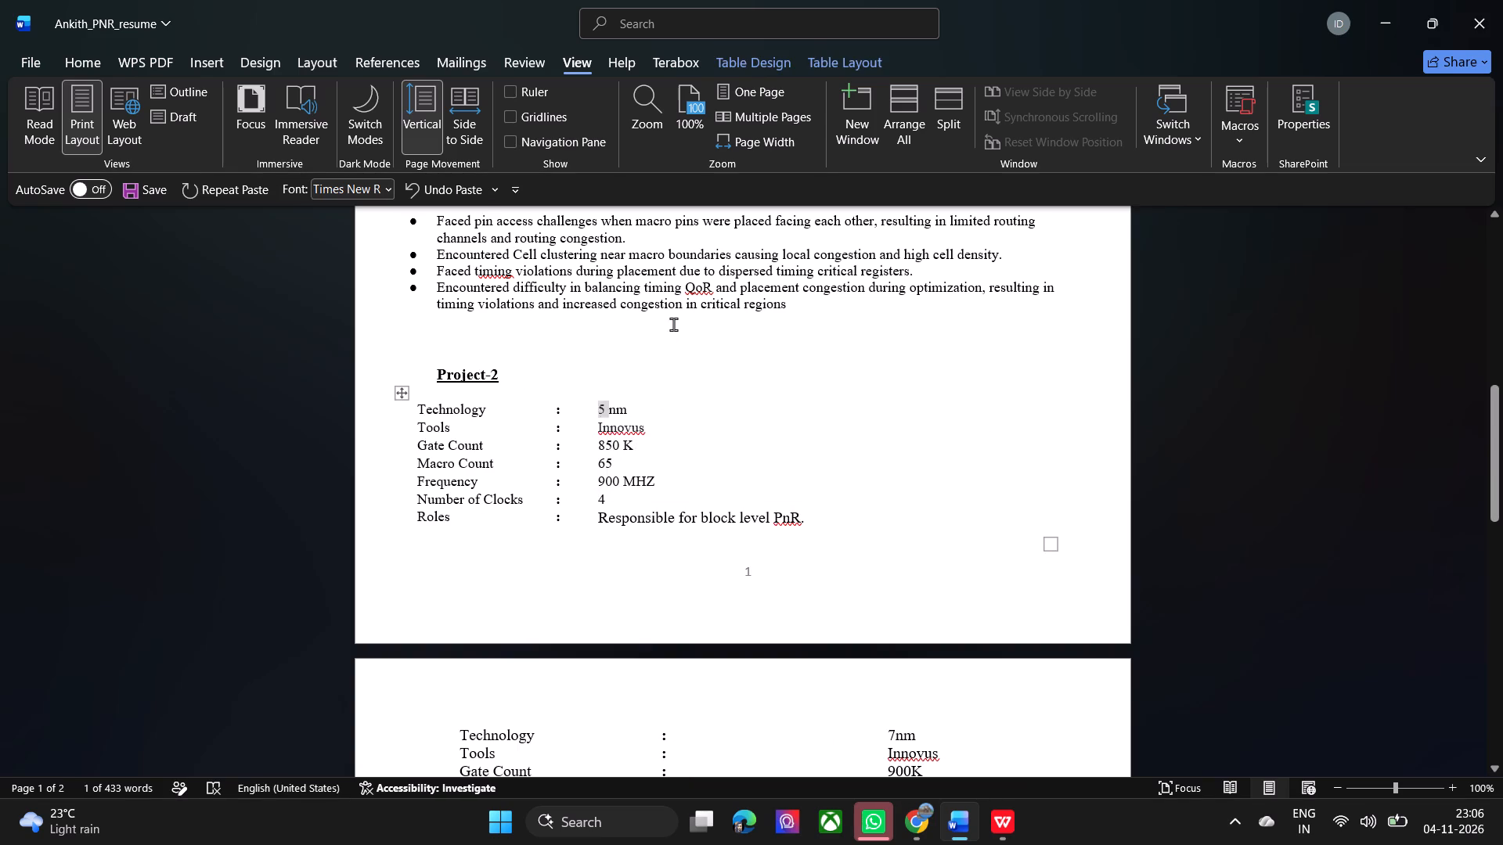
pyautogui.write('7')
pyautogui.press('space')
pyautogui.click(673, 324)
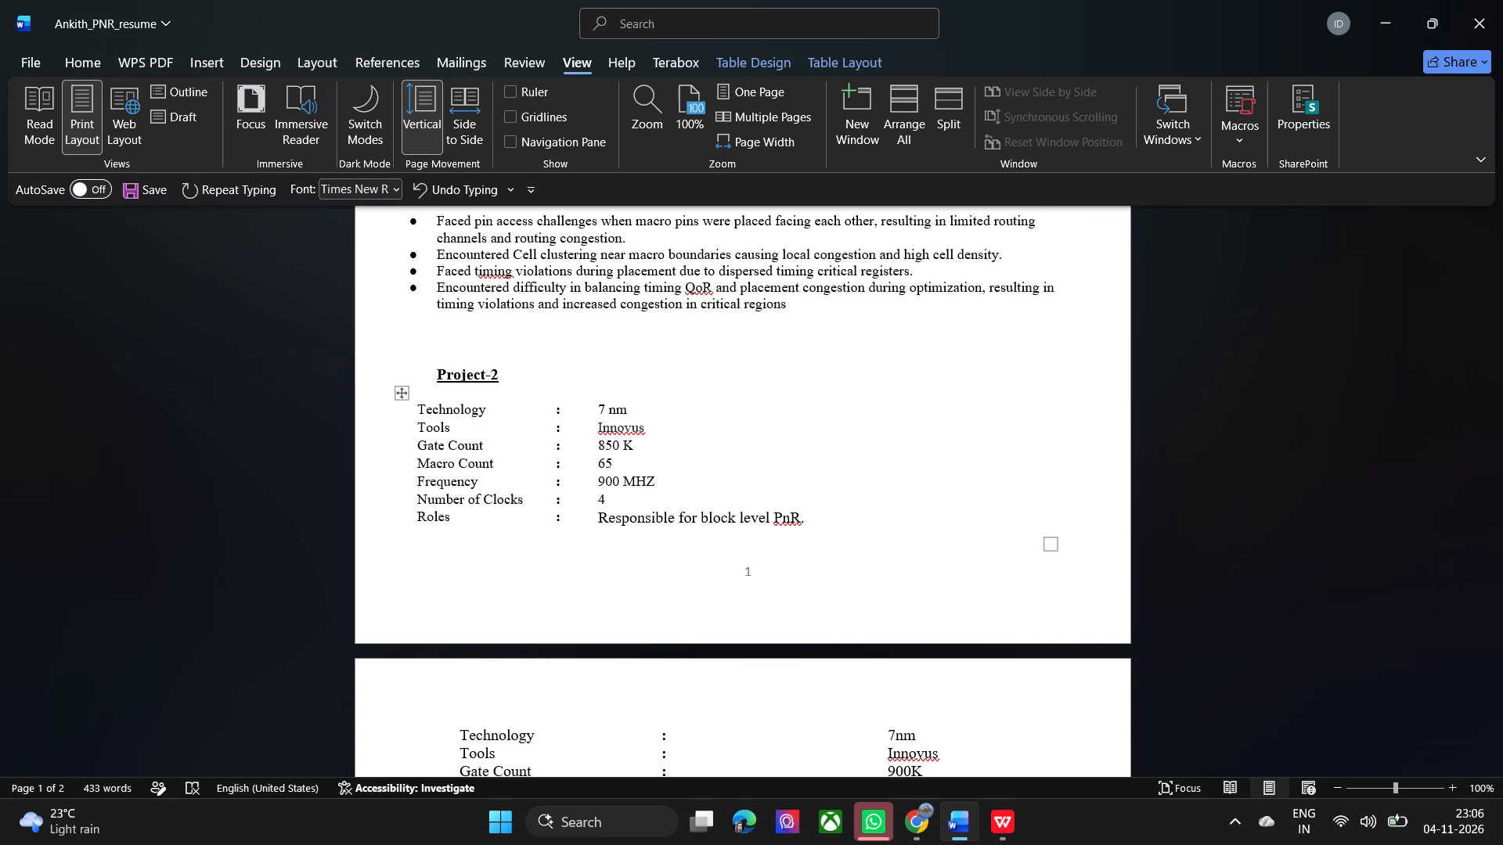
# Delete the first two digits of the Gate Count value in the pasted Project-2 table.
pyautogui.click(615, 446)
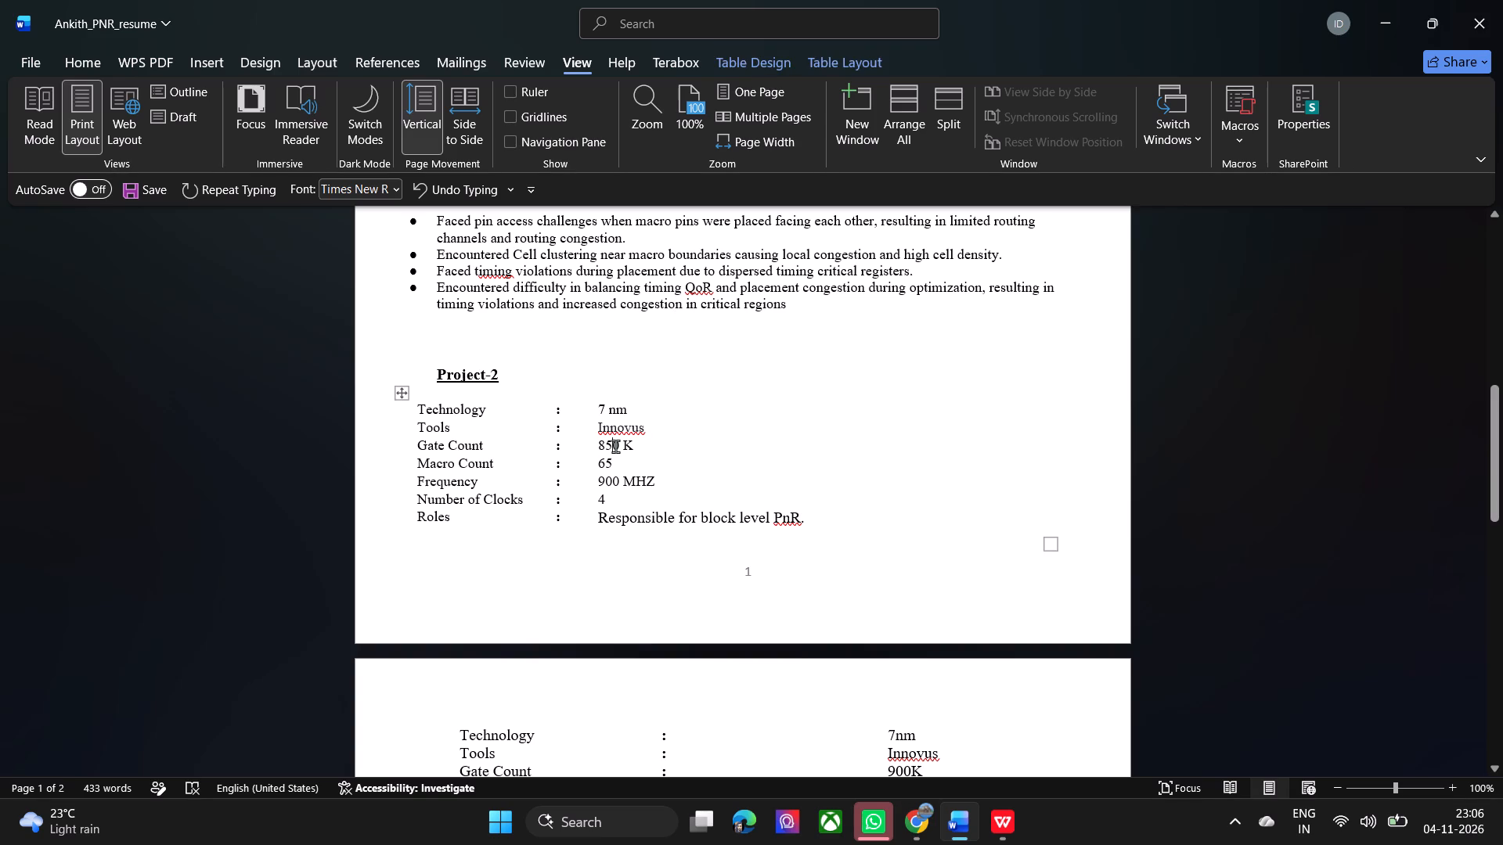
pyautogui.press('BackSpace')
pyautogui.press('BackSpace')
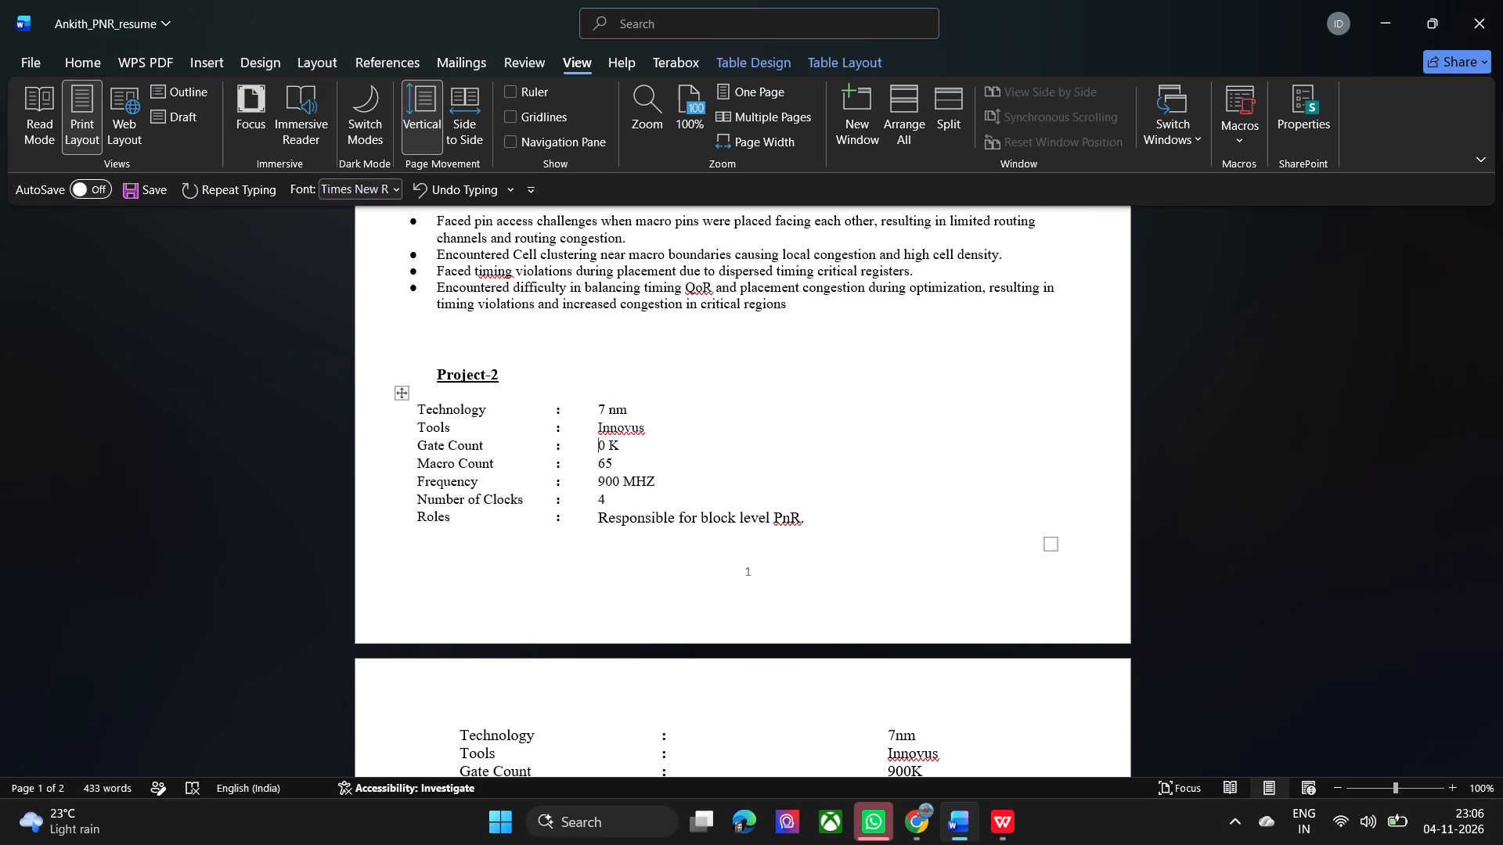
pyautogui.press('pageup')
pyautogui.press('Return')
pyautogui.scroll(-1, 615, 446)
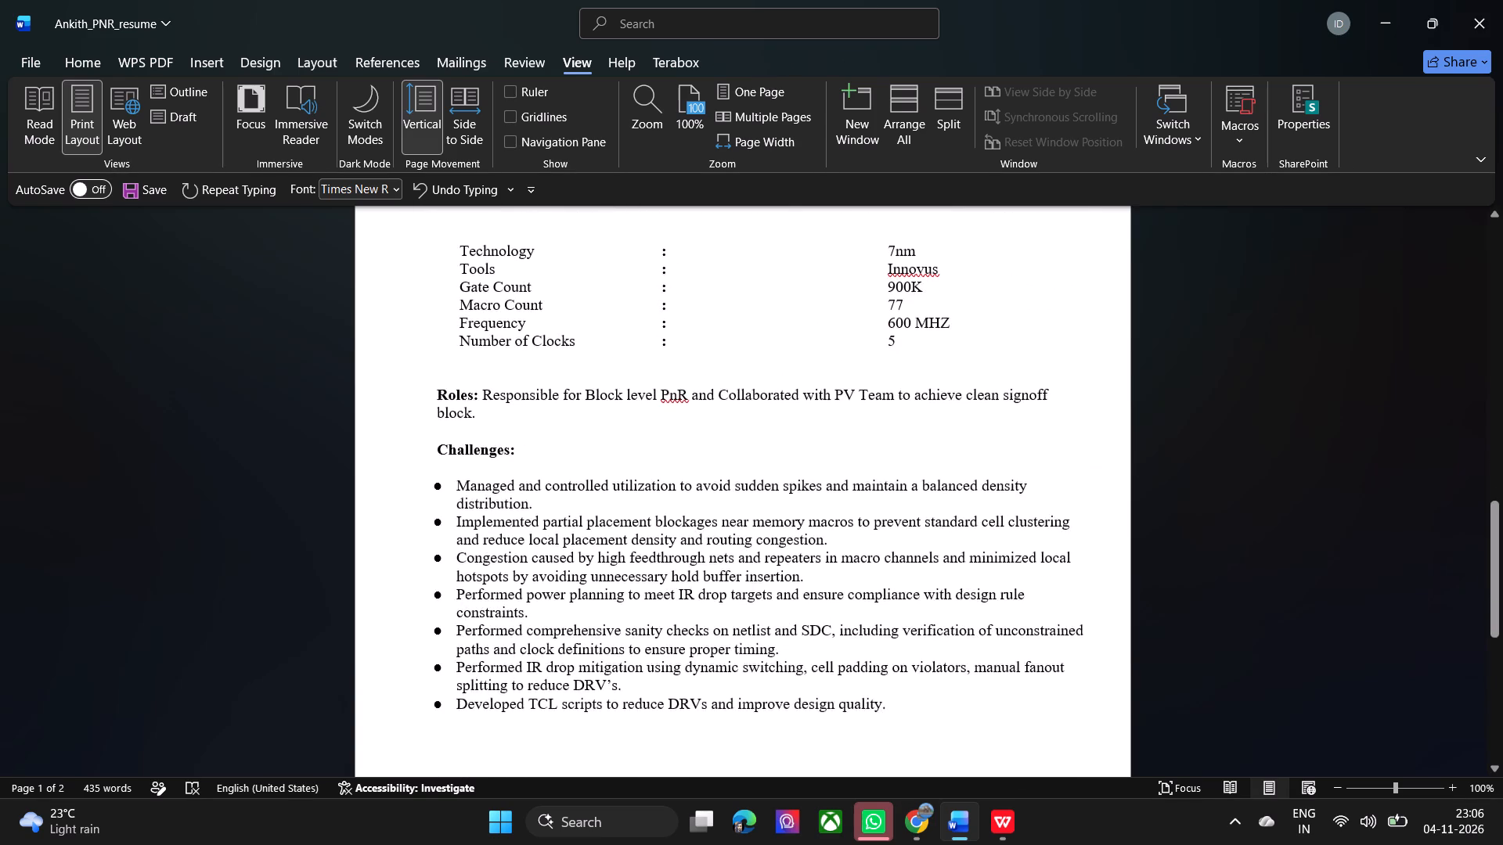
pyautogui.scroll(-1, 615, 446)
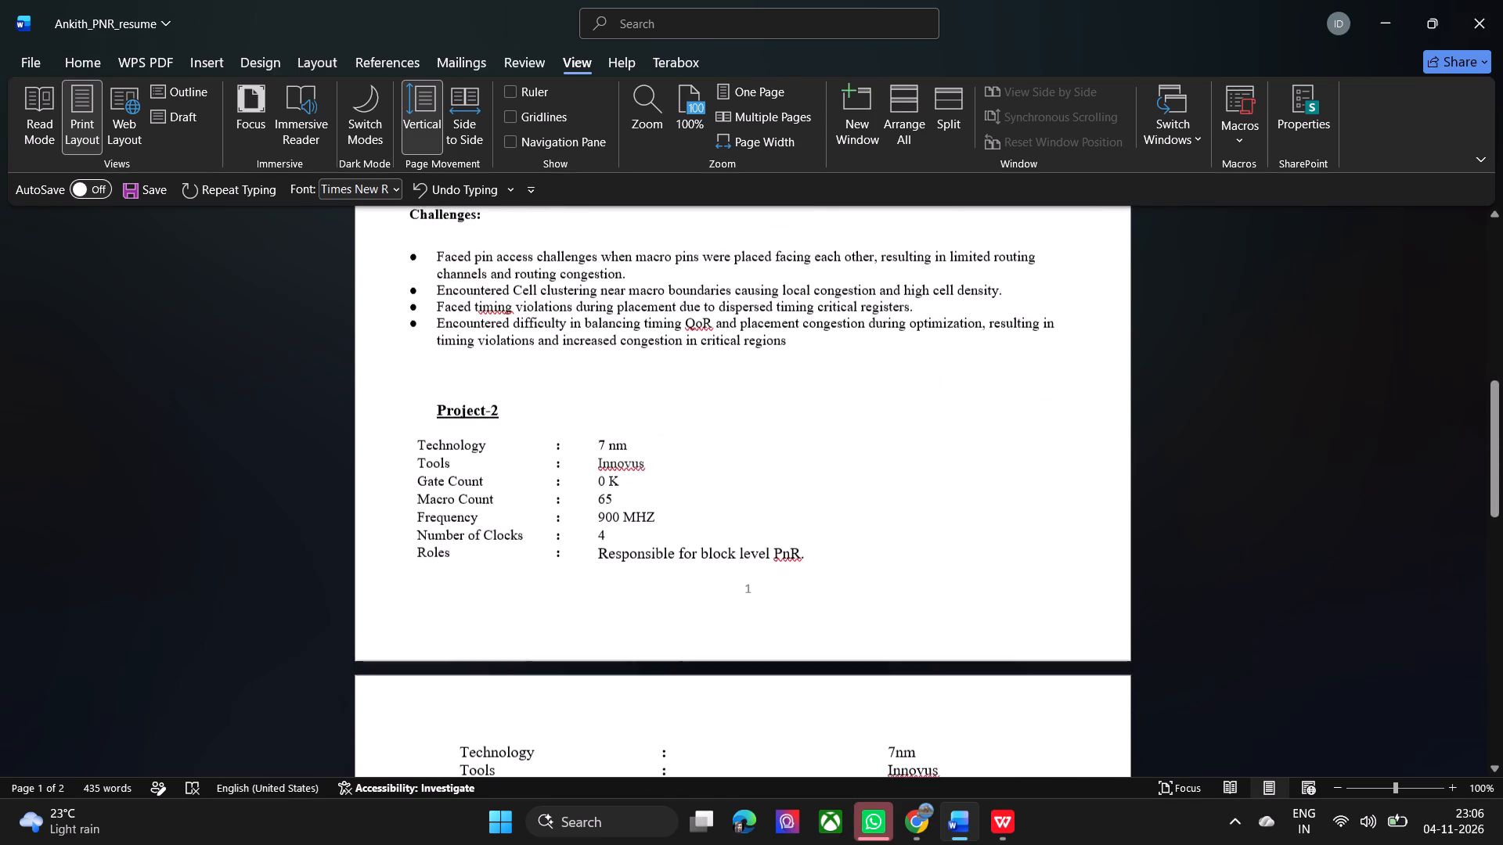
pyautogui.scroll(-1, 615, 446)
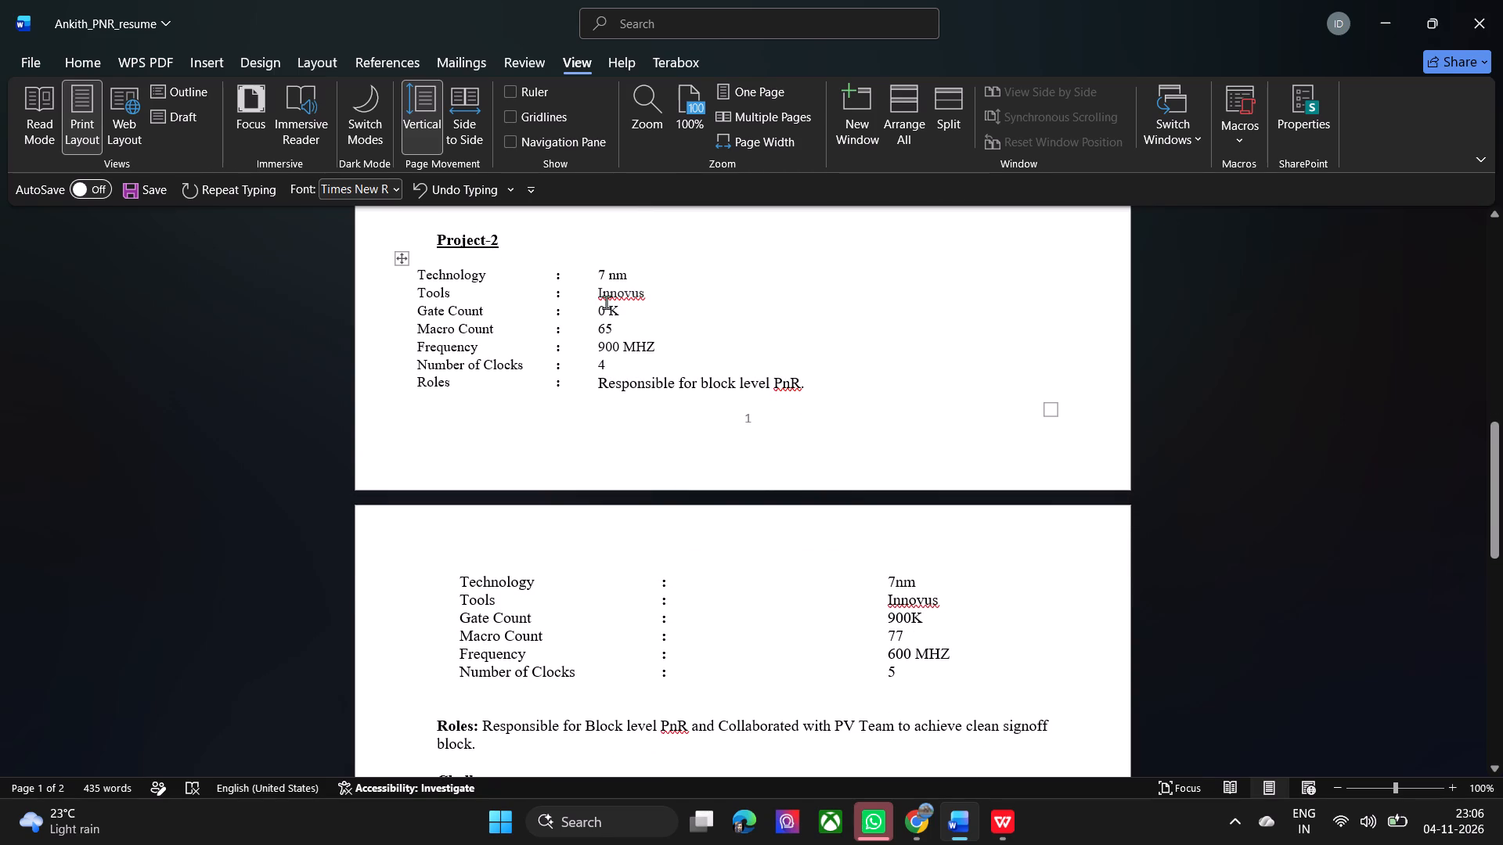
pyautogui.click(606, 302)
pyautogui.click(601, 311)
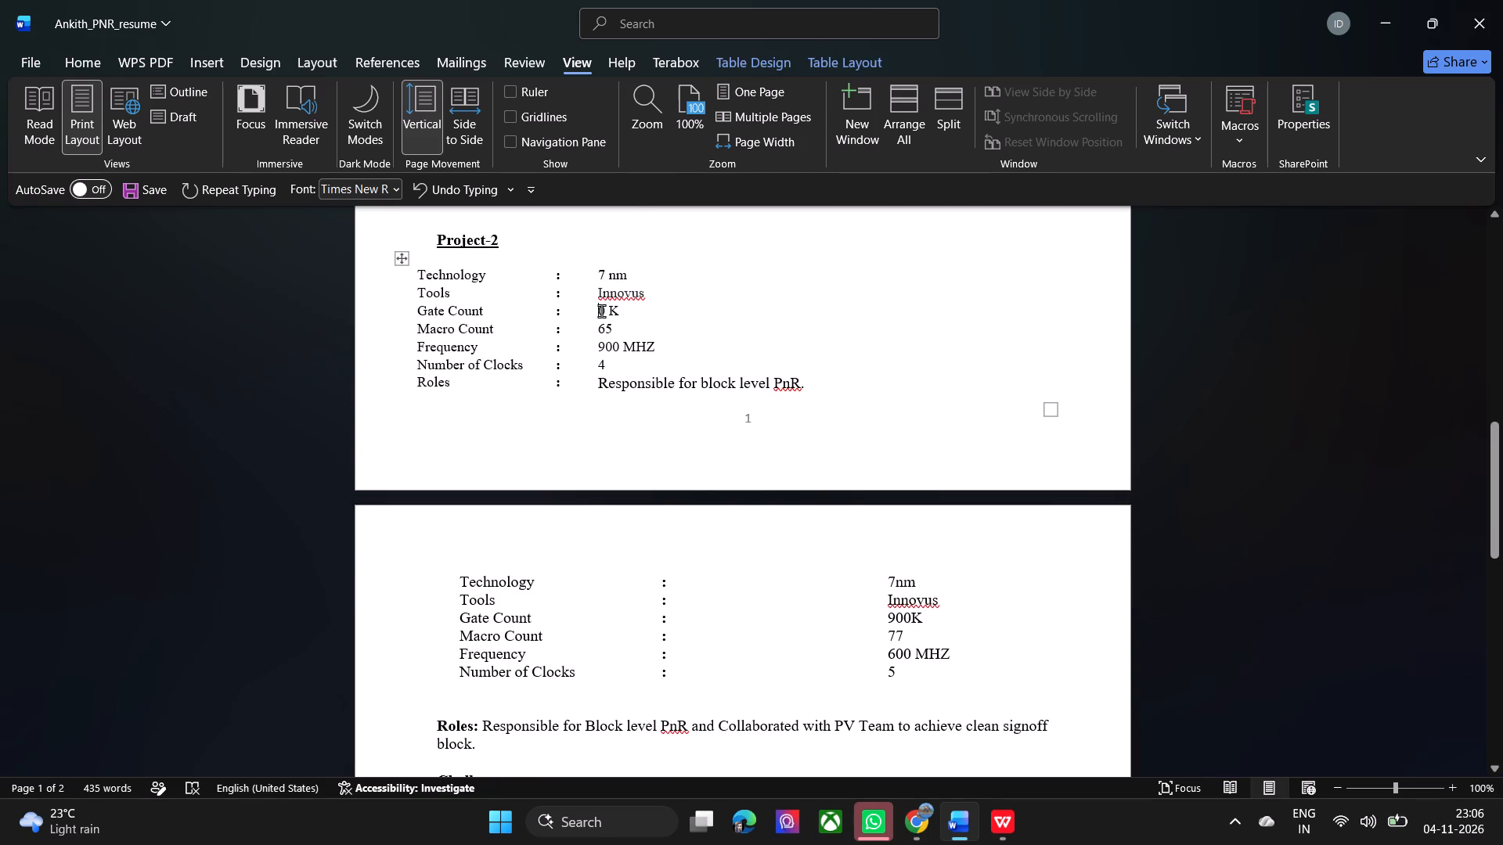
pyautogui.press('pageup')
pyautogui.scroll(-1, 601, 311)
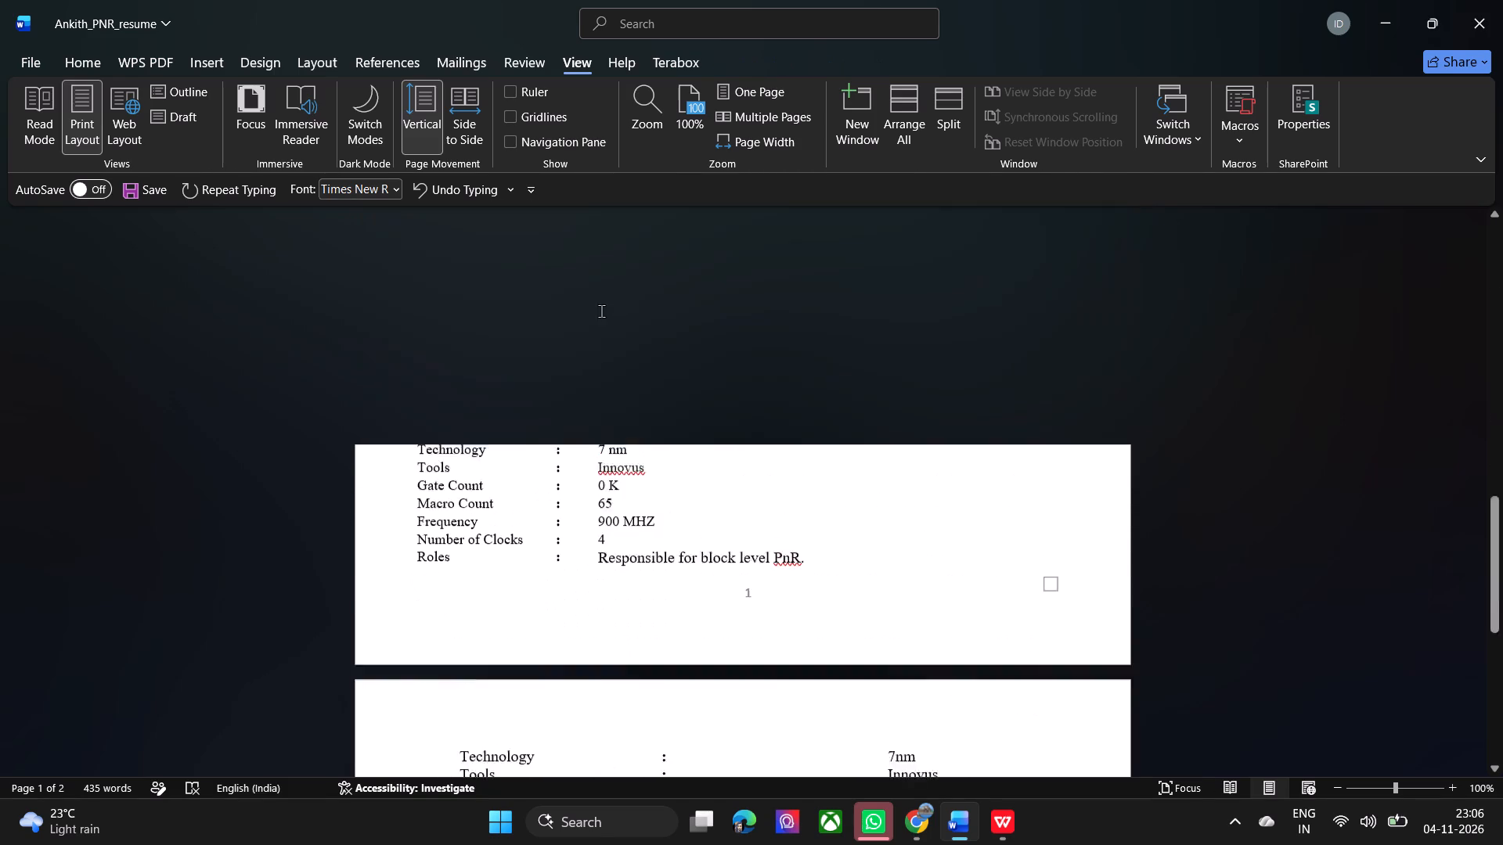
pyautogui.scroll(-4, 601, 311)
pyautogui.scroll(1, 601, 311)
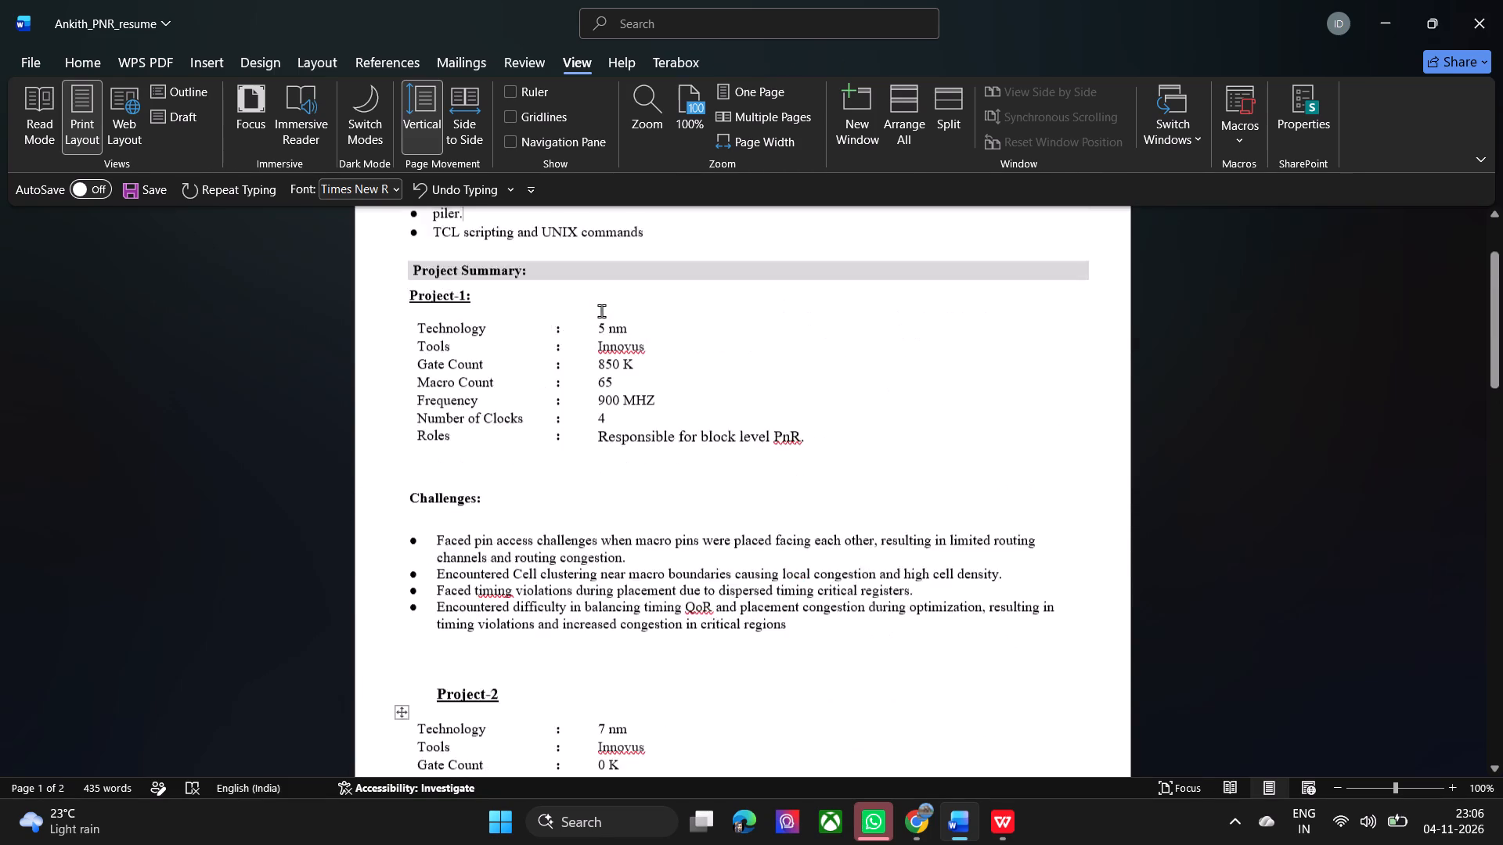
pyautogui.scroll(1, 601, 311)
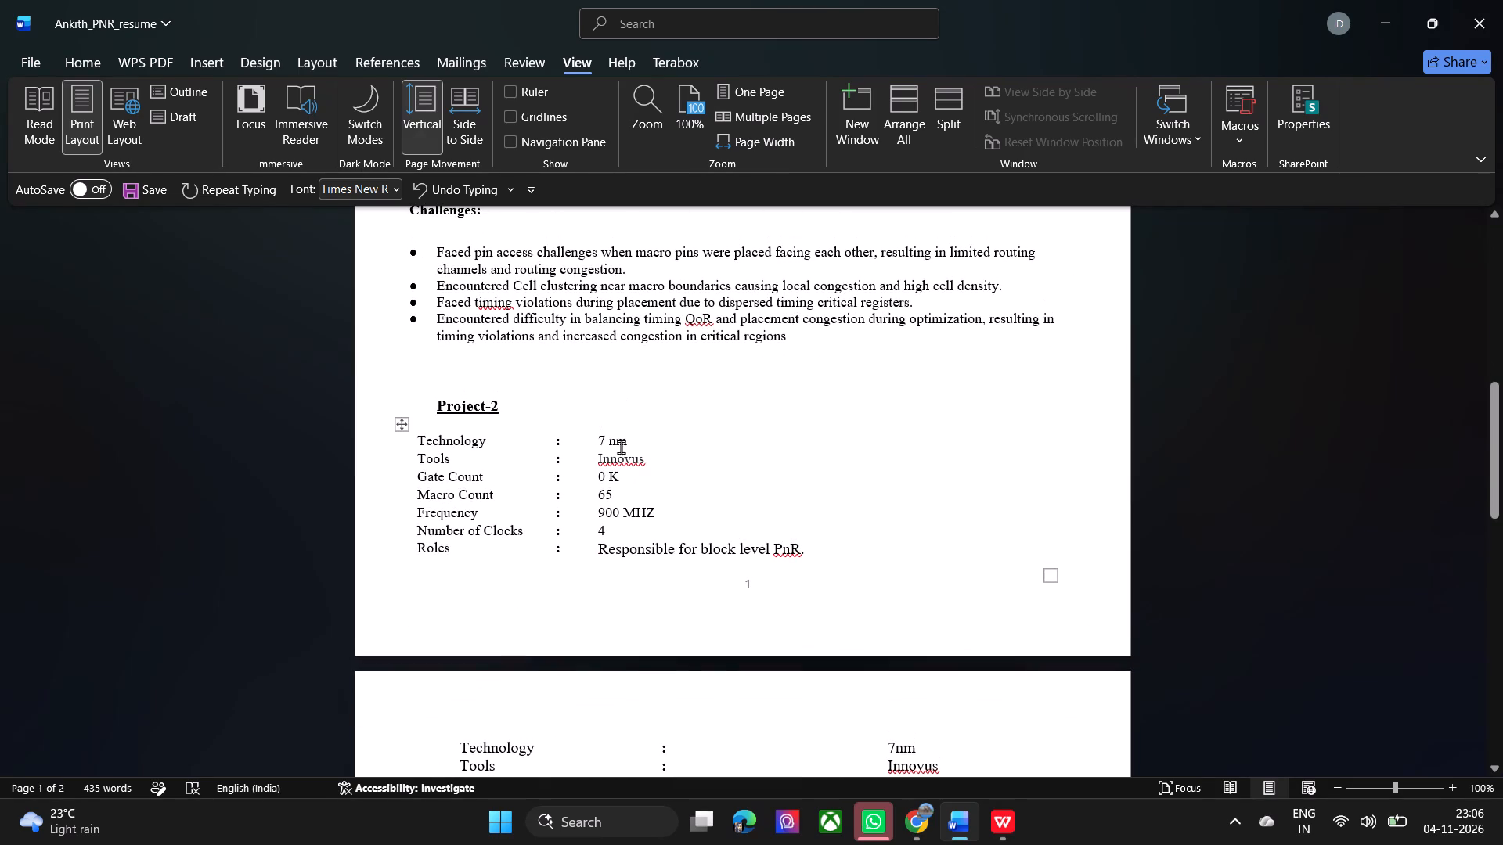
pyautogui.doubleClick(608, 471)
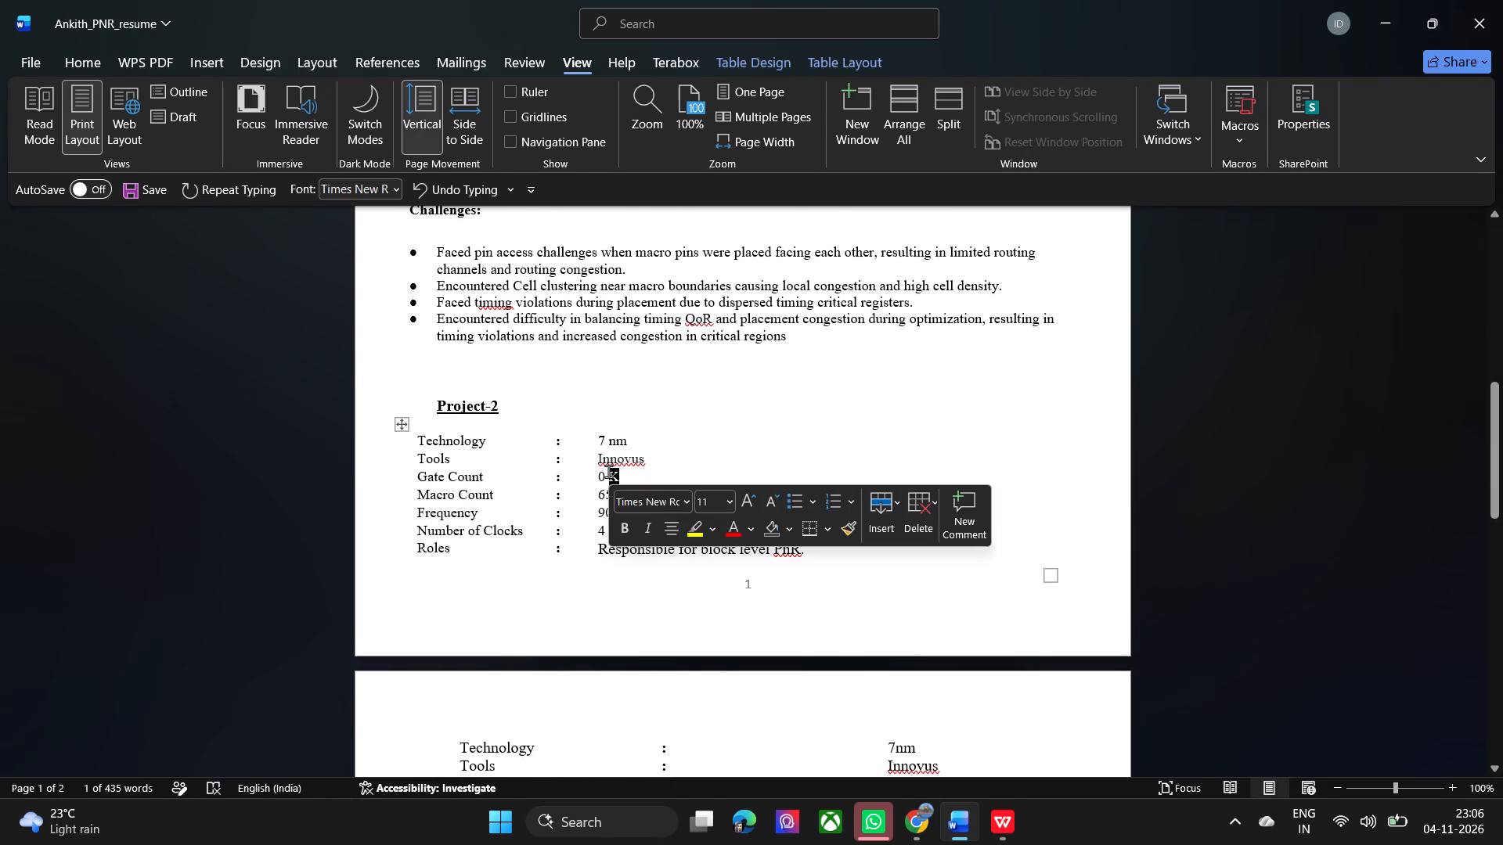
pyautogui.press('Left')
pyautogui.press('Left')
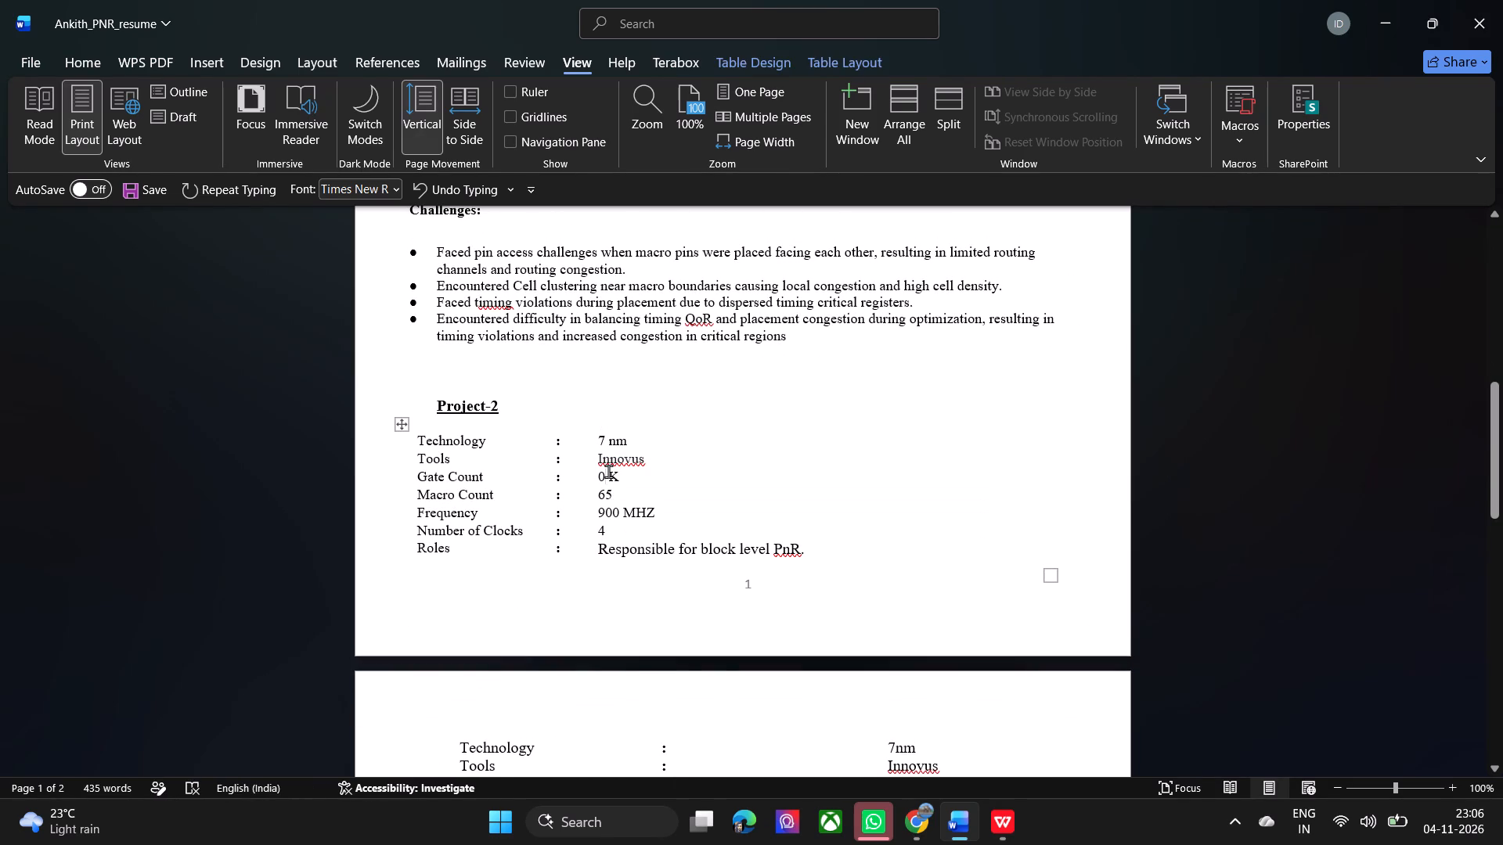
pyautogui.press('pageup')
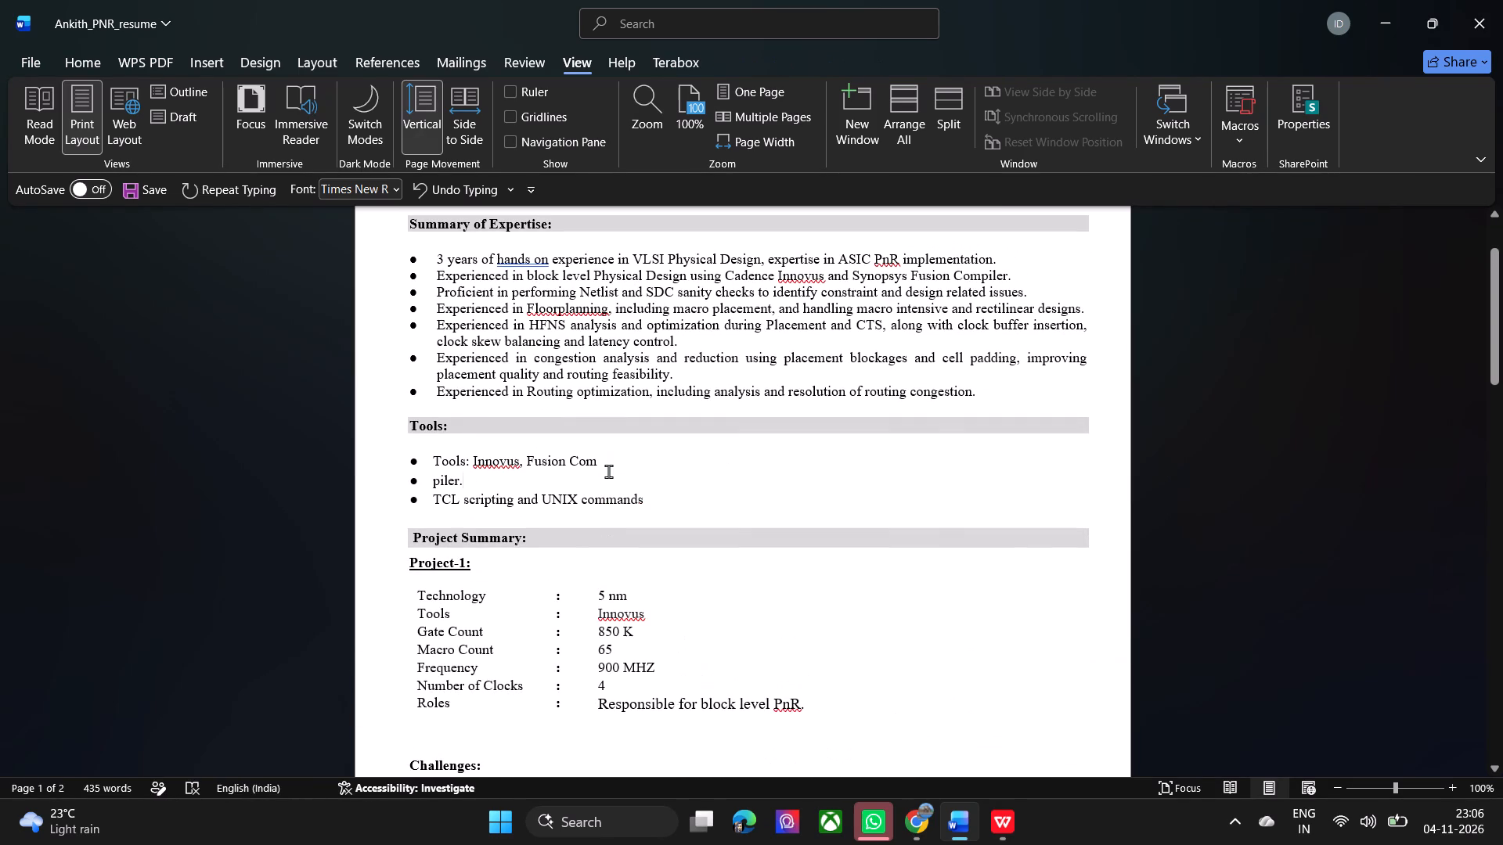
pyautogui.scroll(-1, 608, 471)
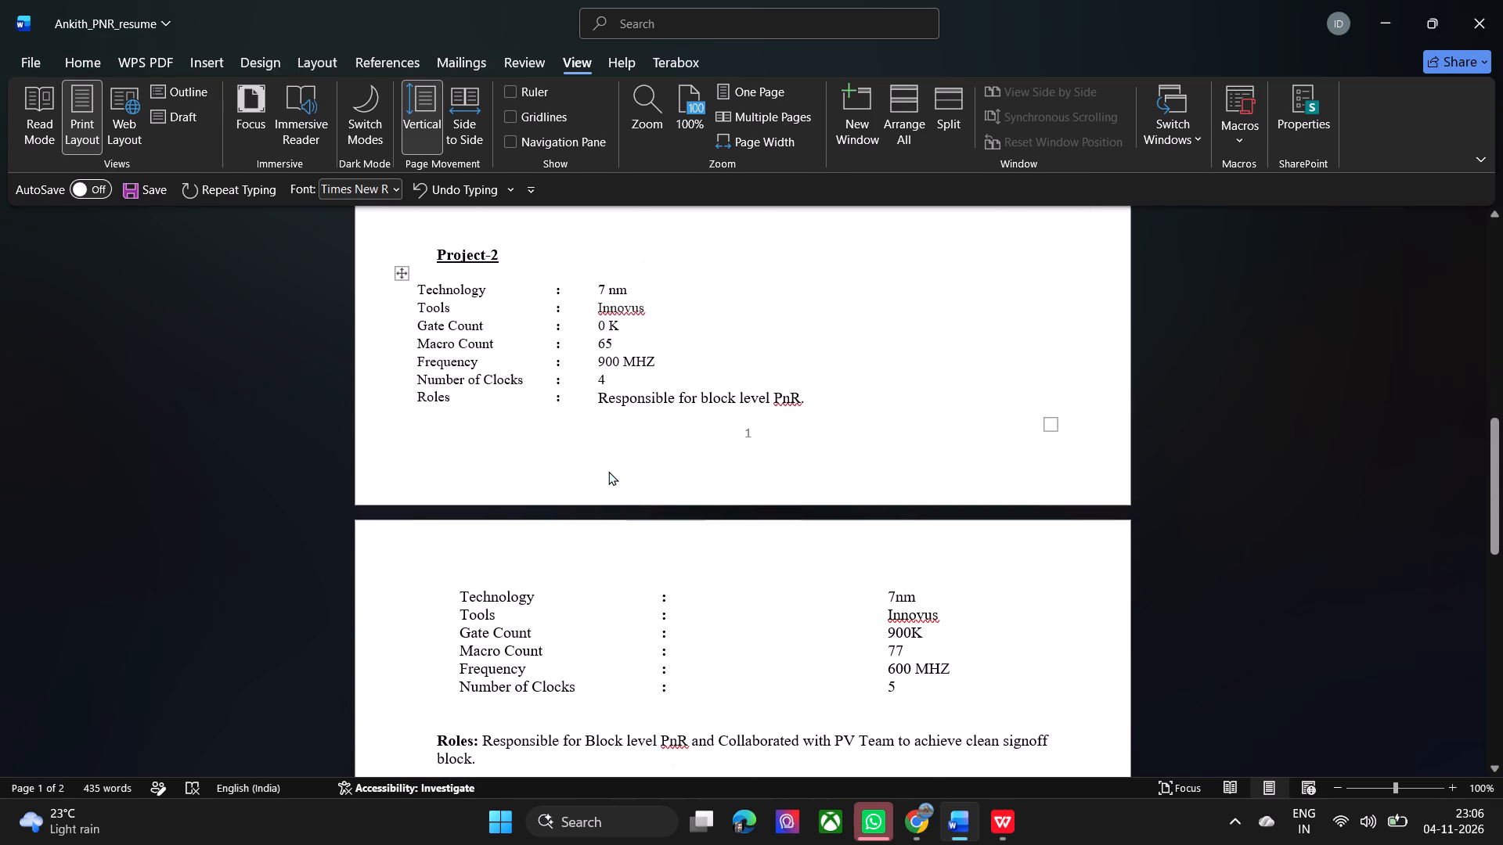
# Complete the Gate Count value in the pasted Project-2 table as 900K, without a space before the K.
pyautogui.doubleClick(607, 325)
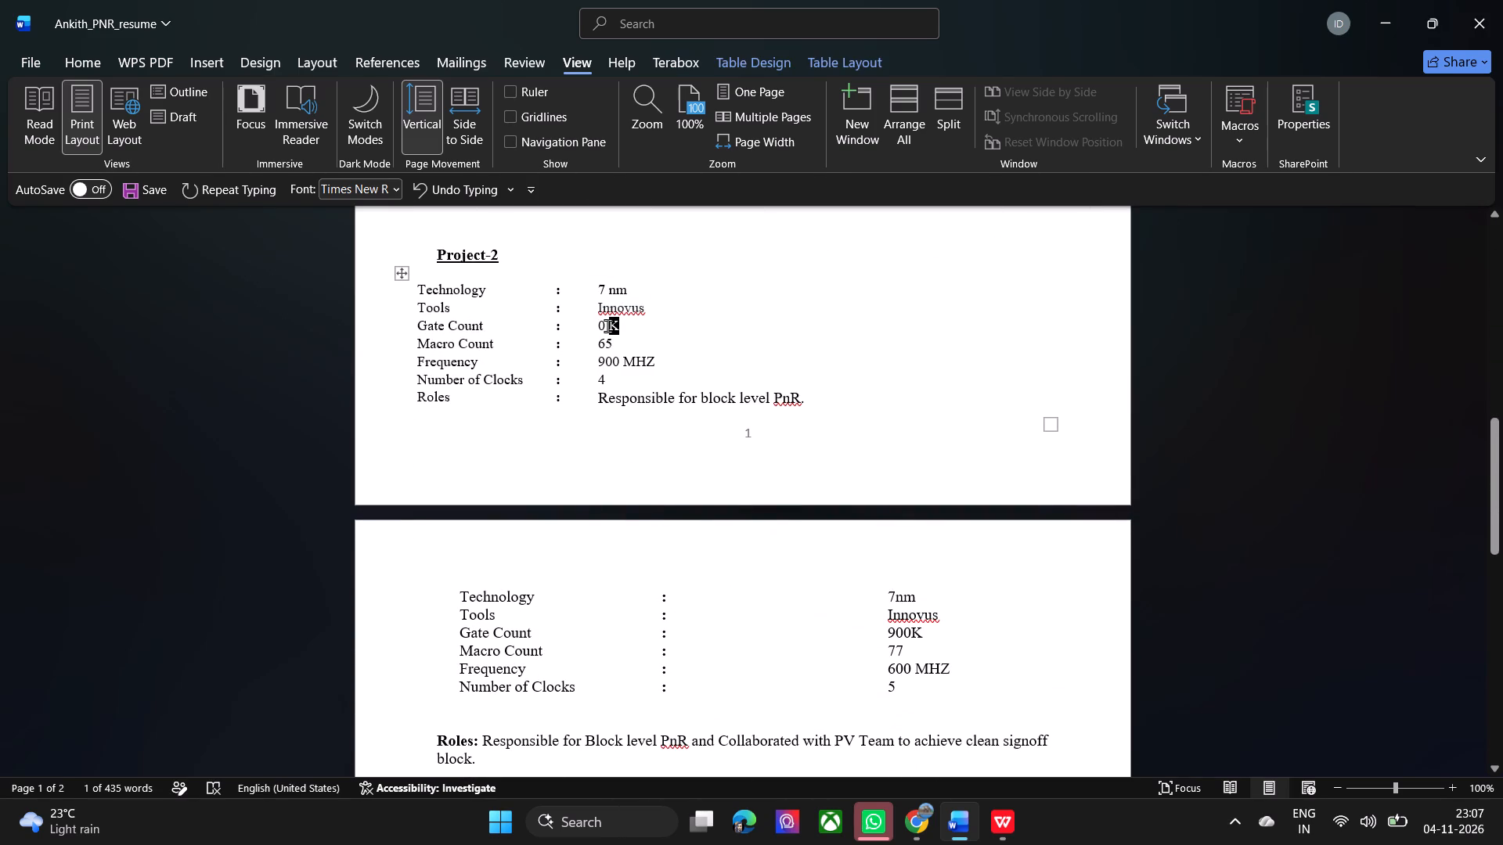
pyautogui.press('Left')
pyautogui.press('Left')
pyautogui.press('Left')
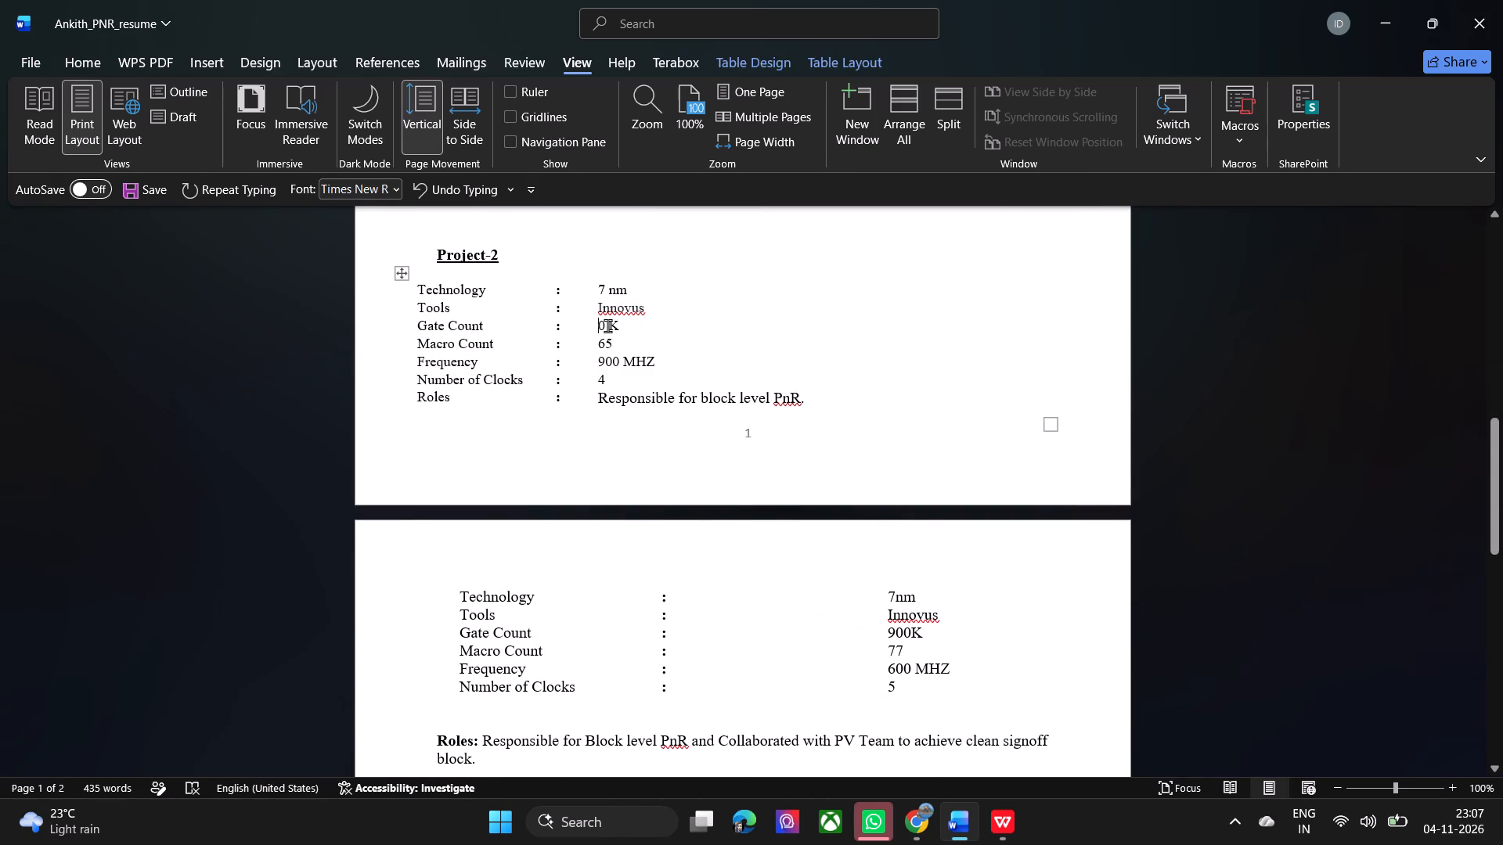
pyautogui.press('9')
pyautogui.press('Return')
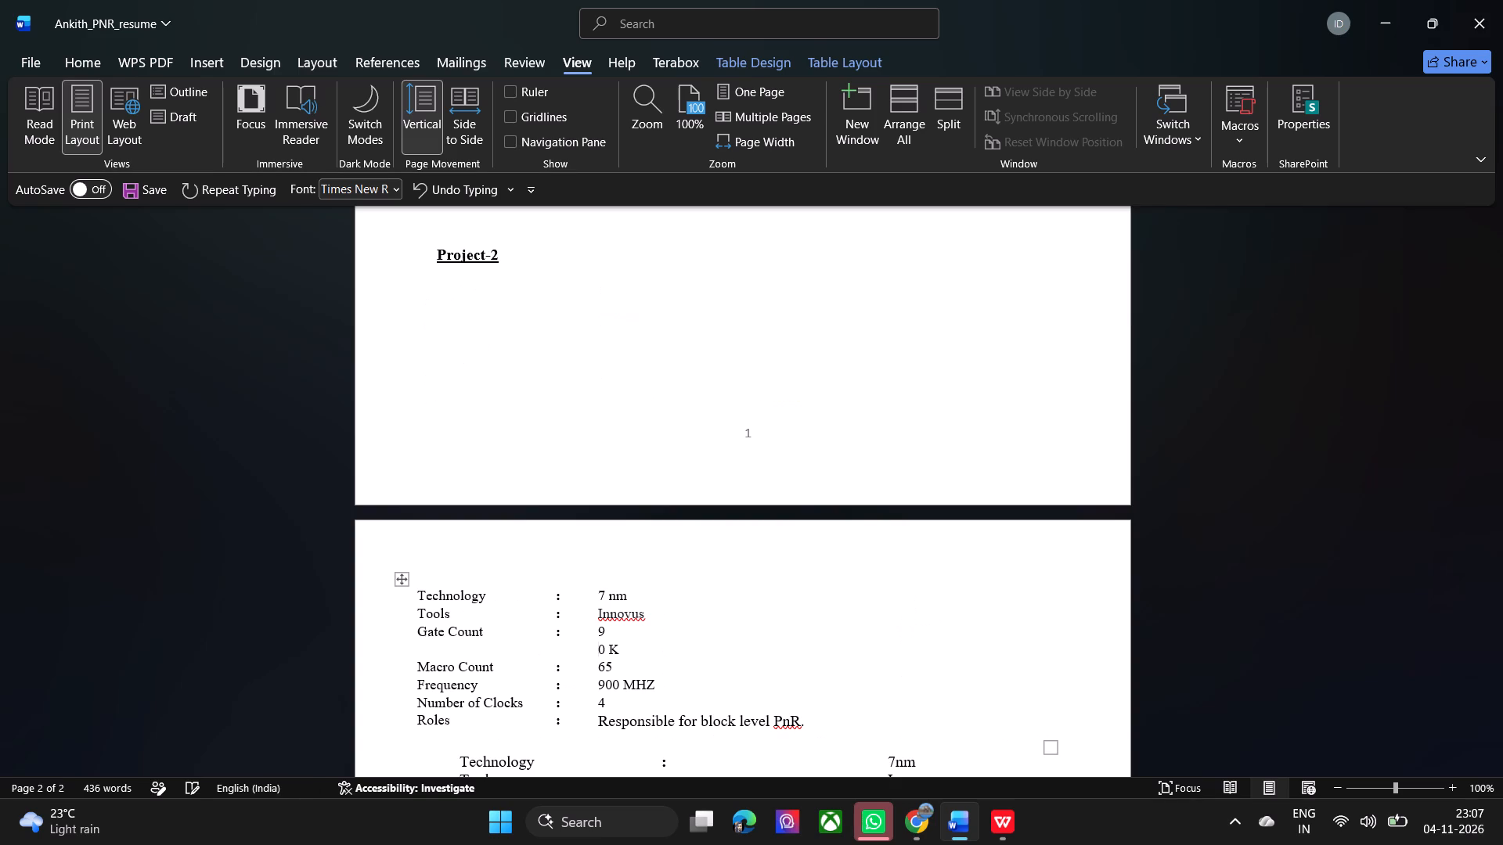
pyautogui.press('BackSpace')
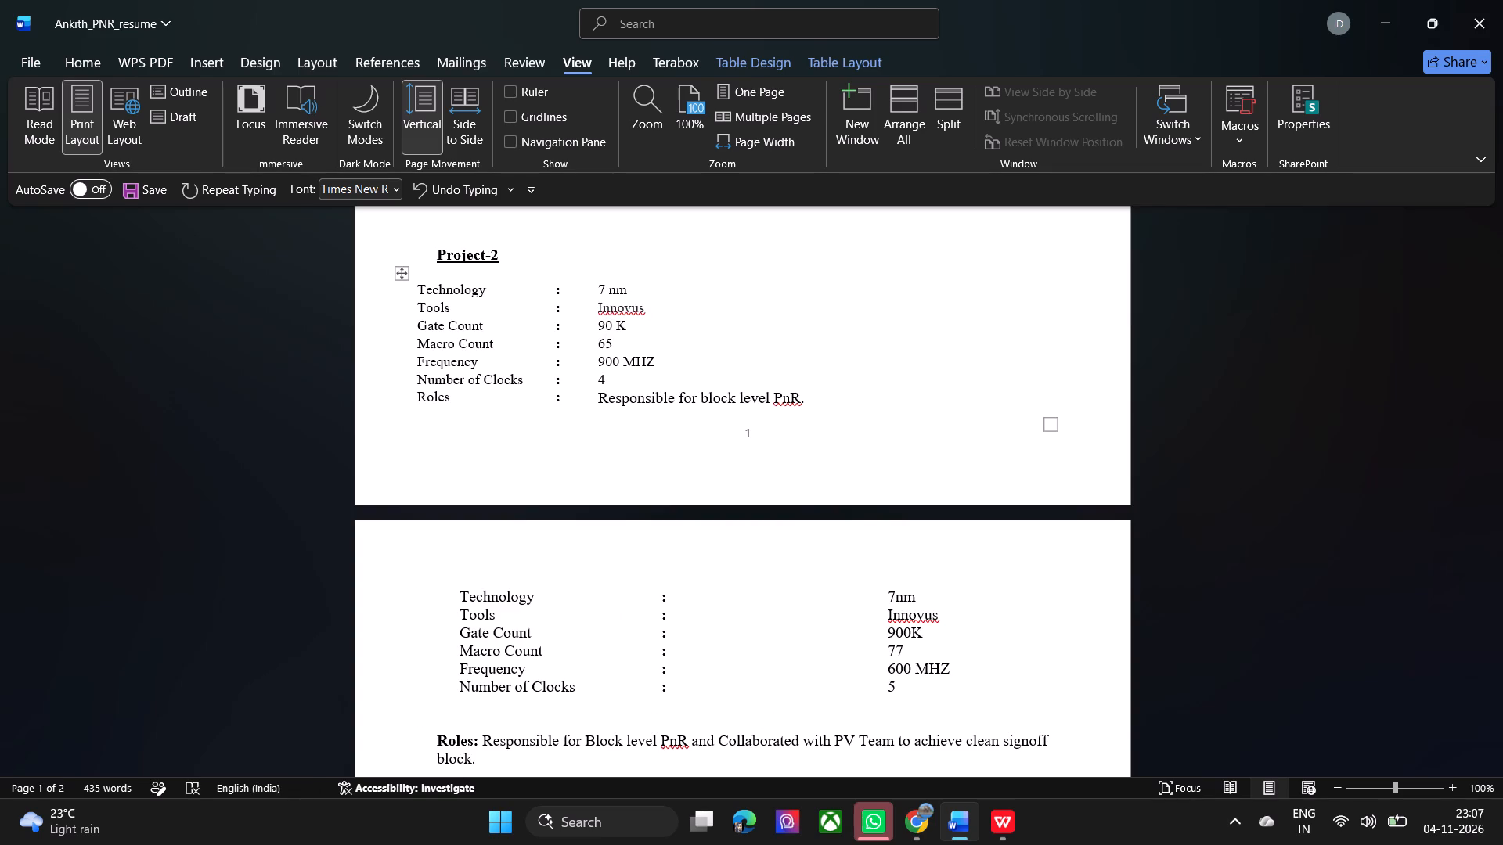
pyautogui.press('Left')
pyautogui.press('Return')
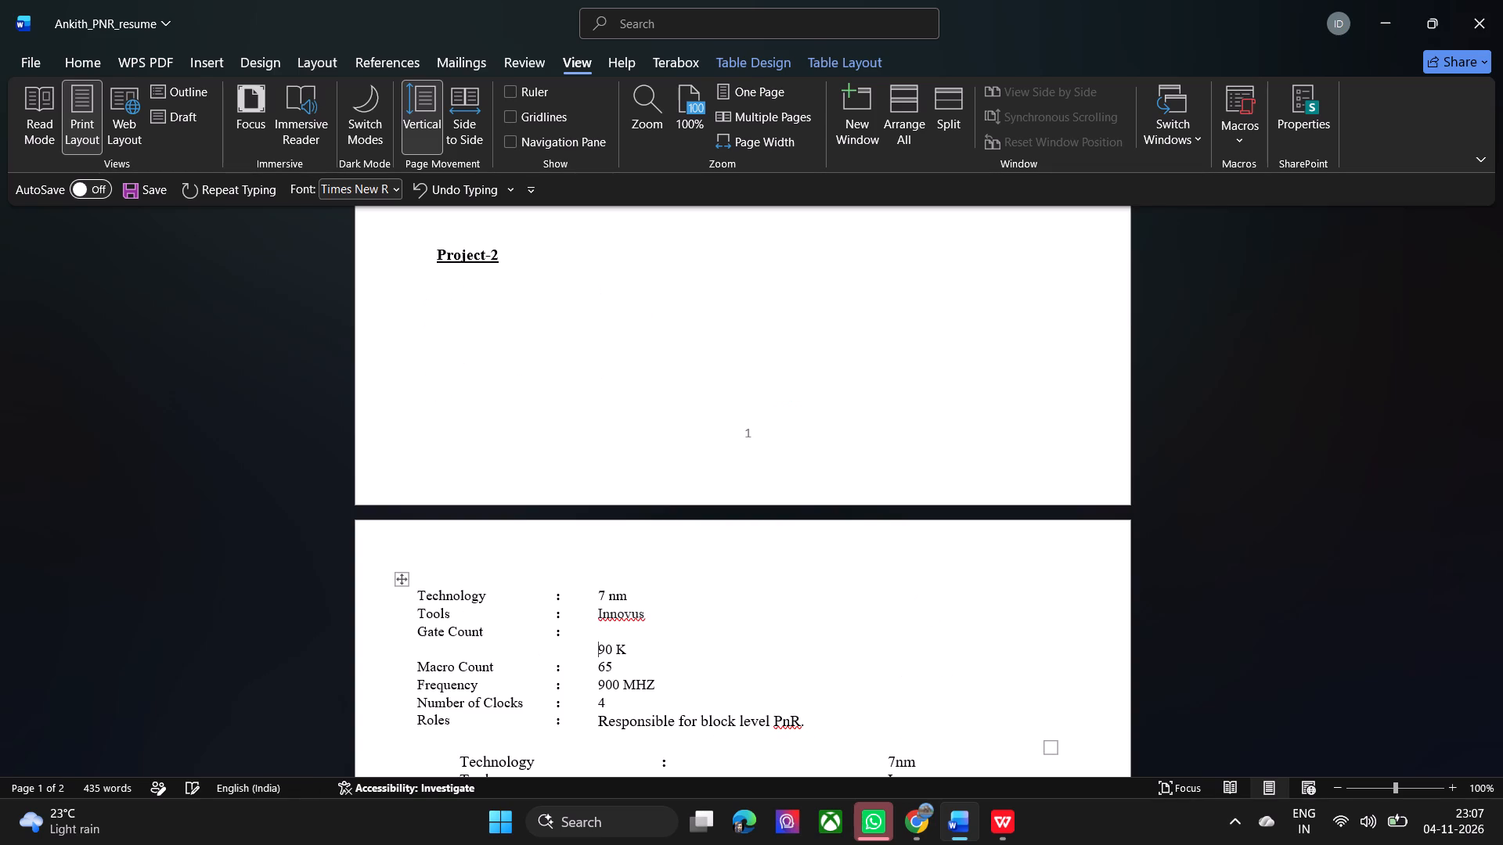
pyautogui.press('BackSpace')
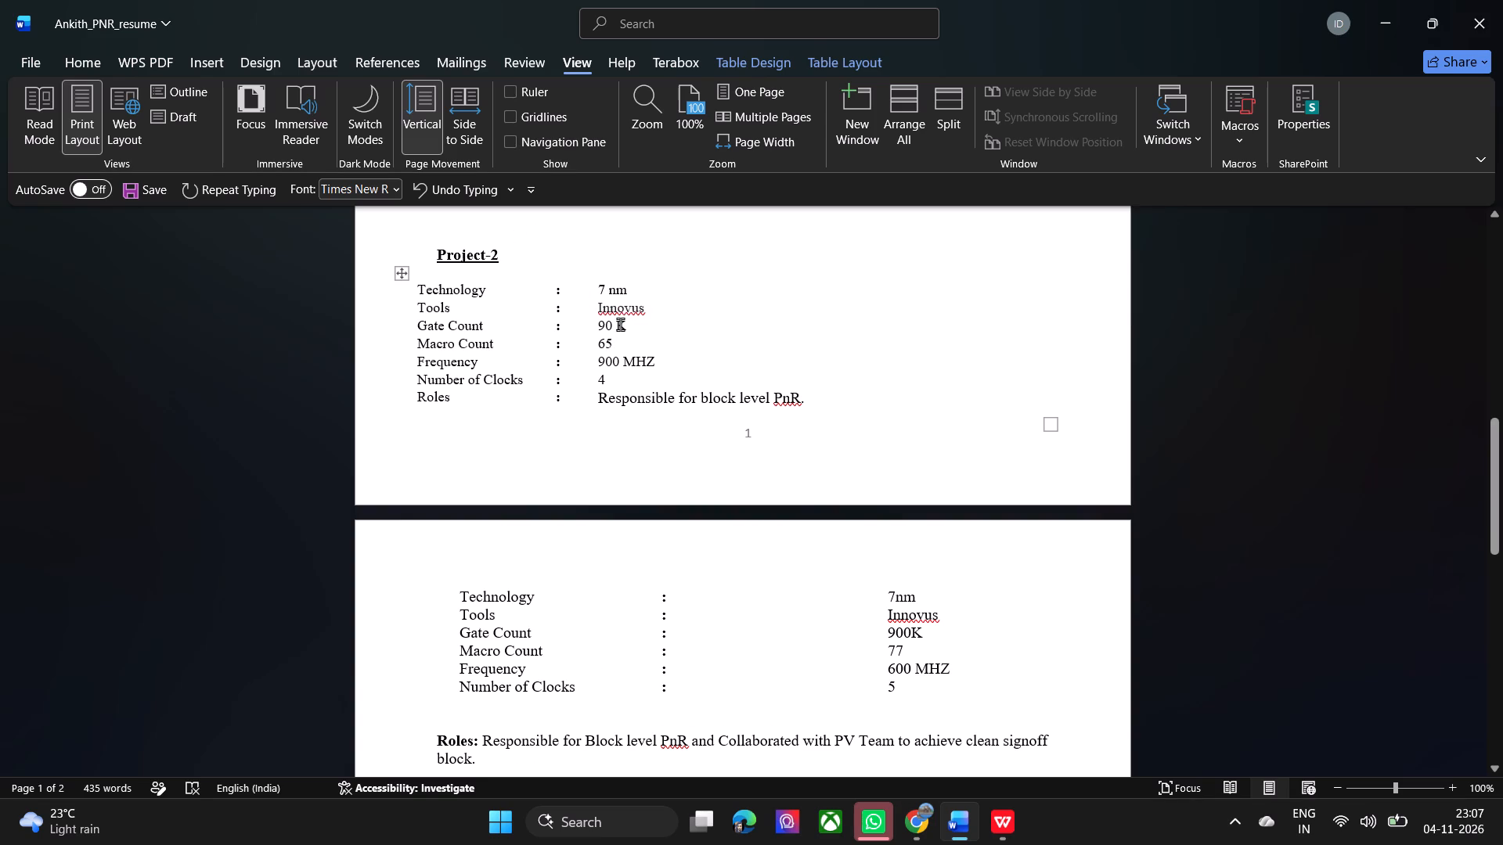
pyautogui.click(620, 324)
pyautogui.press('BackSpace')
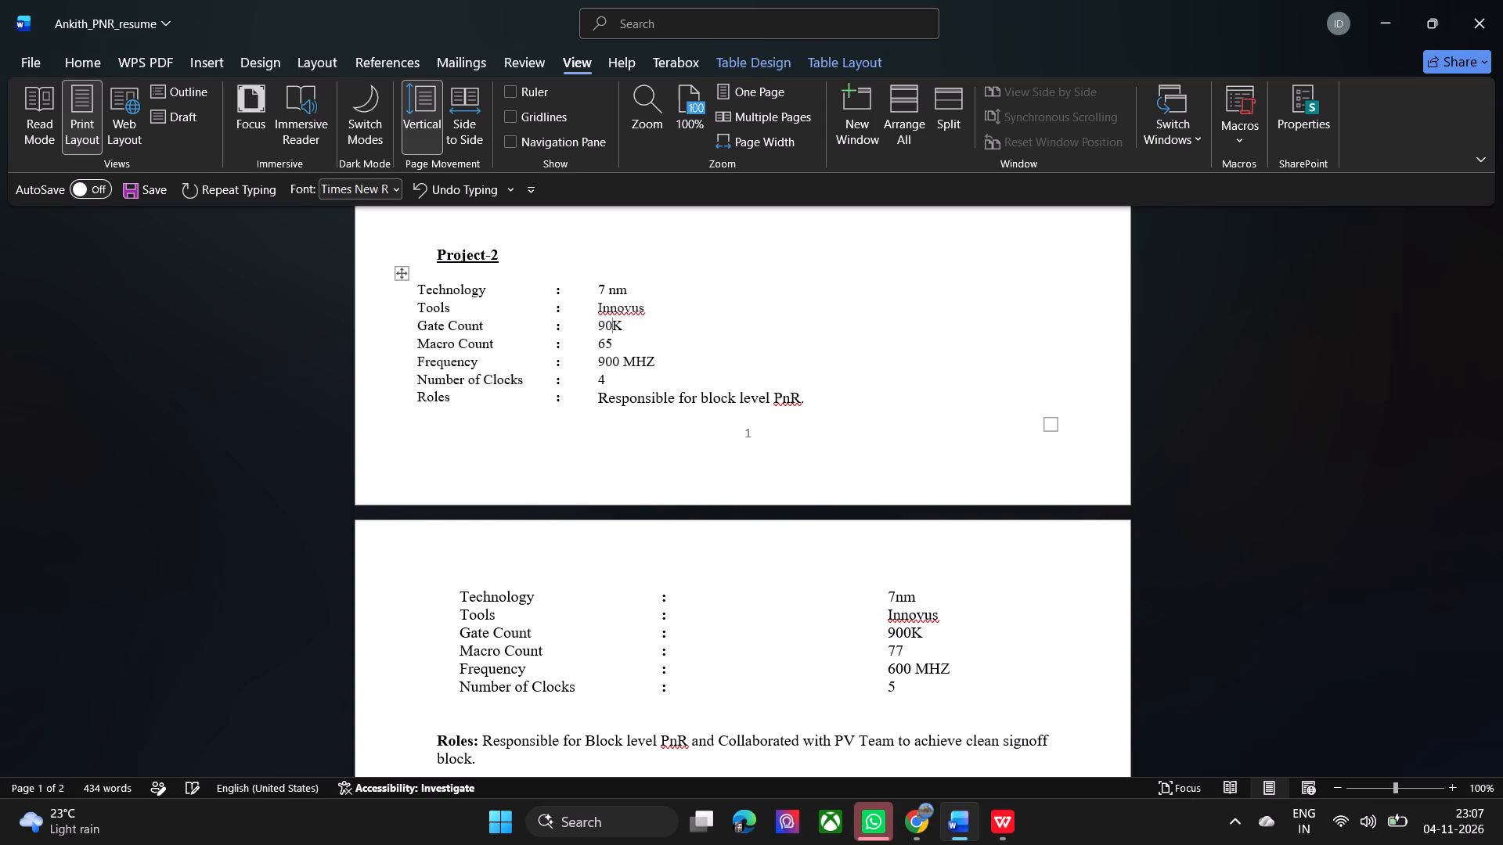
pyautogui.press('0')
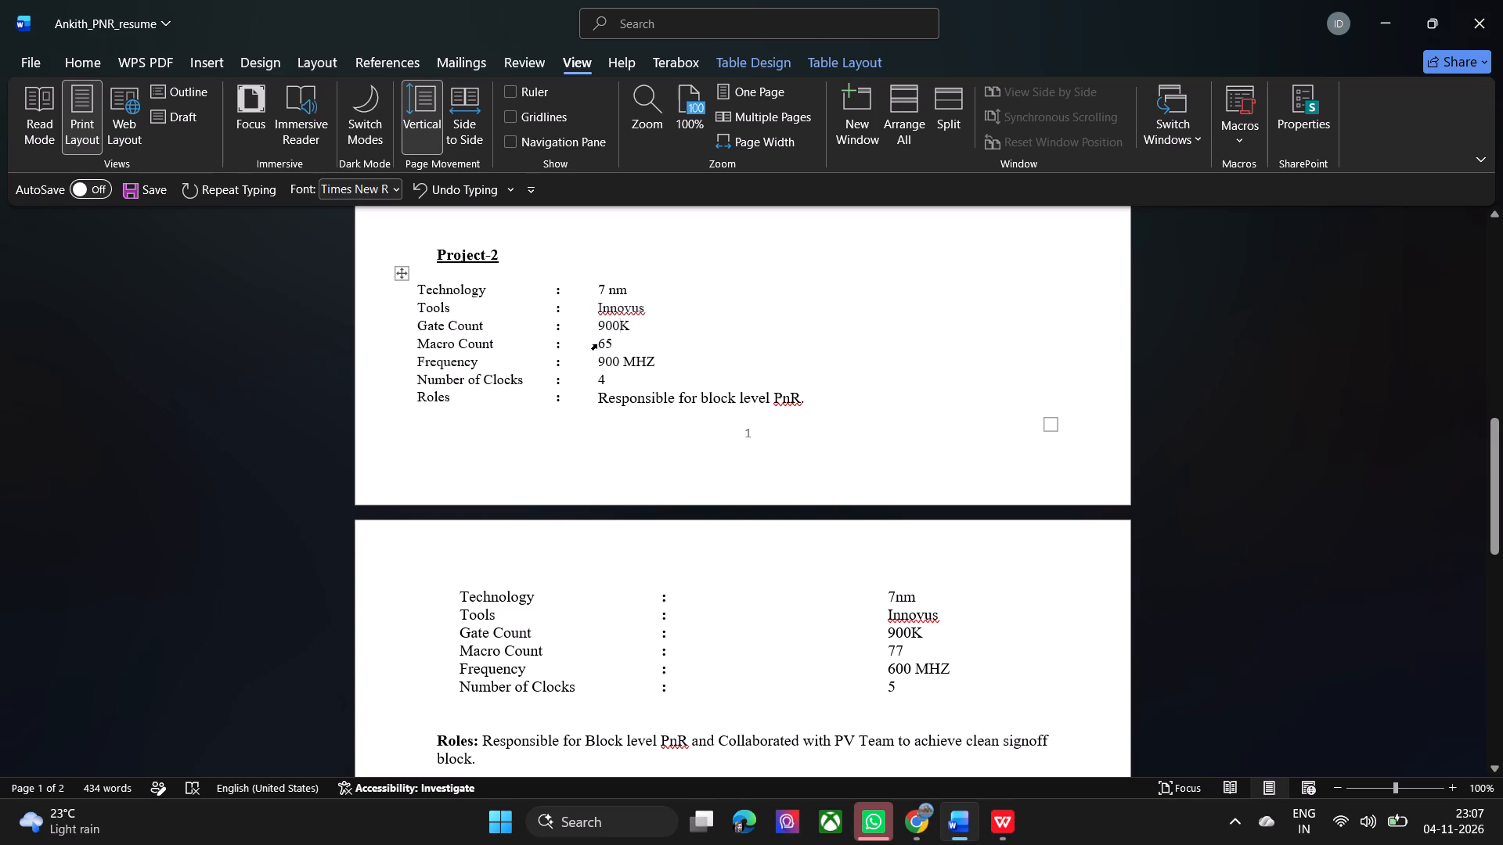
# Set the Macro Count value in the pasted Project-2 table to 77.
pyautogui.doubleClick(599, 341)
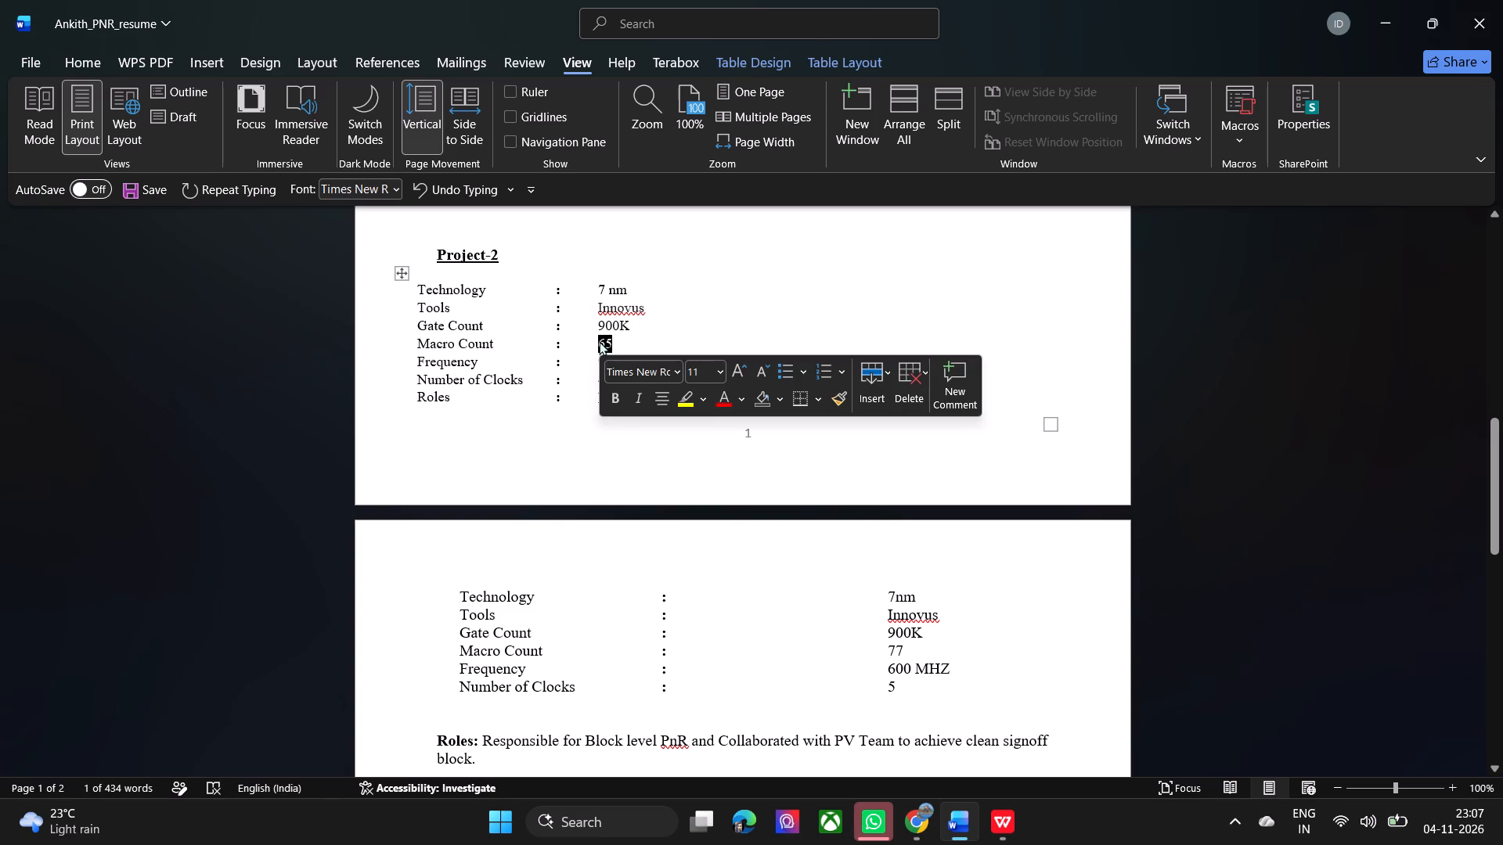
pyautogui.write('77')
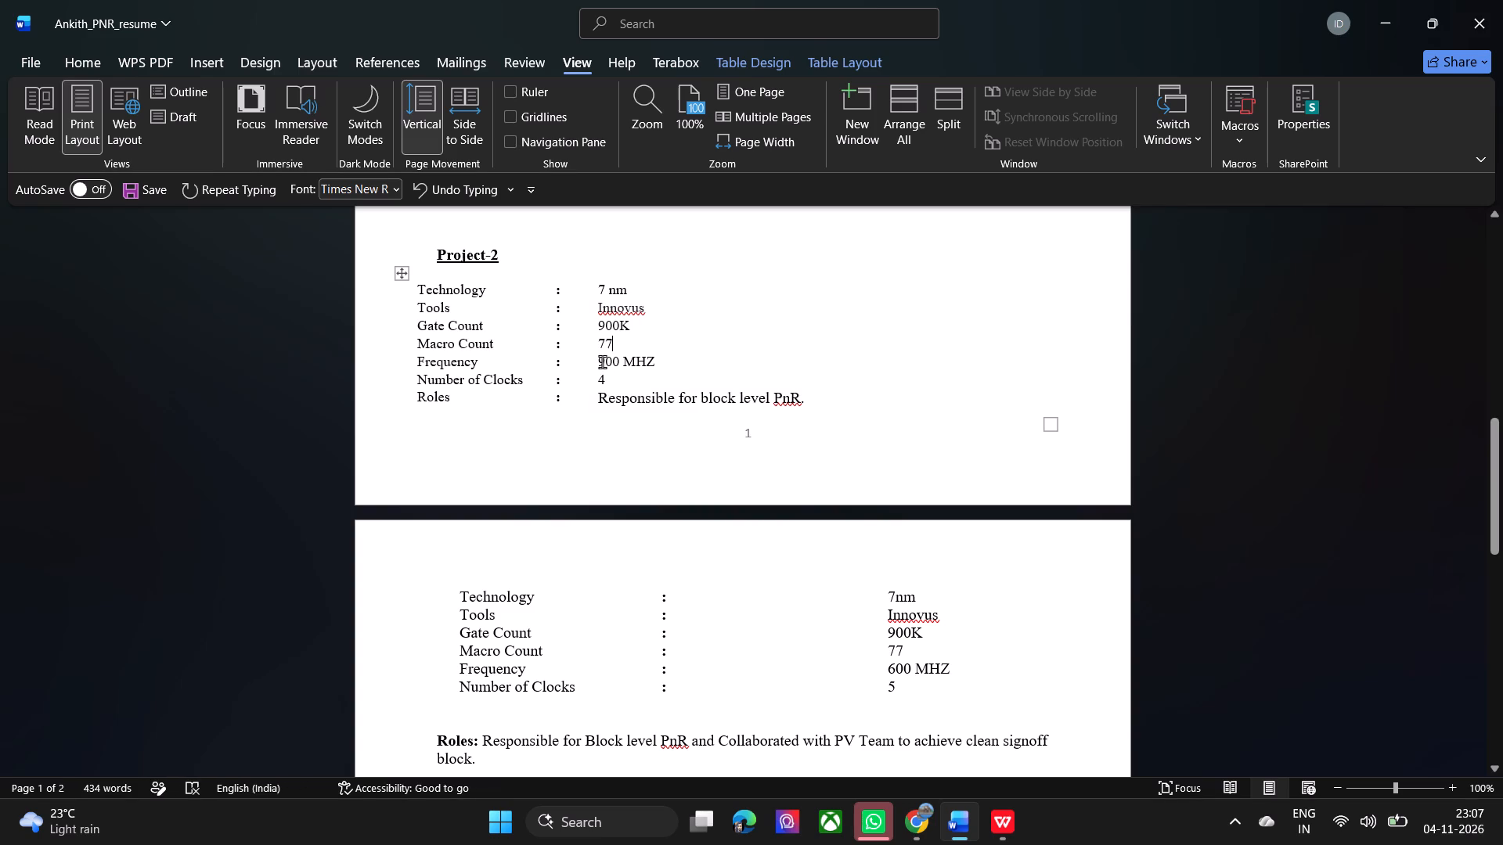
# Set the Frequency value in the pasted Project-2 table to 600 MHZ.
pyautogui.click(602, 361)
pyautogui.press('BackSpace')
pyautogui.press('6')
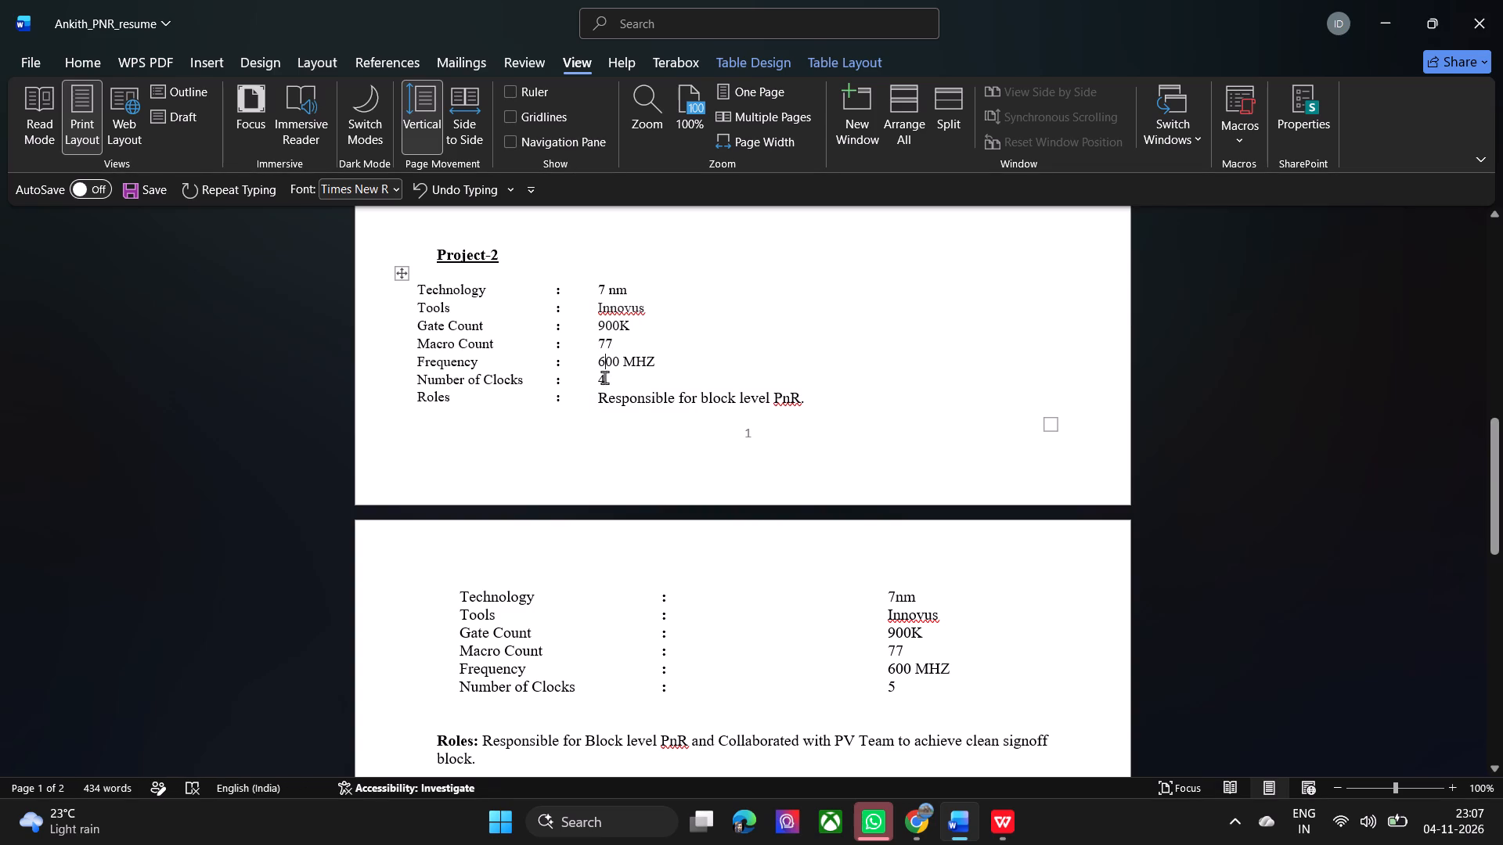
# Set the Number of Clocks value in the pasted Project-2 table to 5, keeping the Roles text on its own line below.
pyautogui.doubleClick(606, 379)
pyautogui.press('BackSpace')
pyautogui.press('BackSpace')
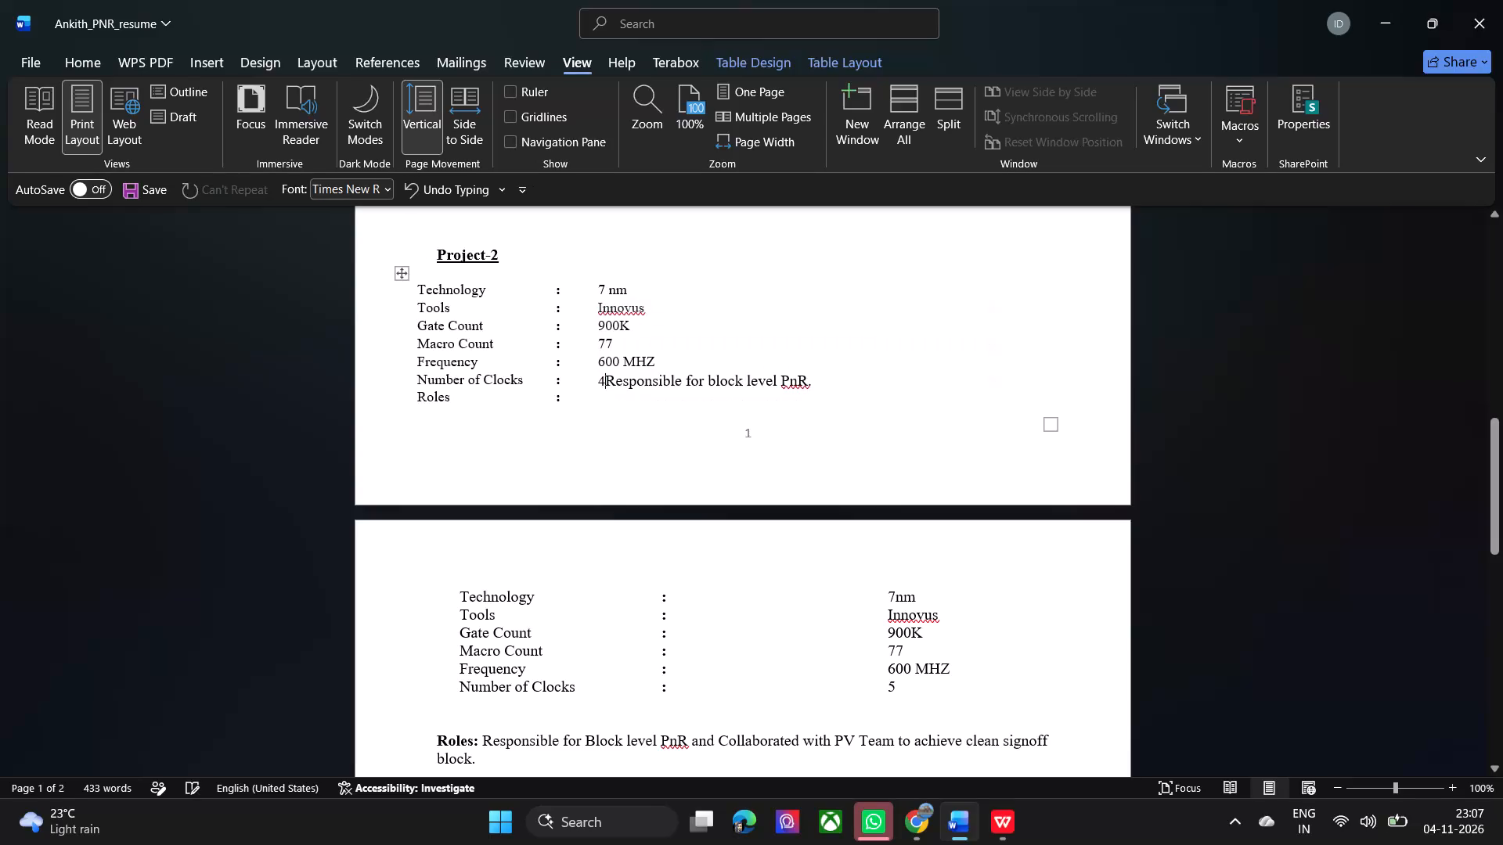
pyautogui.press('5')
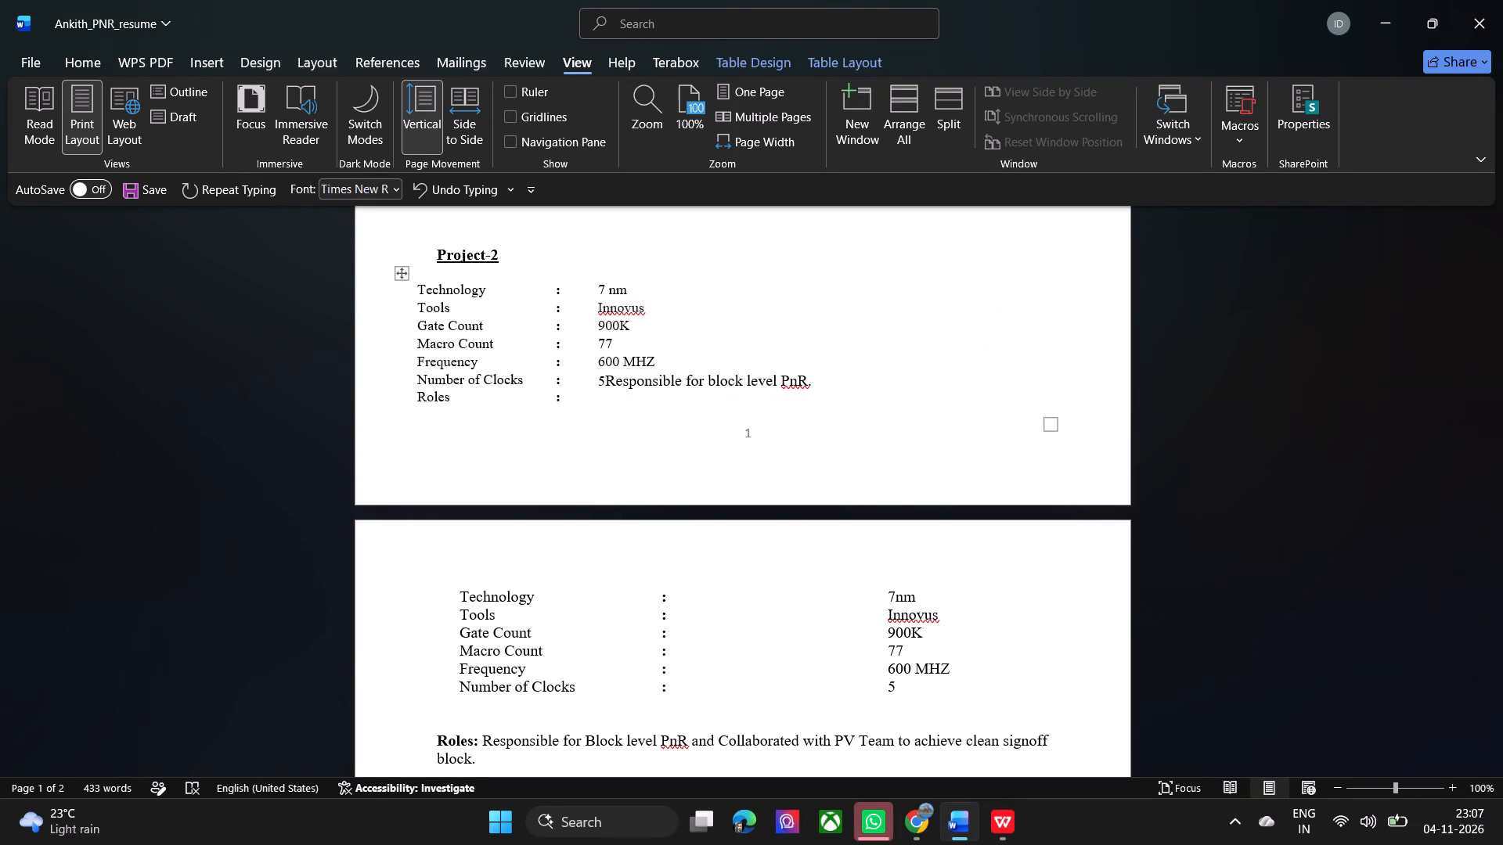
pyautogui.press('Return')
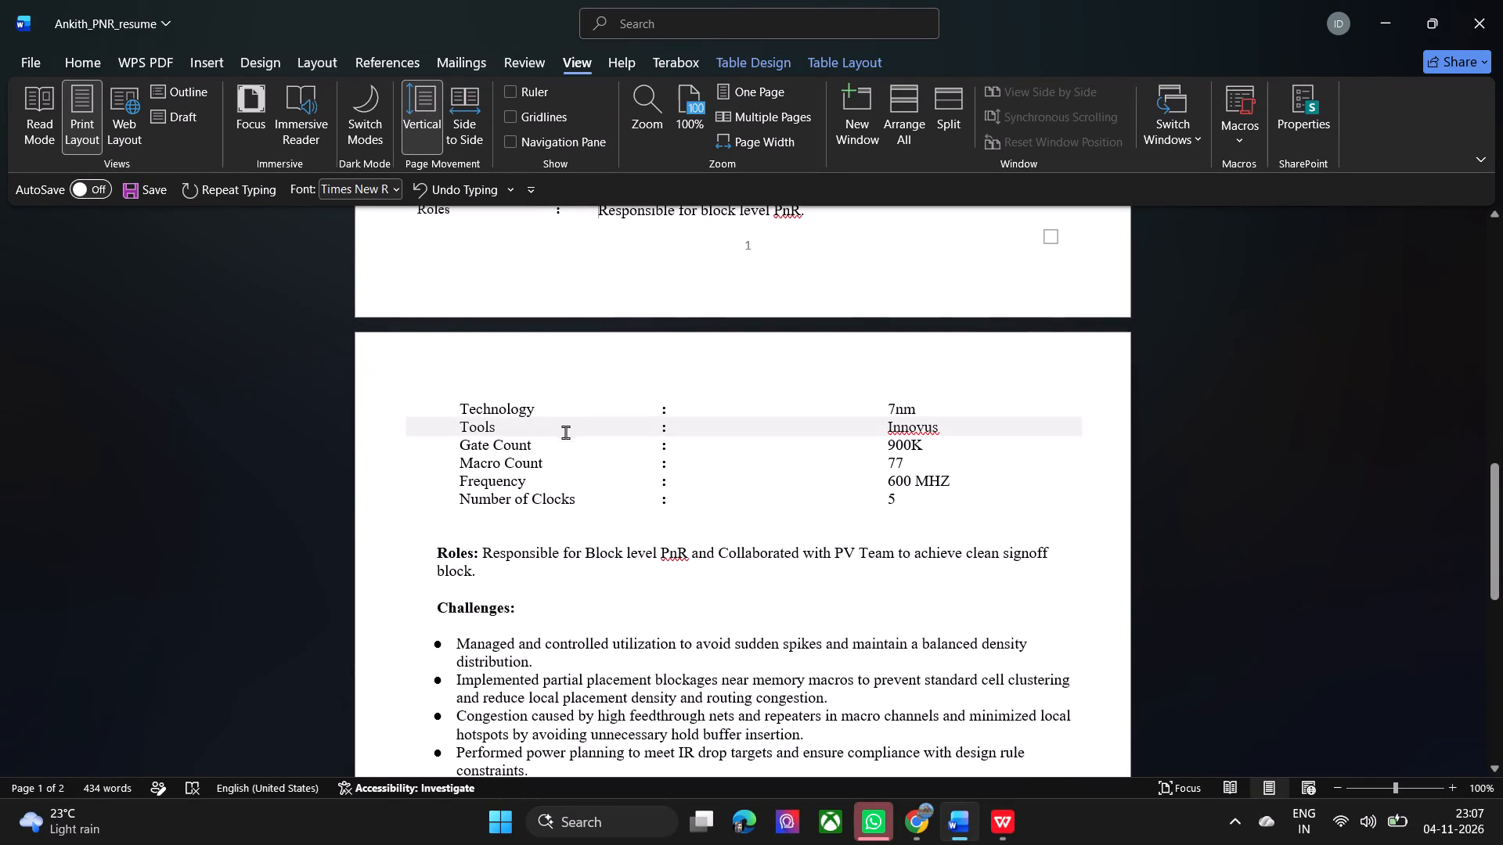
# Clear all the contents of the old Project-2 details table at the top of page 2.
pyautogui.click(440, 405)
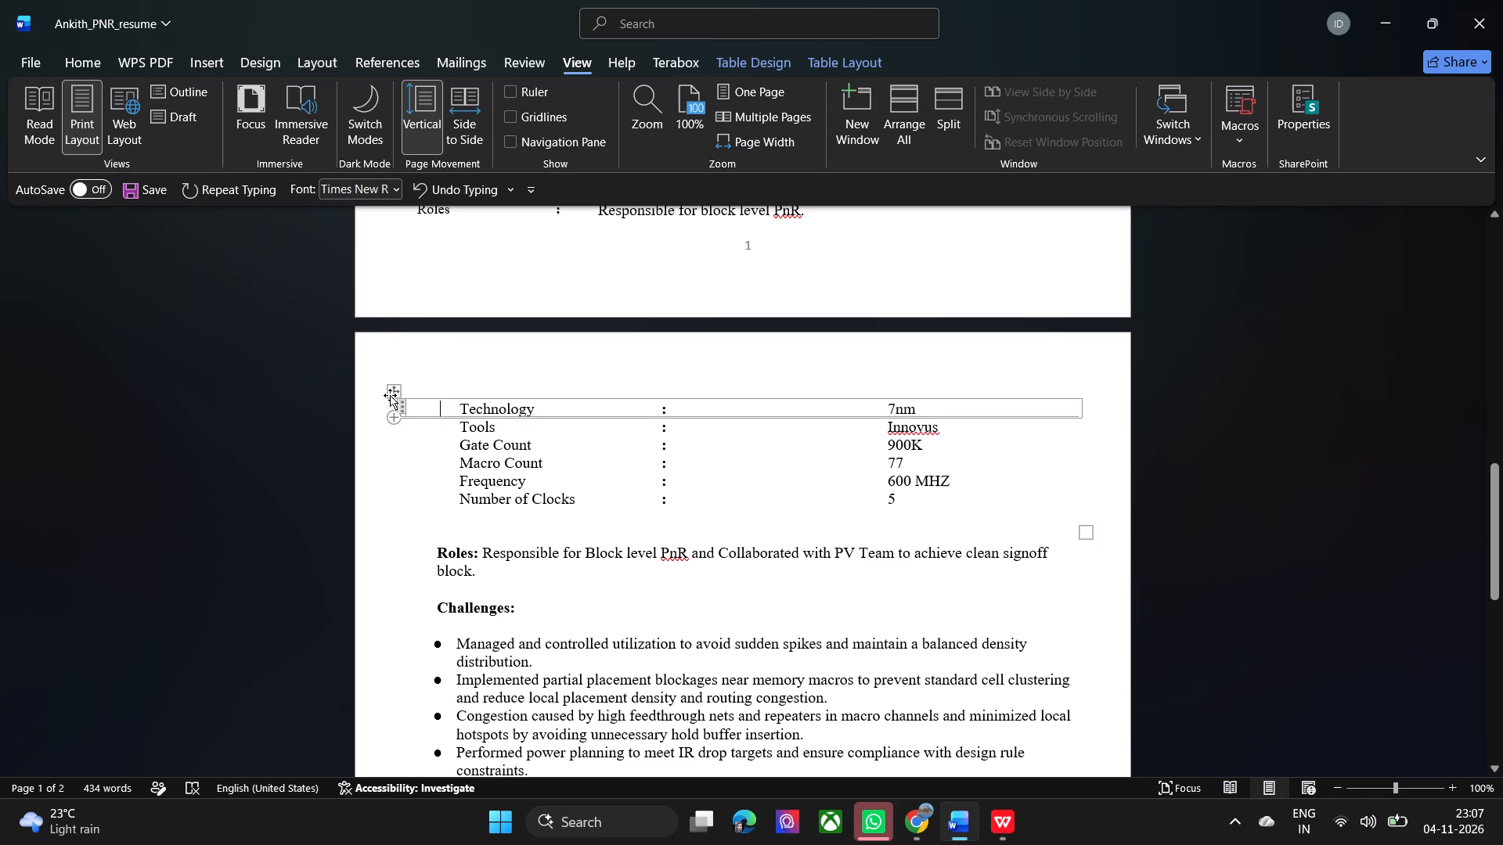
pyautogui.click(391, 389)
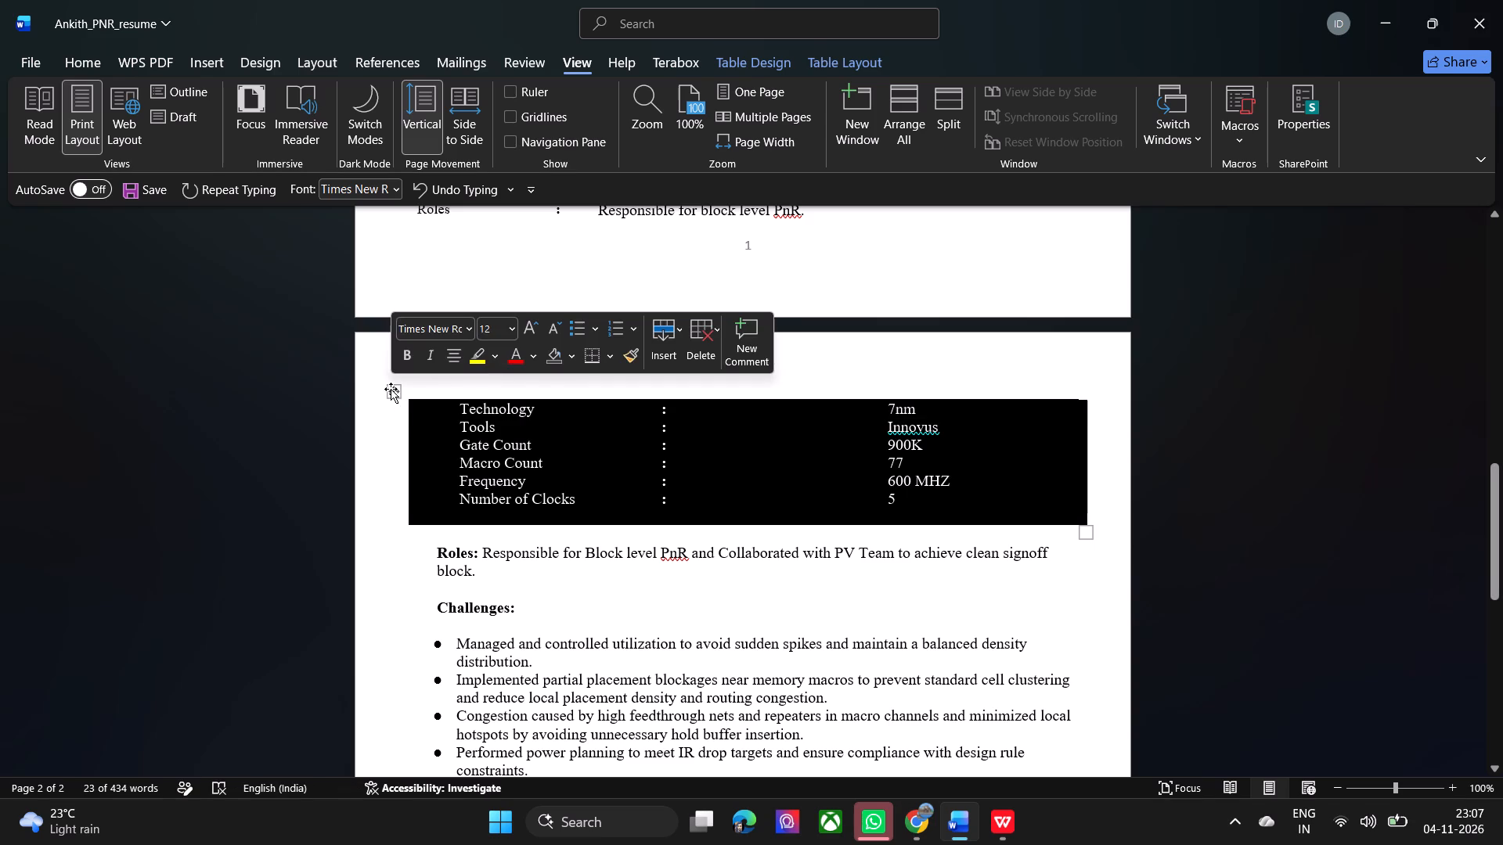
pyautogui.press('Delete')
pyautogui.press('BackSpace')
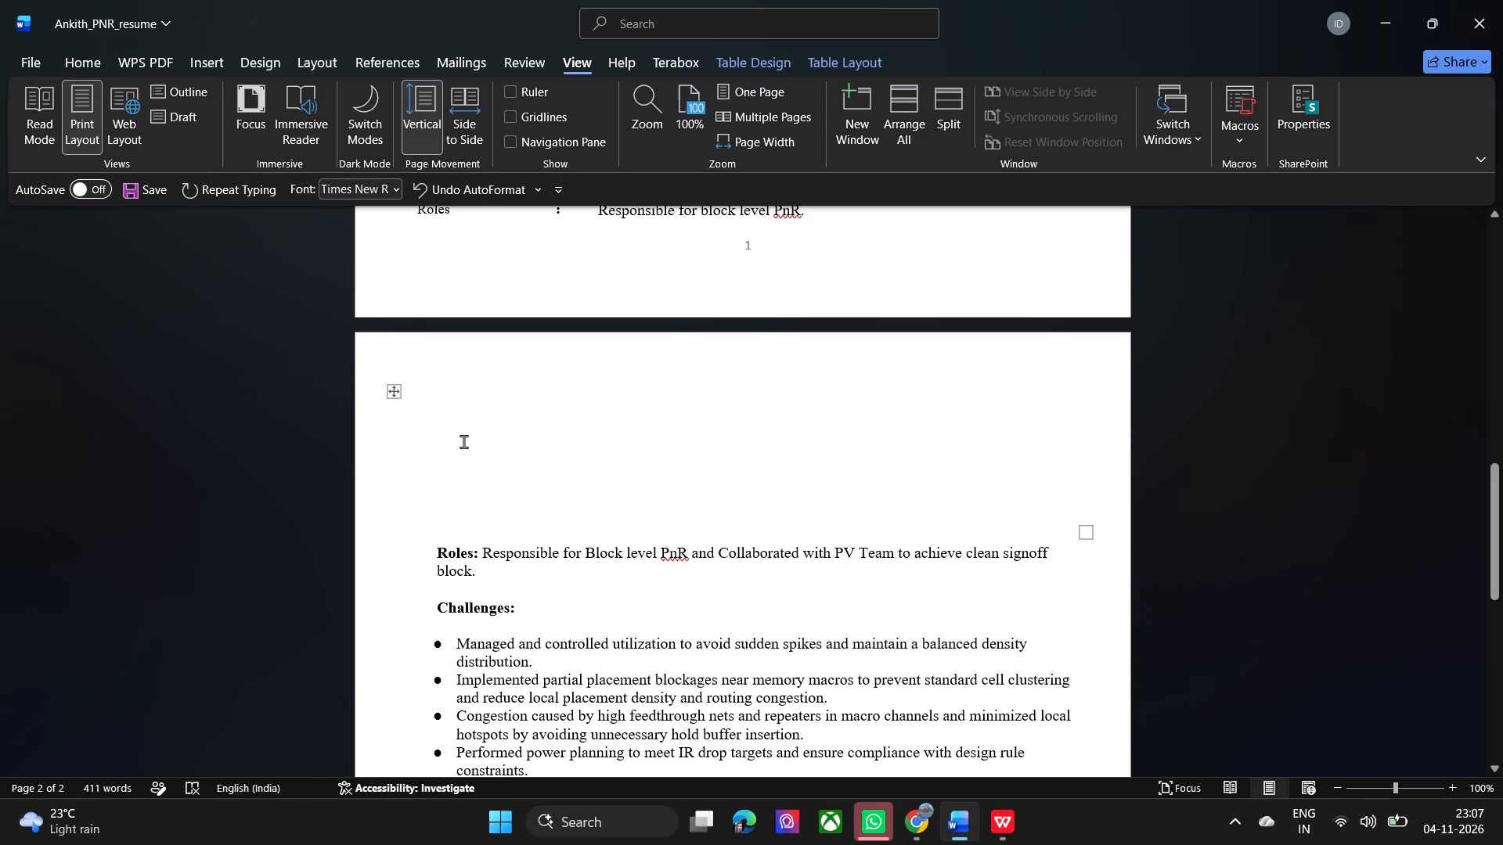
# Remove the indent before the page-2 Roles paragraph and retype the capital R at its start.
pyautogui.click(438, 548)
pyautogui.press('BackSpace')
pyautogui.press('BackSpace')
pyautogui.press('BackSpace')
pyautogui.press('BackSpace')
pyautogui.press('Delete')
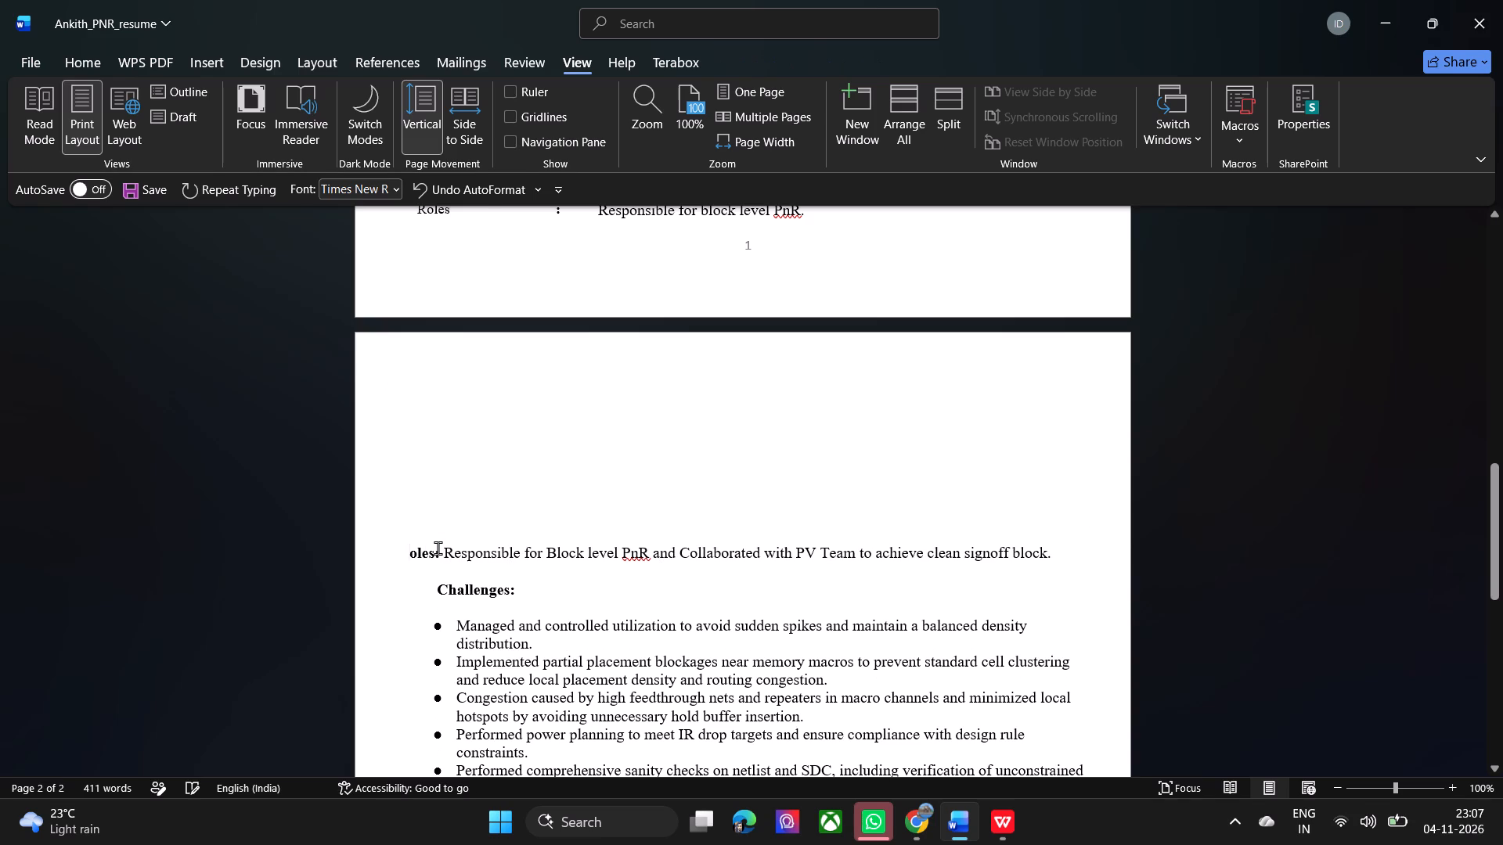
pyautogui.hotkey('shift', 'r')
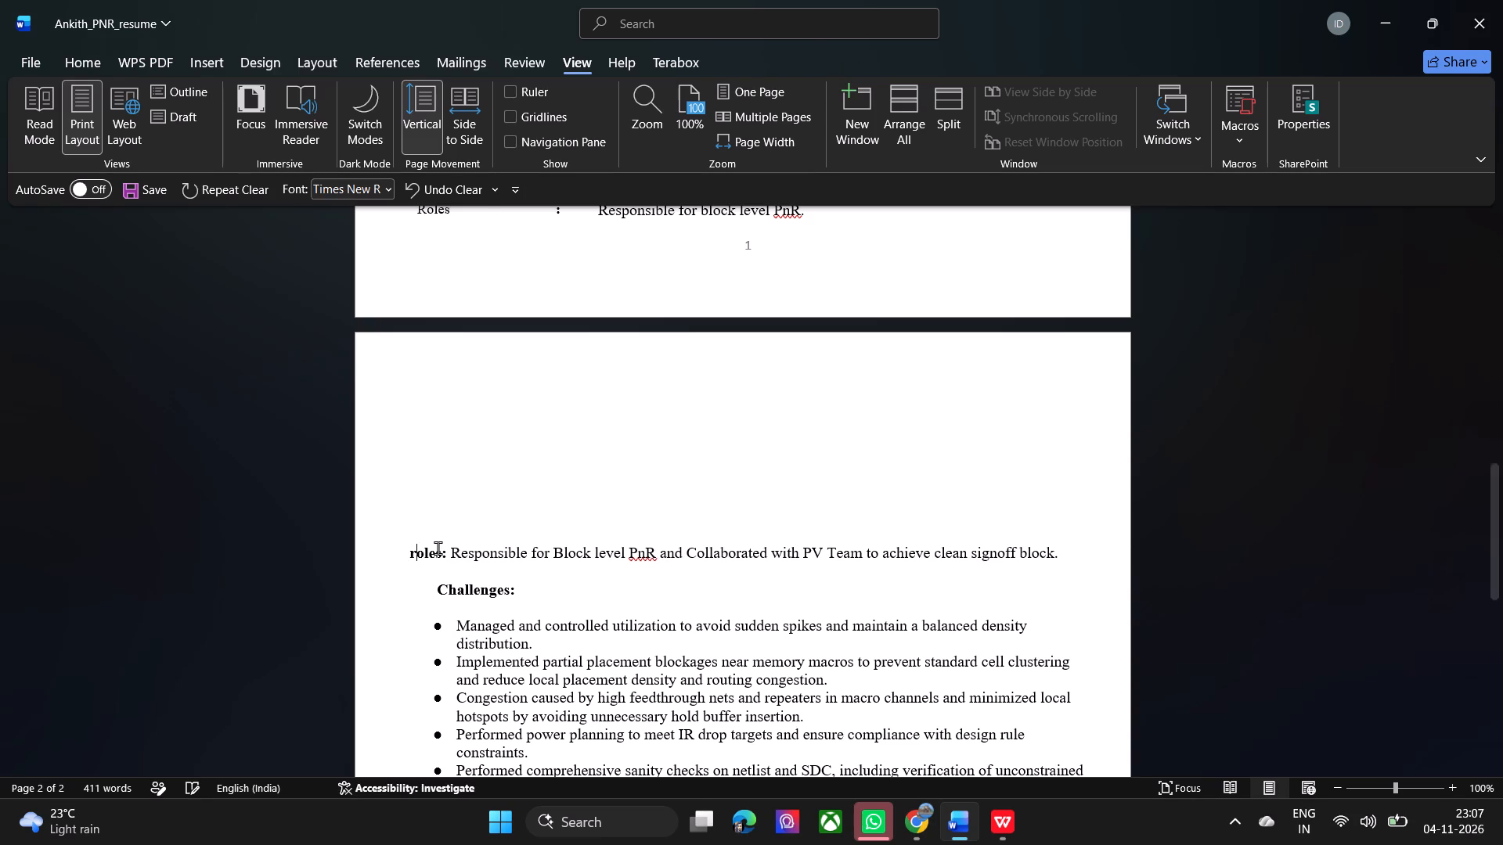
pyautogui.press('BackSpace')
pyautogui.hotkey('shift', 'r')
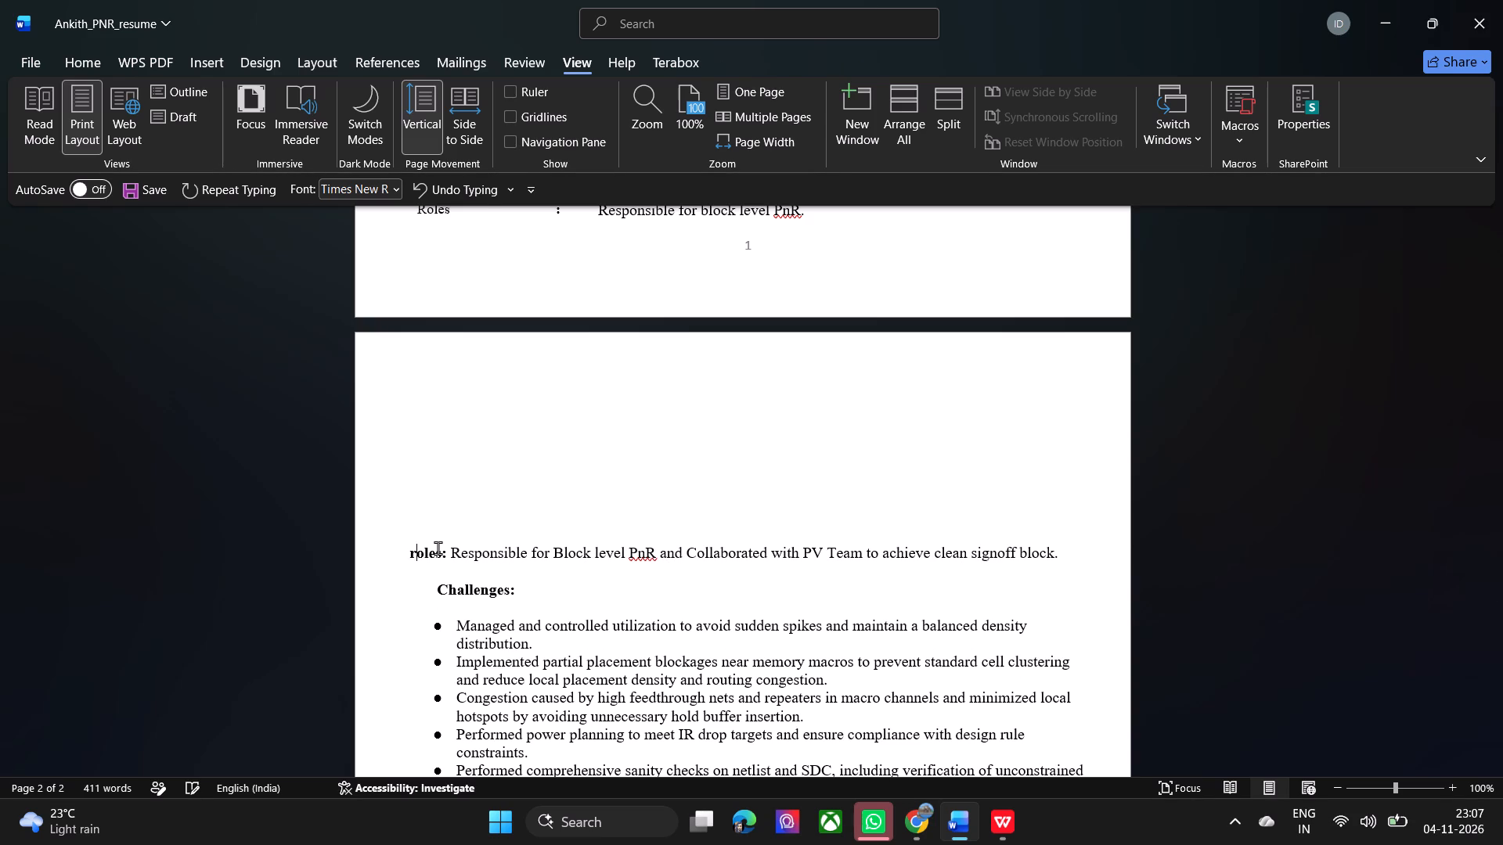
pyautogui.press('BackSpace')
pyautogui.press('r')
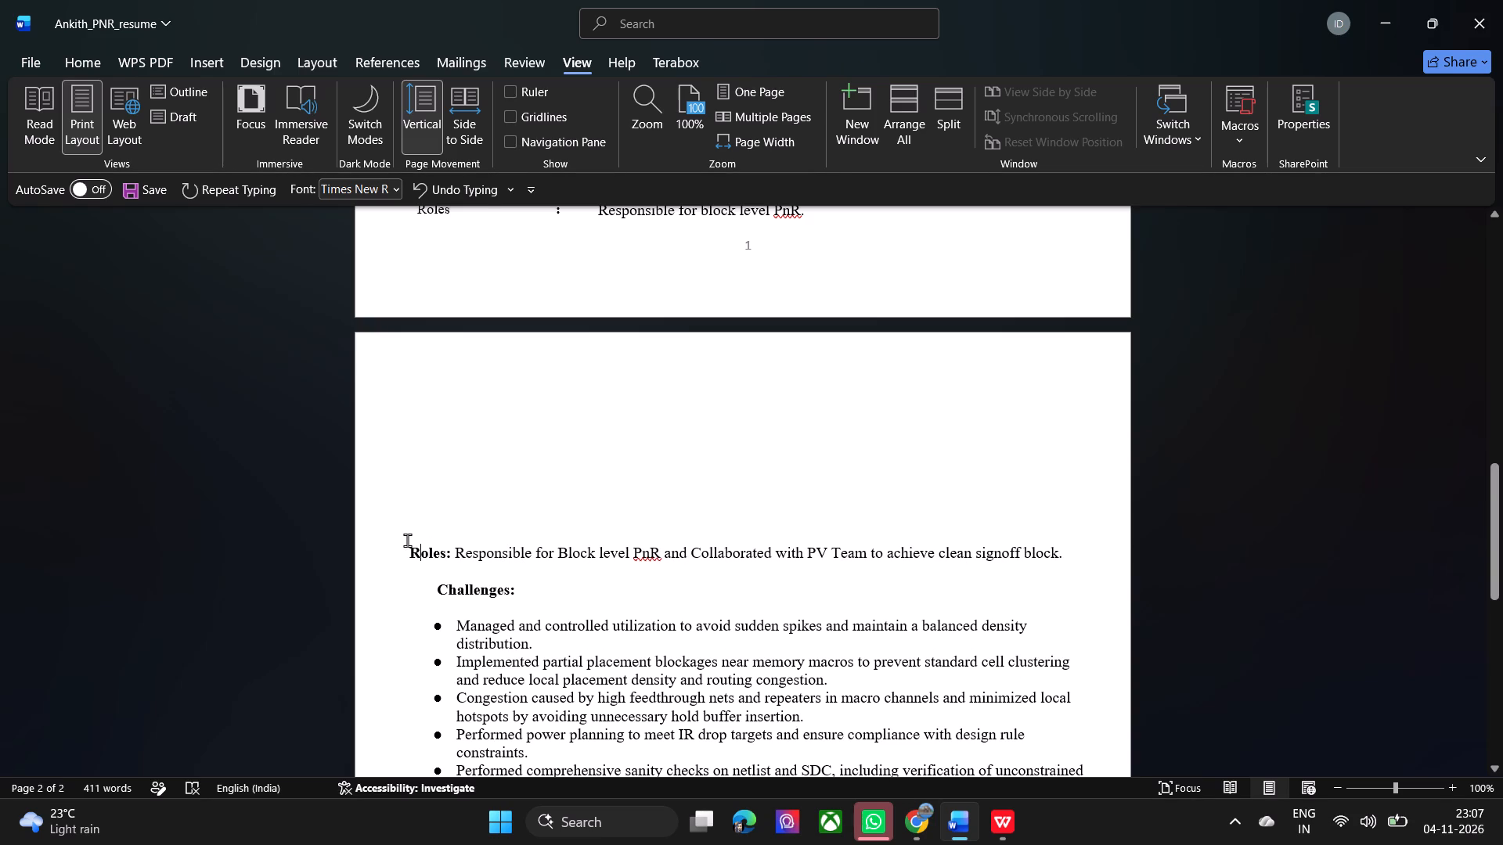
pyautogui.click(404, 543)
pyautogui.press('BackSpace')
pyautogui.press('BackSpace')
pyautogui.press('BackSpace')
pyautogui.press('BackSpace')
# Delete the emptied old details table above the Roles paragraph on page 2.
pyautogui.click(478, 468)
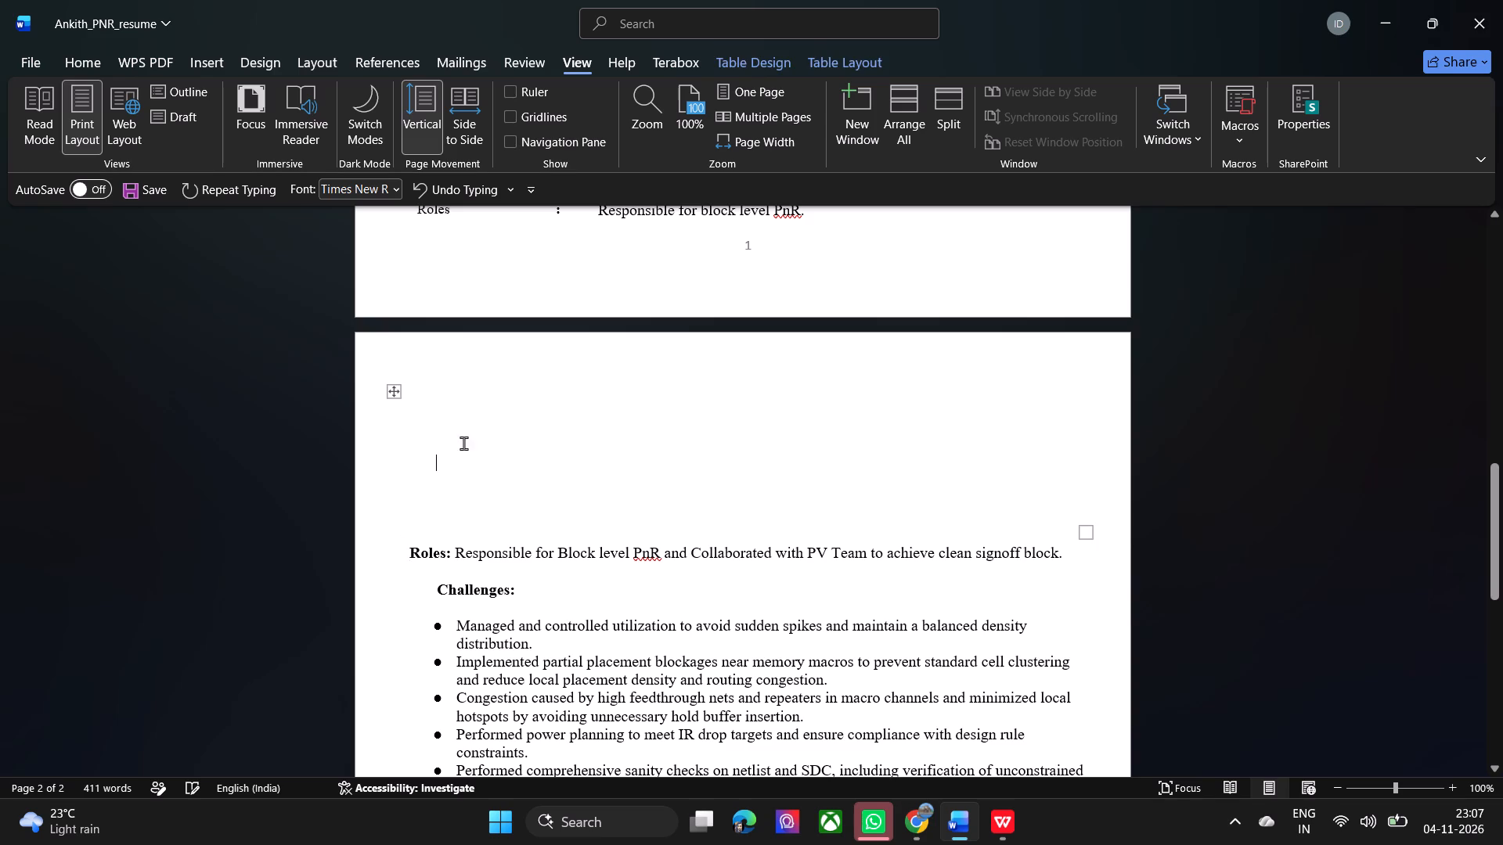
pyautogui.click(394, 390)
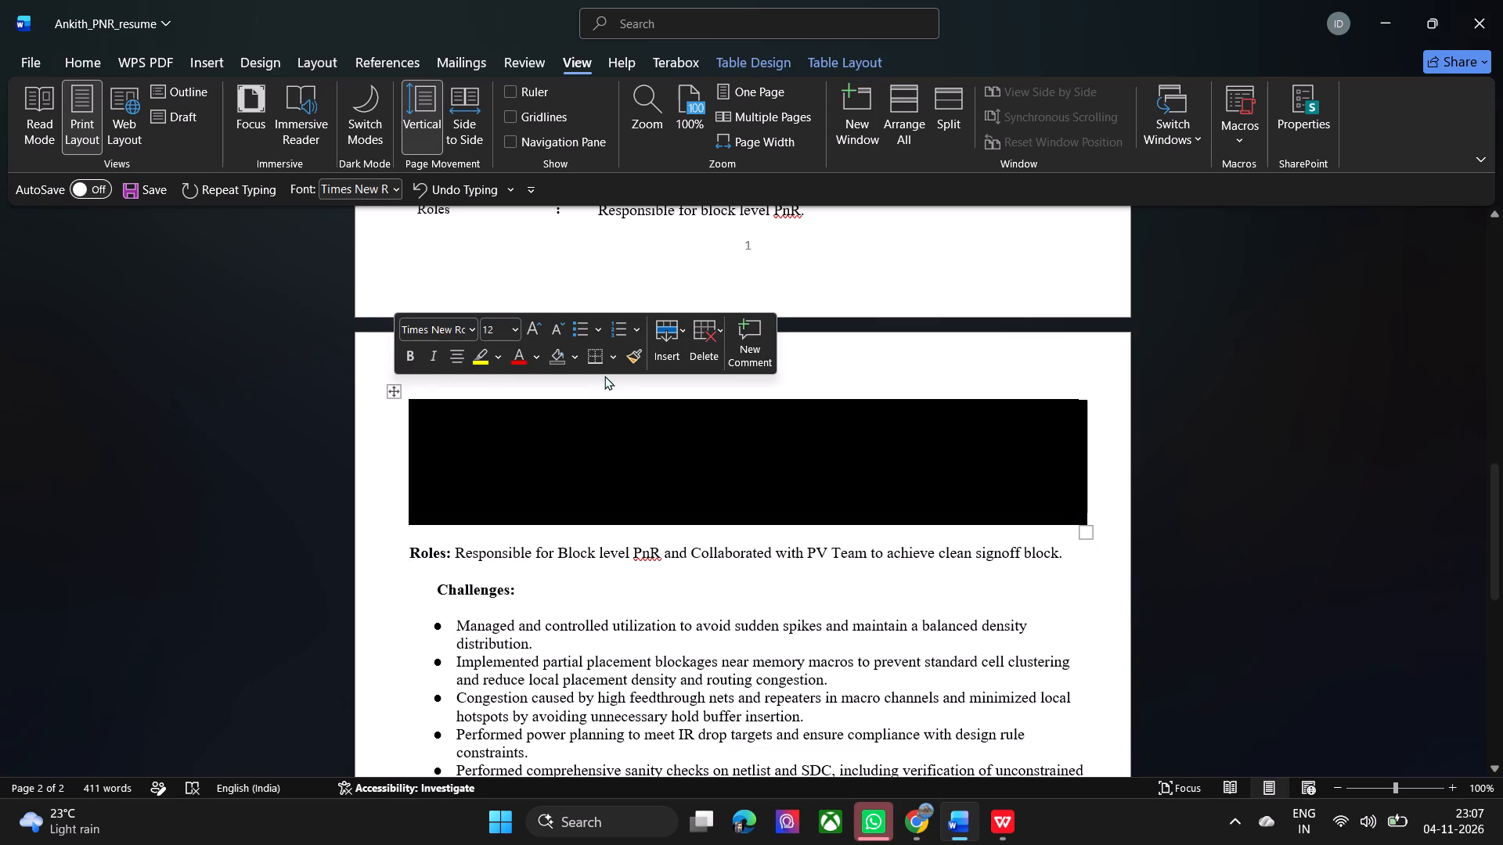
pyautogui.click(701, 315)
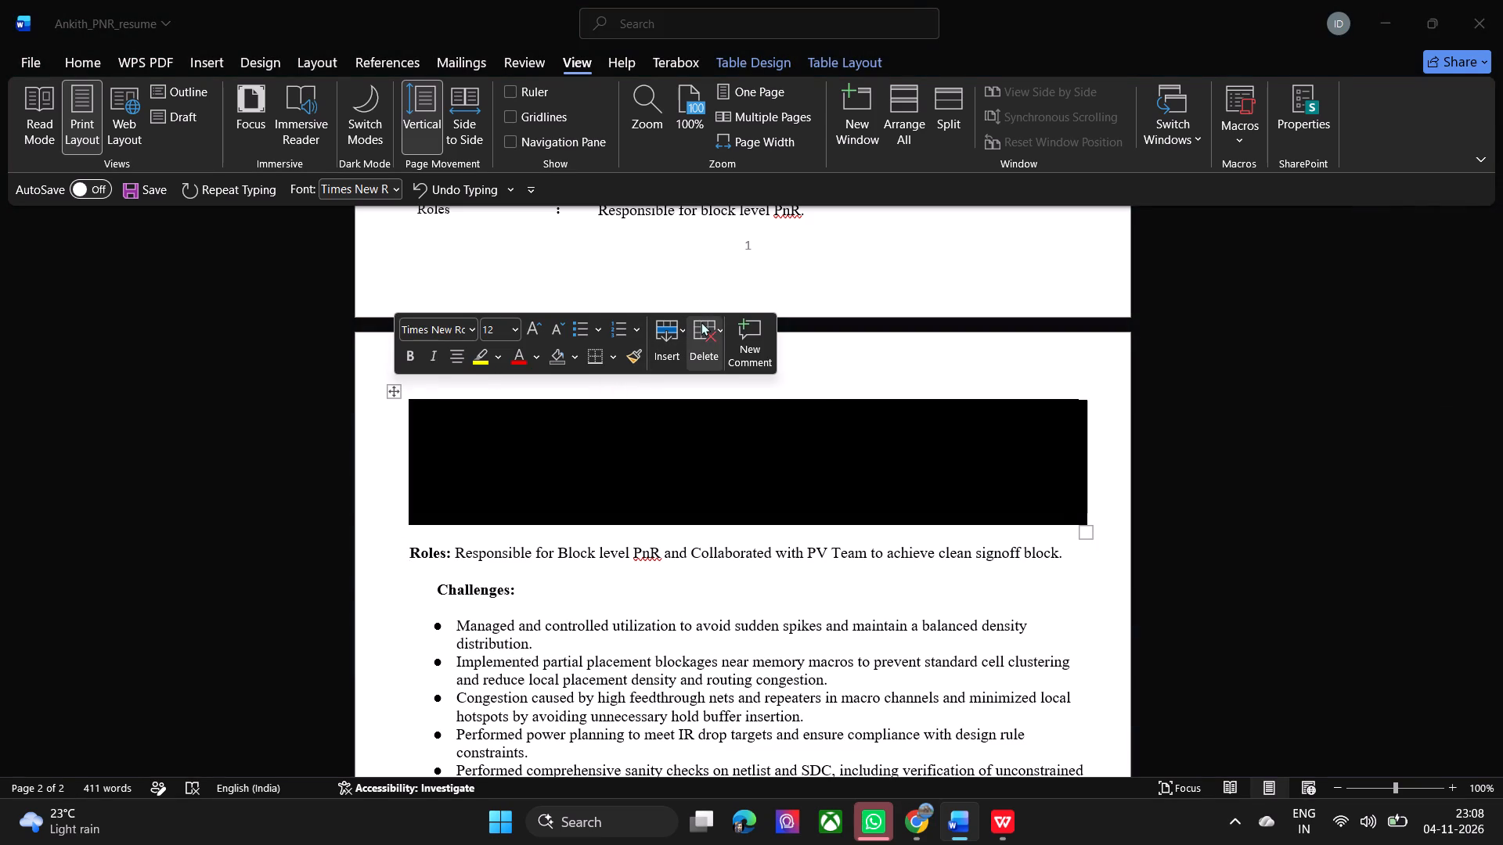
pyautogui.click(701, 323)
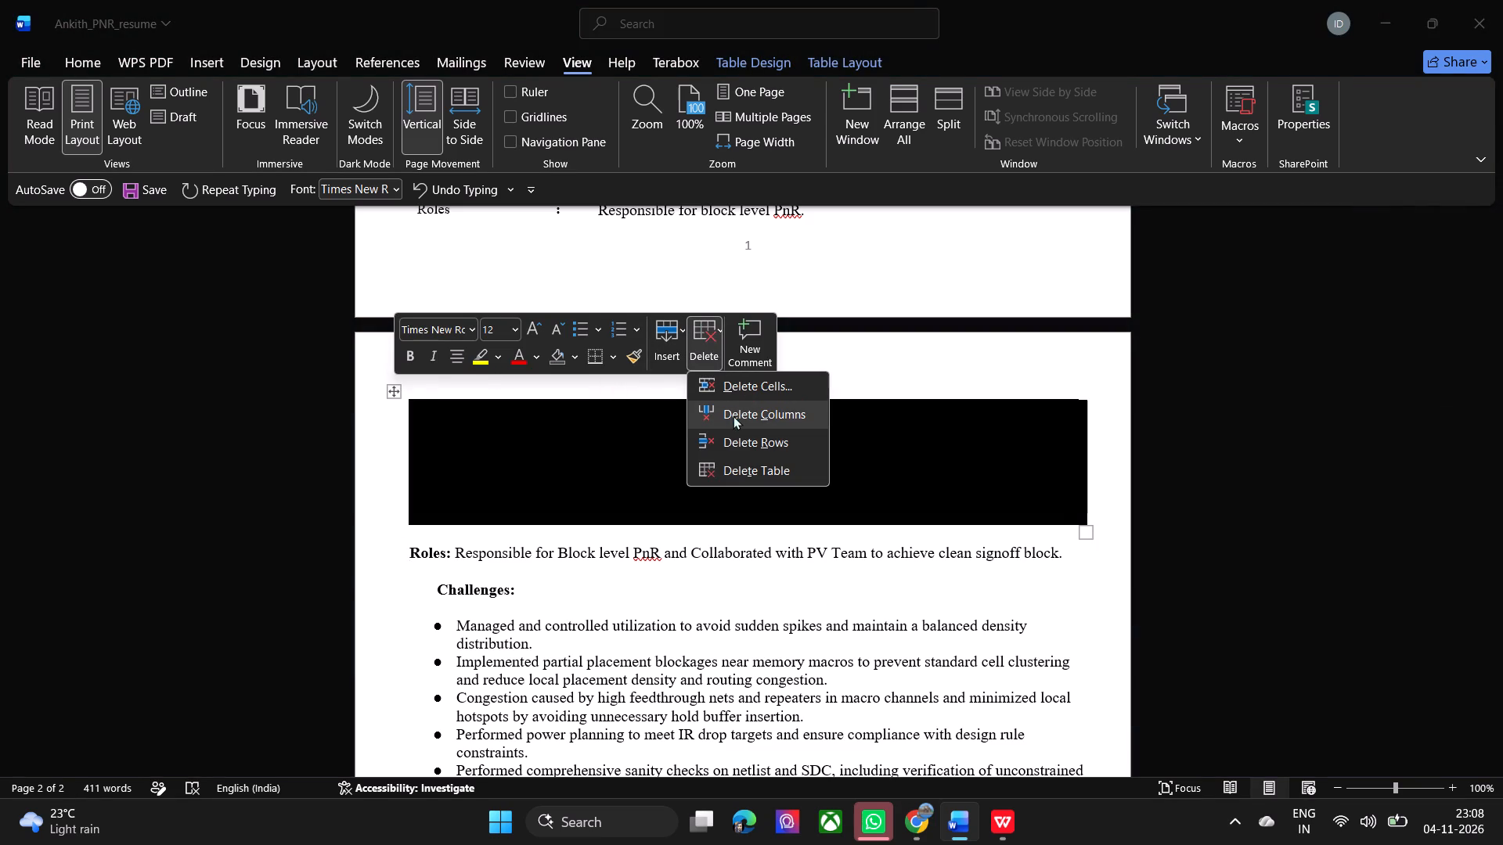
pyautogui.click(740, 459)
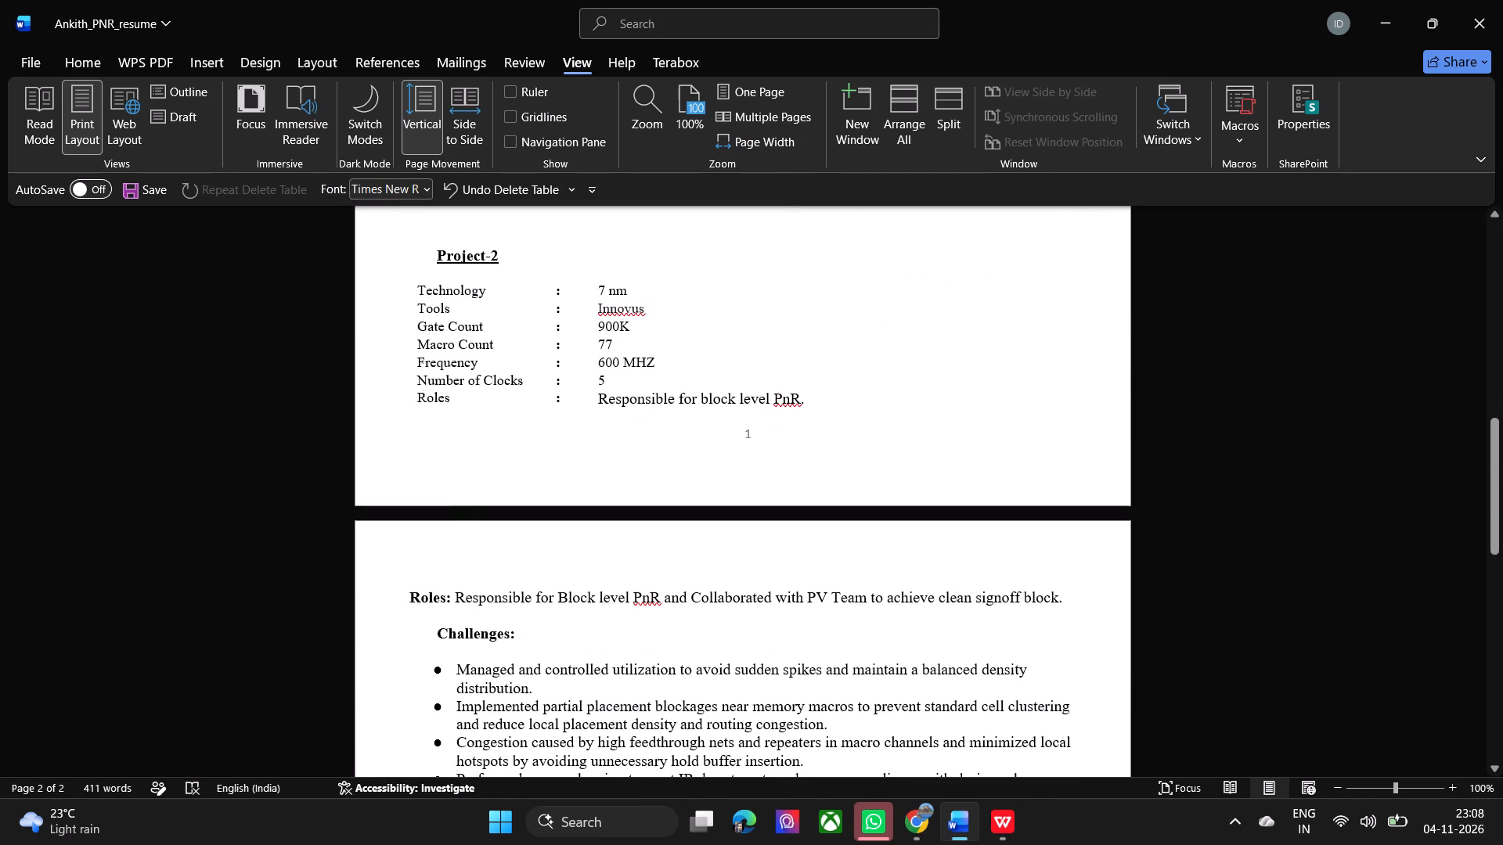
# Add a line break before the page-2 Roles line and indent the line with four spaces.
pyautogui.press('Return')
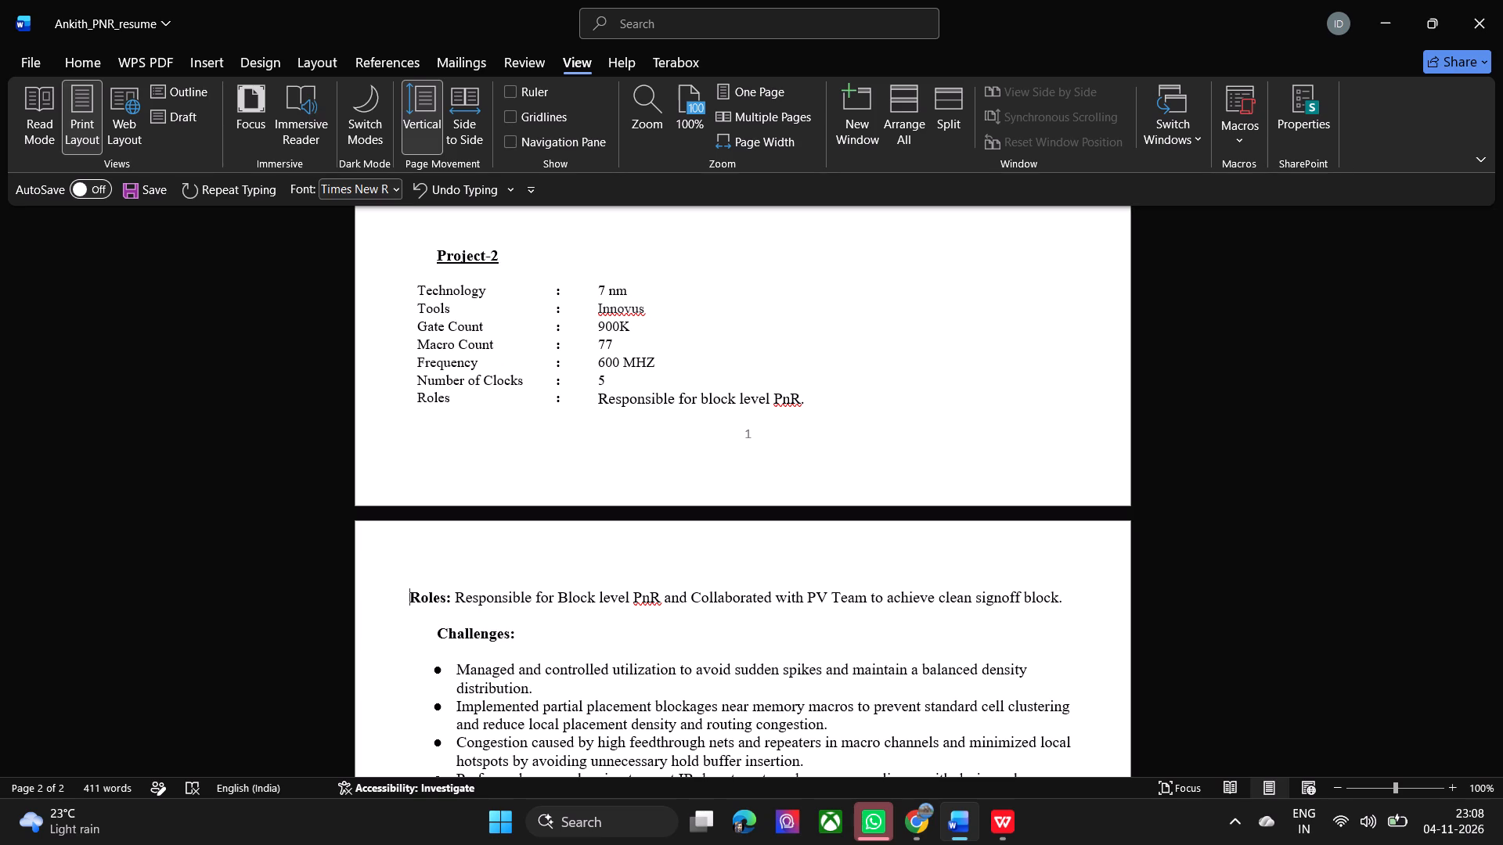
pyautogui.press('space')
pyautogui.press('space')
pyautogui.press('space')
pyautogui.press('space')
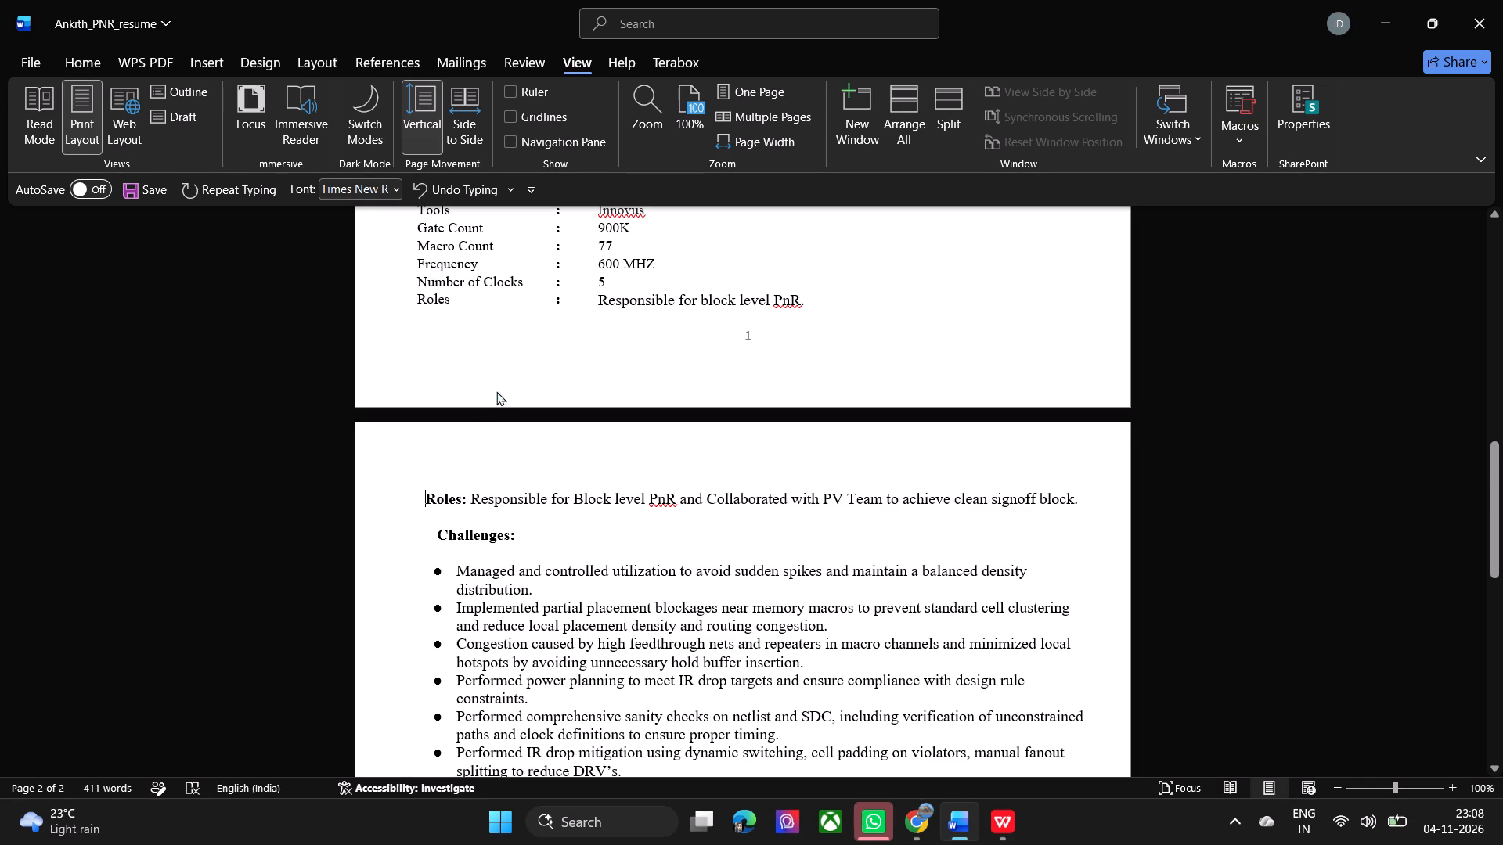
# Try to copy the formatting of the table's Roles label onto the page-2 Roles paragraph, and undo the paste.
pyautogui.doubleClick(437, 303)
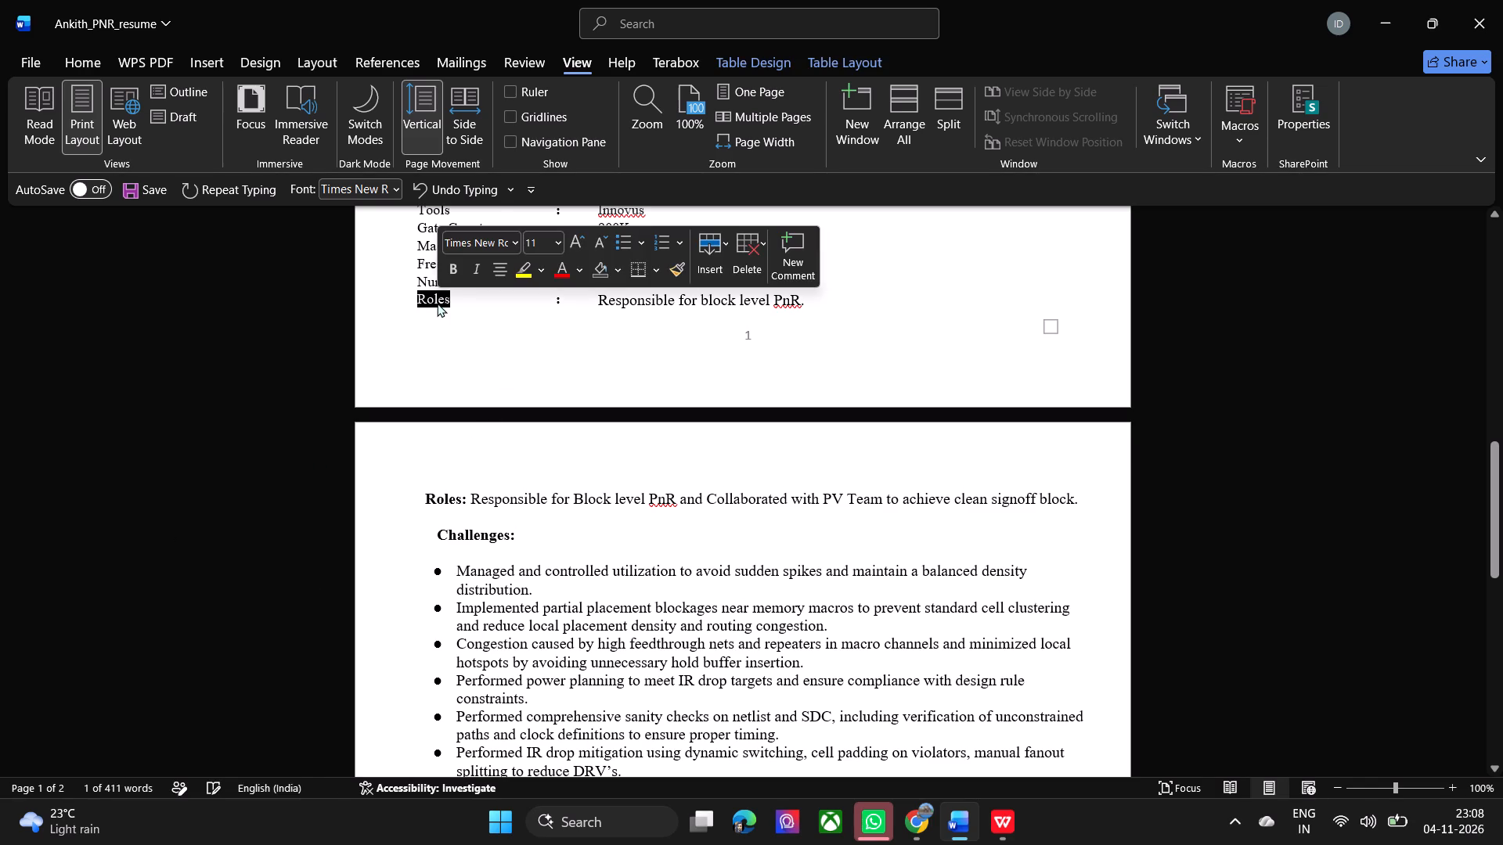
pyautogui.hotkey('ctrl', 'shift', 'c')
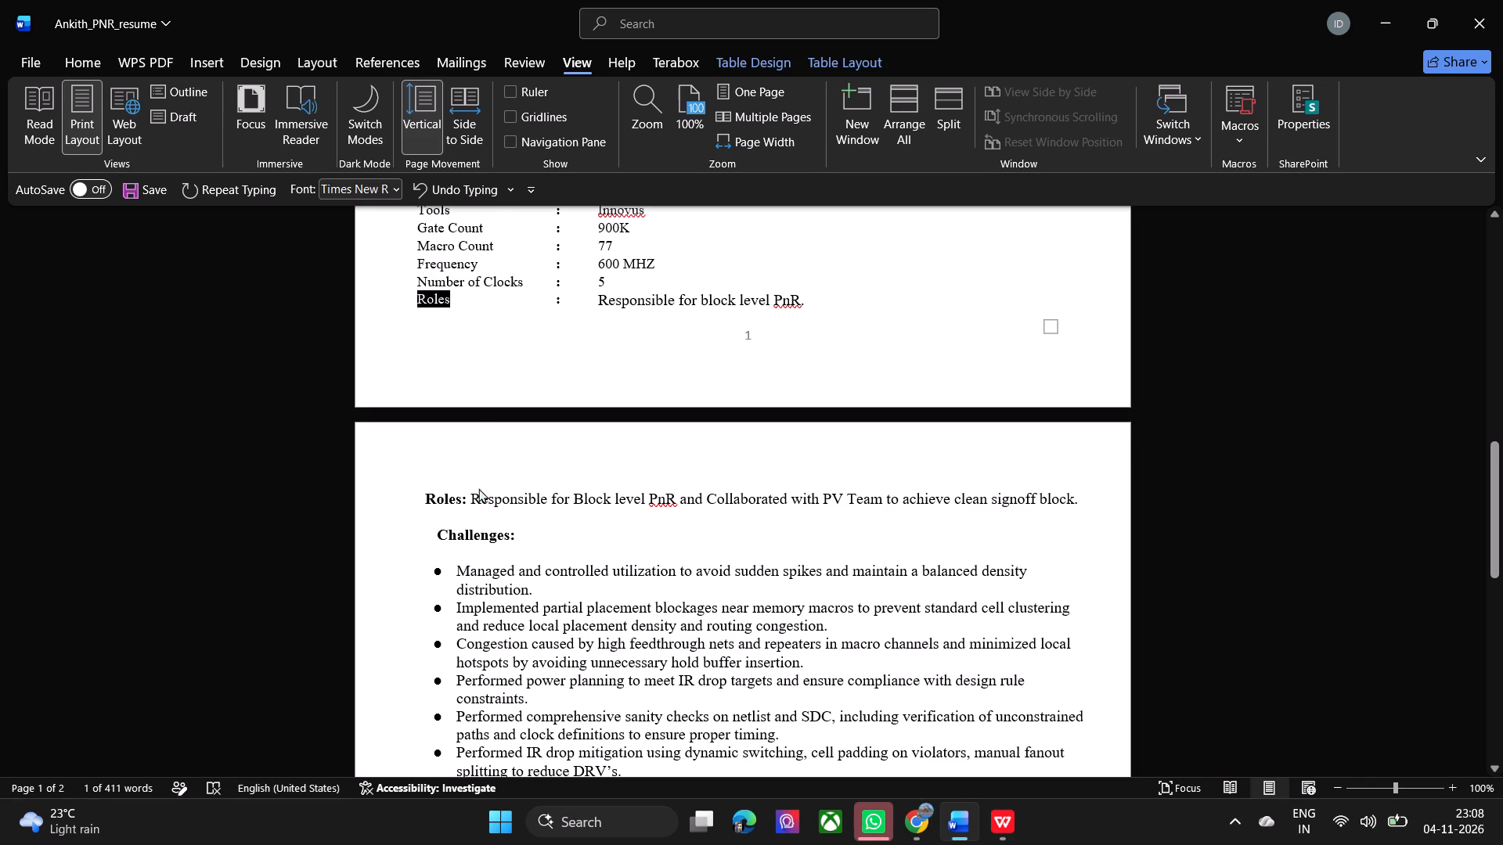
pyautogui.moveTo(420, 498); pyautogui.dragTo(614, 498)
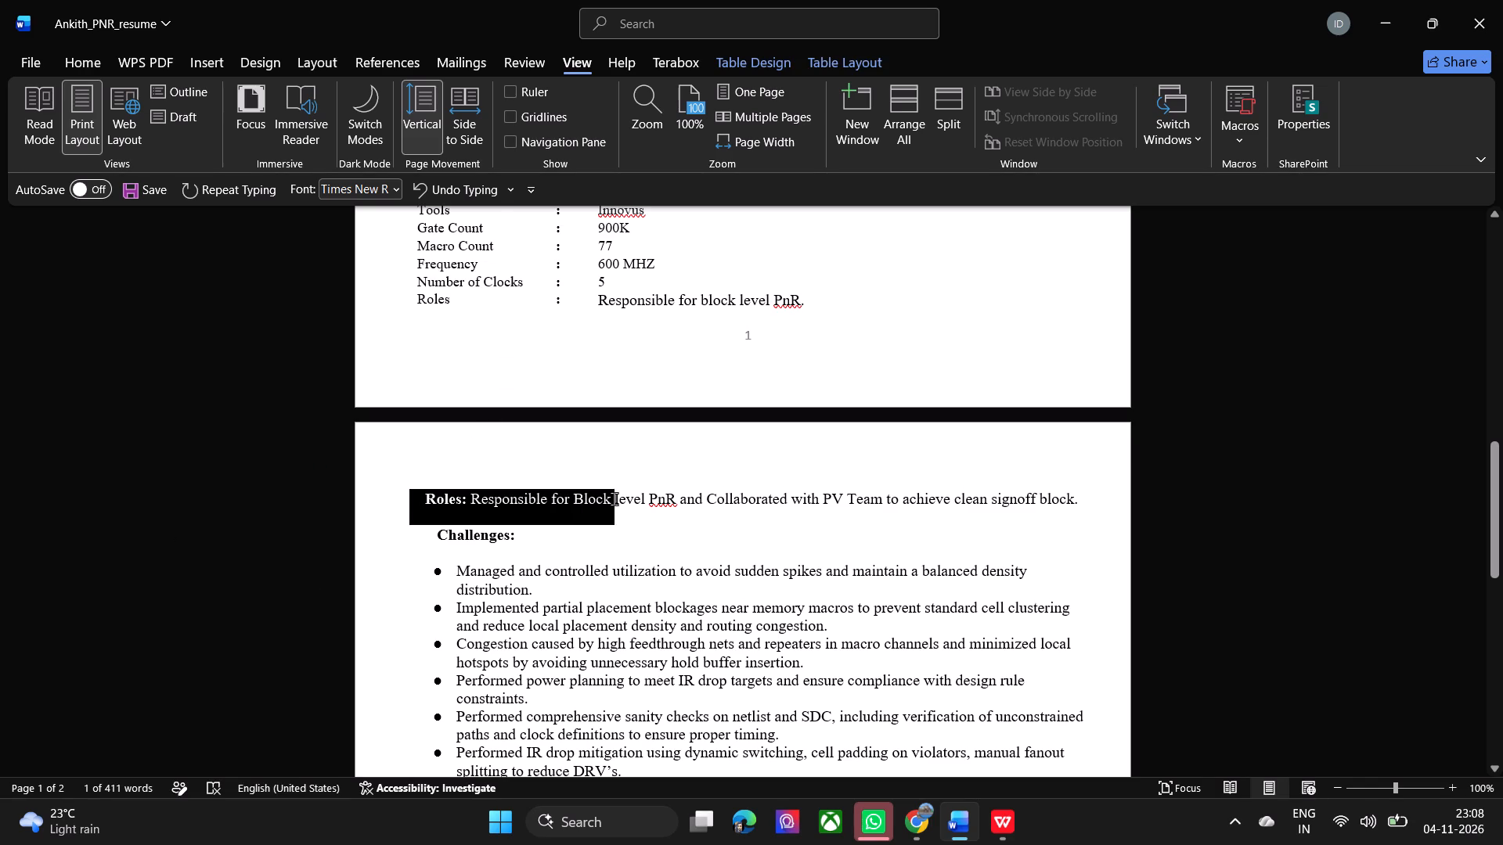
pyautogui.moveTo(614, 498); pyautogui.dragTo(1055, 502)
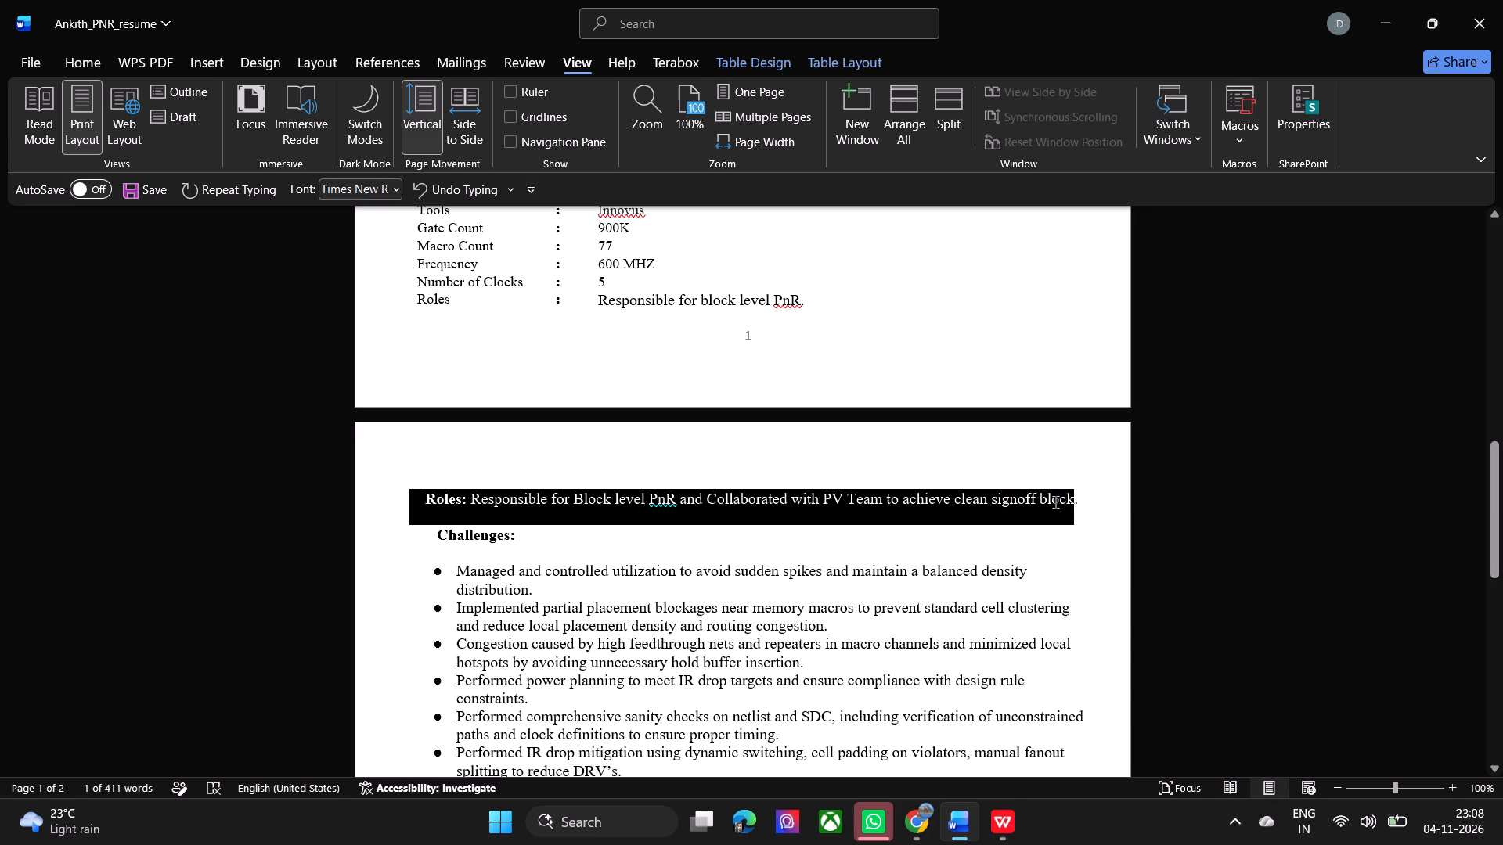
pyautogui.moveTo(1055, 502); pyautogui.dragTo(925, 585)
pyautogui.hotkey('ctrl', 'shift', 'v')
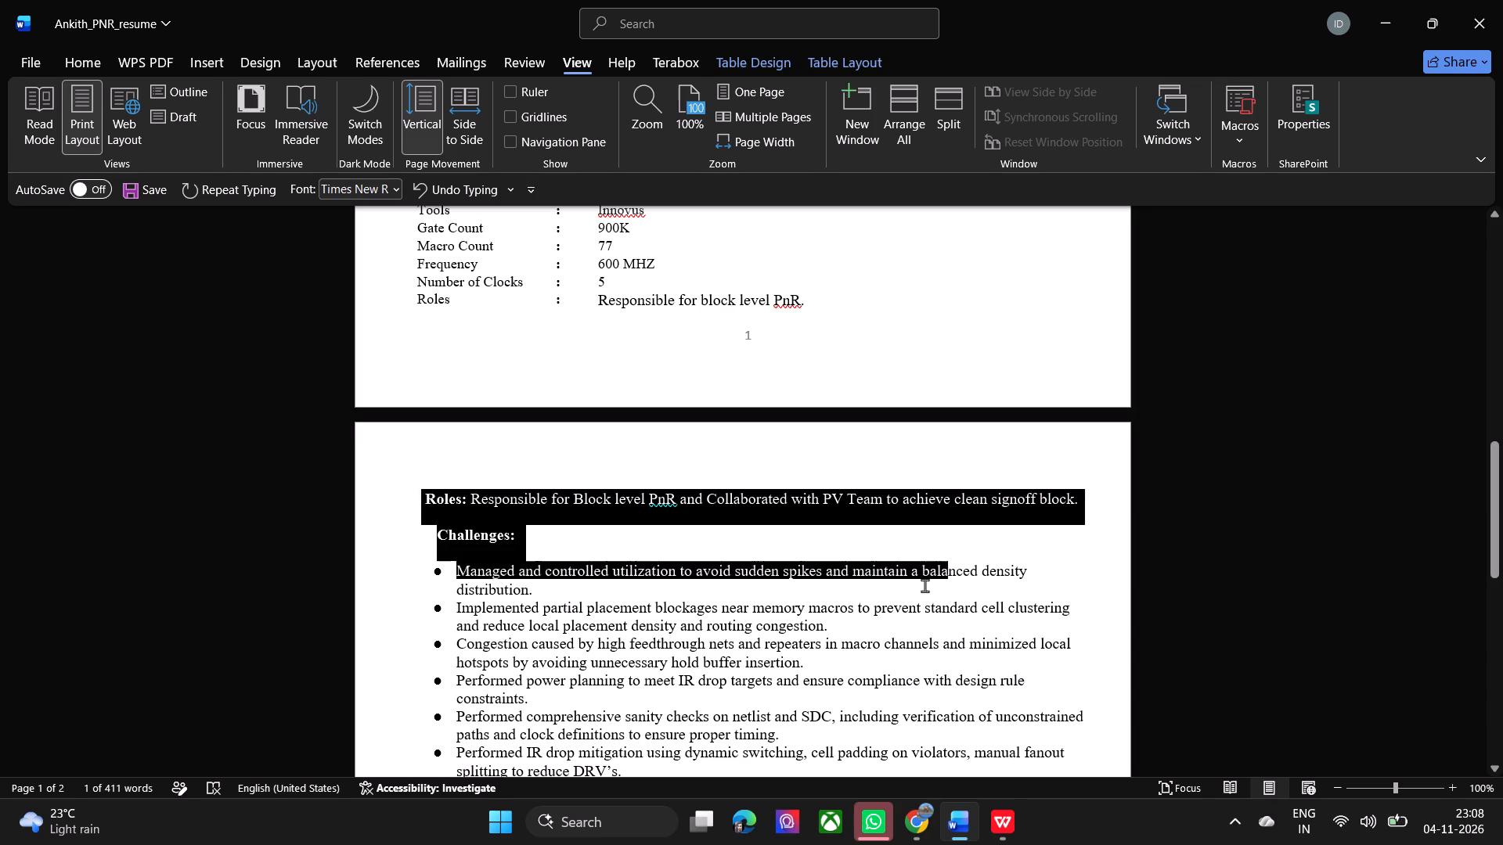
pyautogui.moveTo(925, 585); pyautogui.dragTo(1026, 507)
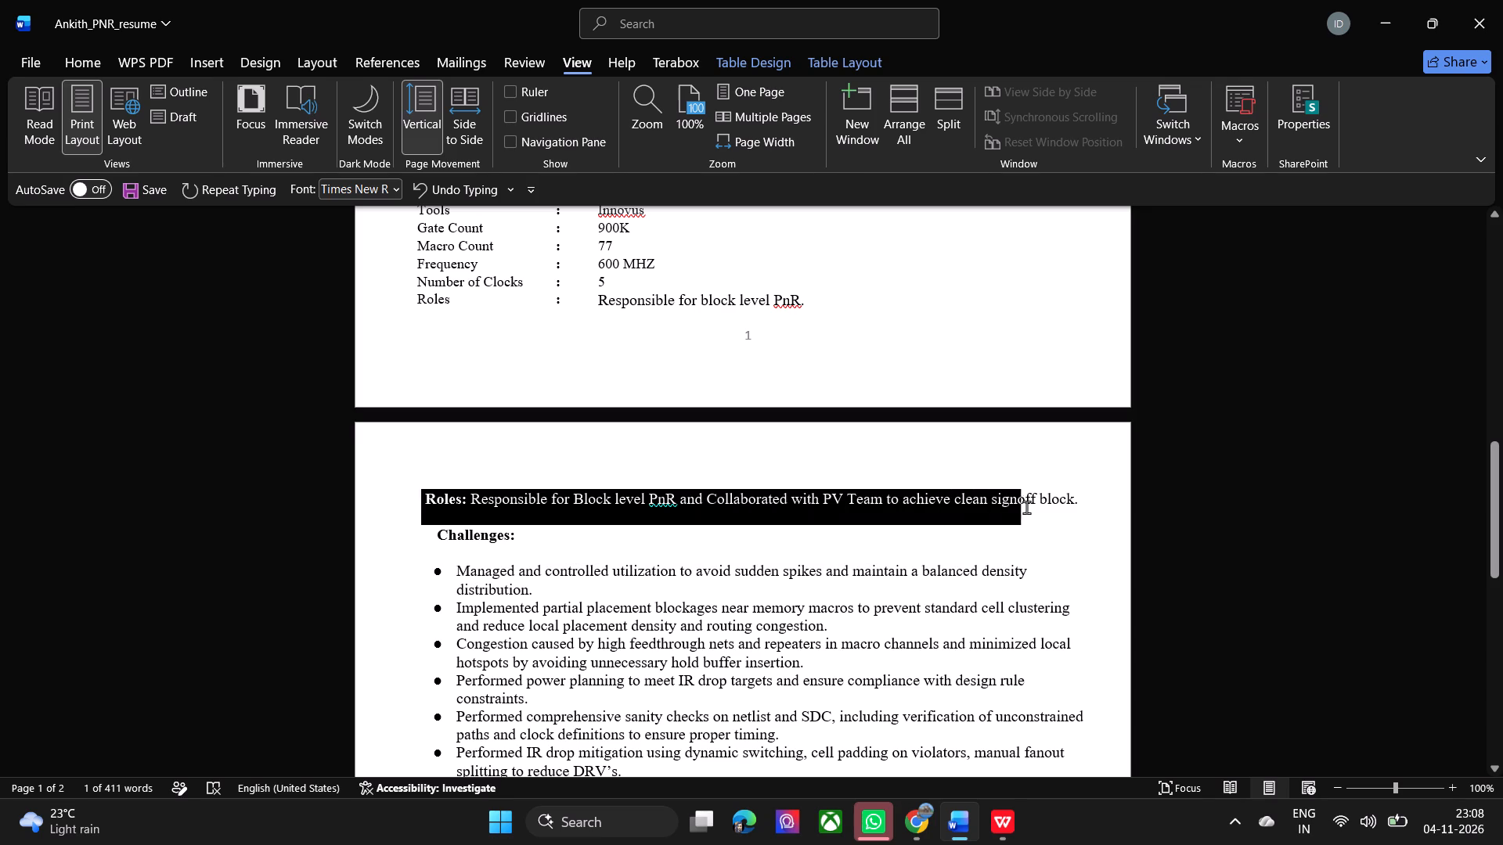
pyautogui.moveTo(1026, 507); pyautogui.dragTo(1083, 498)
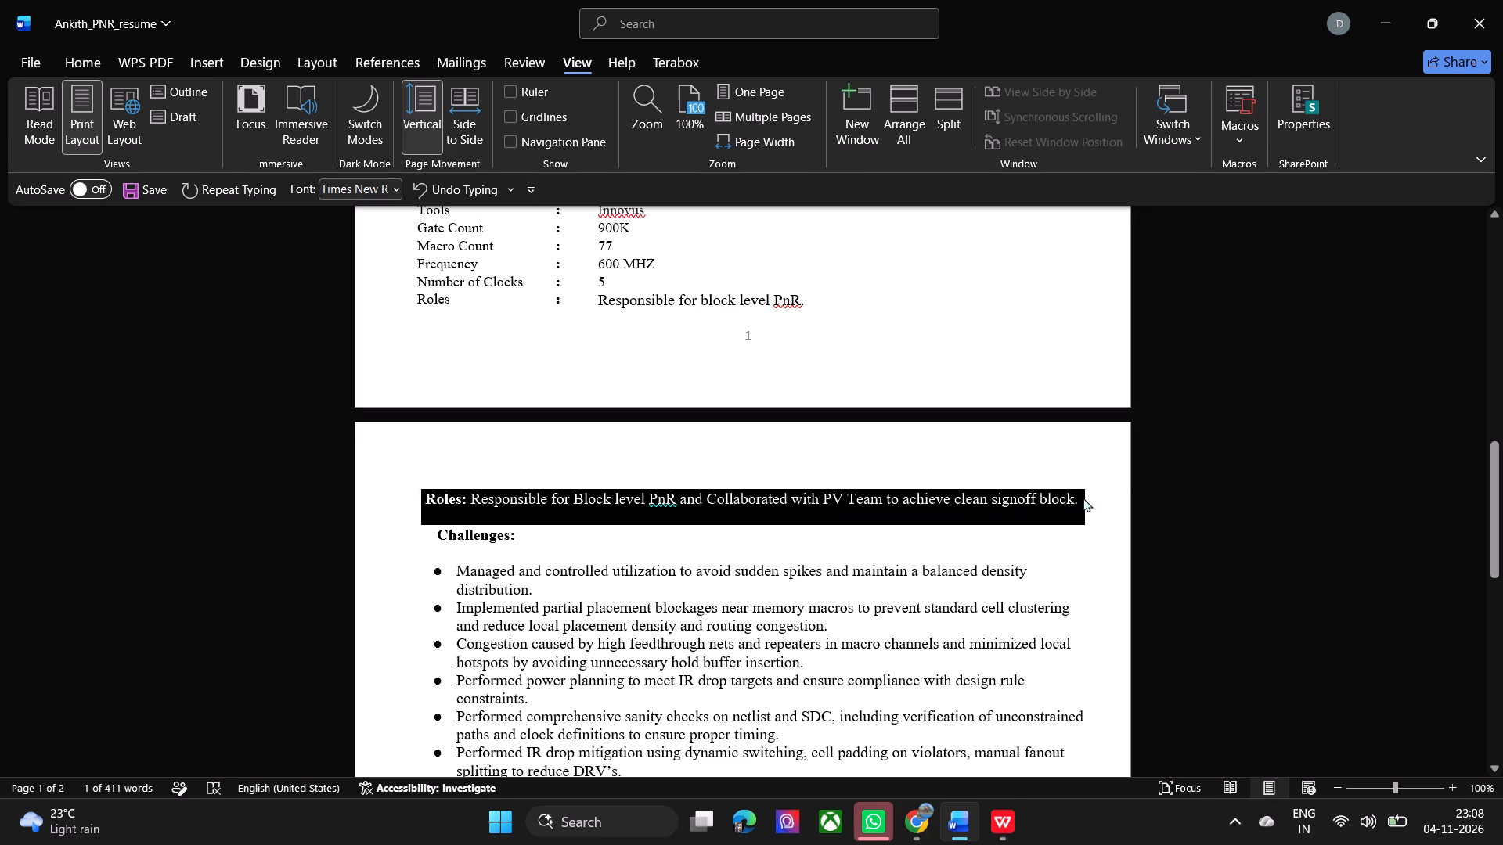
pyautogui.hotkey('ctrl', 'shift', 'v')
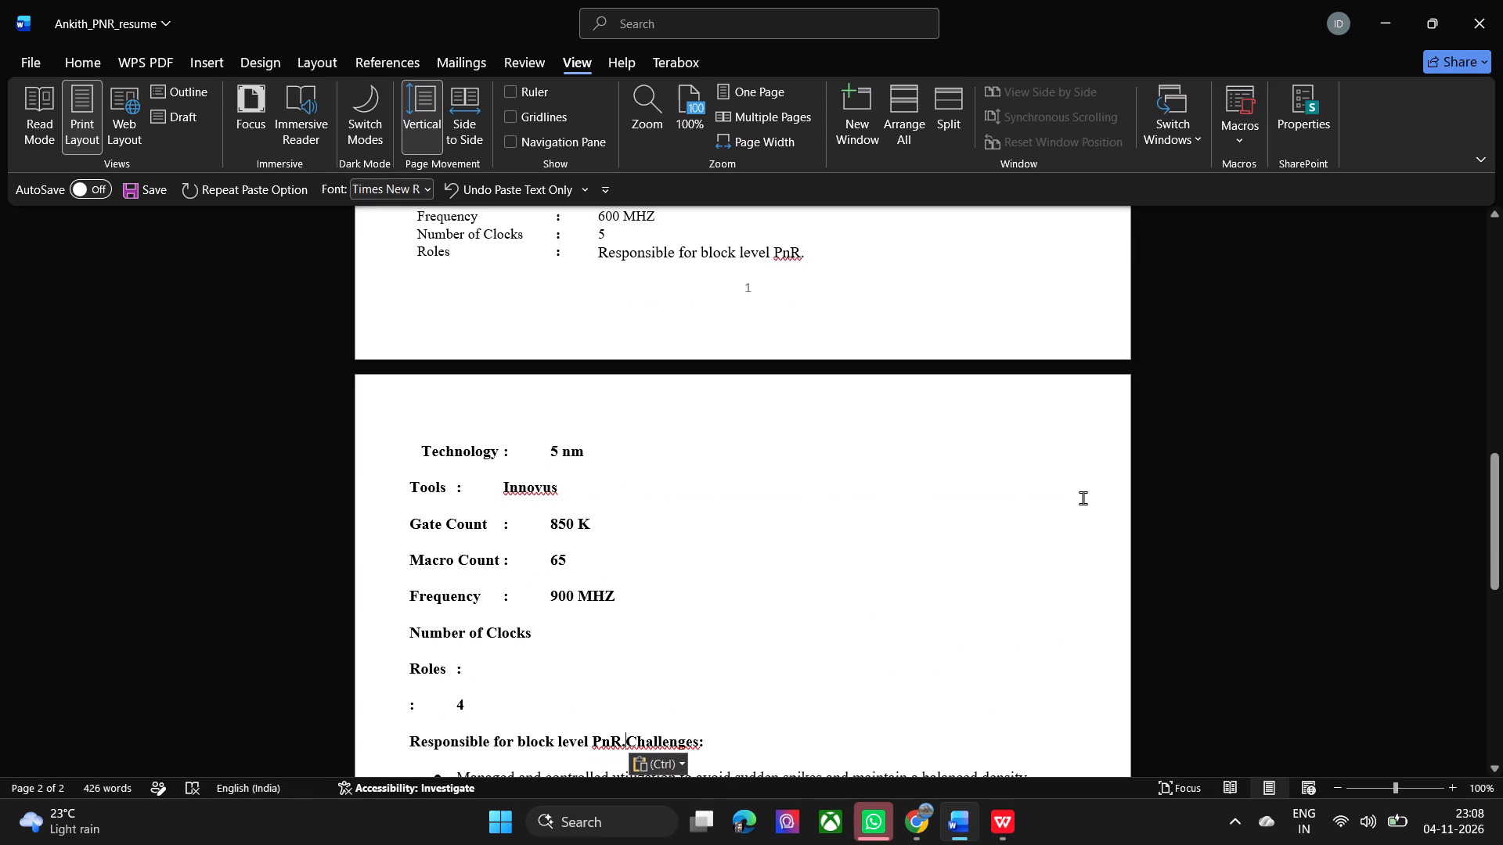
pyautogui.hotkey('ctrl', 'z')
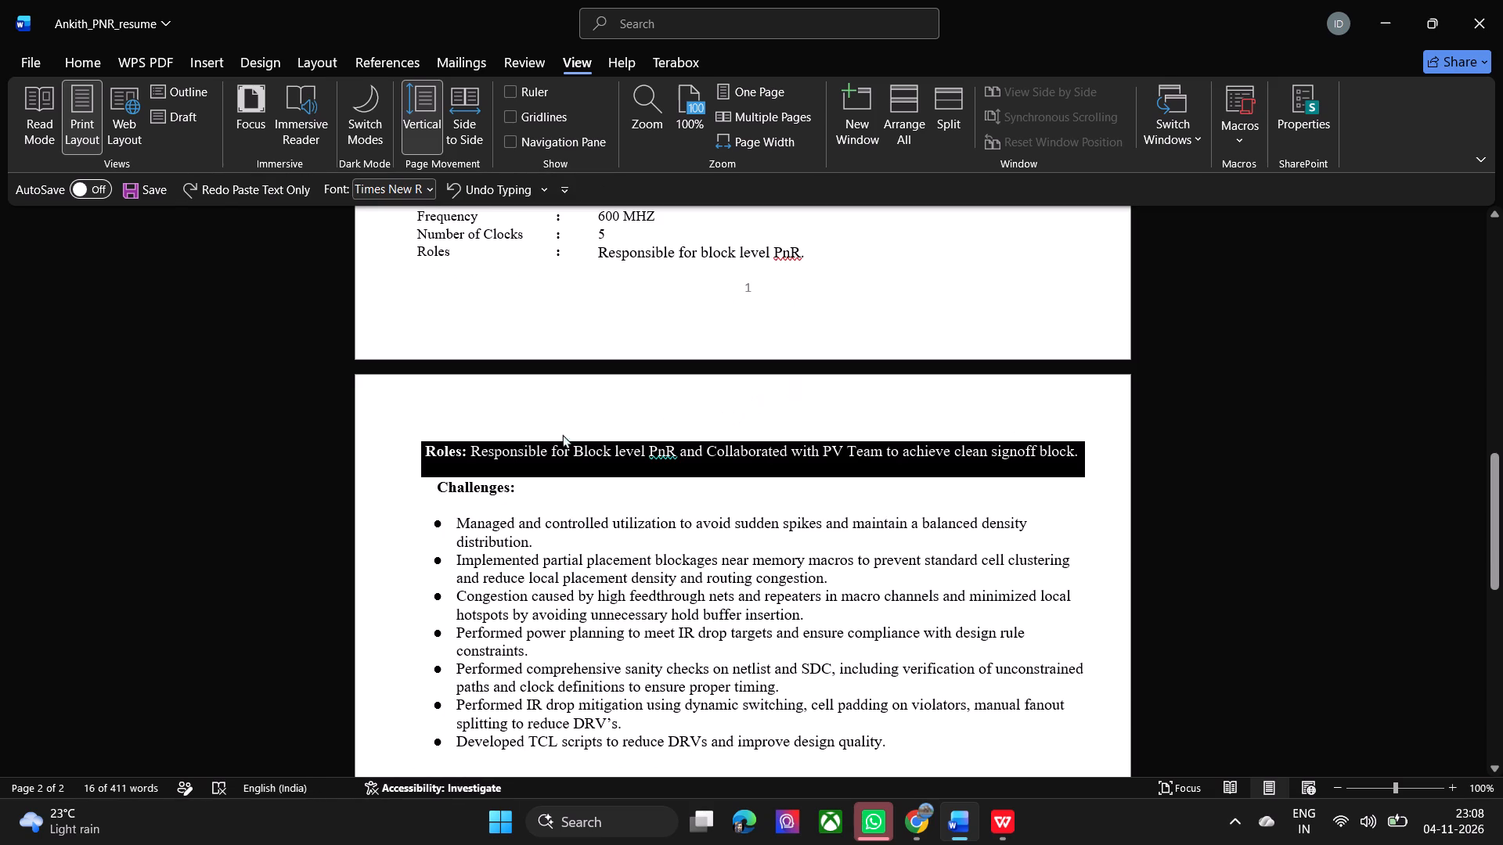
# Shrink the font of the page-2 Roles sentence by one size, from "Responsible" to "block".
pyautogui.doubleClick(431, 246)
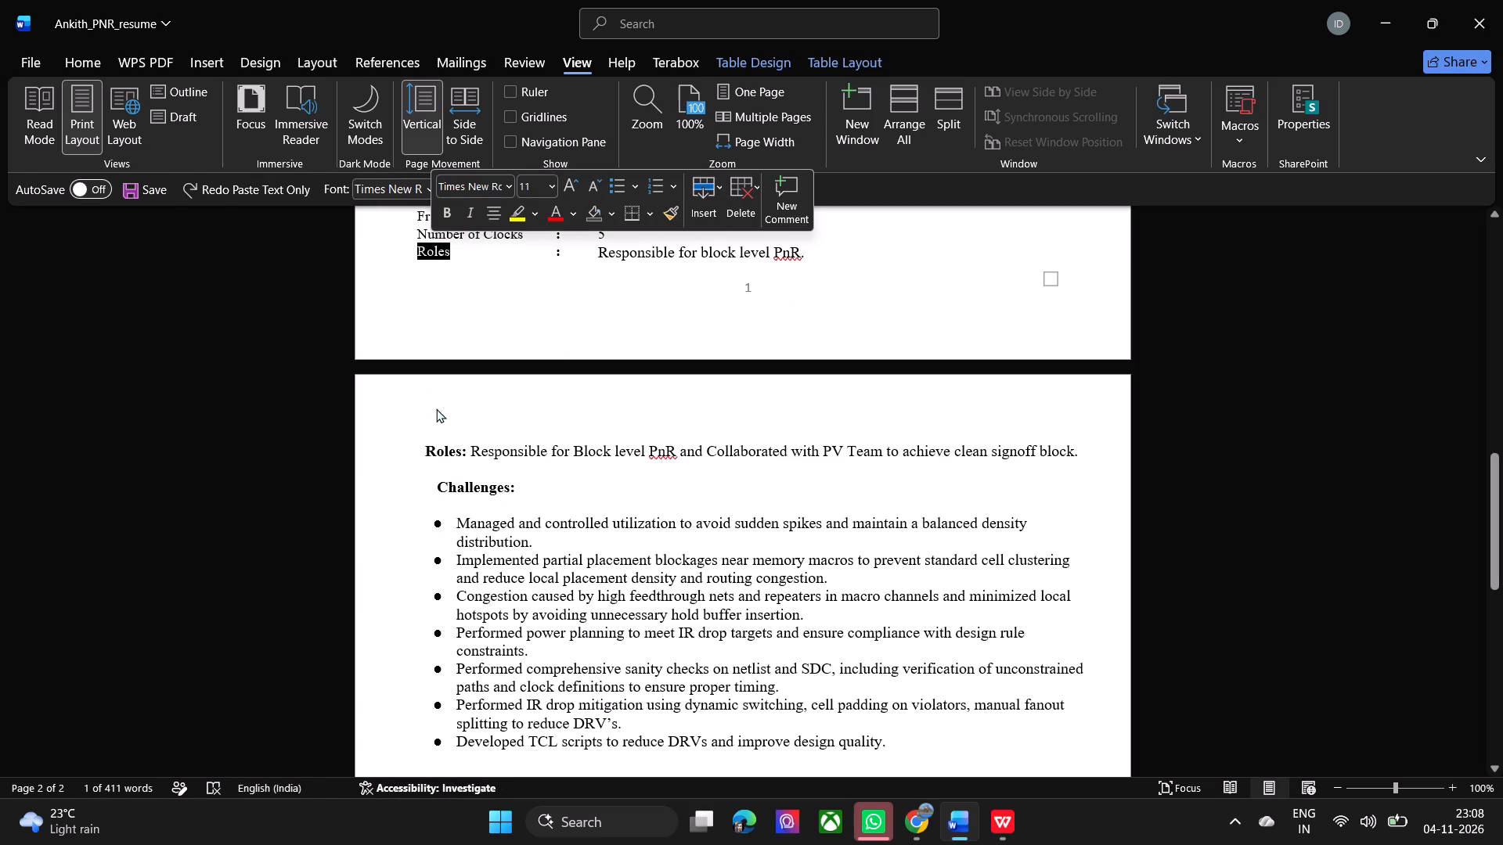
pyautogui.click(432, 450)
pyautogui.moveTo(432, 450); pyautogui.dragTo(454, 469)
pyautogui.click(454, 469)
pyautogui.moveTo(473, 449); pyautogui.dragTo(1058, 440)
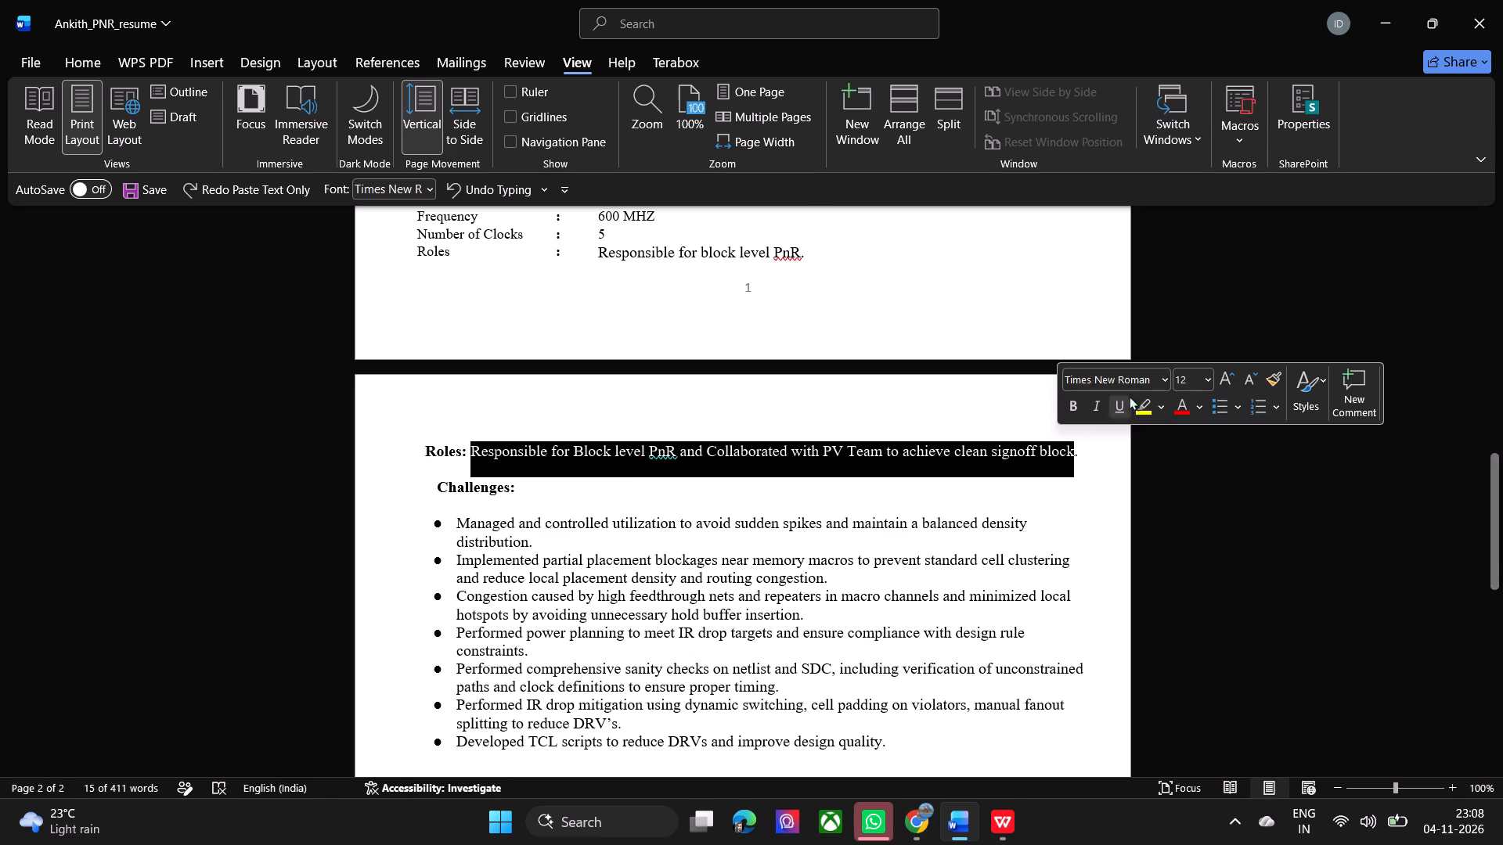
pyautogui.click(1242, 387)
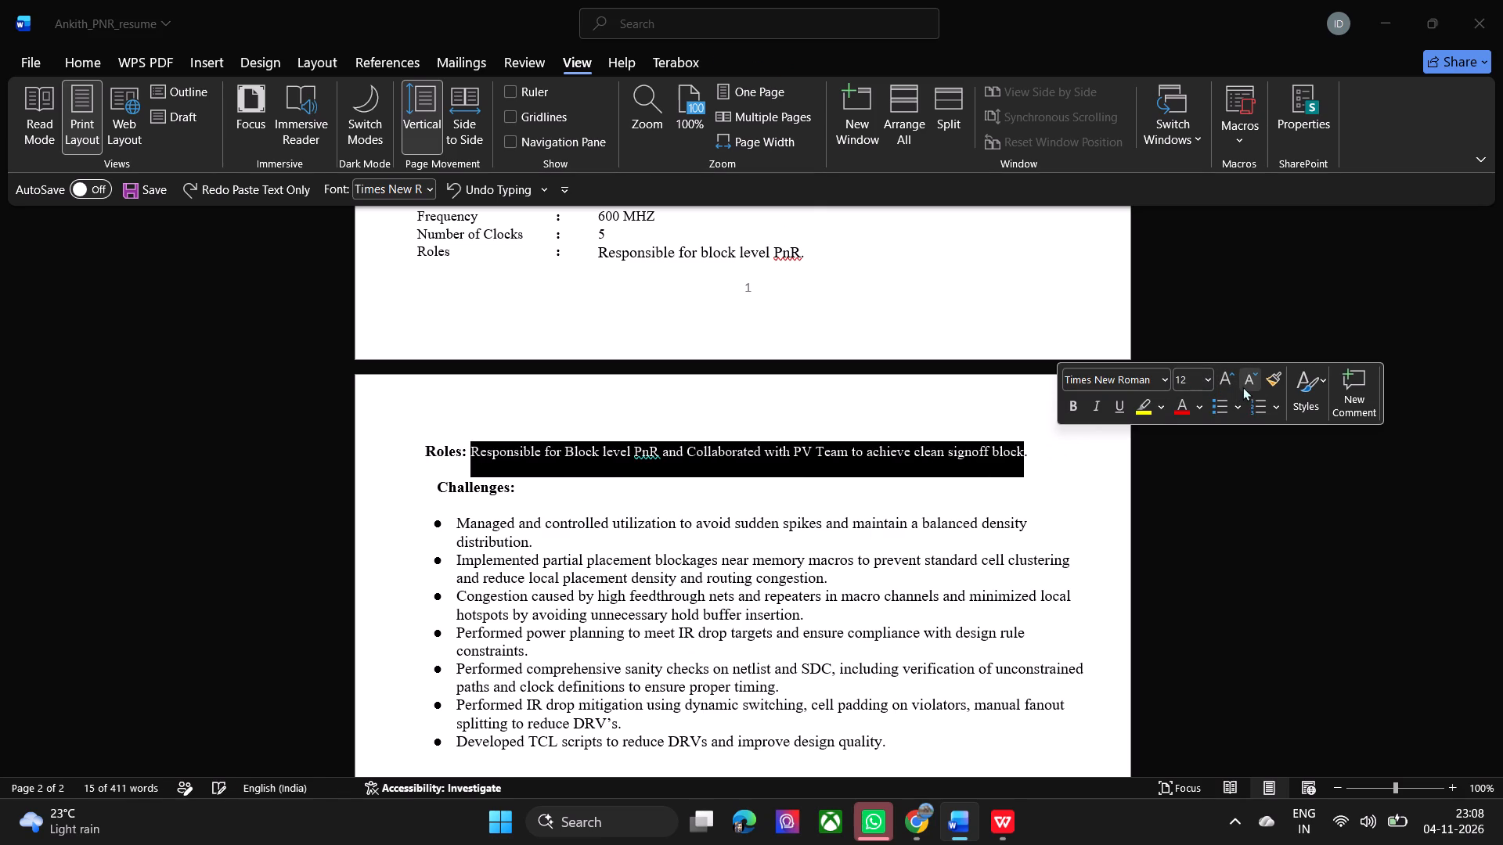
pyautogui.click(896, 410)
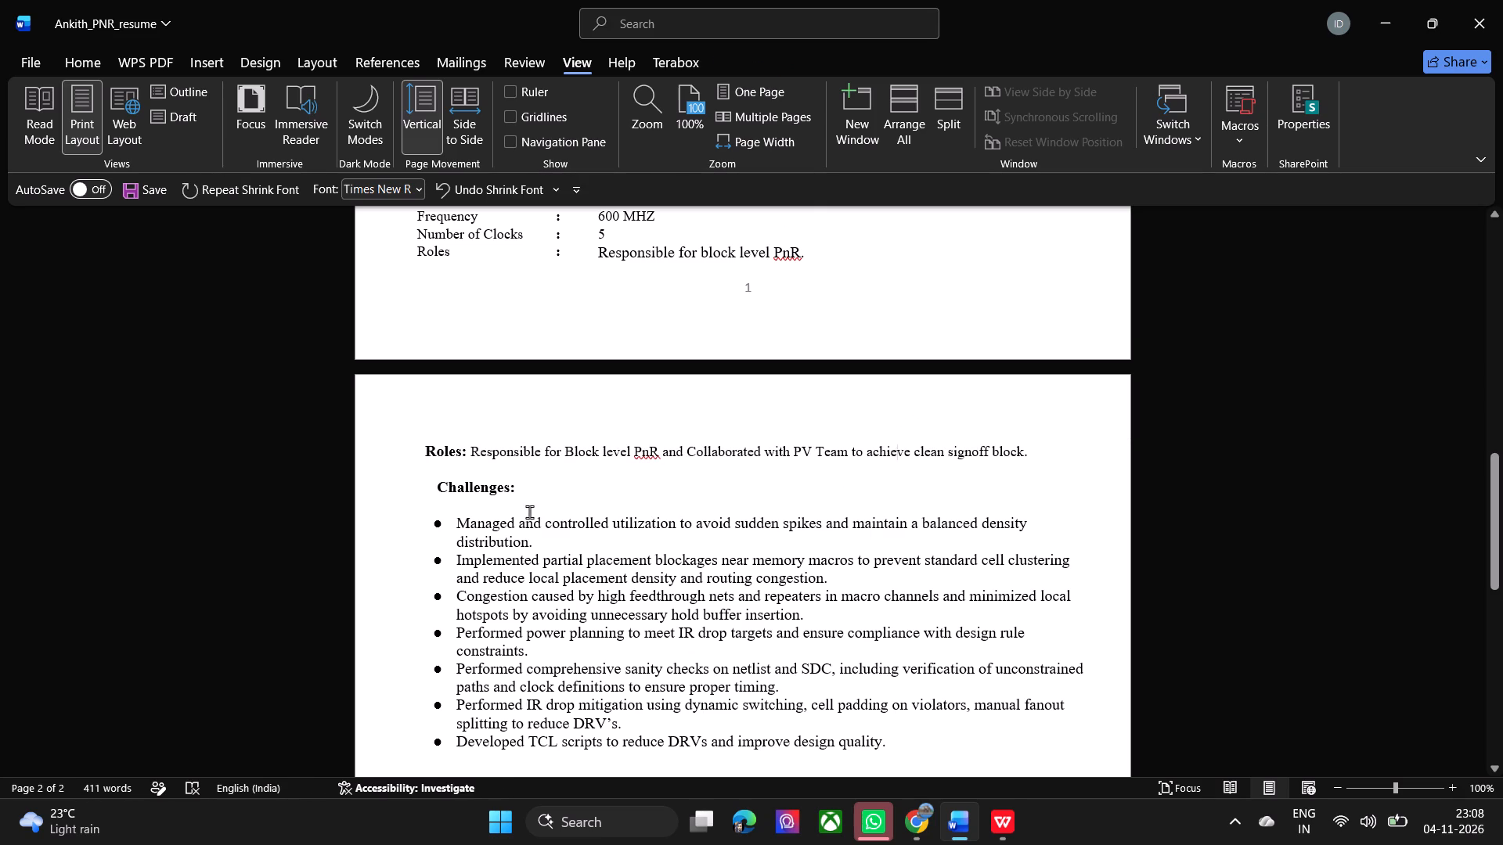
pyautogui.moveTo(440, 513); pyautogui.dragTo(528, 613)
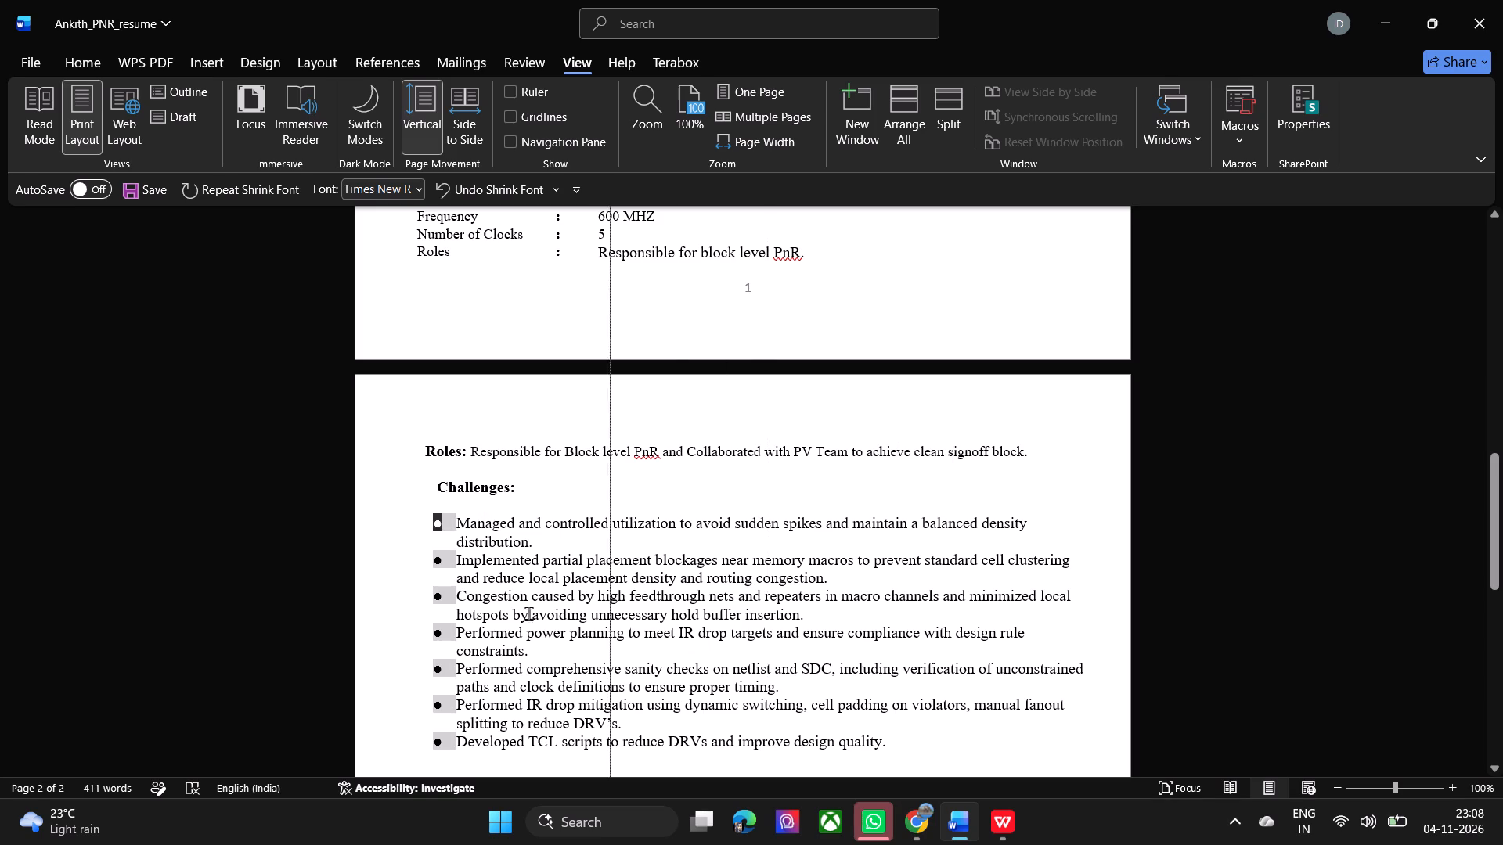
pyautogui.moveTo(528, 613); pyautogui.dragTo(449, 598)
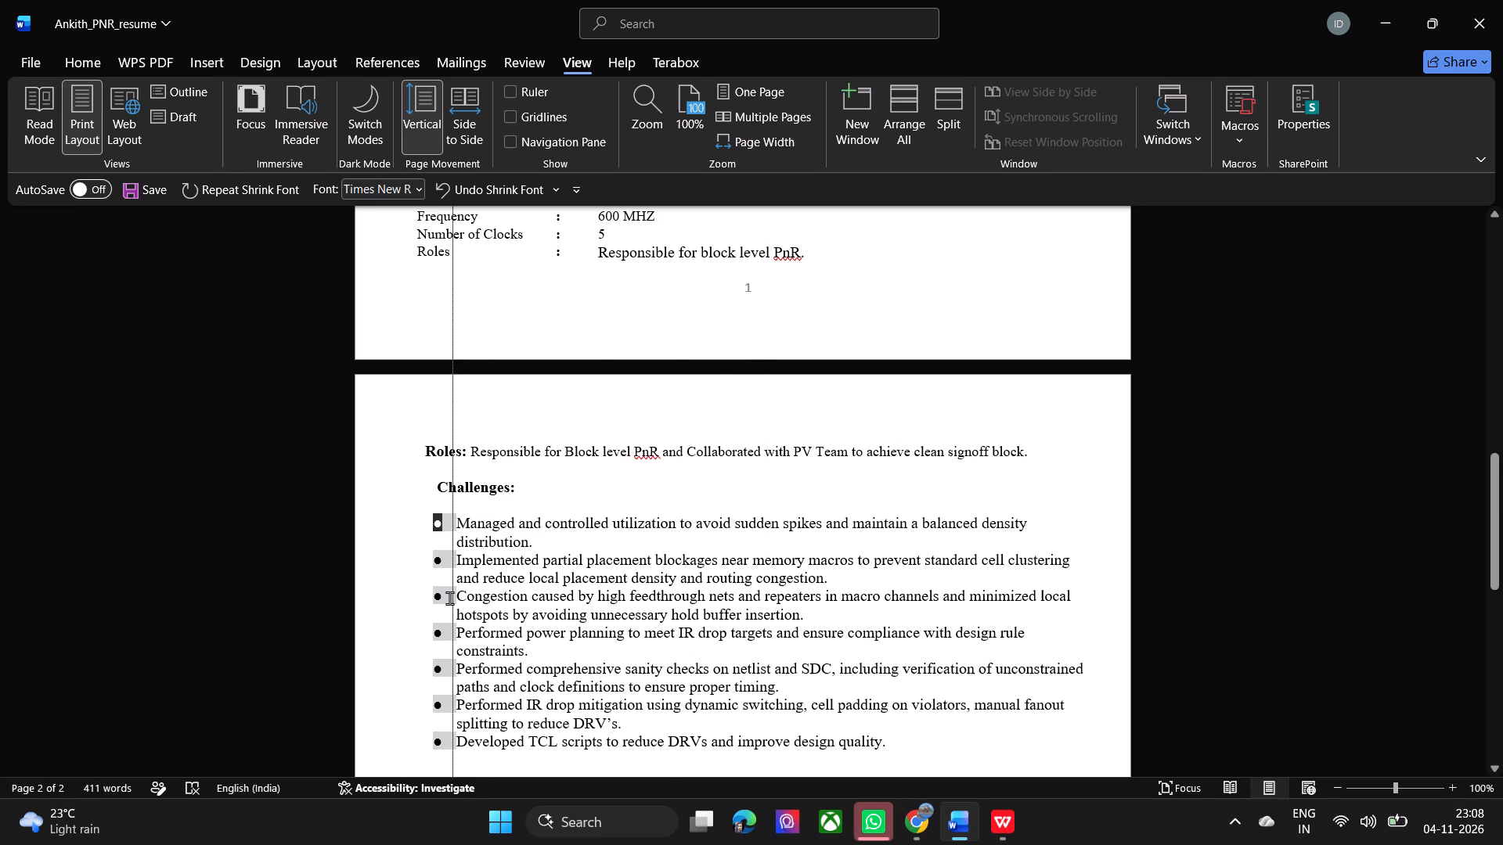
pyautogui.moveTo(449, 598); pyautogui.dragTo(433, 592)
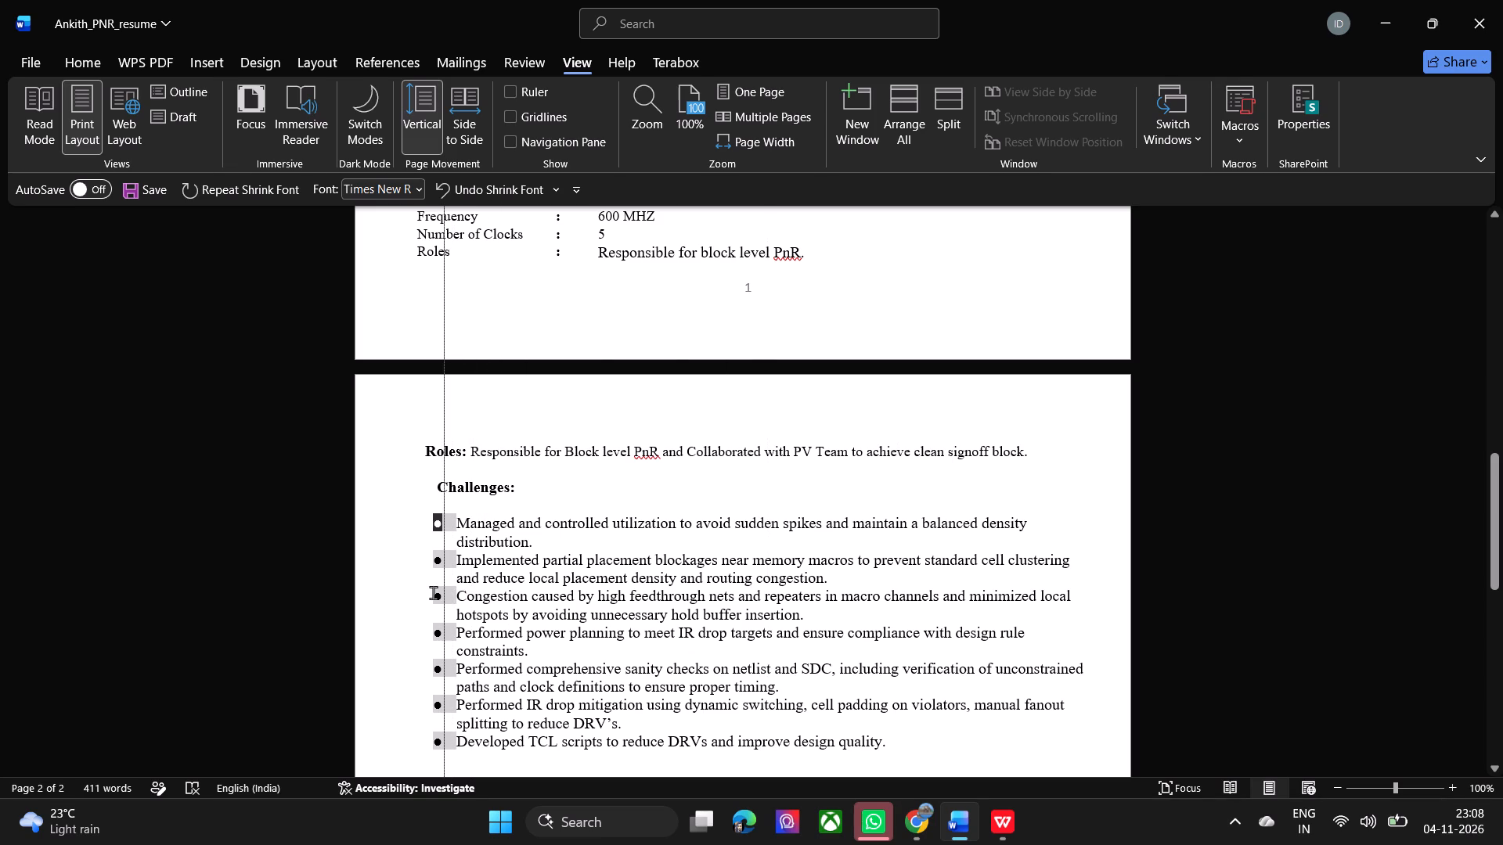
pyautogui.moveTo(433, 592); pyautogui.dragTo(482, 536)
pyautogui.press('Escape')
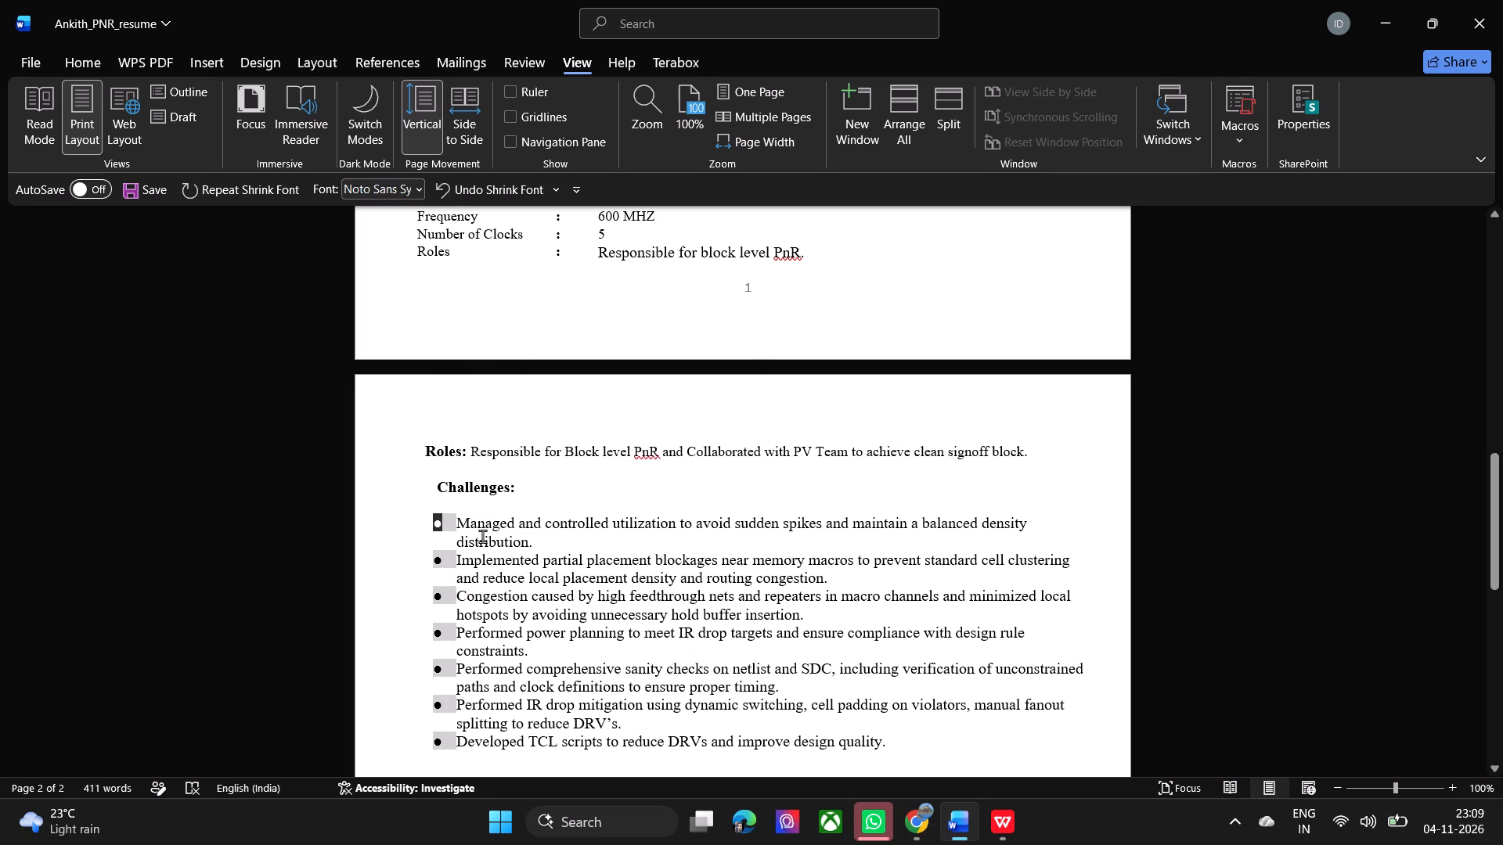
# Shrink the font of all bullet points under the page-2 Challenges heading to 11.
pyautogui.moveTo(482, 536); pyautogui.dragTo(460, 529)
pyautogui.moveTo(460, 529); pyautogui.dragTo(492, 559)
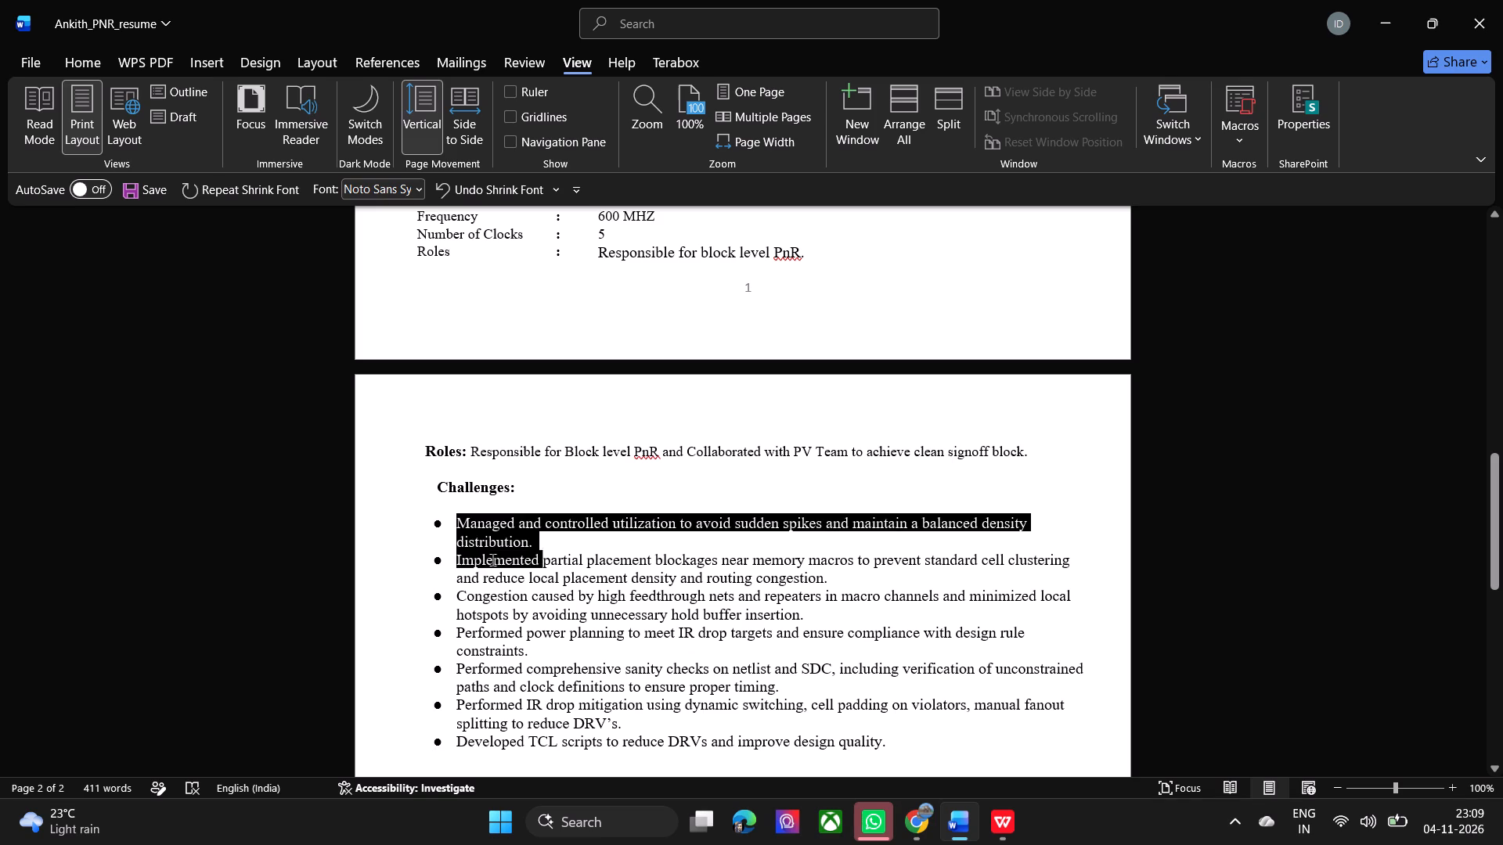
pyautogui.moveTo(492, 559); pyautogui.dragTo(892, 738)
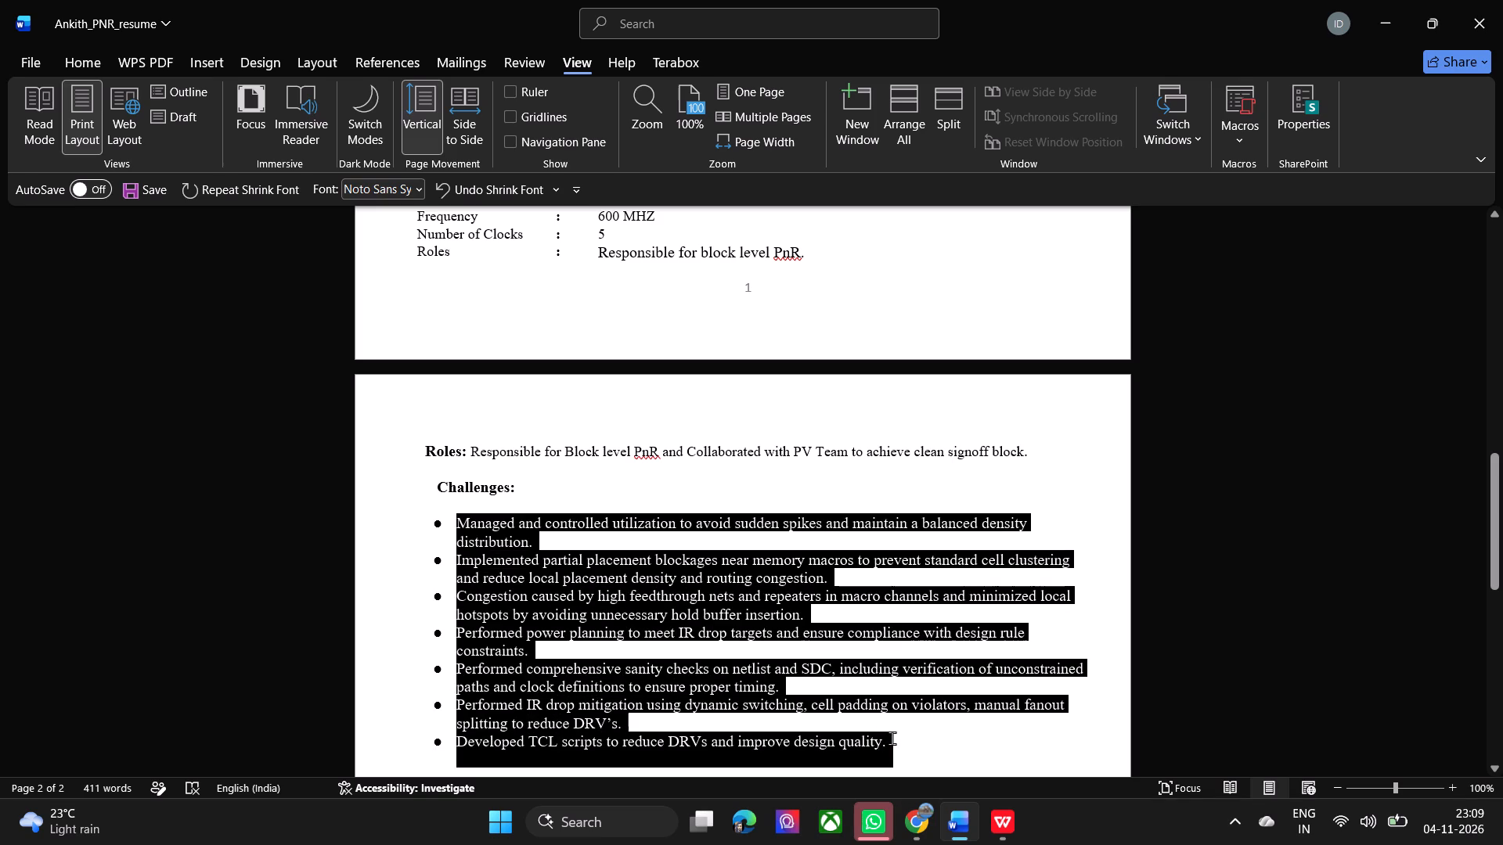
pyautogui.moveTo(892, 738); pyautogui.dragTo(884, 743)
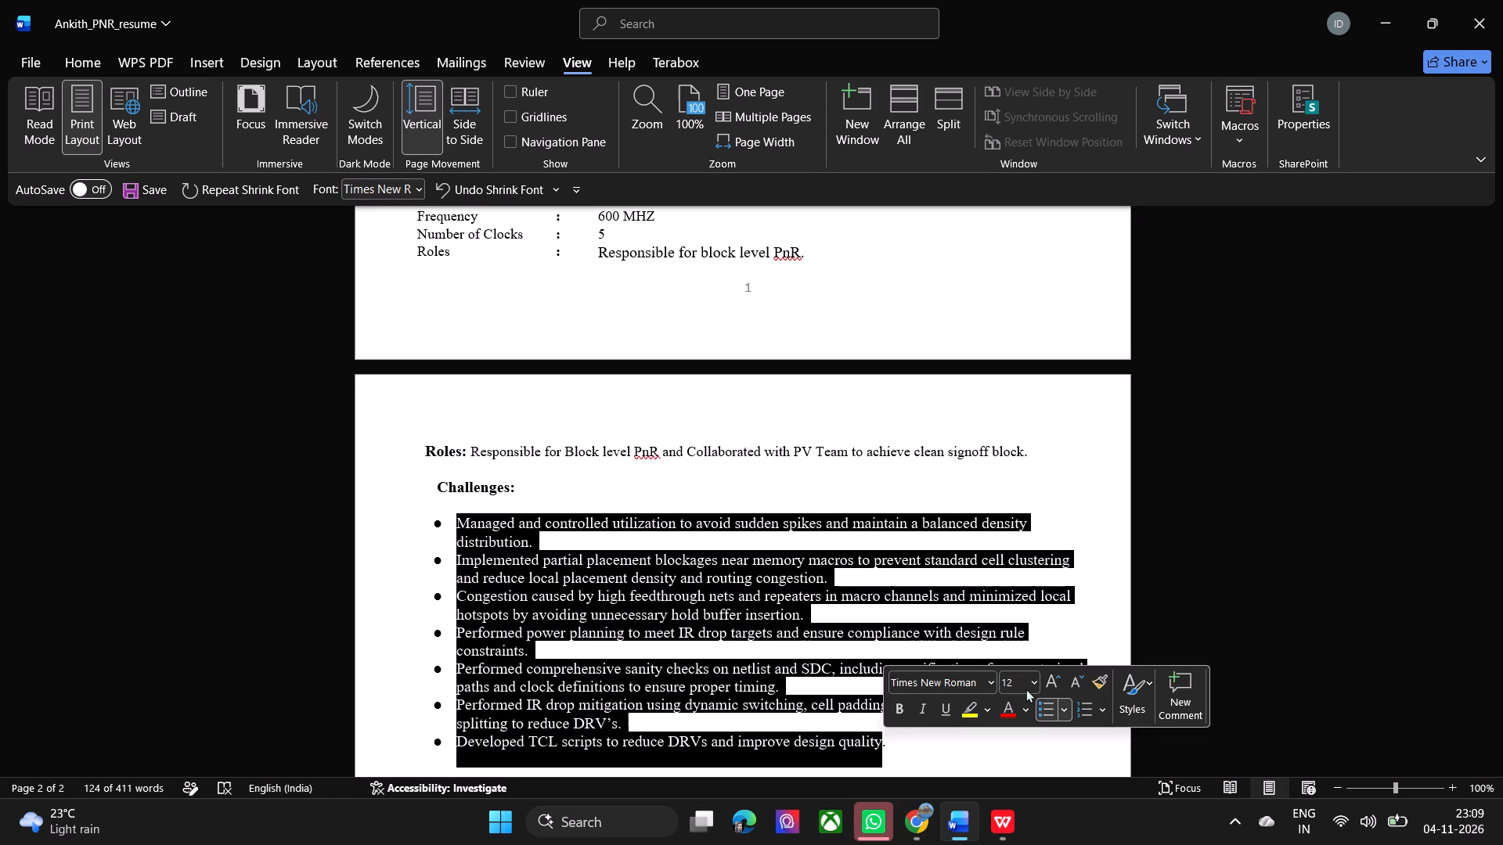
pyautogui.click(1084, 675)
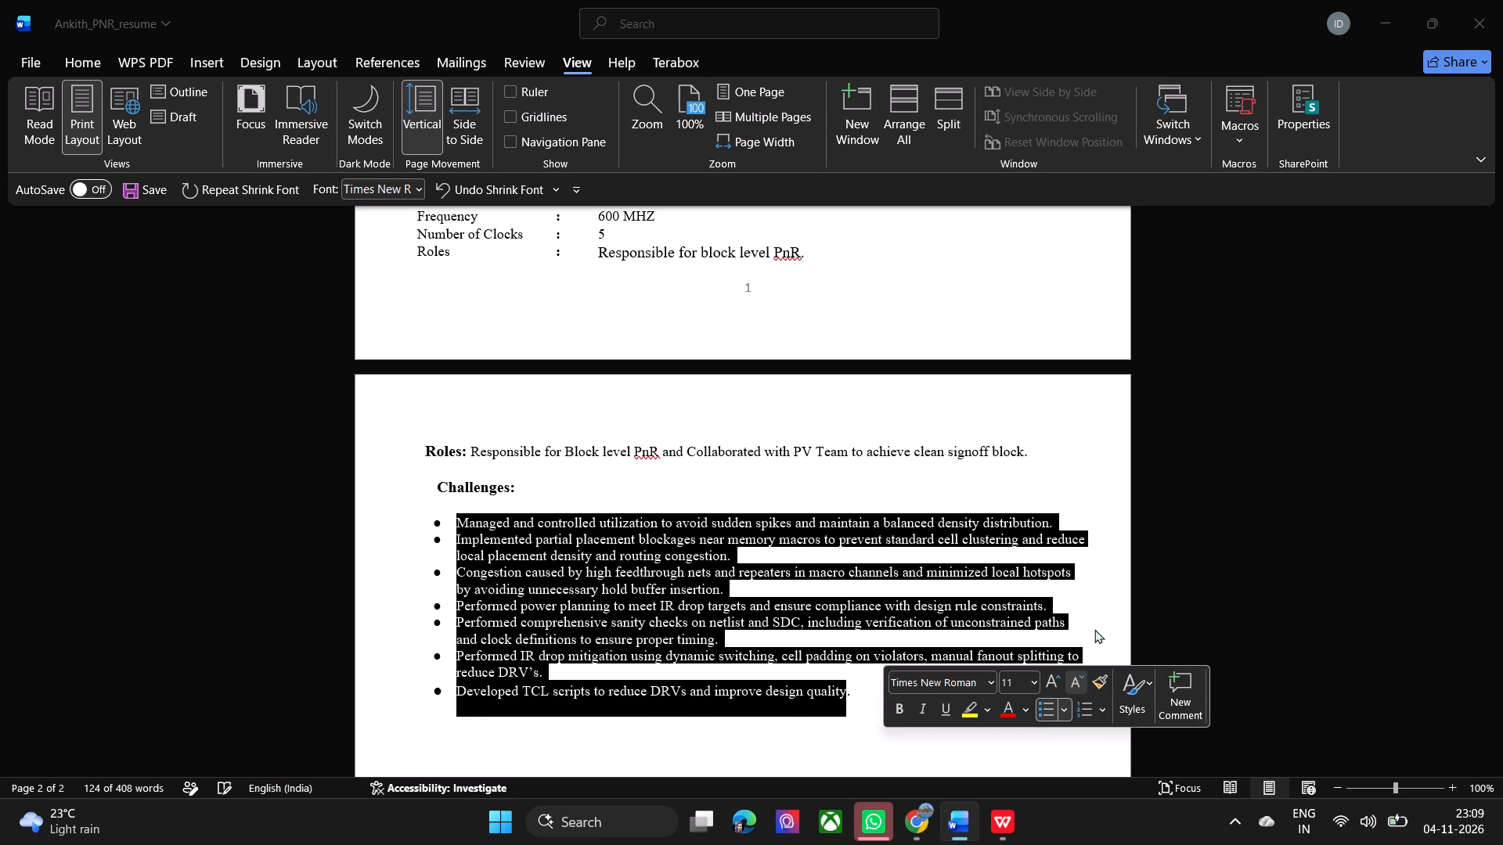
pyautogui.click(1096, 605)
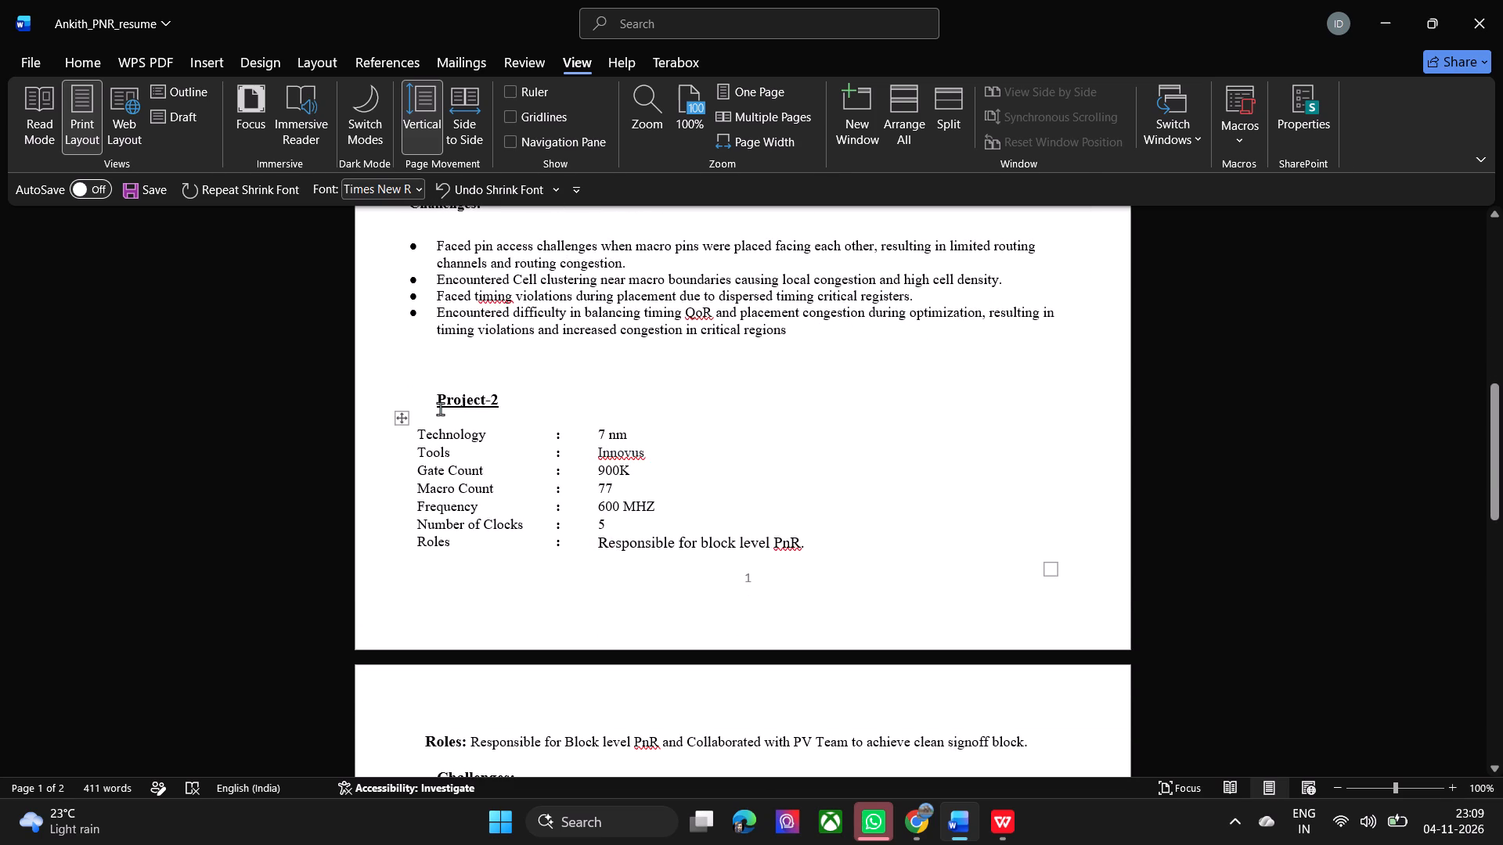
# Remove the indent of the Project-2 heading and add a colon at its end.
pyautogui.click(439, 408)
pyautogui.press('BackSpace')
pyautogui.press('Right')
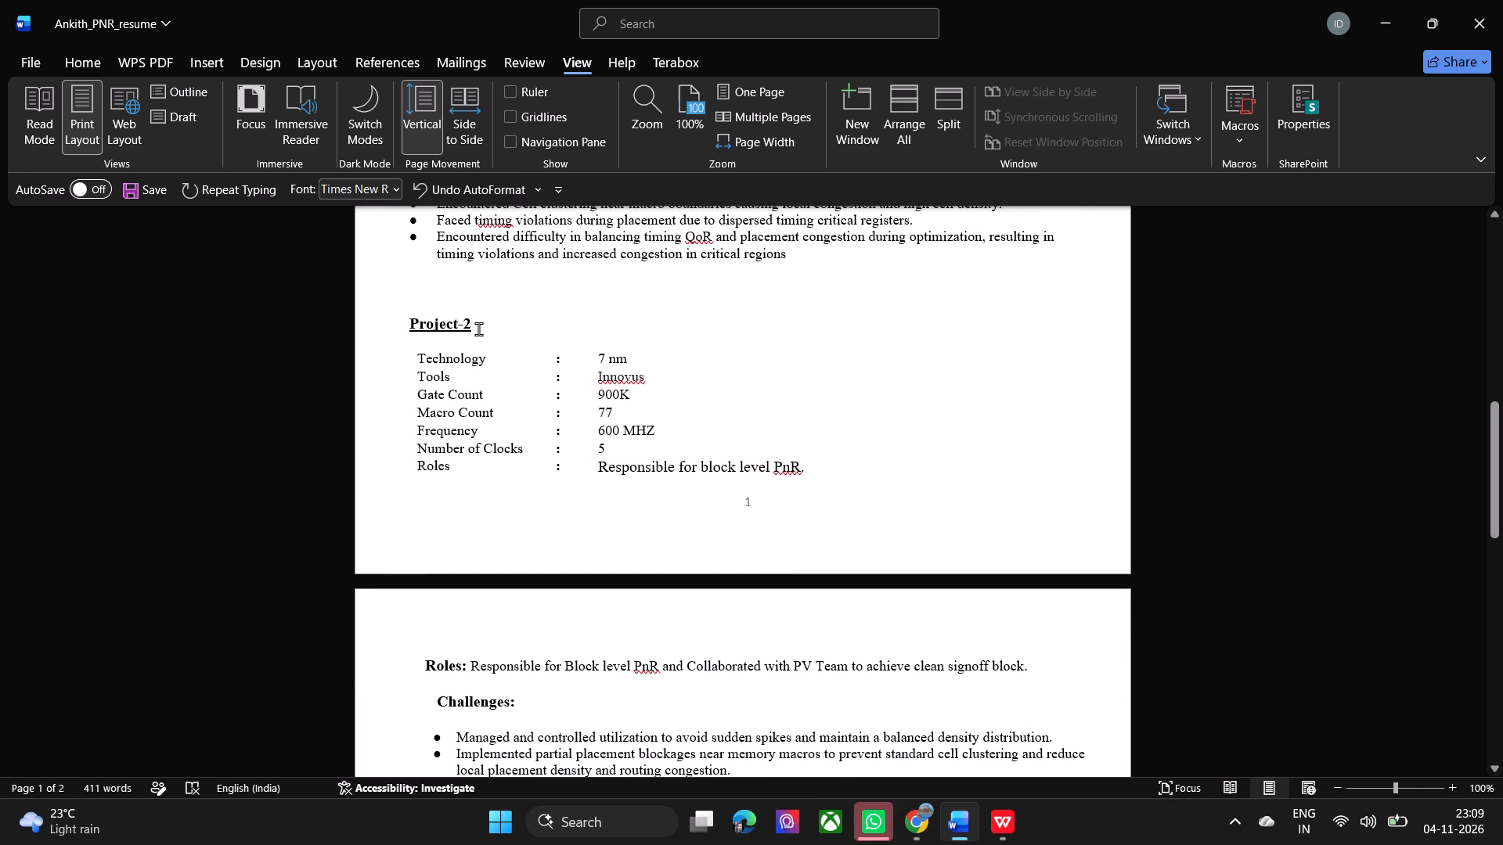
pyautogui.click(478, 329)
pyautogui.hotkey('shift', ':')
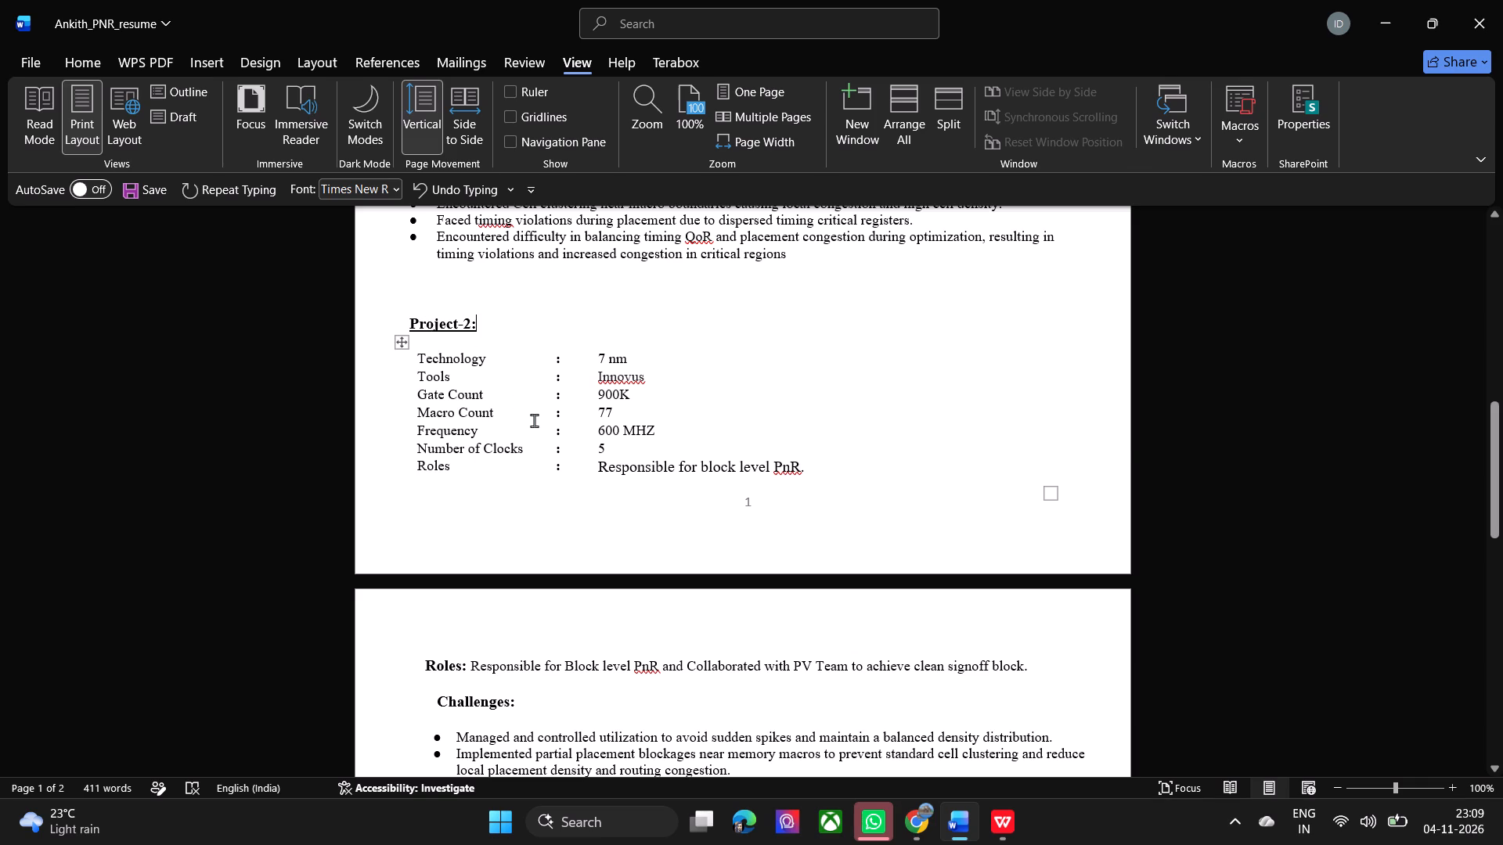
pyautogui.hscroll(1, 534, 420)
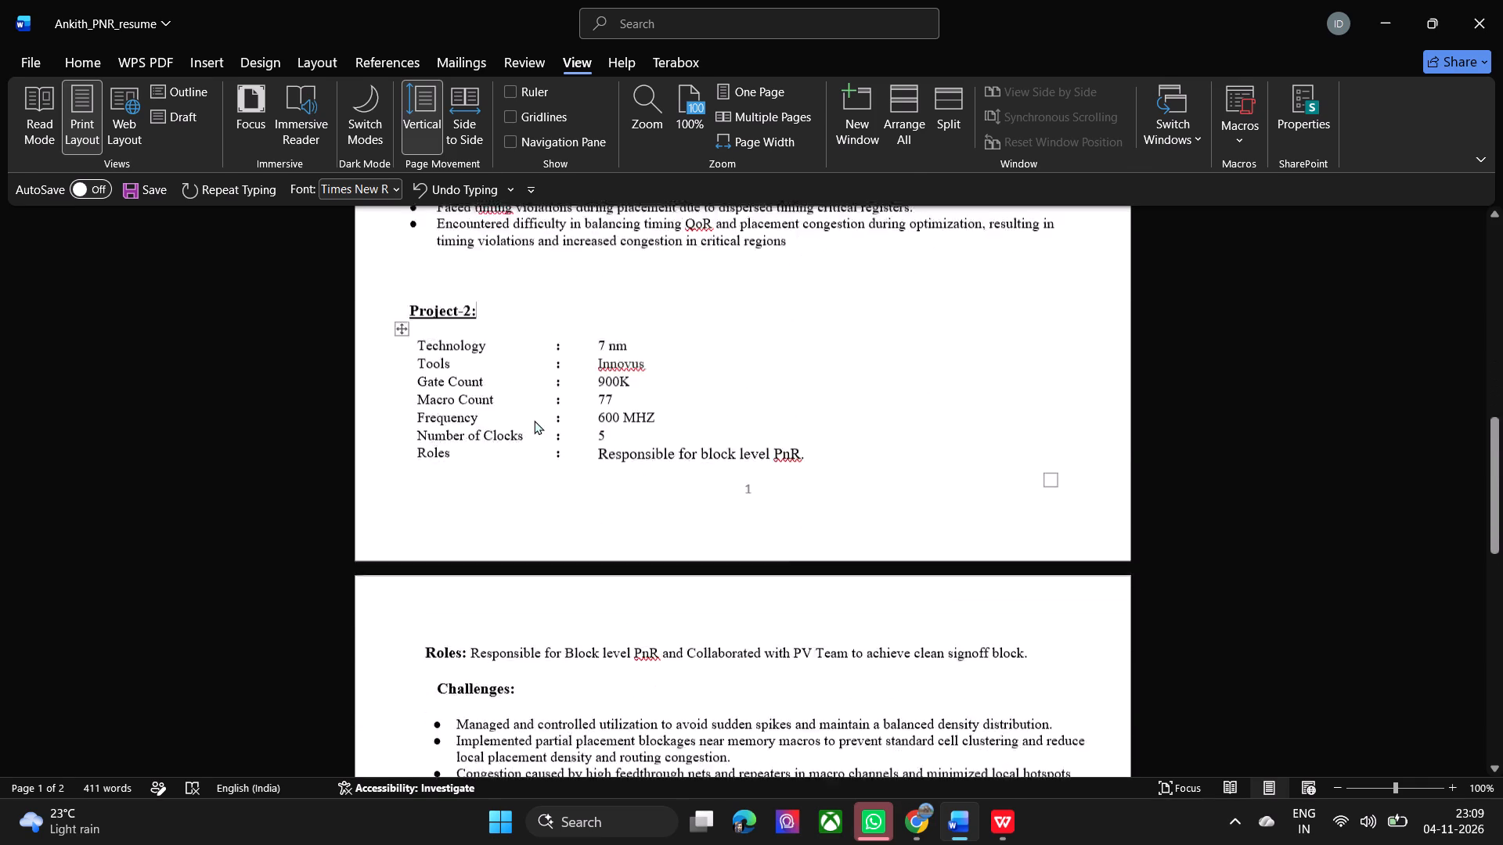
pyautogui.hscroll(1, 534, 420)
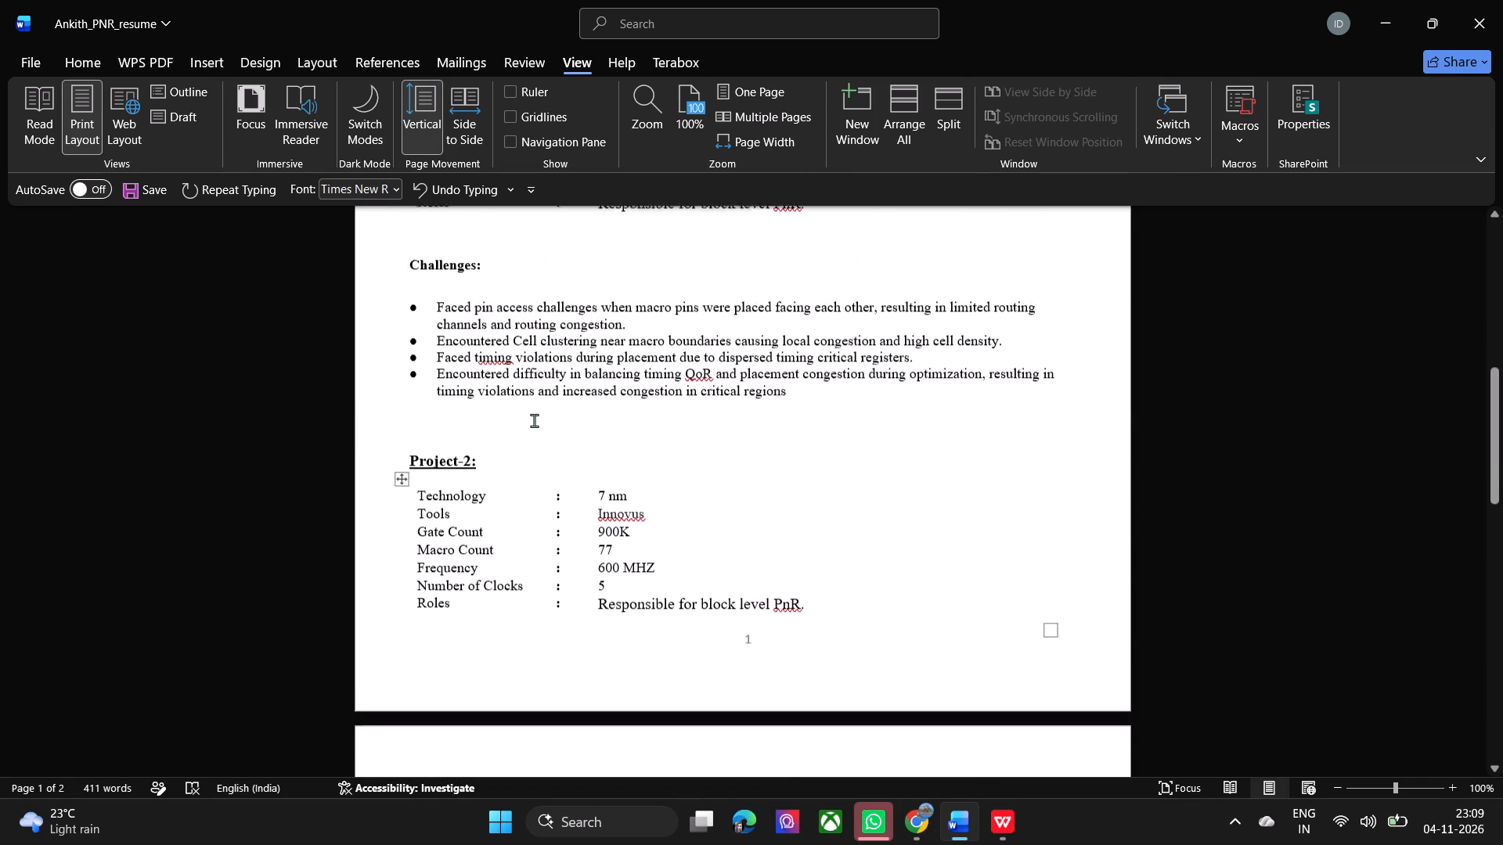
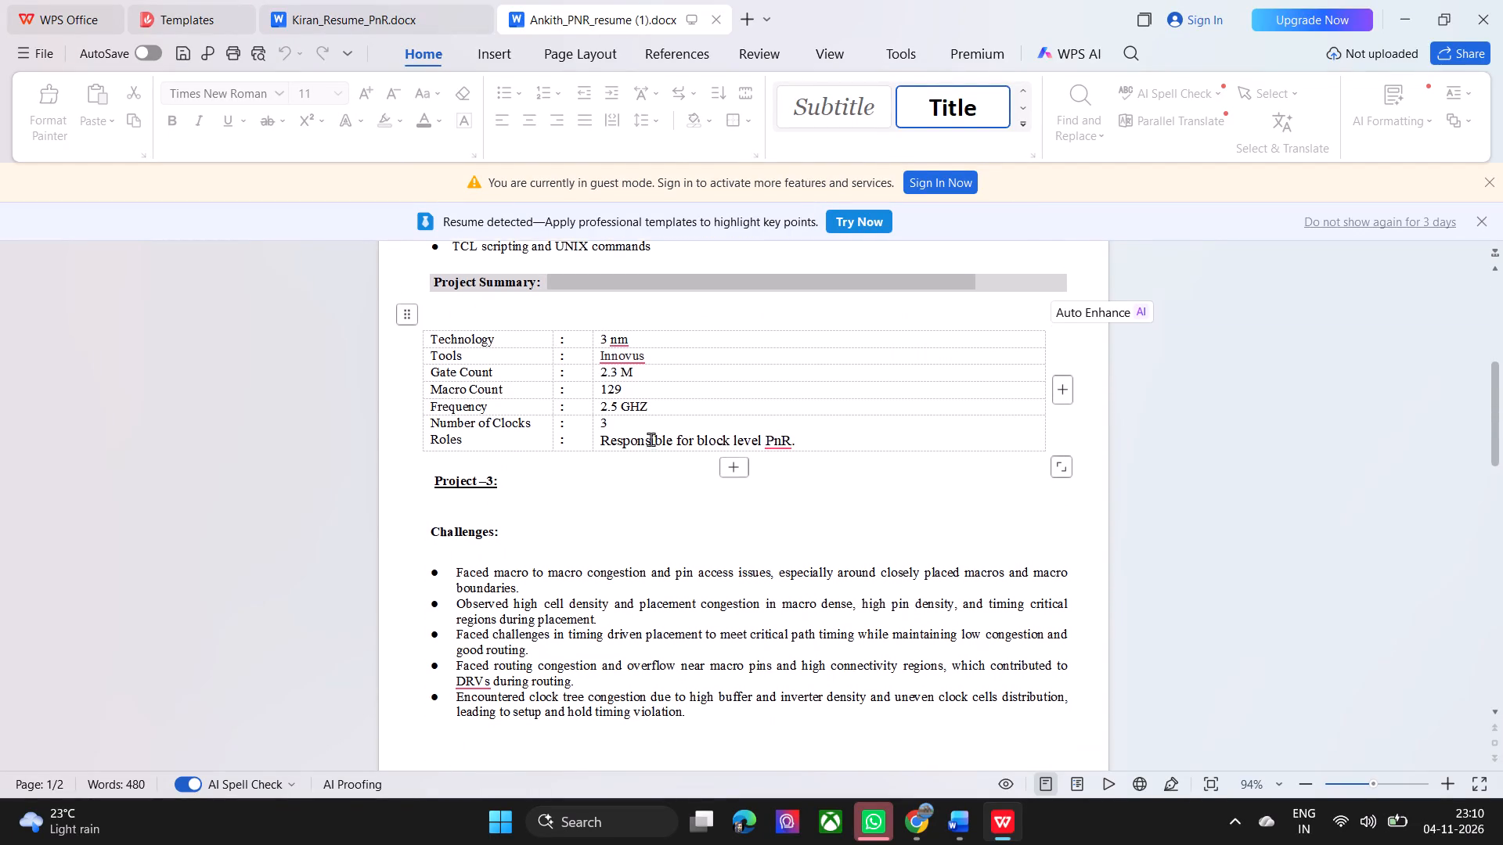
pyautogui.scroll(-6, 651, 439)
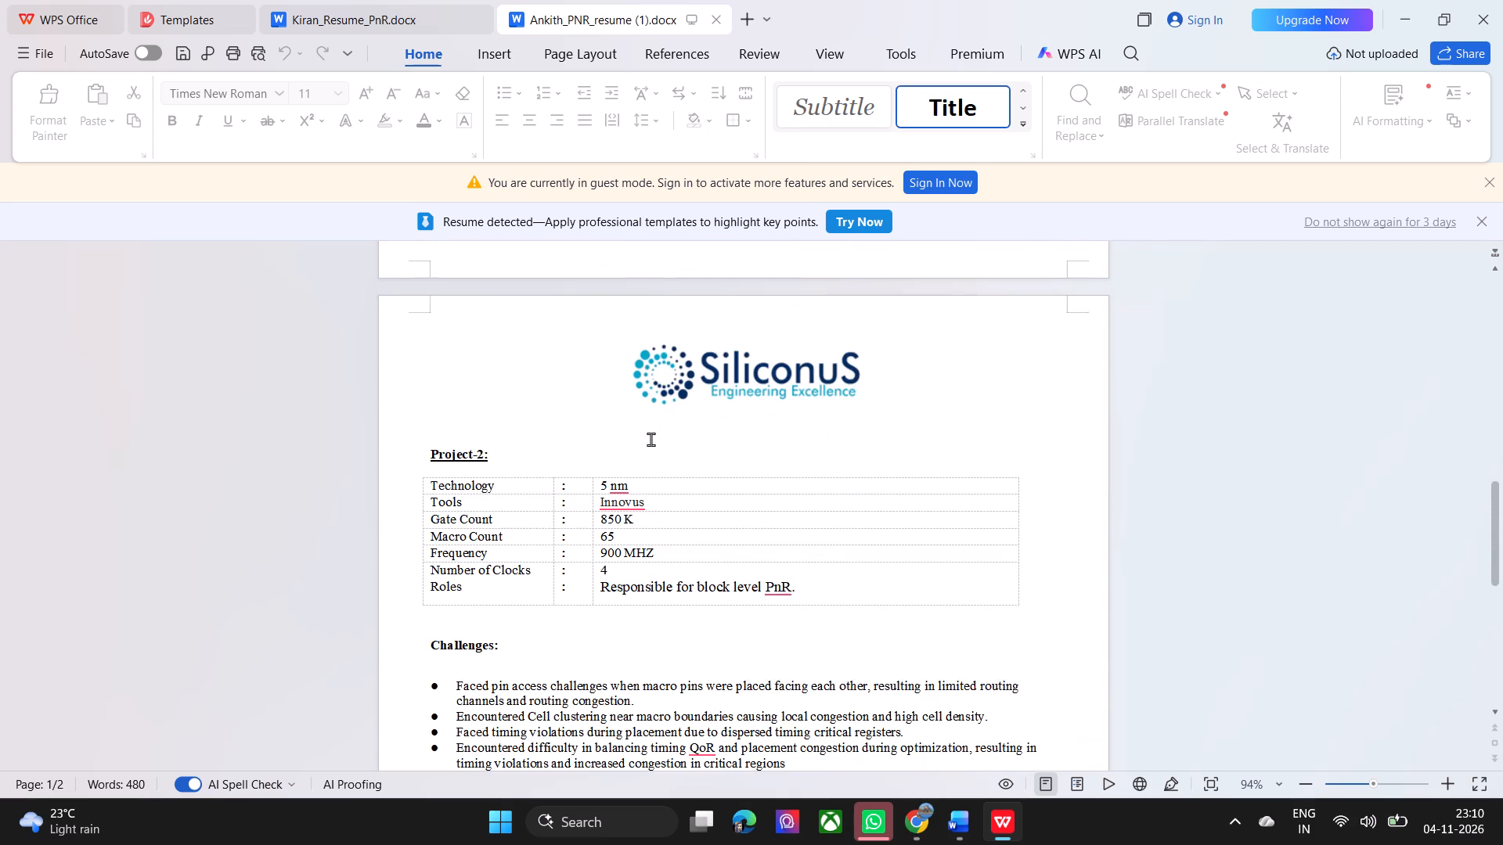
pyautogui.scroll(-3, 651, 439)
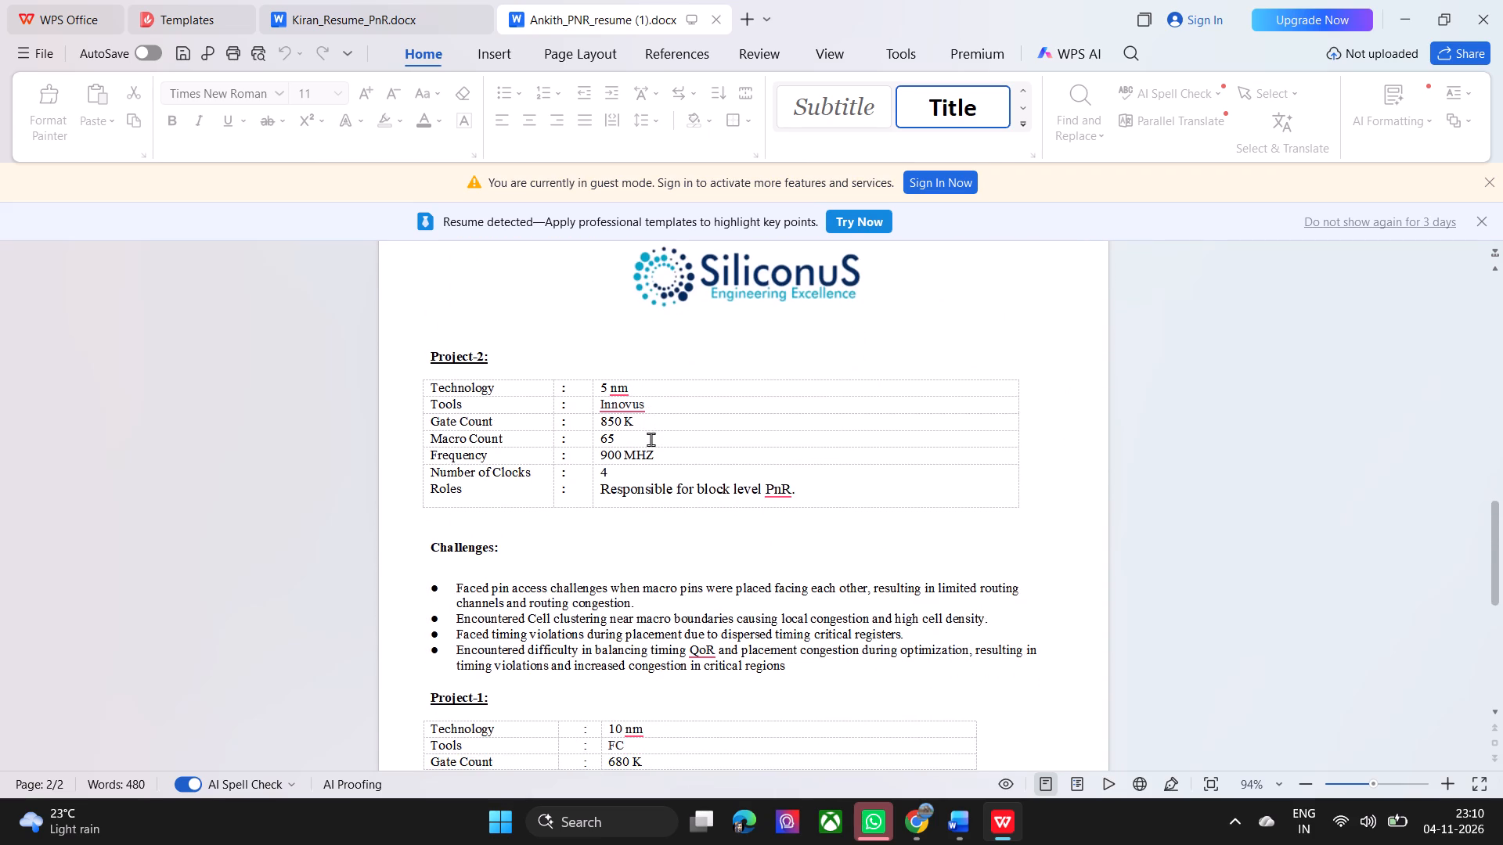
pyautogui.scroll(-3, 651, 439)
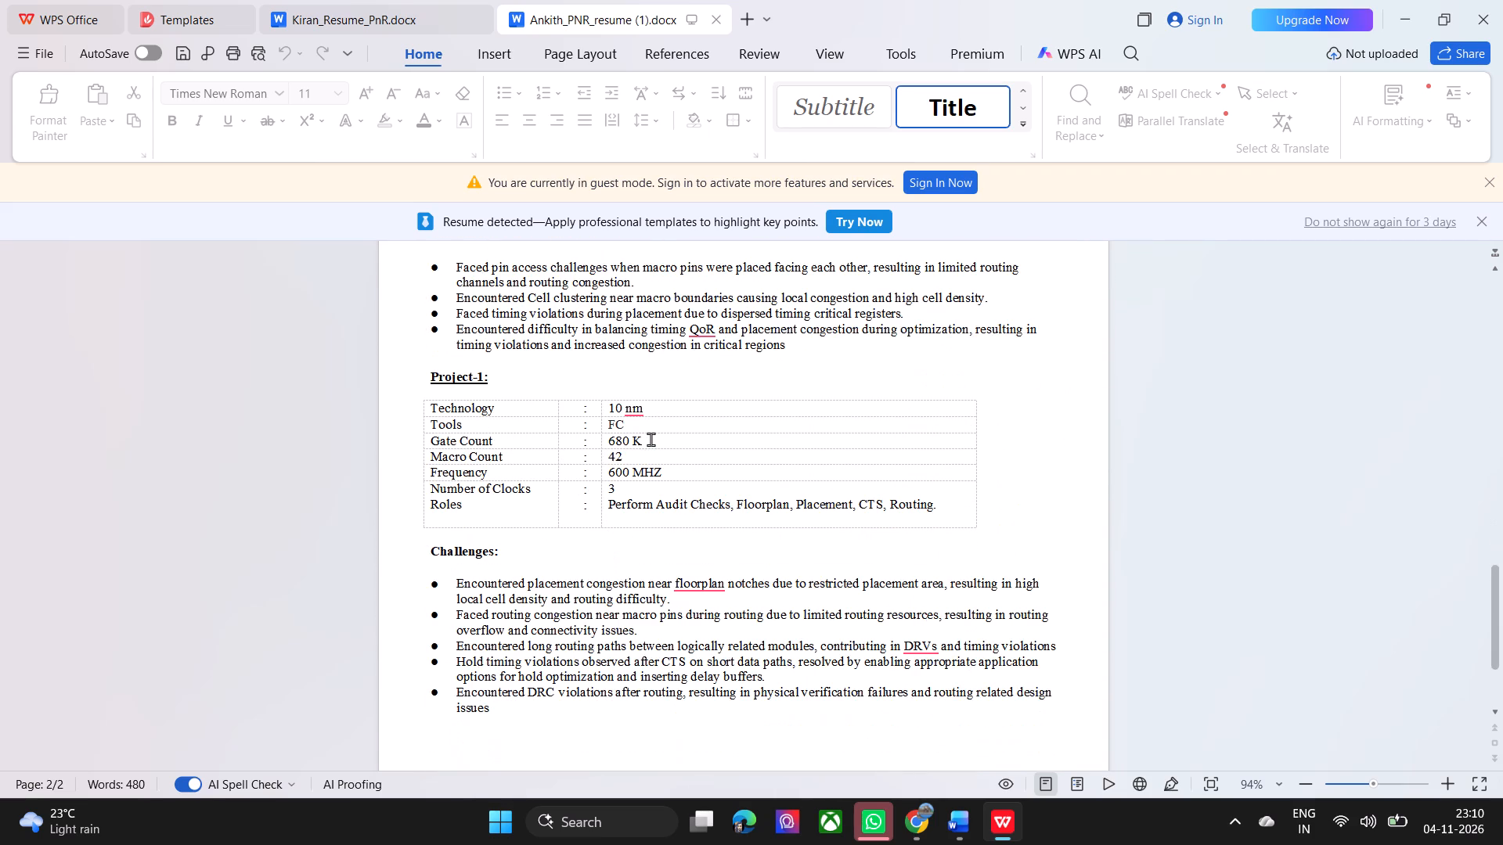
pyautogui.hscroll(1, 651, 439)
pyautogui.scroll(2, 651, 439)
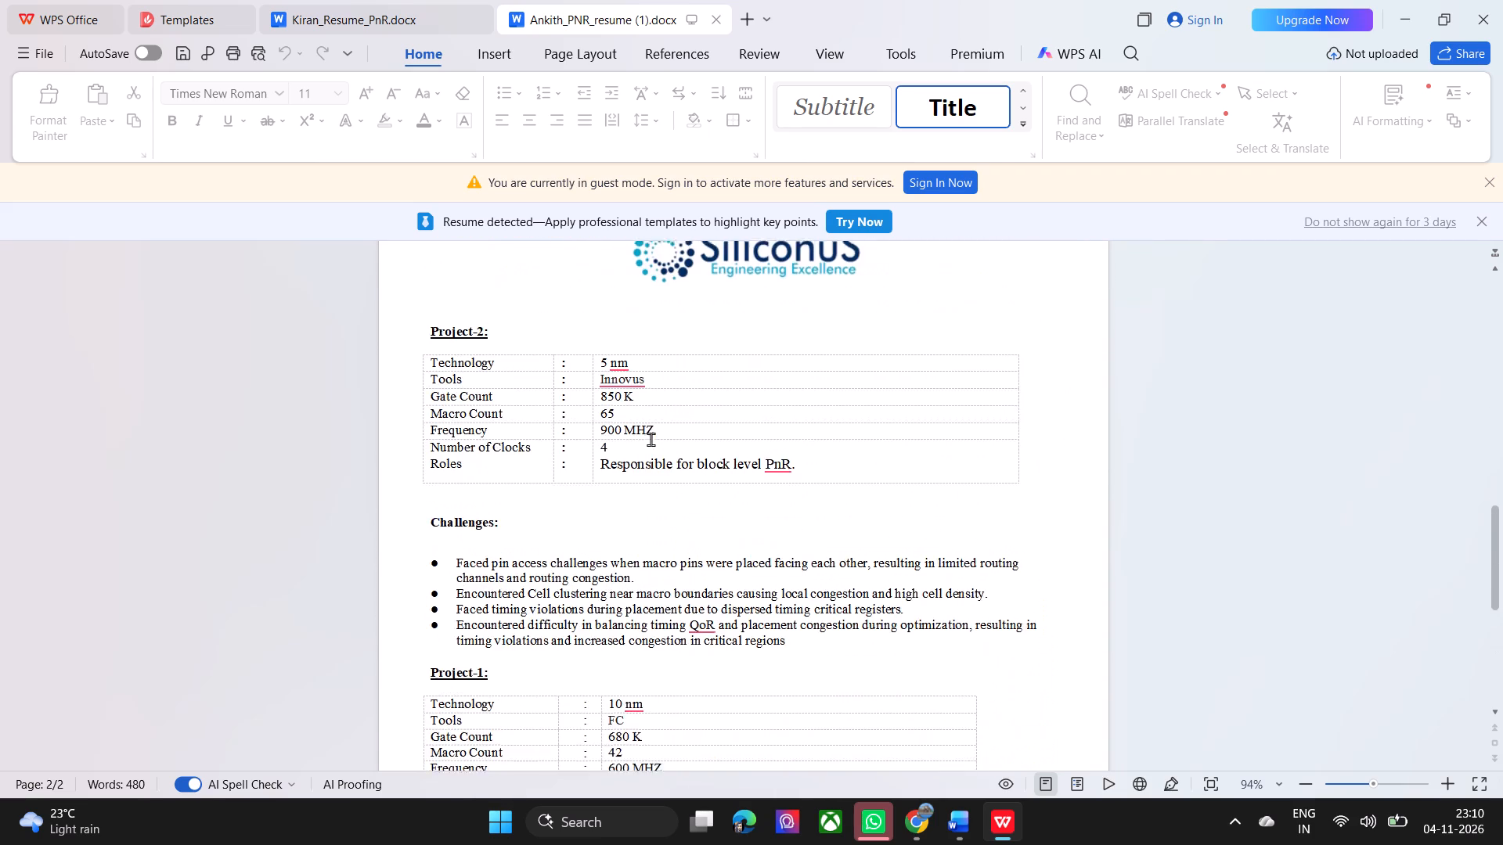
pyautogui.scroll(3, 651, 439)
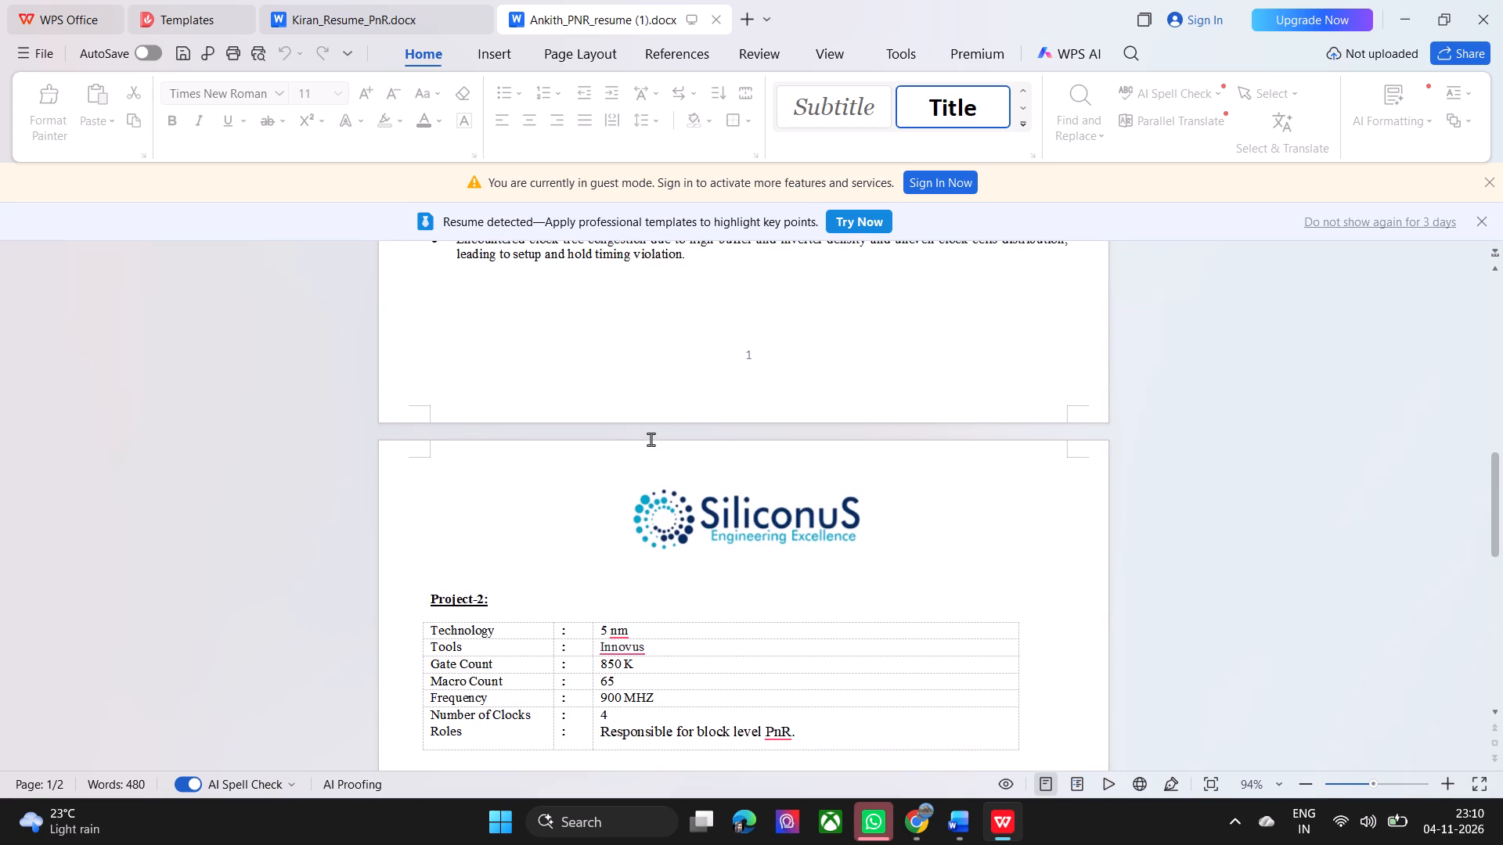
# Switch to the Word resume and renumber the first project heading under Project Summary as Project-3.
pyautogui.click(965, 825)
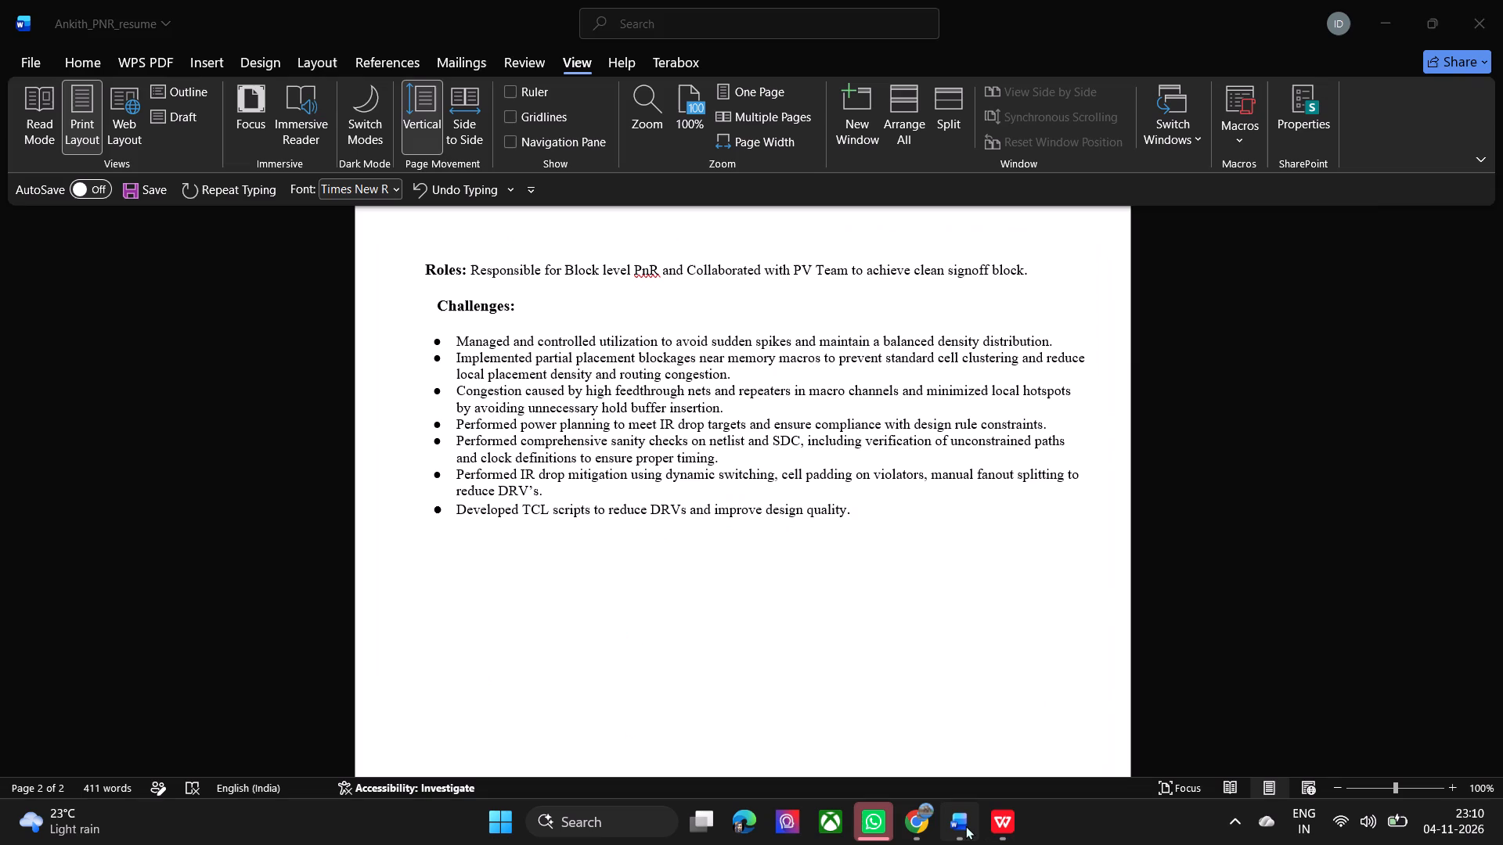
pyautogui.scroll(1, 671, 311)
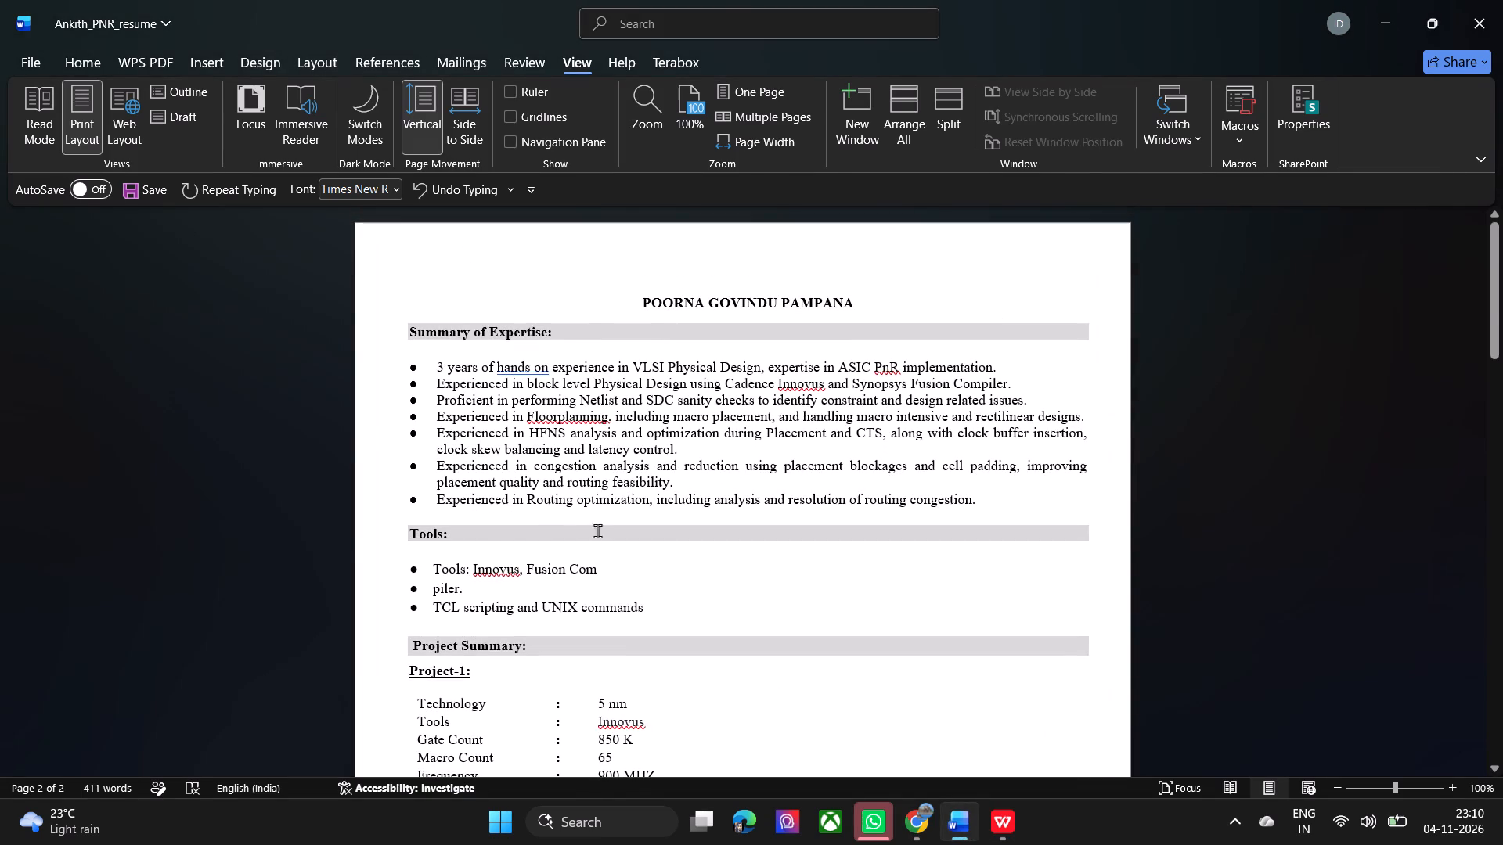
pyautogui.scroll(-1, 509, 578)
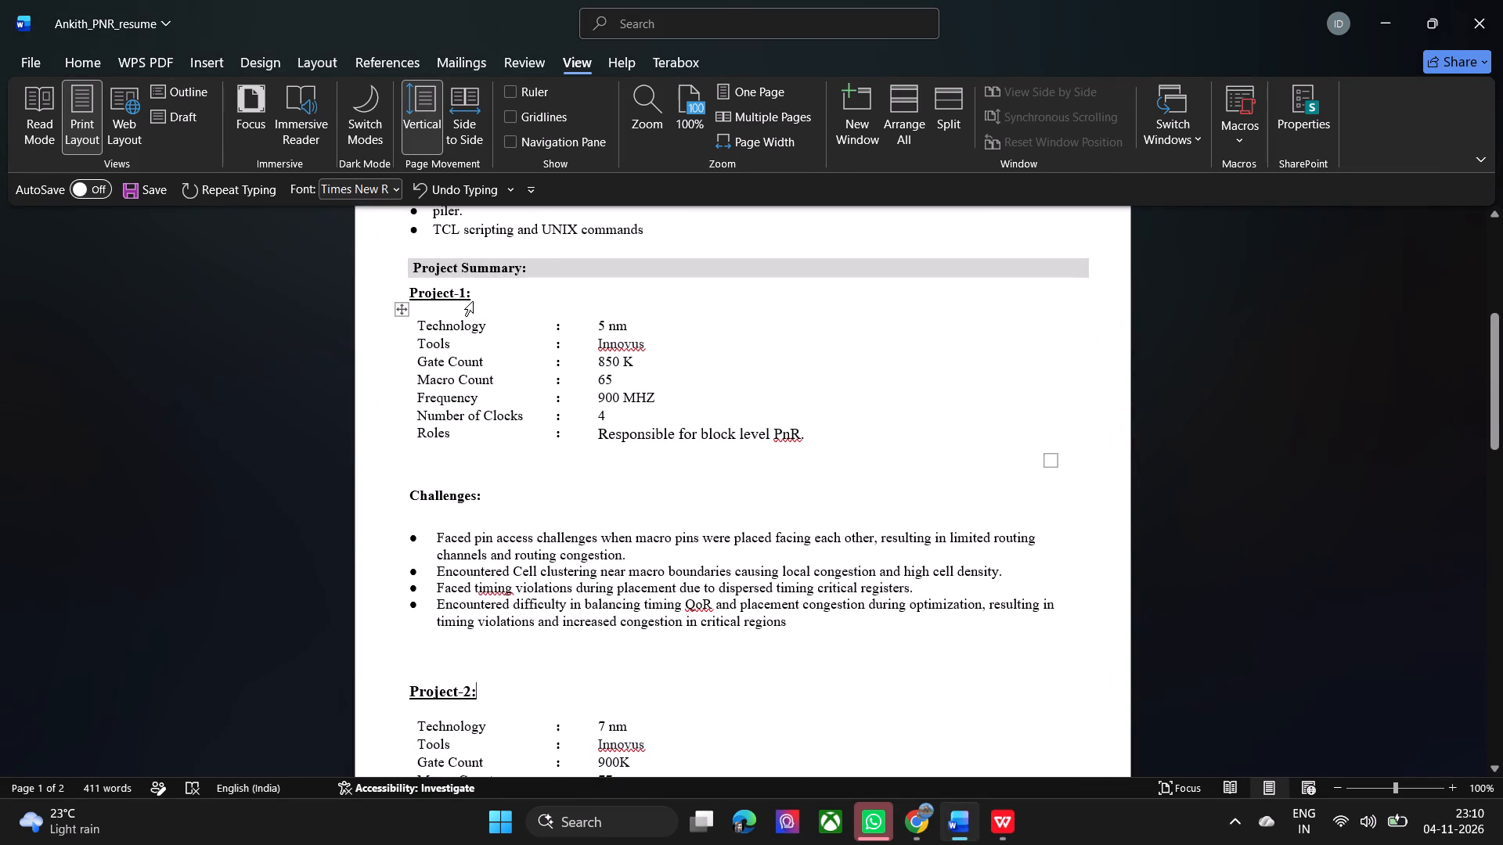
pyautogui.click(465, 294)
pyautogui.press('BackSpace')
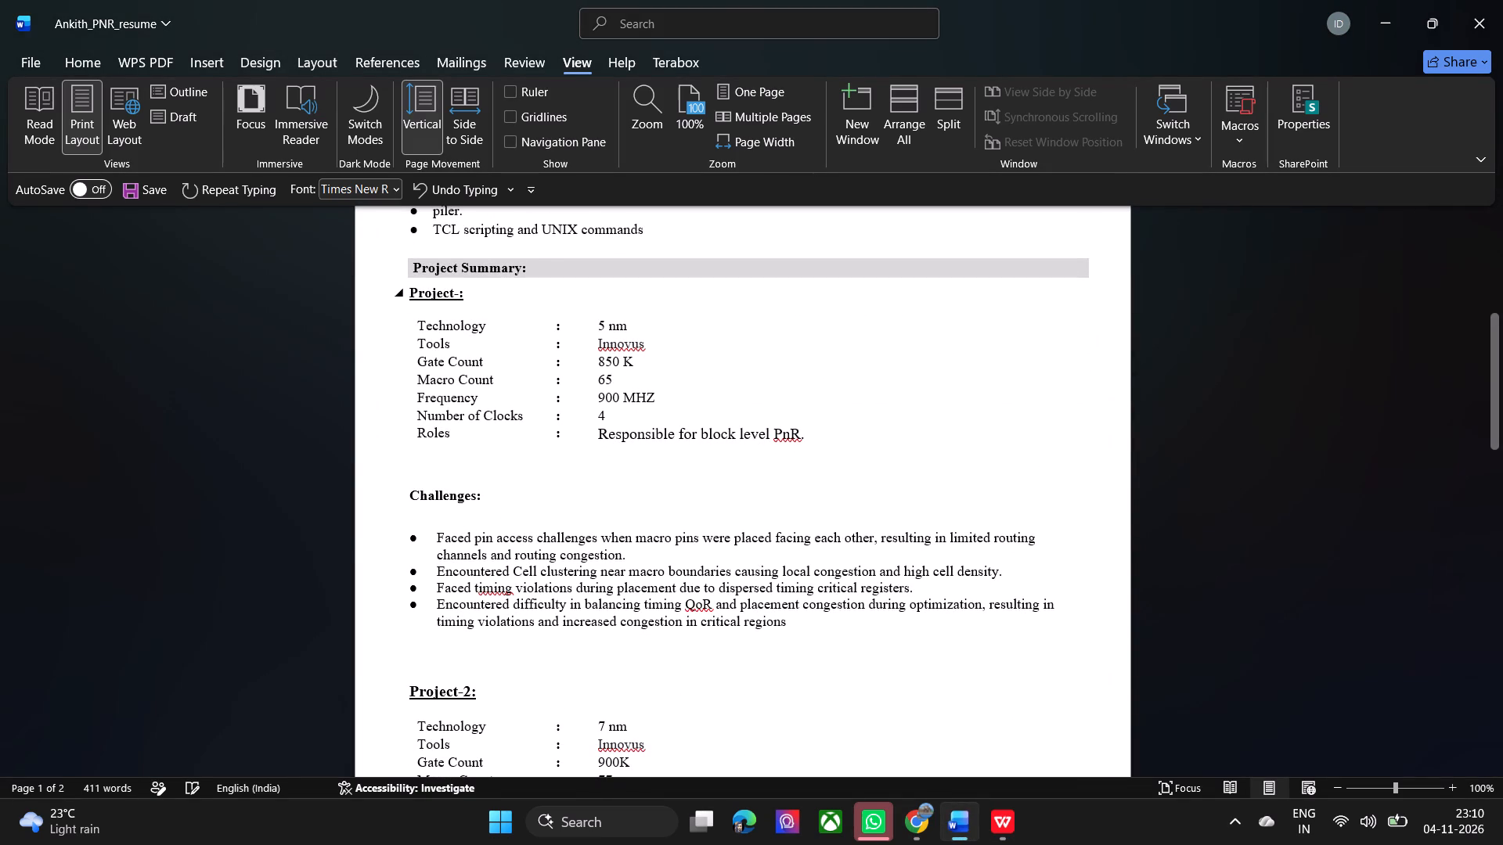
pyautogui.press('3')
# Copy the Project-1 section, heading through last Challenges bullet, from the WPS resume and paste it at the end of the Word resume.
pyautogui.scroll(-1, 465, 294)
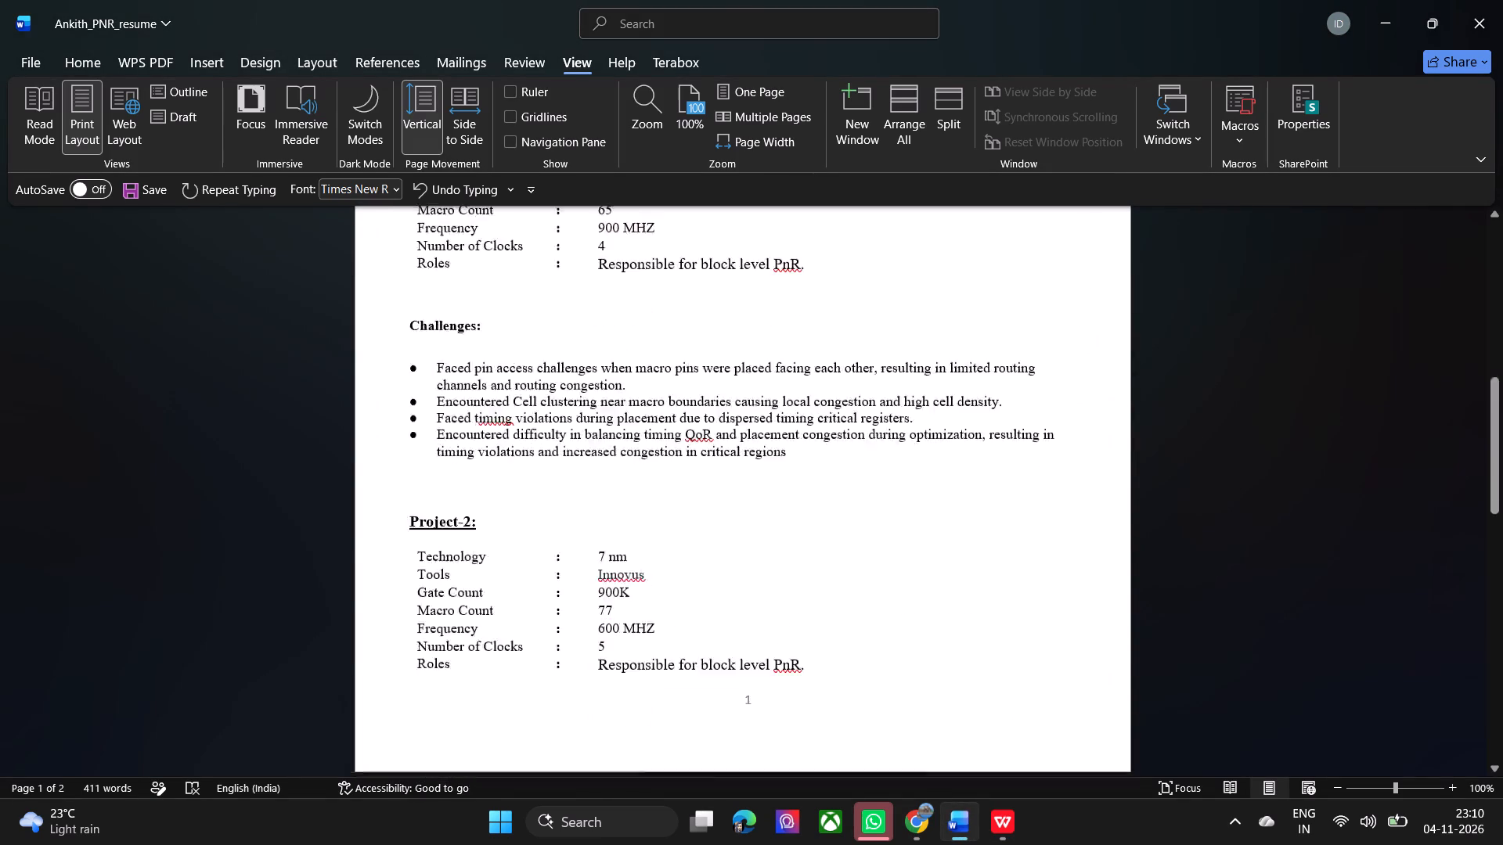
pyautogui.scroll(-1, 465, 294)
pyautogui.click(435, 457)
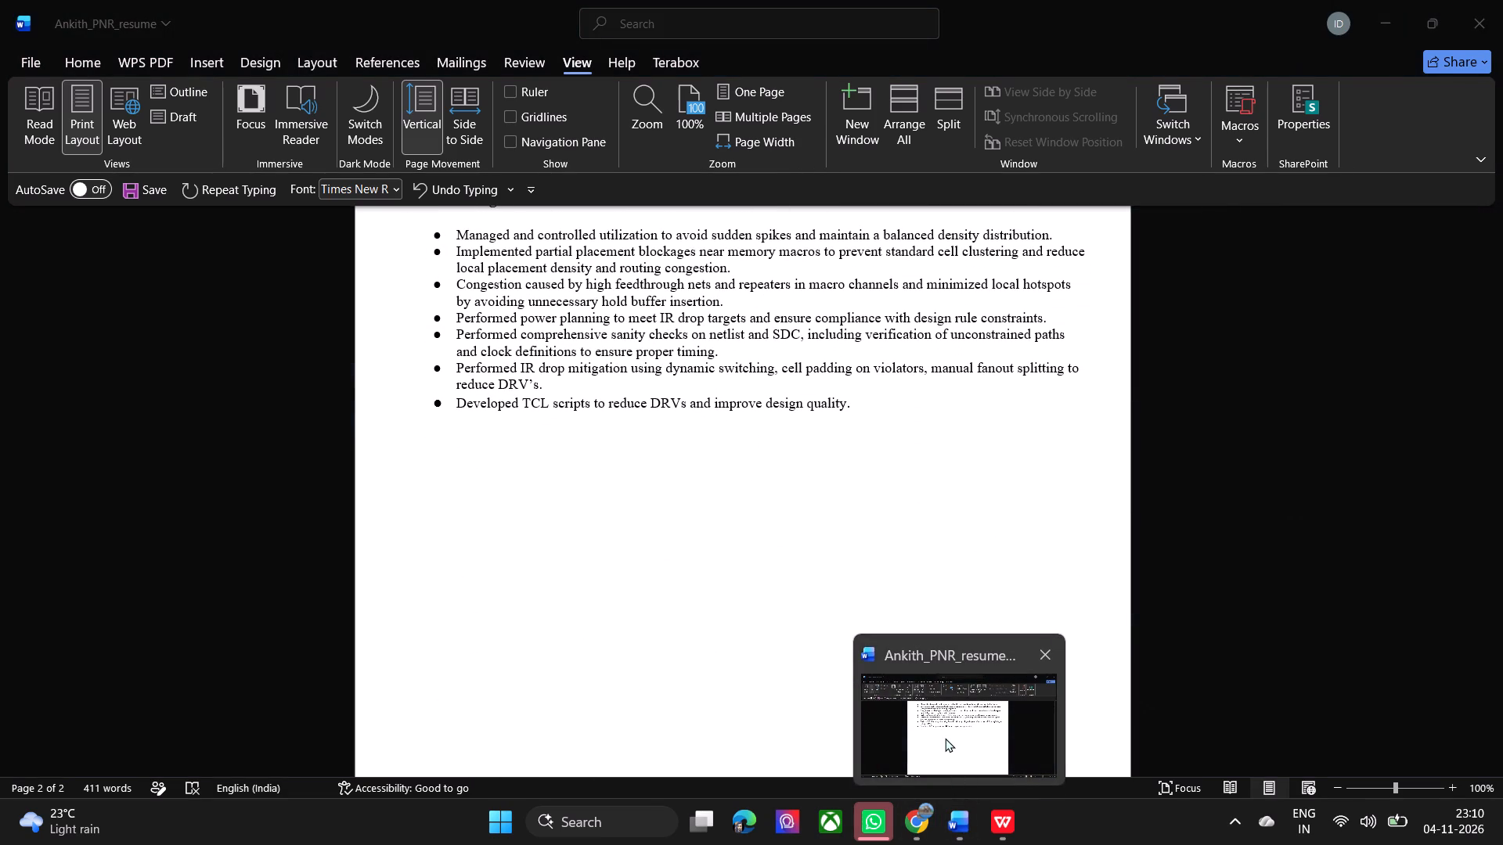
pyautogui.click(945, 738)
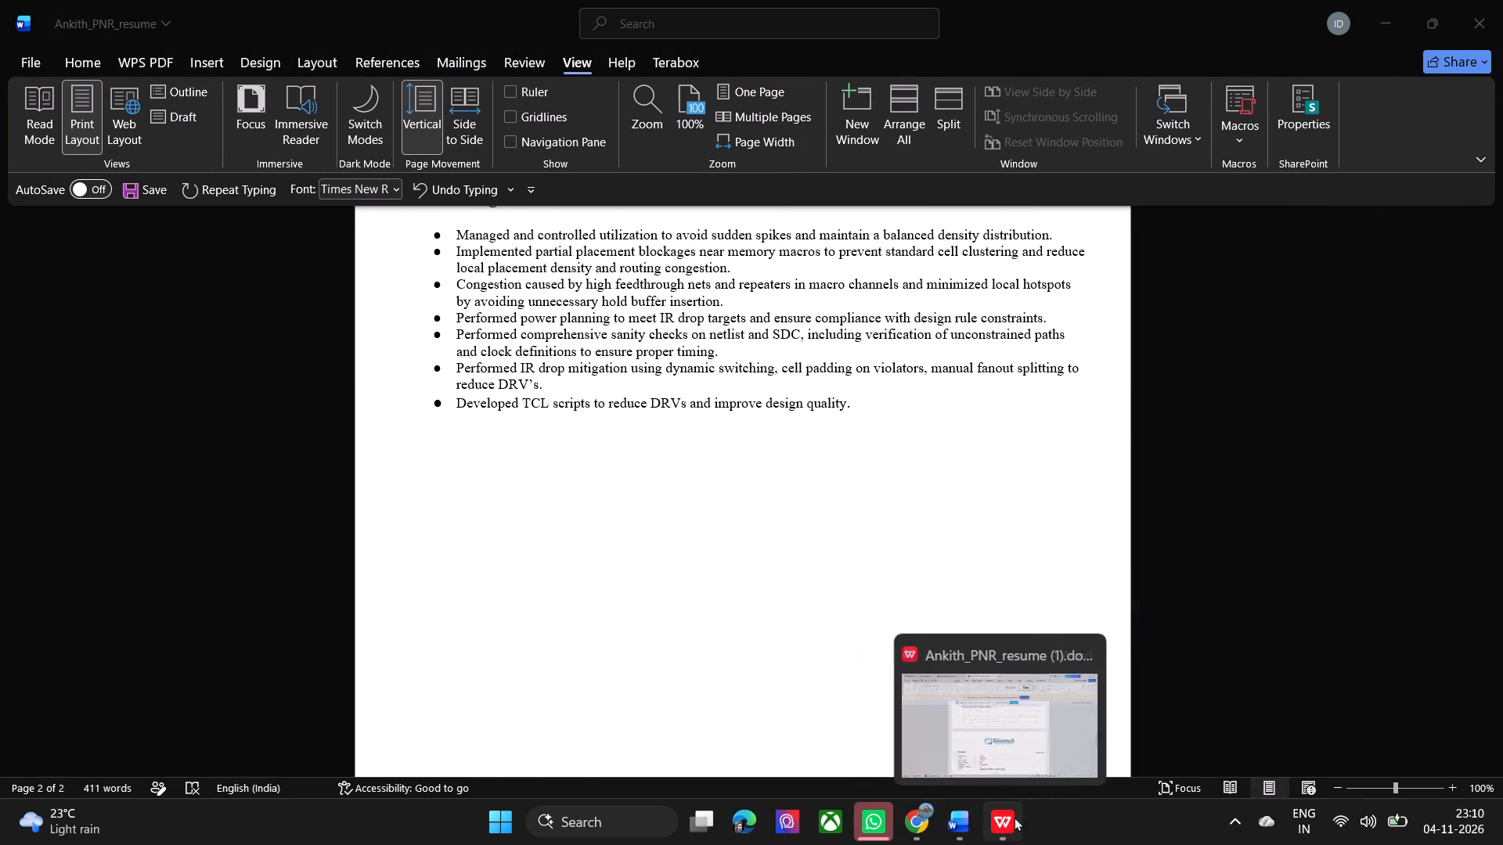
pyautogui.click(1014, 817)
pyautogui.scroll(1, 672, 561)
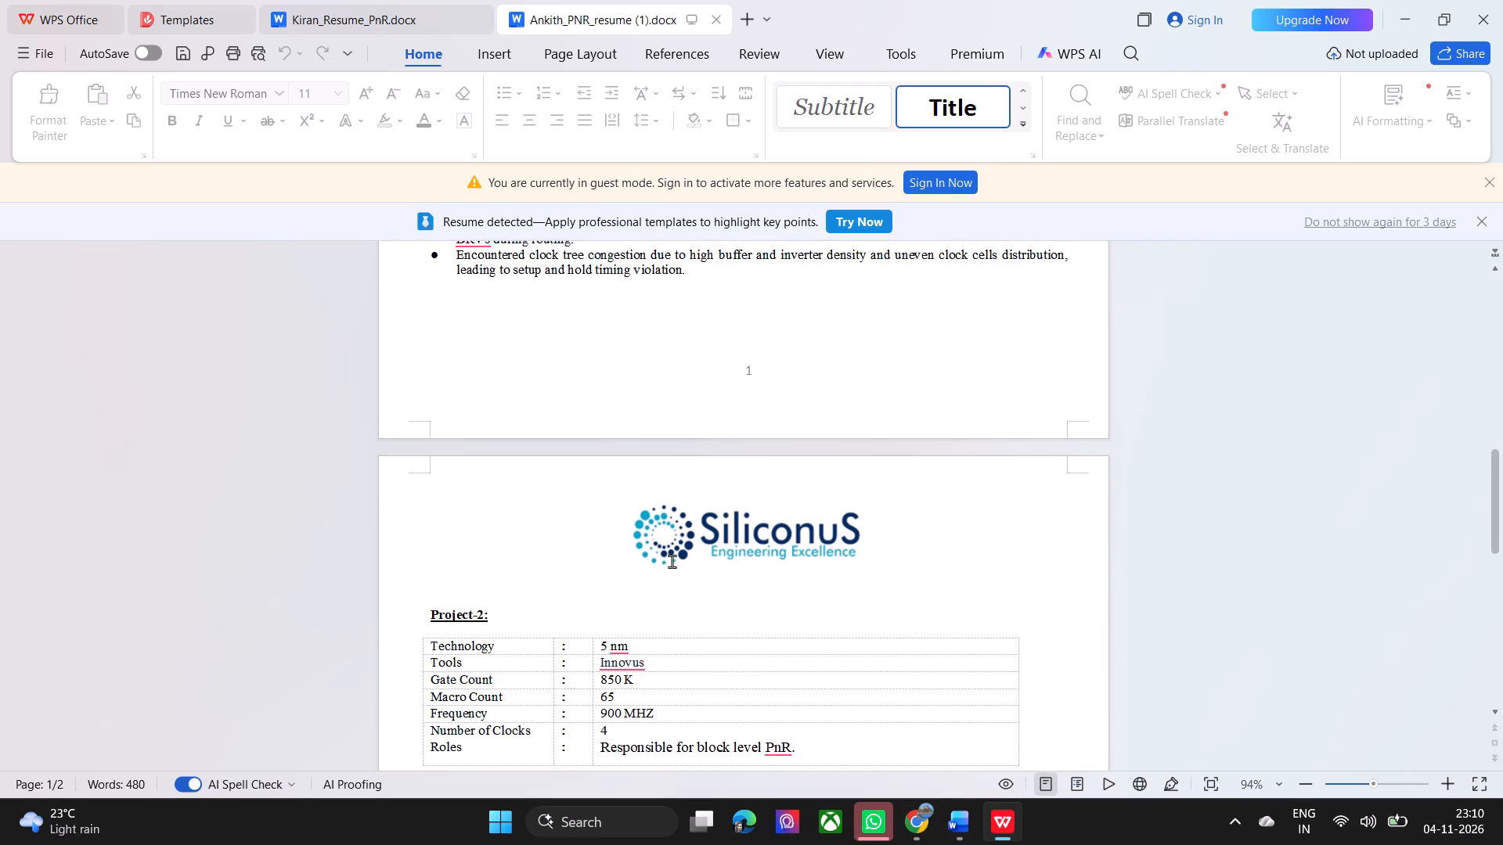
pyautogui.scroll(3, 672, 561)
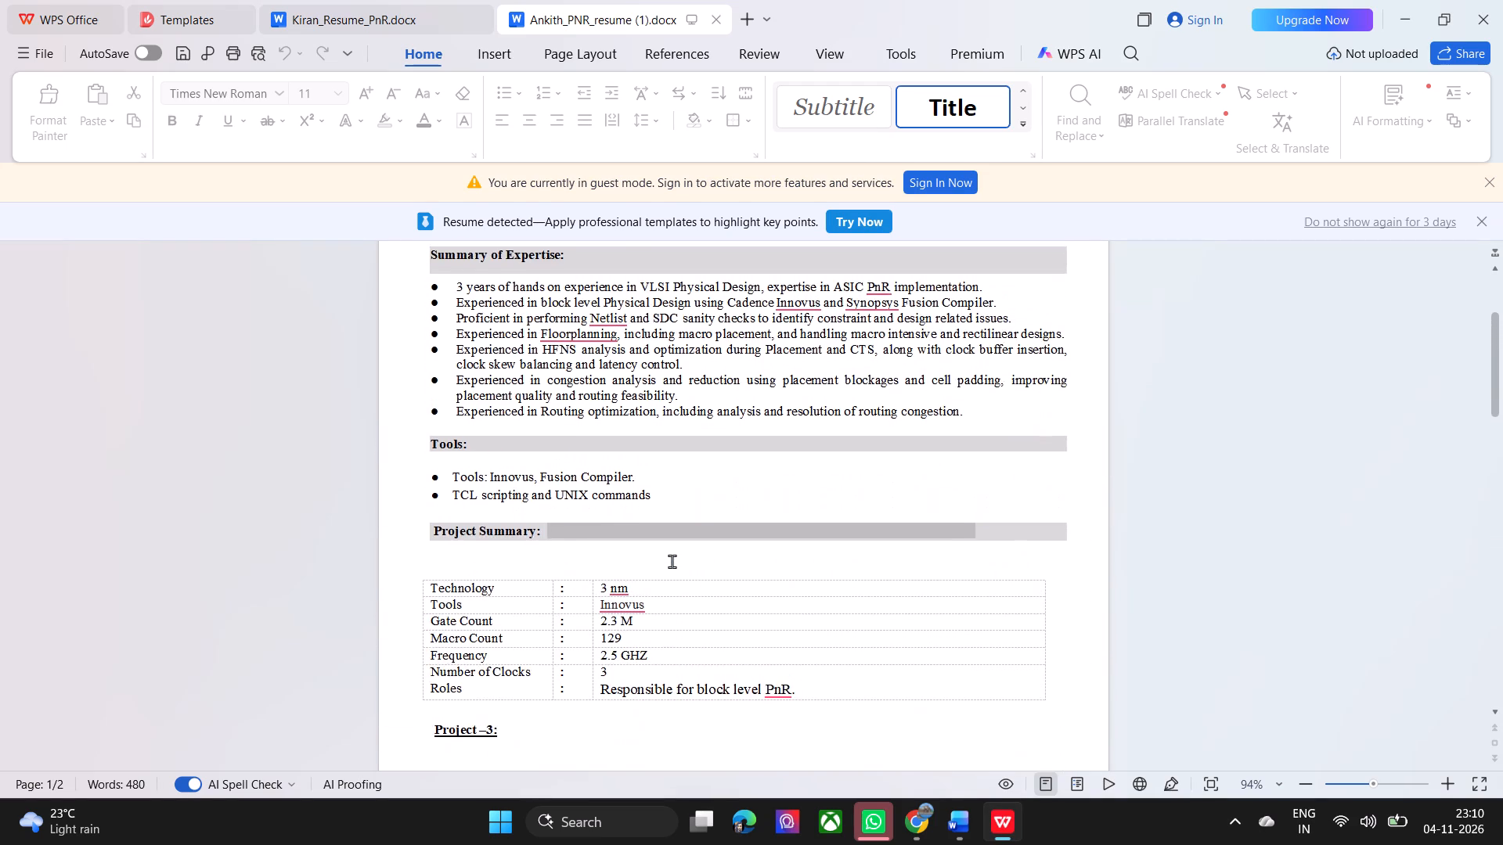
pyautogui.scroll(-4, 672, 561)
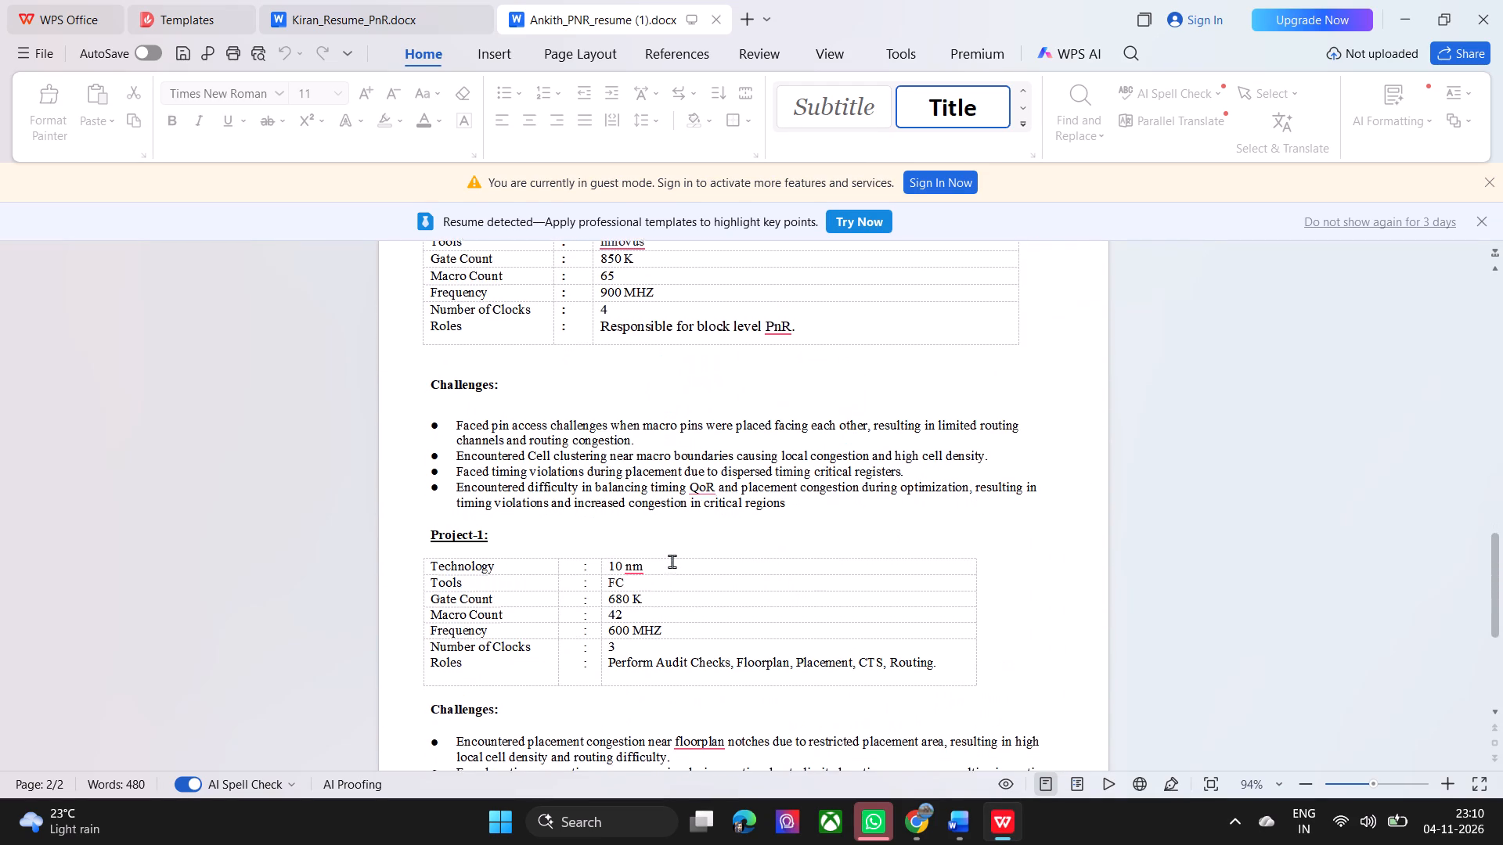
pyautogui.scroll(-2, 672, 561)
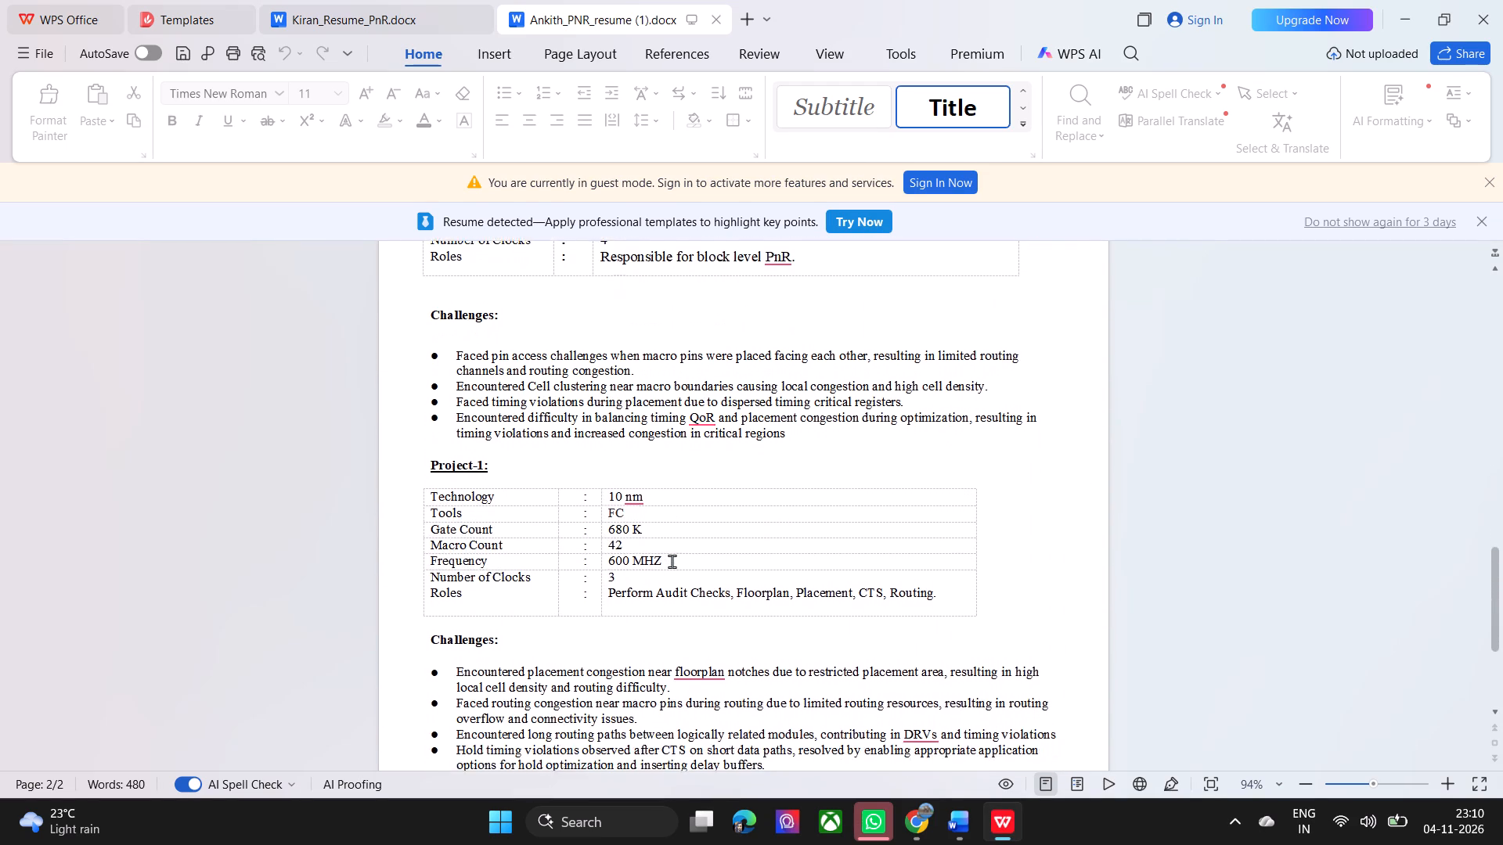
pyautogui.scroll(-1, 672, 561)
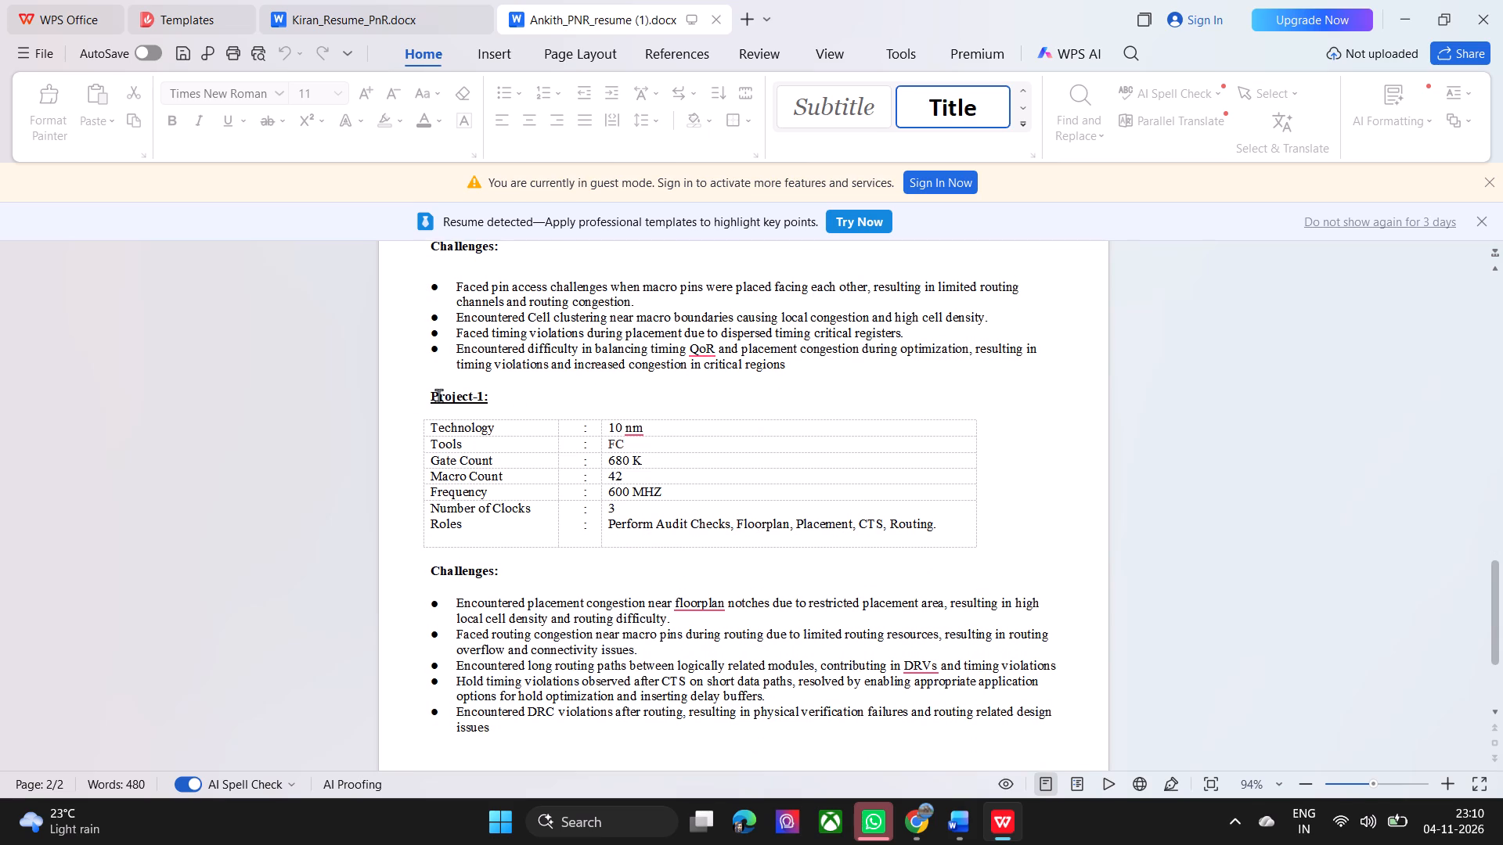
pyautogui.moveTo(430, 395); pyautogui.dragTo(541, 720)
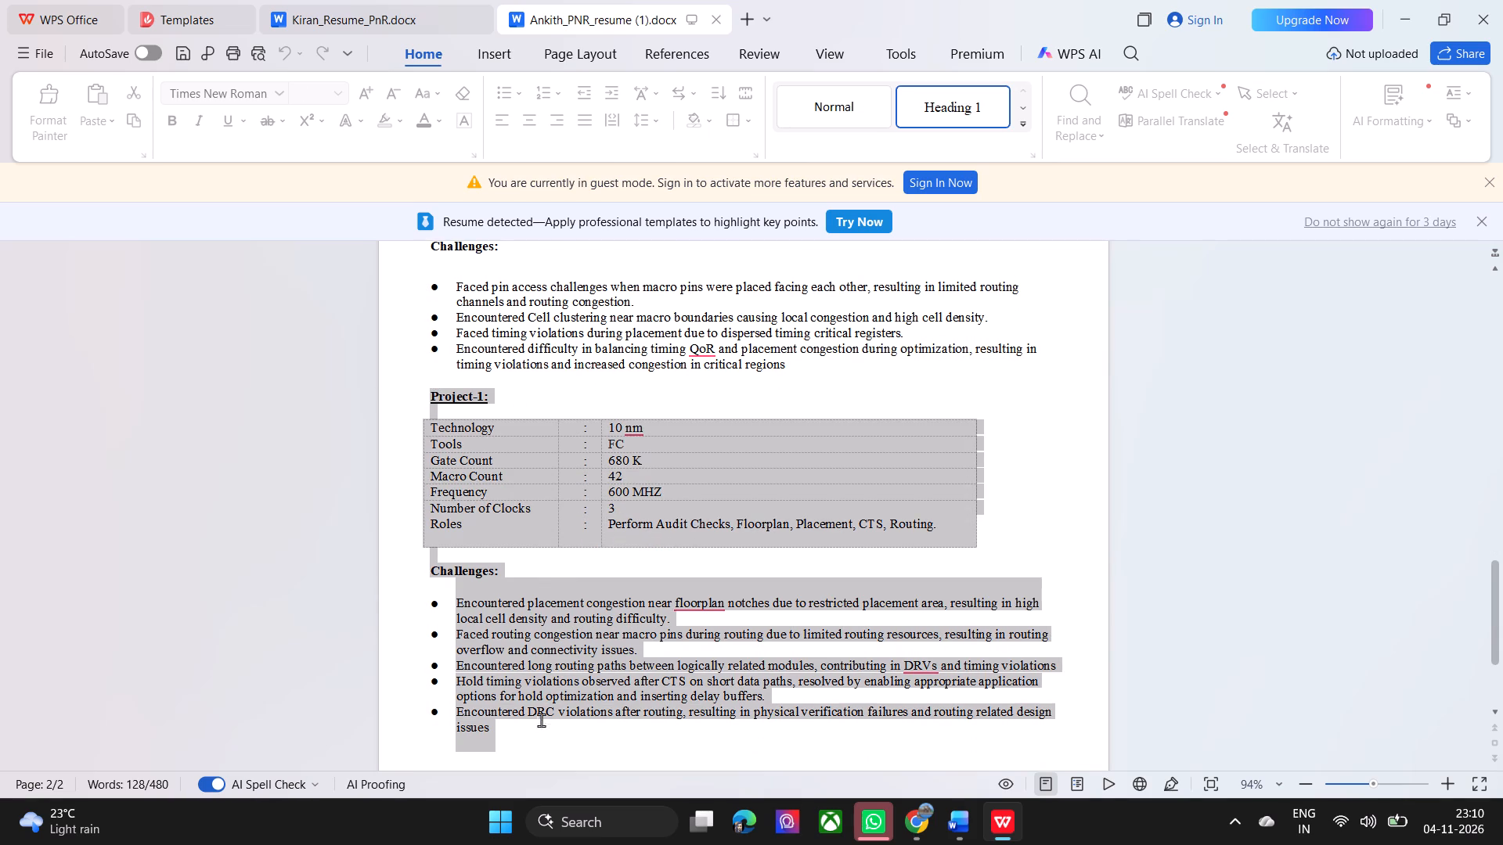
pyautogui.moveTo(541, 720); pyautogui.dragTo(538, 725)
pyautogui.scroll(-2, 538, 725)
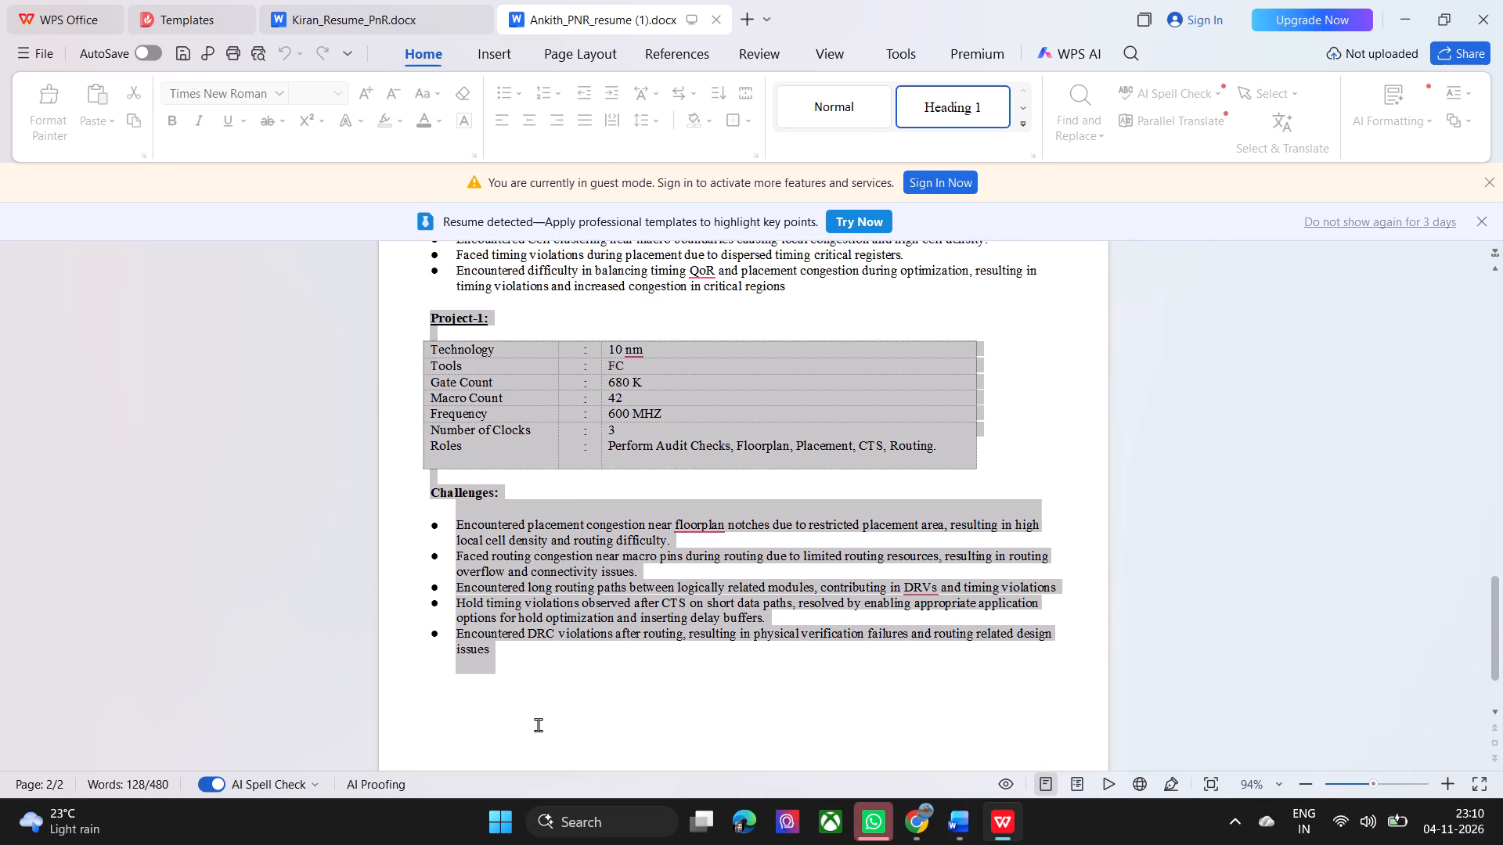
pyautogui.moveTo(538, 725); pyautogui.dragTo(963, 814)
pyautogui.hotkey('ctrl', 'c')
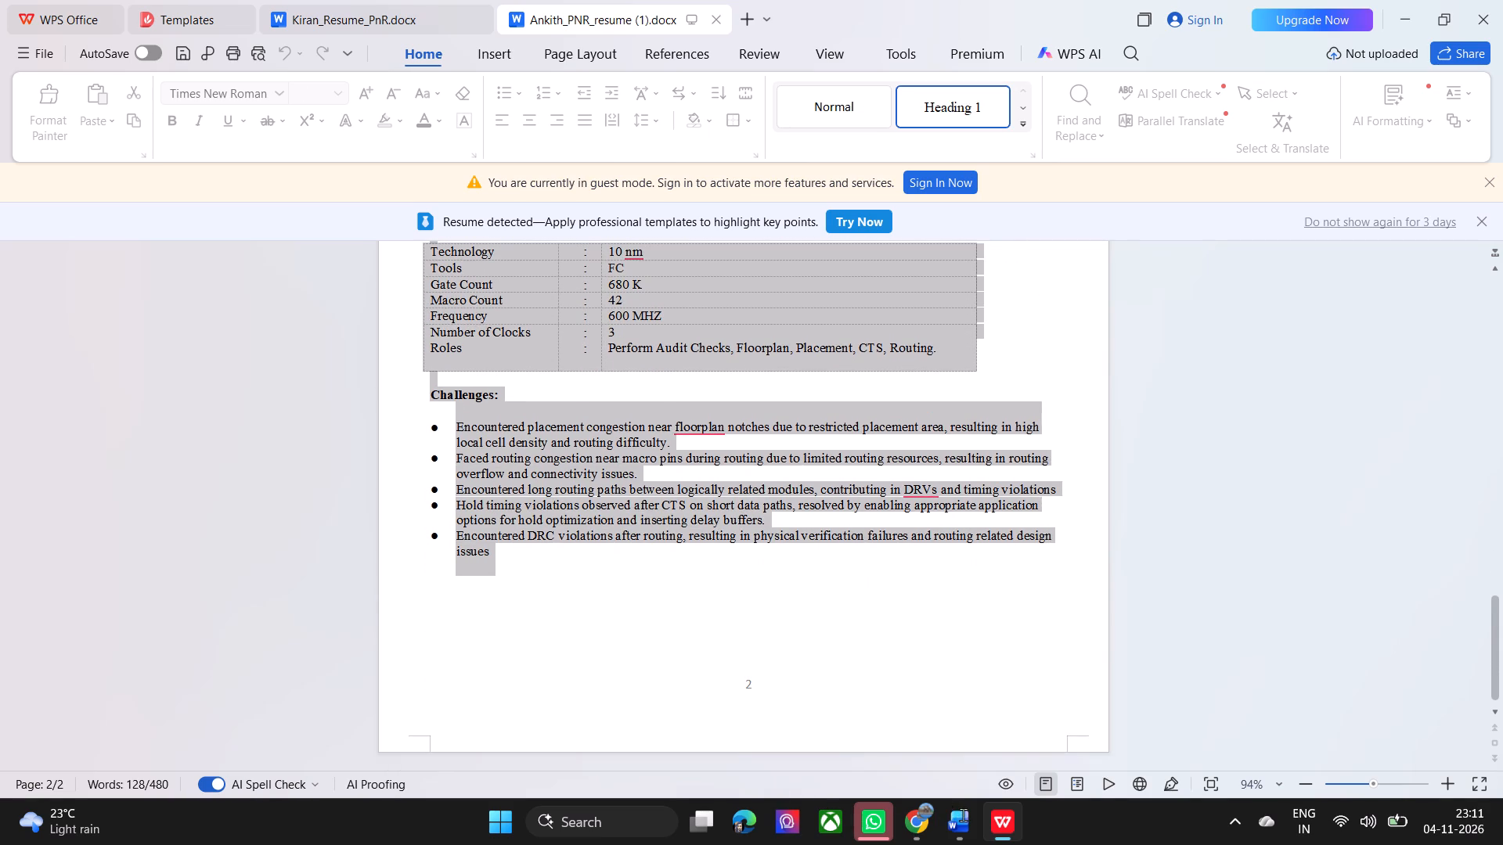
pyautogui.moveTo(963, 814); pyautogui.dragTo(961, 830)
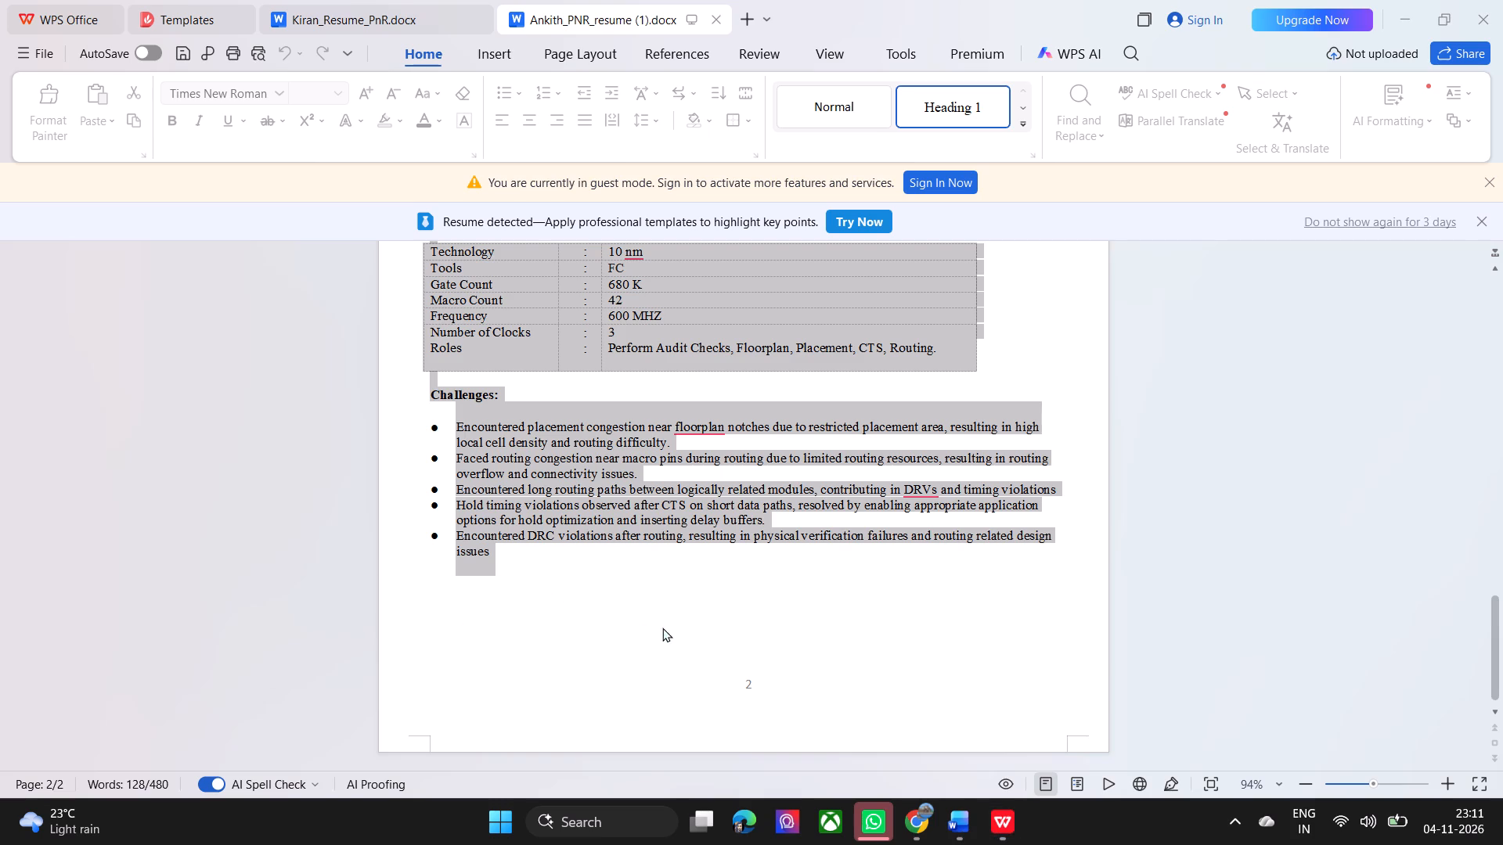
pyautogui.hotkey('ctrl', 'c')
pyautogui.click(946, 822)
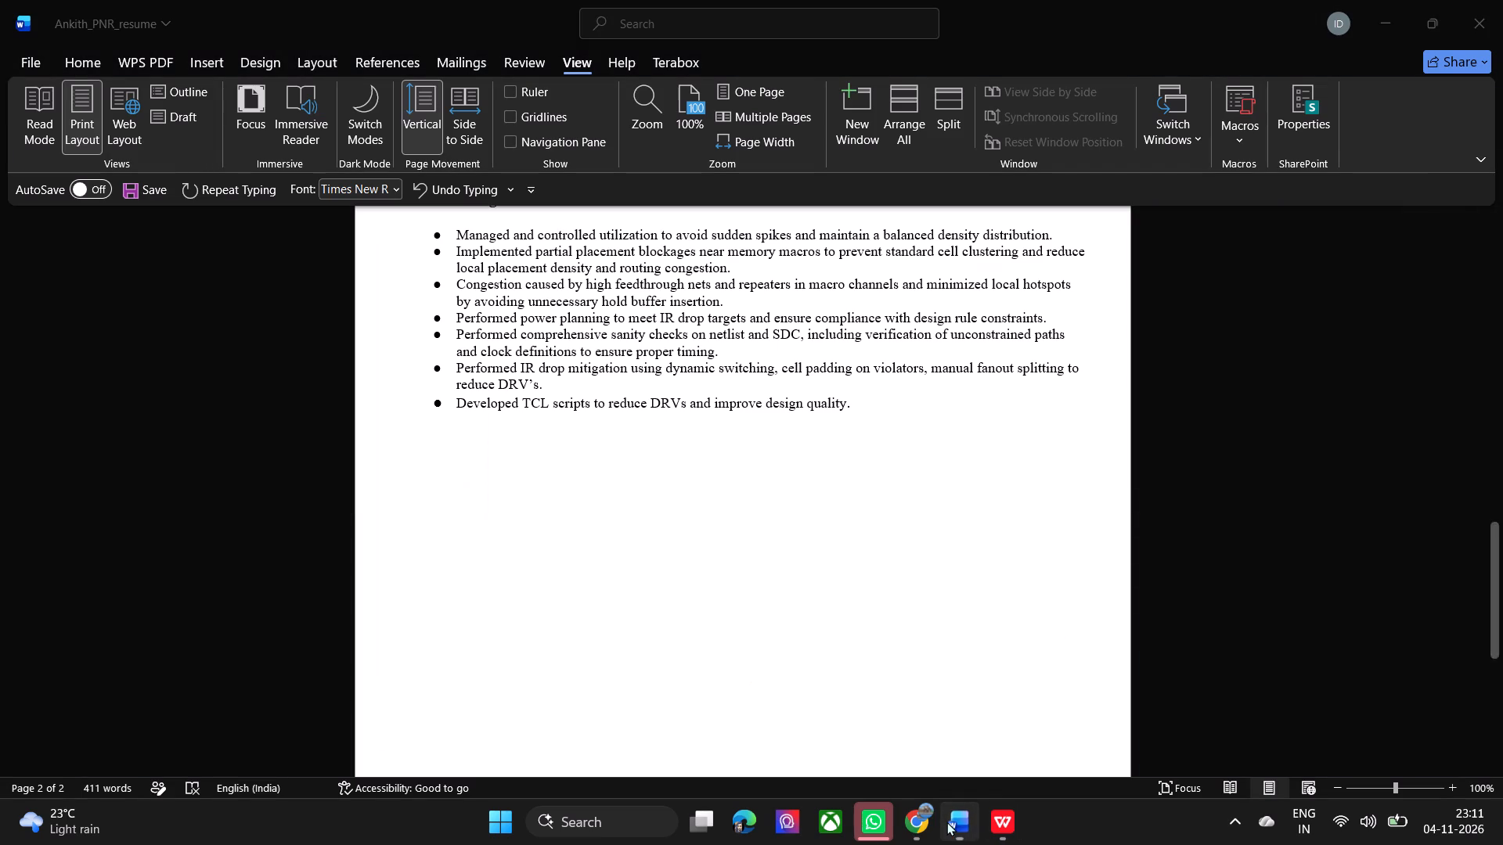
pyautogui.hotkey('ctrl', 'v')
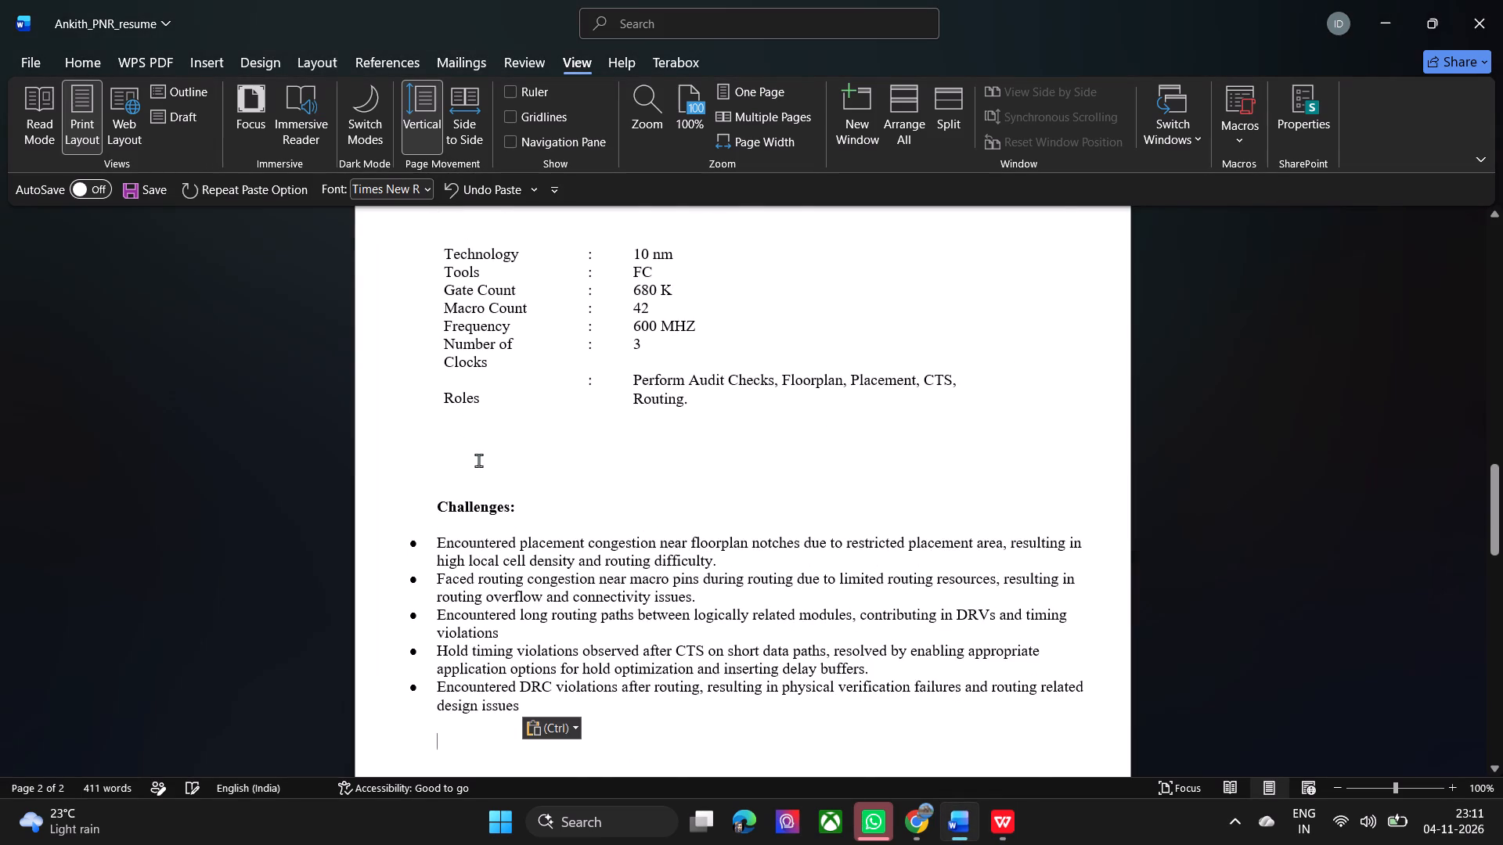
# Delete the blank line between the pasted Project-1 heading and its table.
pyautogui.click(447, 448)
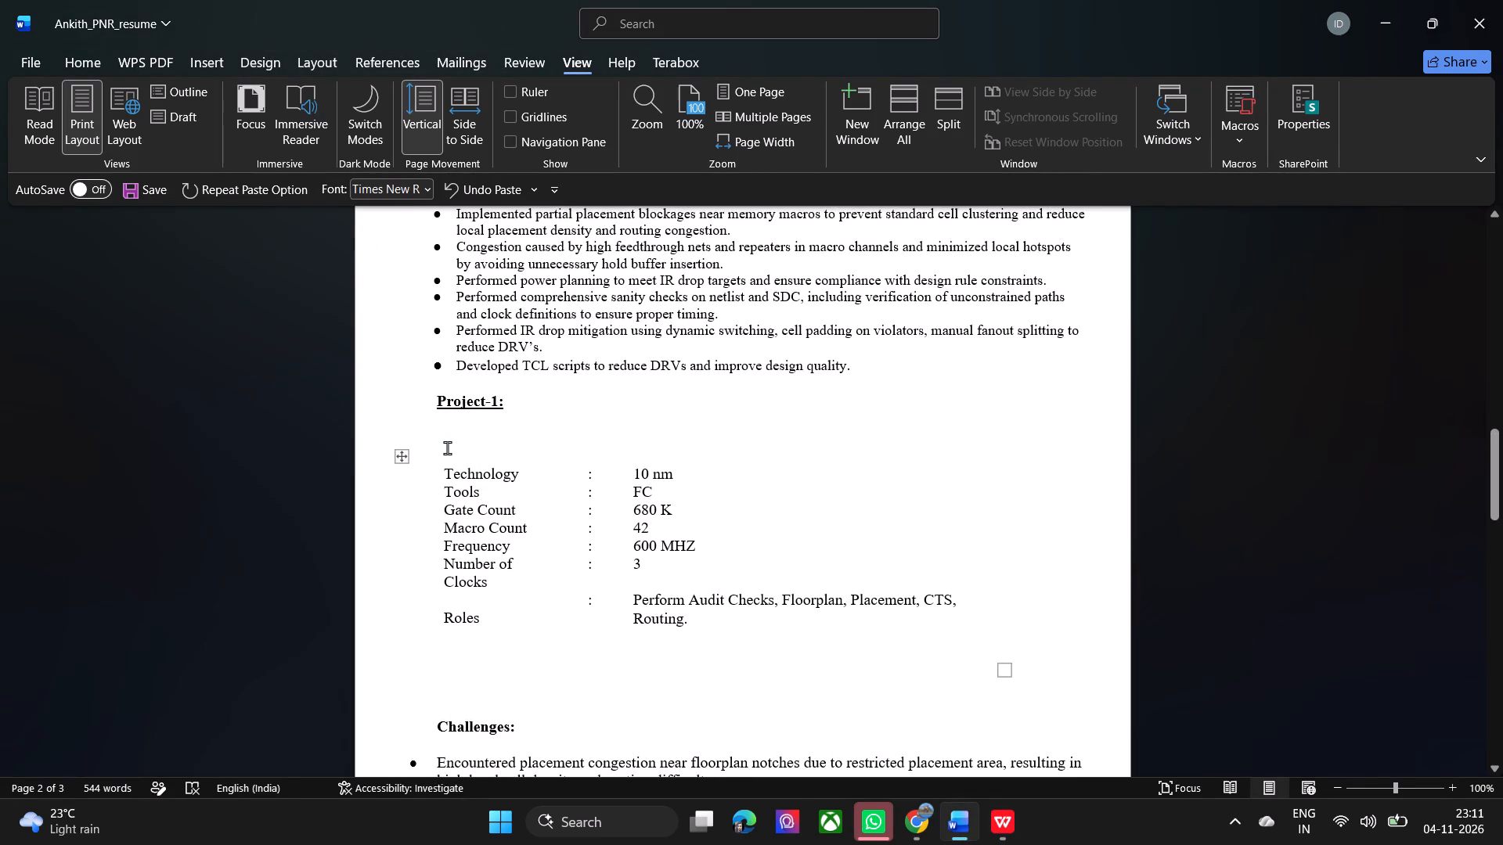
pyautogui.press('BackSpace')
pyautogui.press('BackSpace')
pyautogui.press('BackSpace')
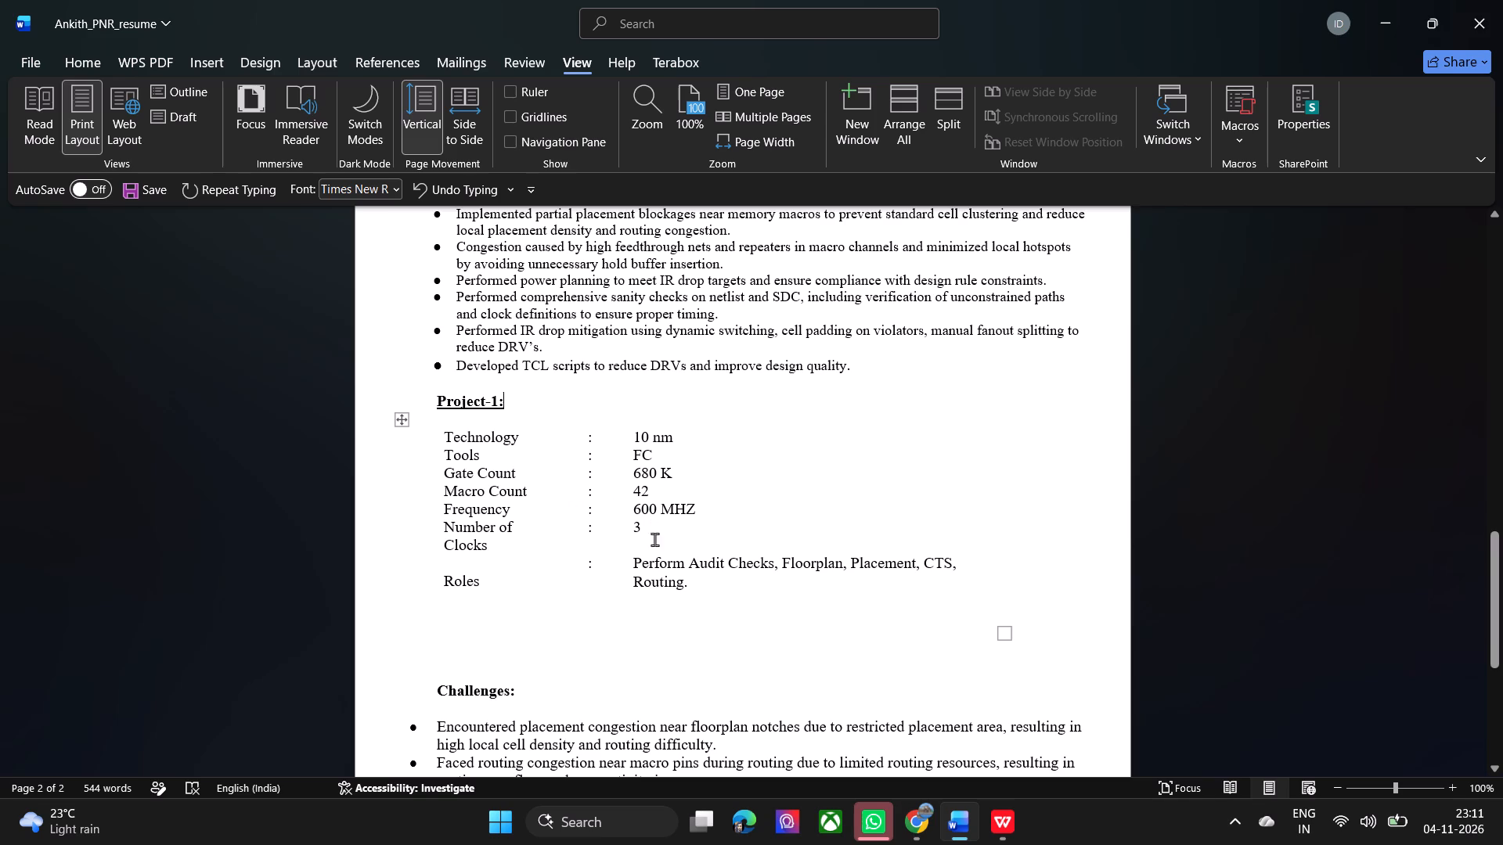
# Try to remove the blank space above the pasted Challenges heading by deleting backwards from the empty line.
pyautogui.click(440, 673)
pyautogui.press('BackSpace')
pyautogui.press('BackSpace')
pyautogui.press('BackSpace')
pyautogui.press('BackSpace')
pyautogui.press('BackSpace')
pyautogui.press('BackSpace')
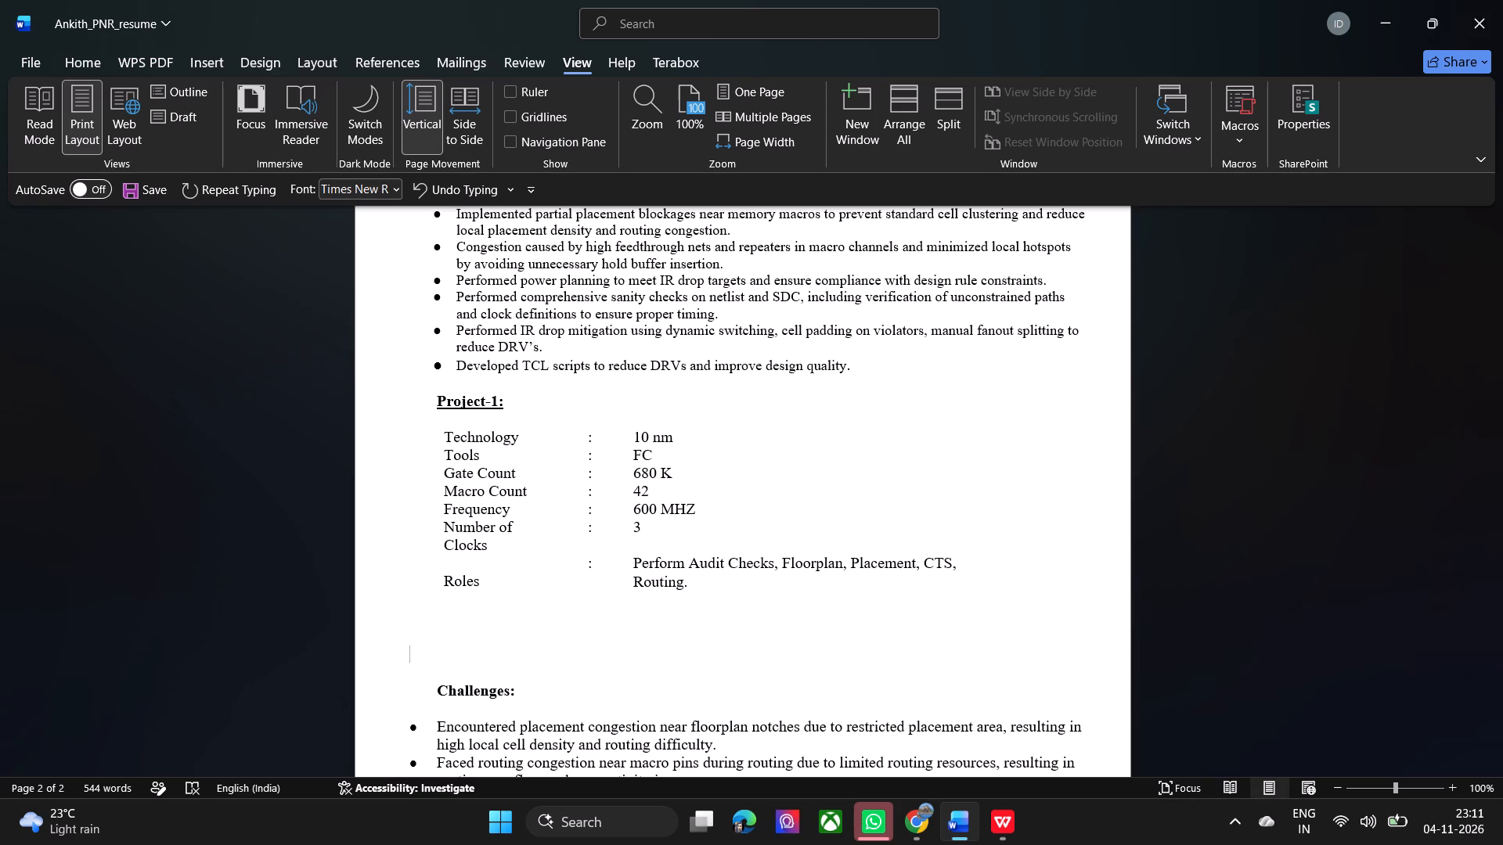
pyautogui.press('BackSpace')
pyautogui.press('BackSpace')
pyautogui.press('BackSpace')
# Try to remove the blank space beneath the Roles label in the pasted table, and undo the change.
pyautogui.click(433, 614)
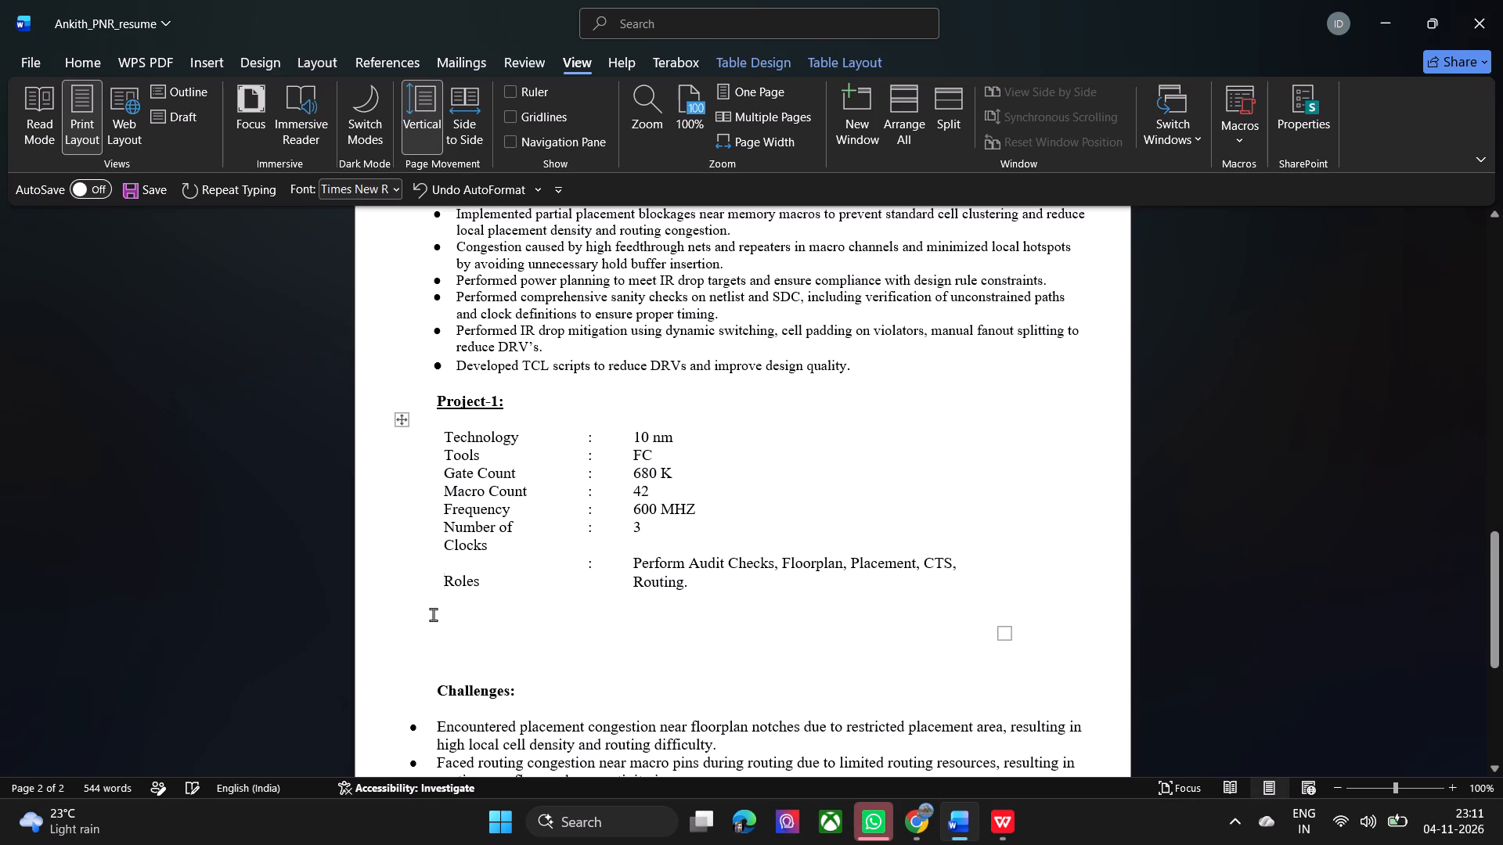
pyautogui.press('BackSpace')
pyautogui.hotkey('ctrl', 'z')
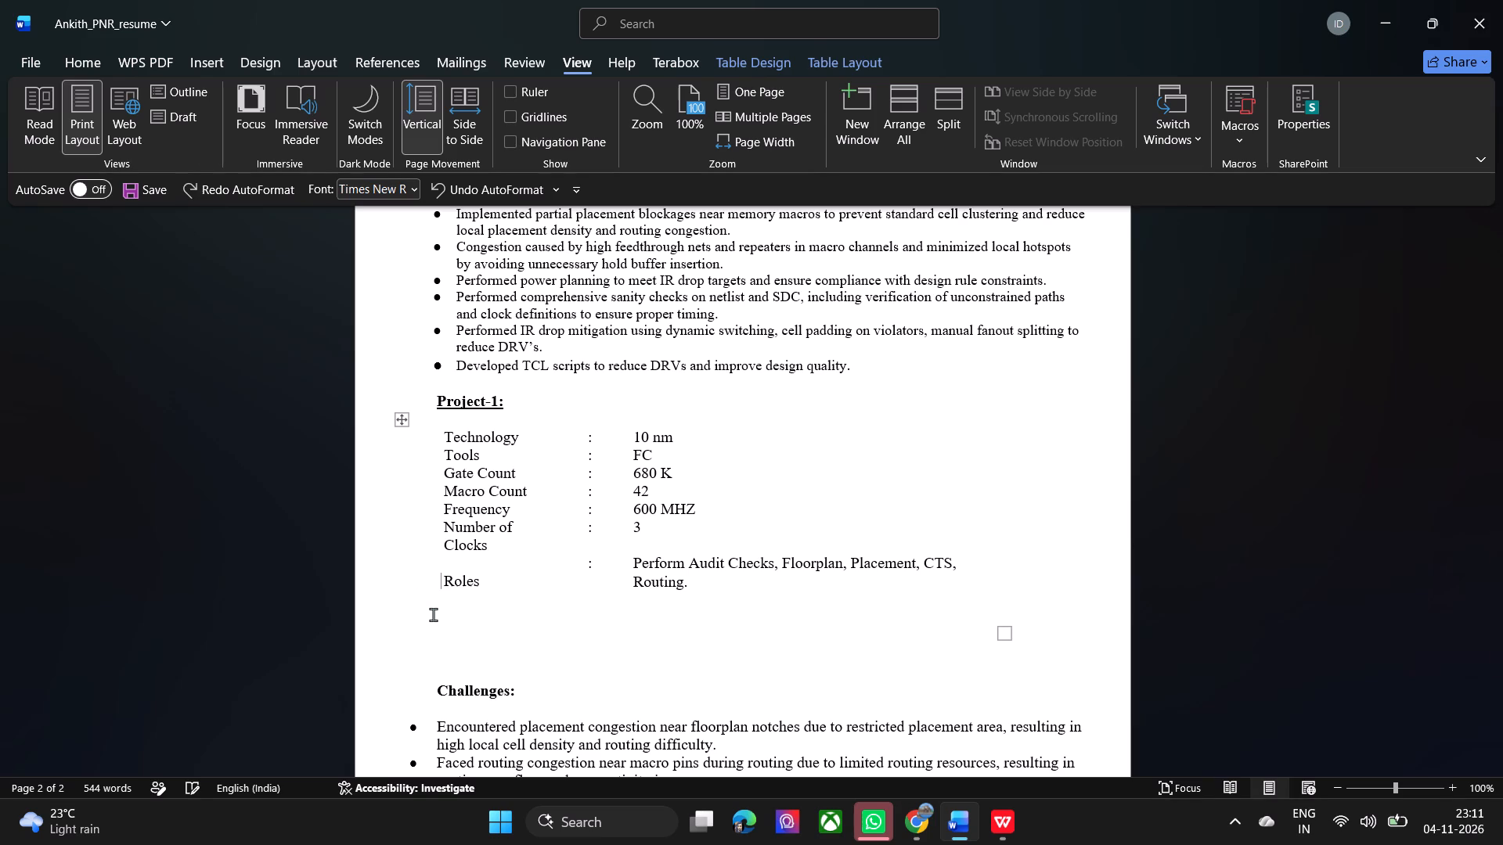
# Delete the empty line directly above the pasted Project-1 Challenges heading.
pyautogui.moveTo(449, 674); pyautogui.dragTo(417, 646)
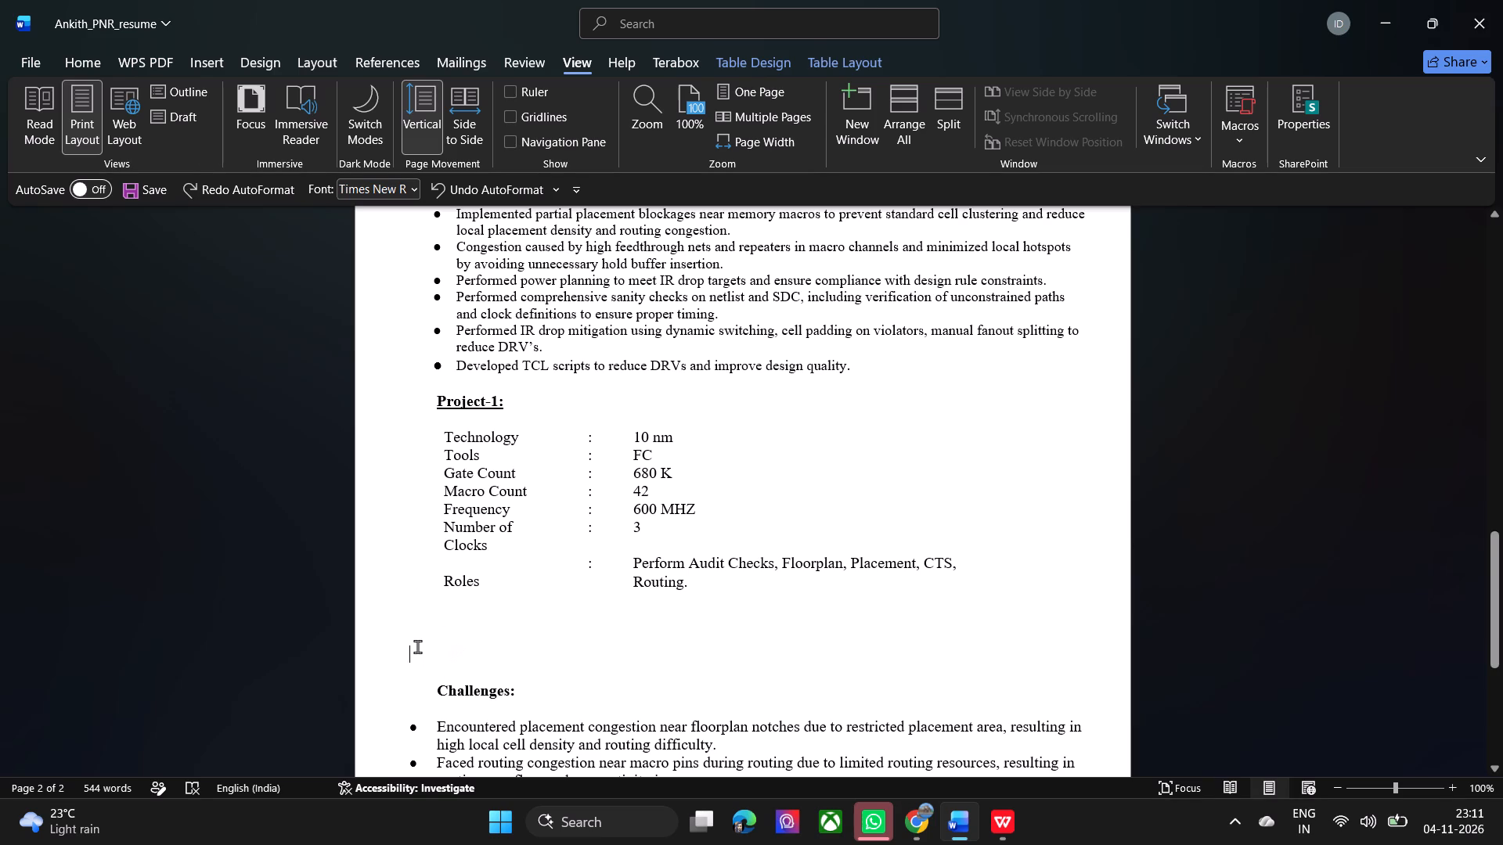
pyautogui.moveTo(417, 646); pyautogui.dragTo(417, 642)
pyautogui.press('Delete')
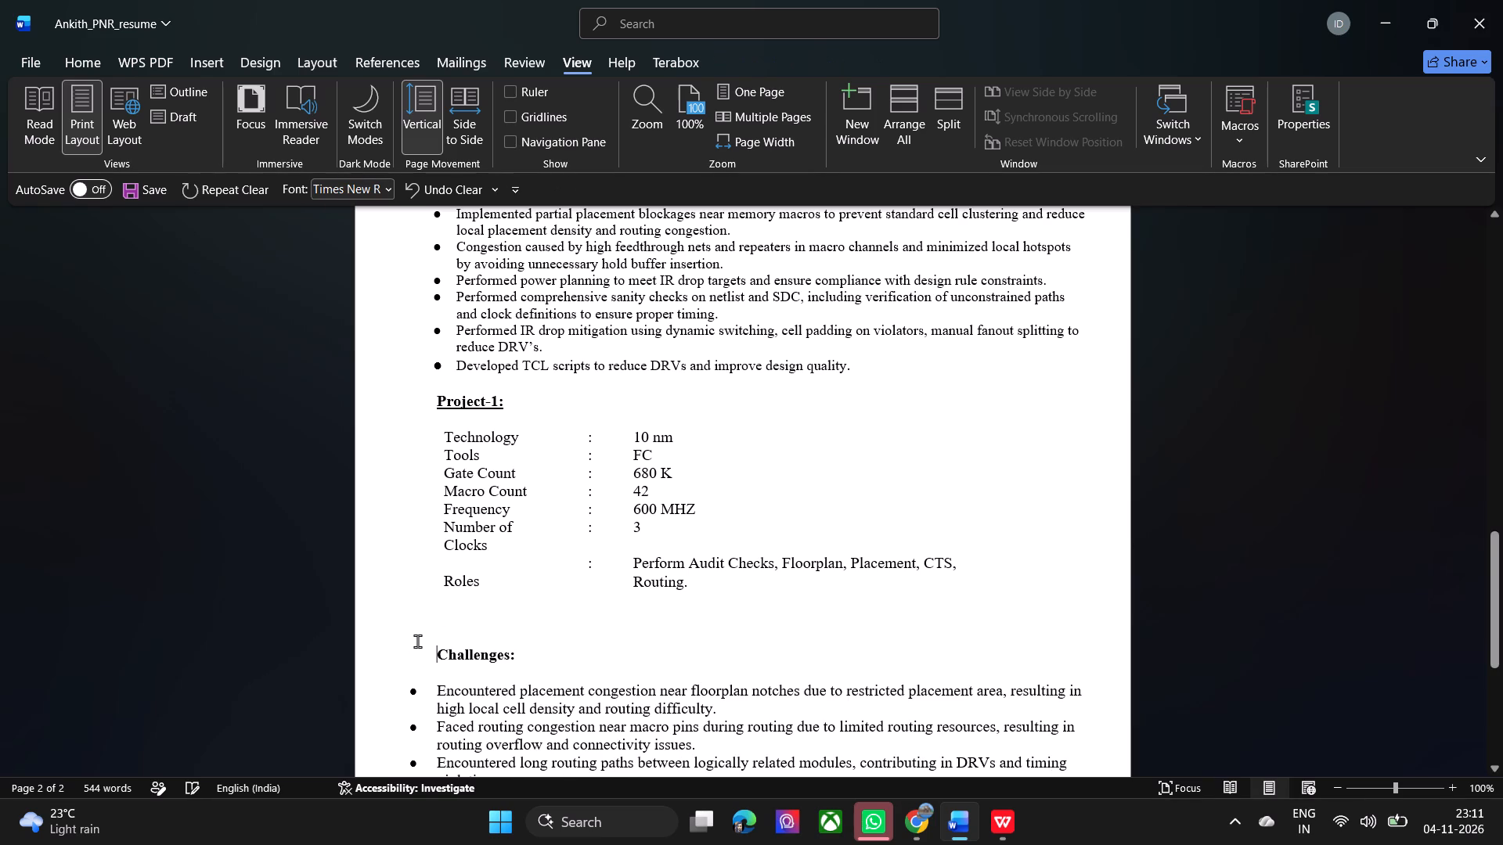
pyautogui.press('Up')
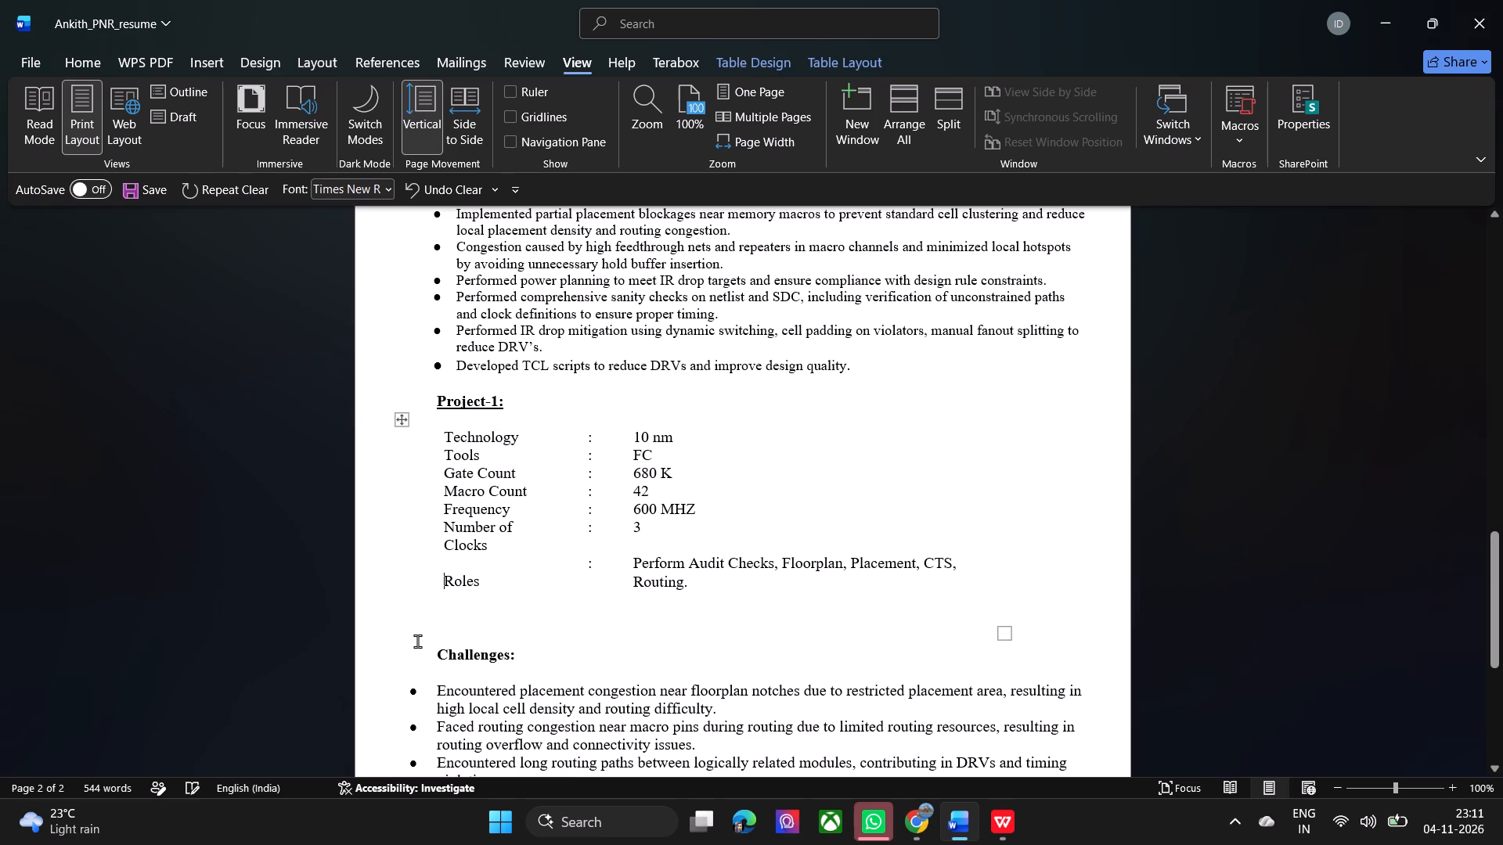
pyautogui.press('Down')
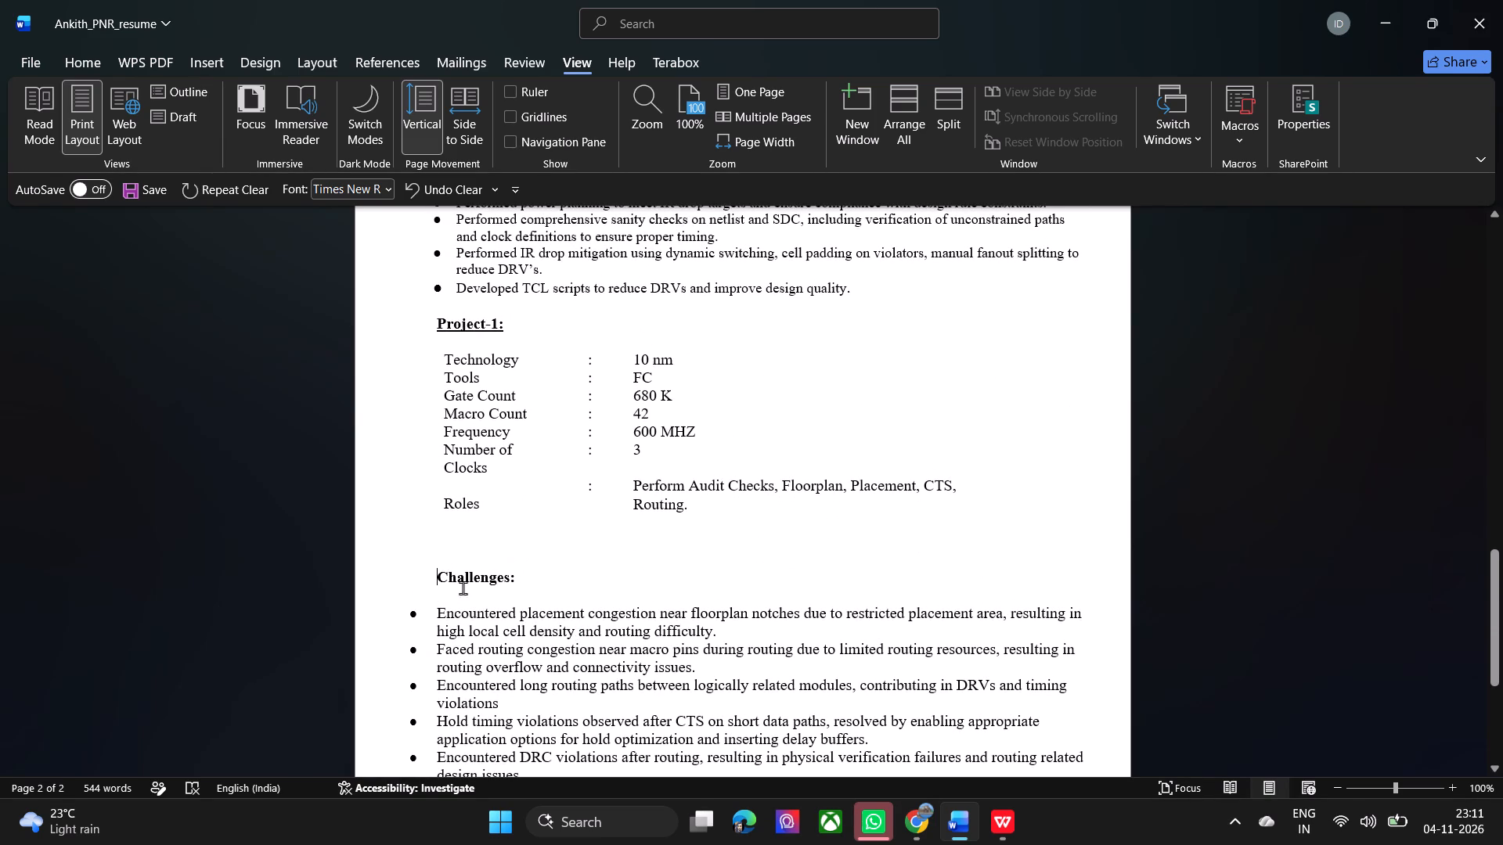
# Indent the bullets of the Project-1 Challenges list so they line up with the Challenges heading.
pyautogui.click(416, 609)
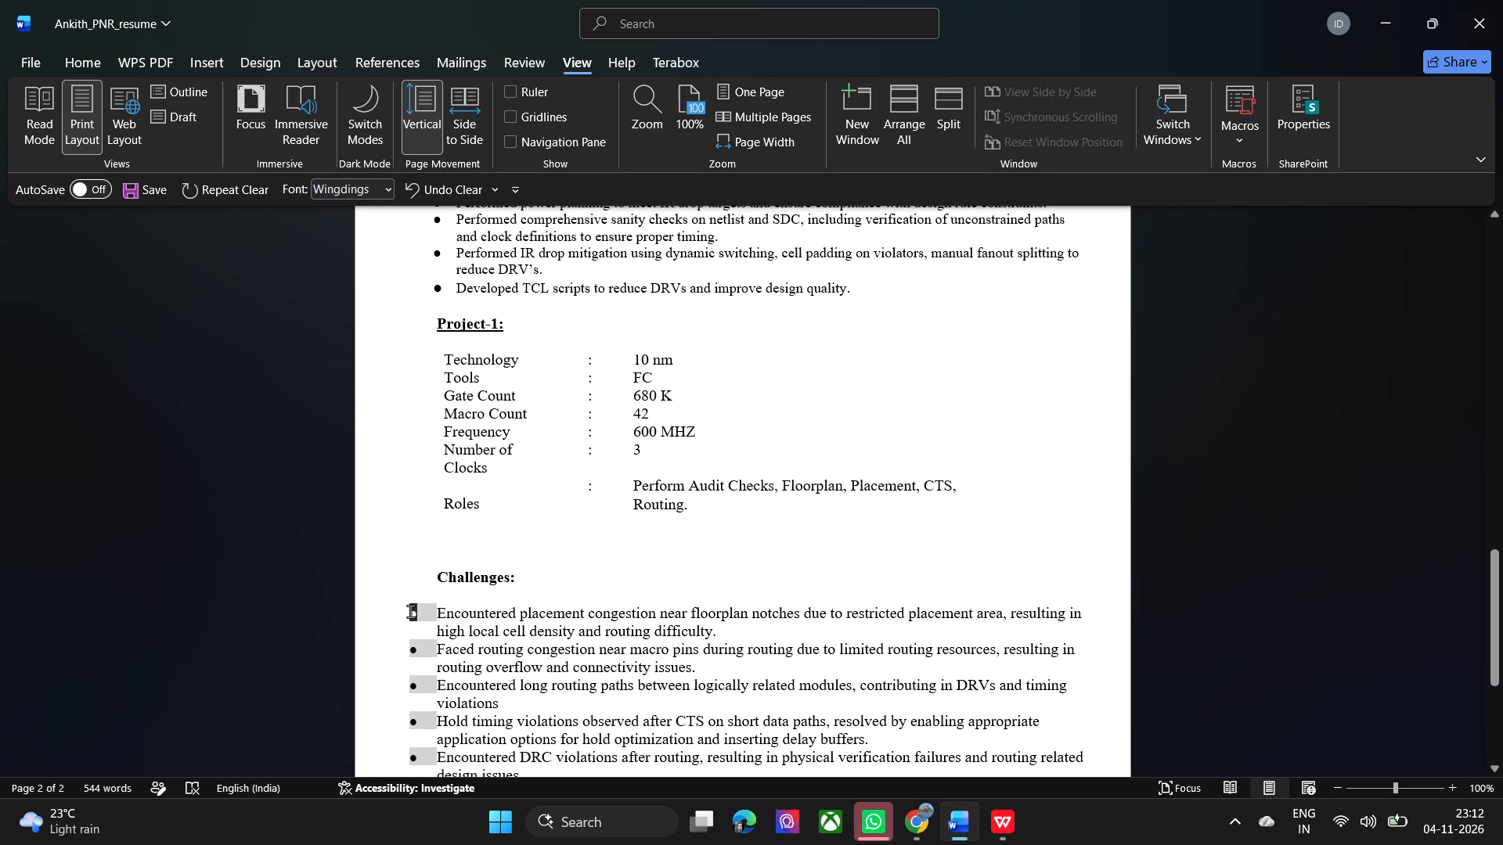
pyautogui.moveTo(410, 611); pyautogui.dragTo(435, 611)
pyautogui.moveTo(435, 611); pyautogui.dragTo(434, 611)
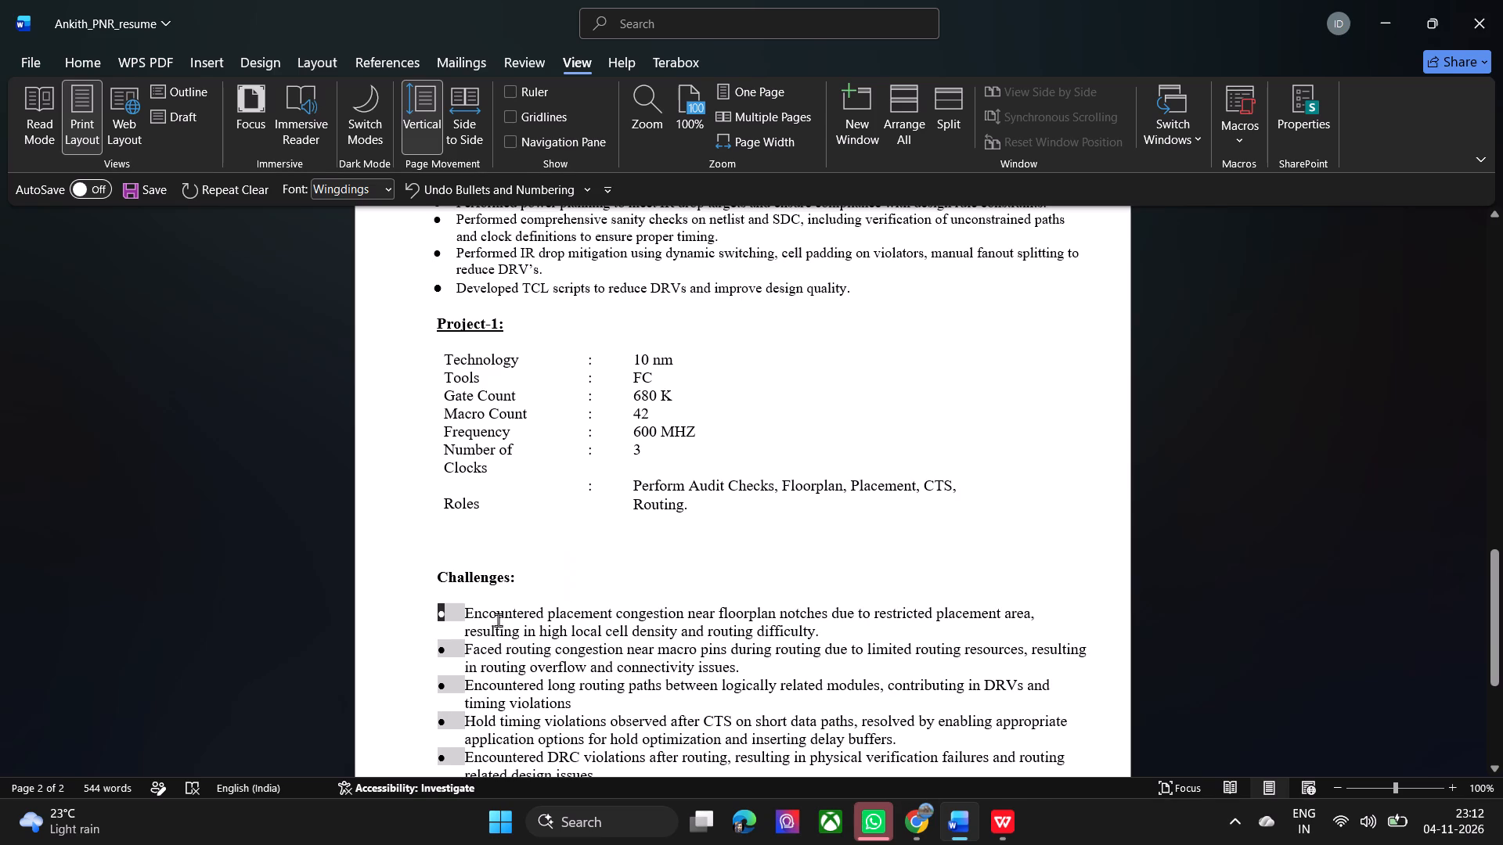
pyautogui.click(491, 617)
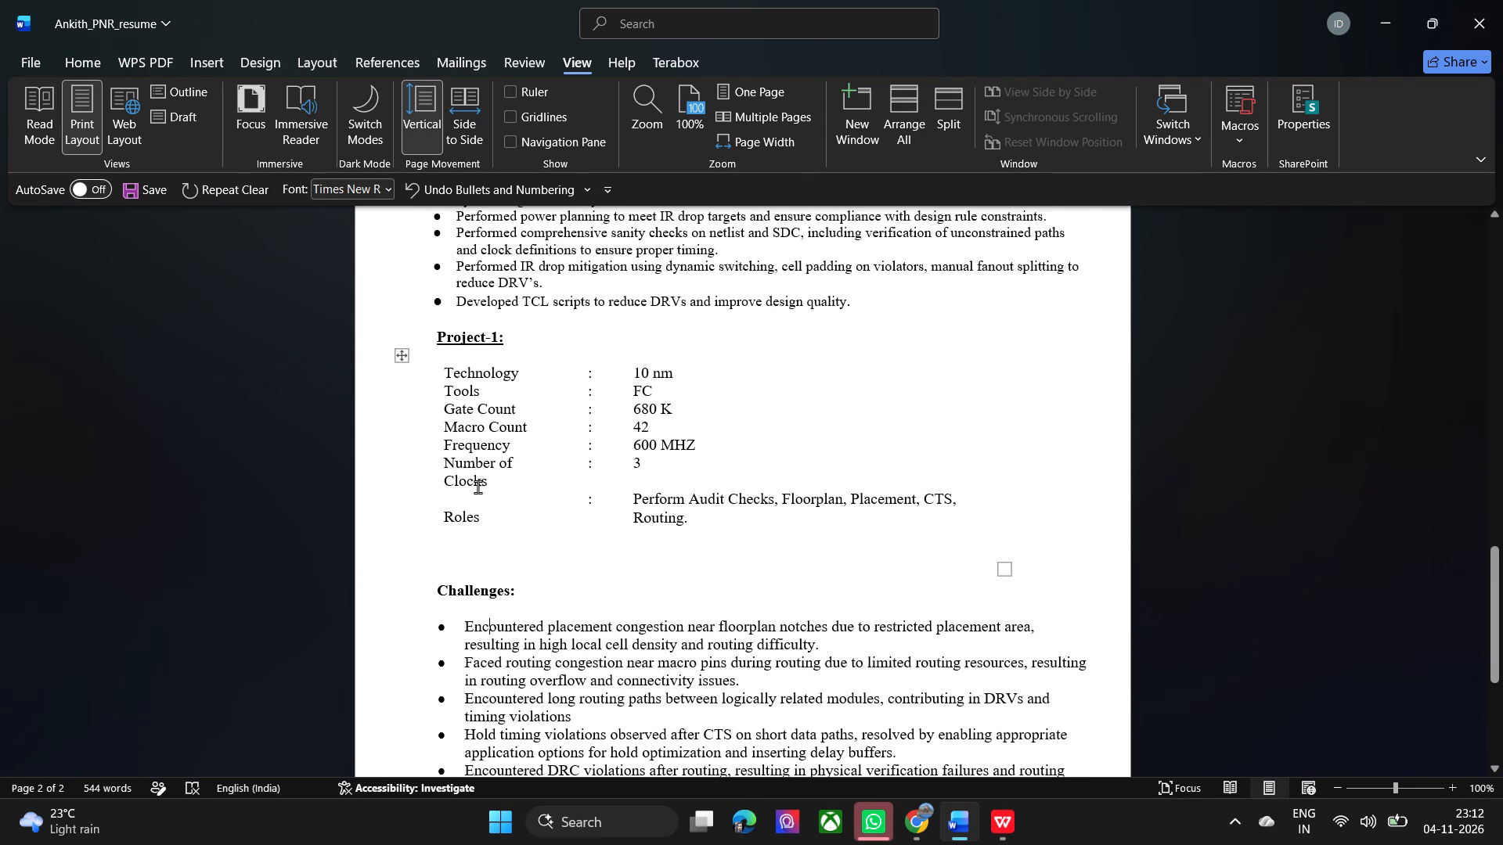
# Examine the Project-3 and Project-2 sections to compare their table layout and text with the Project-1 table.
pyautogui.click(480, 492)
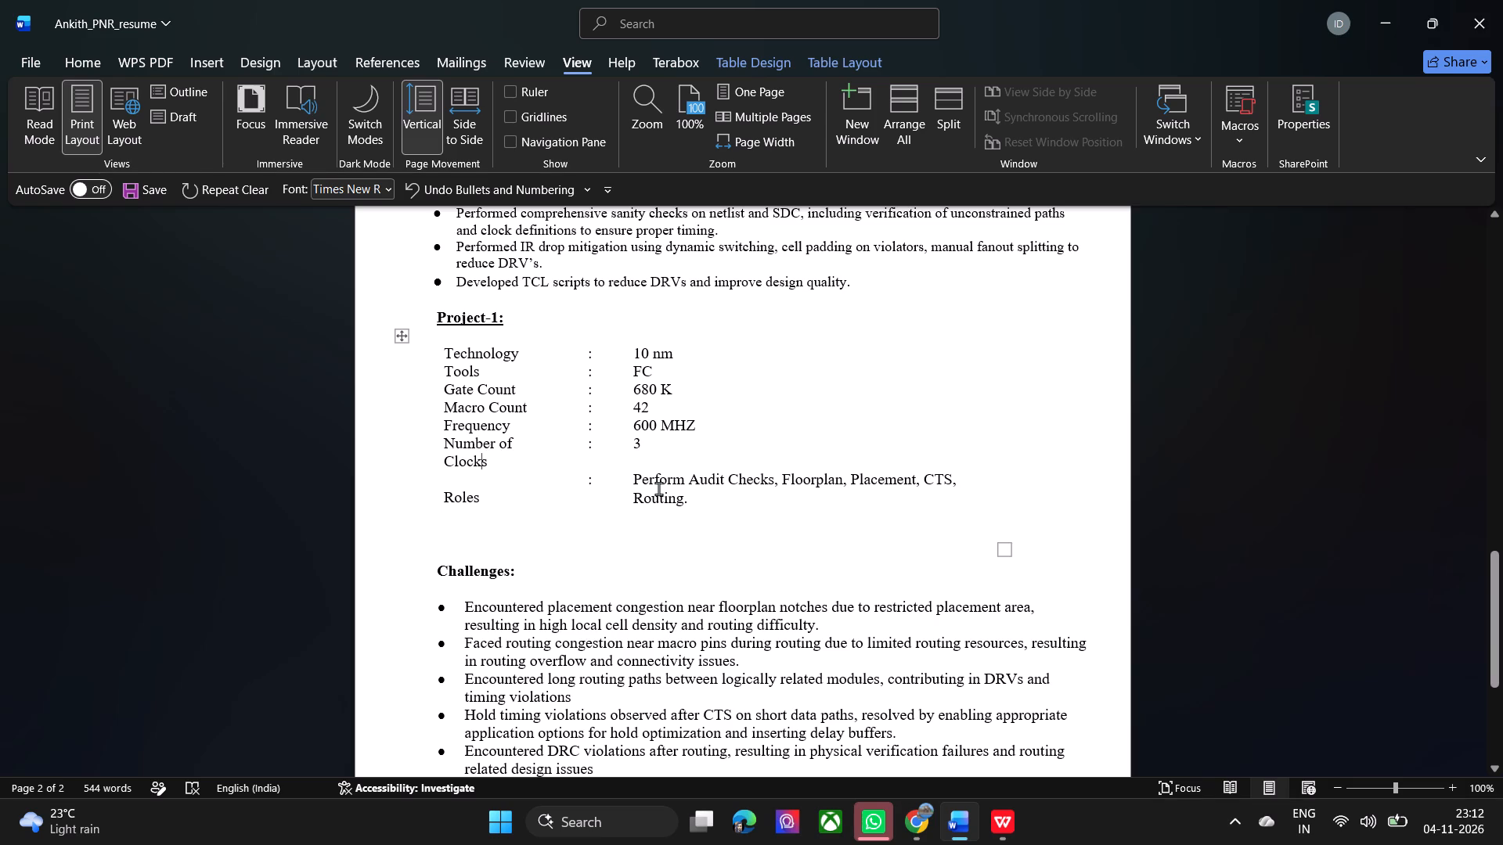
pyautogui.scroll(2, 658, 488)
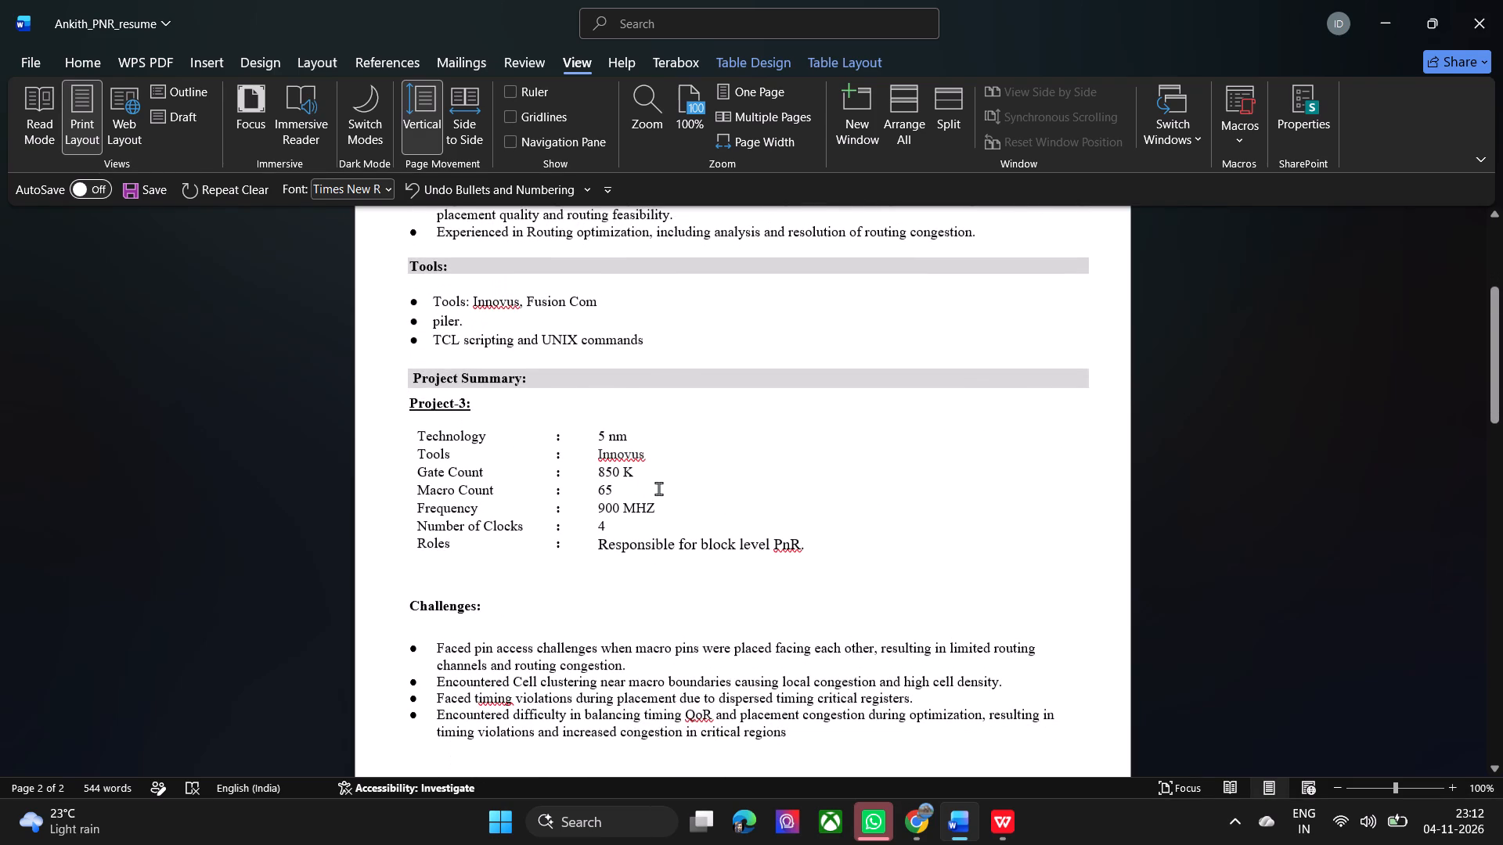
pyautogui.scroll(2, 658, 488)
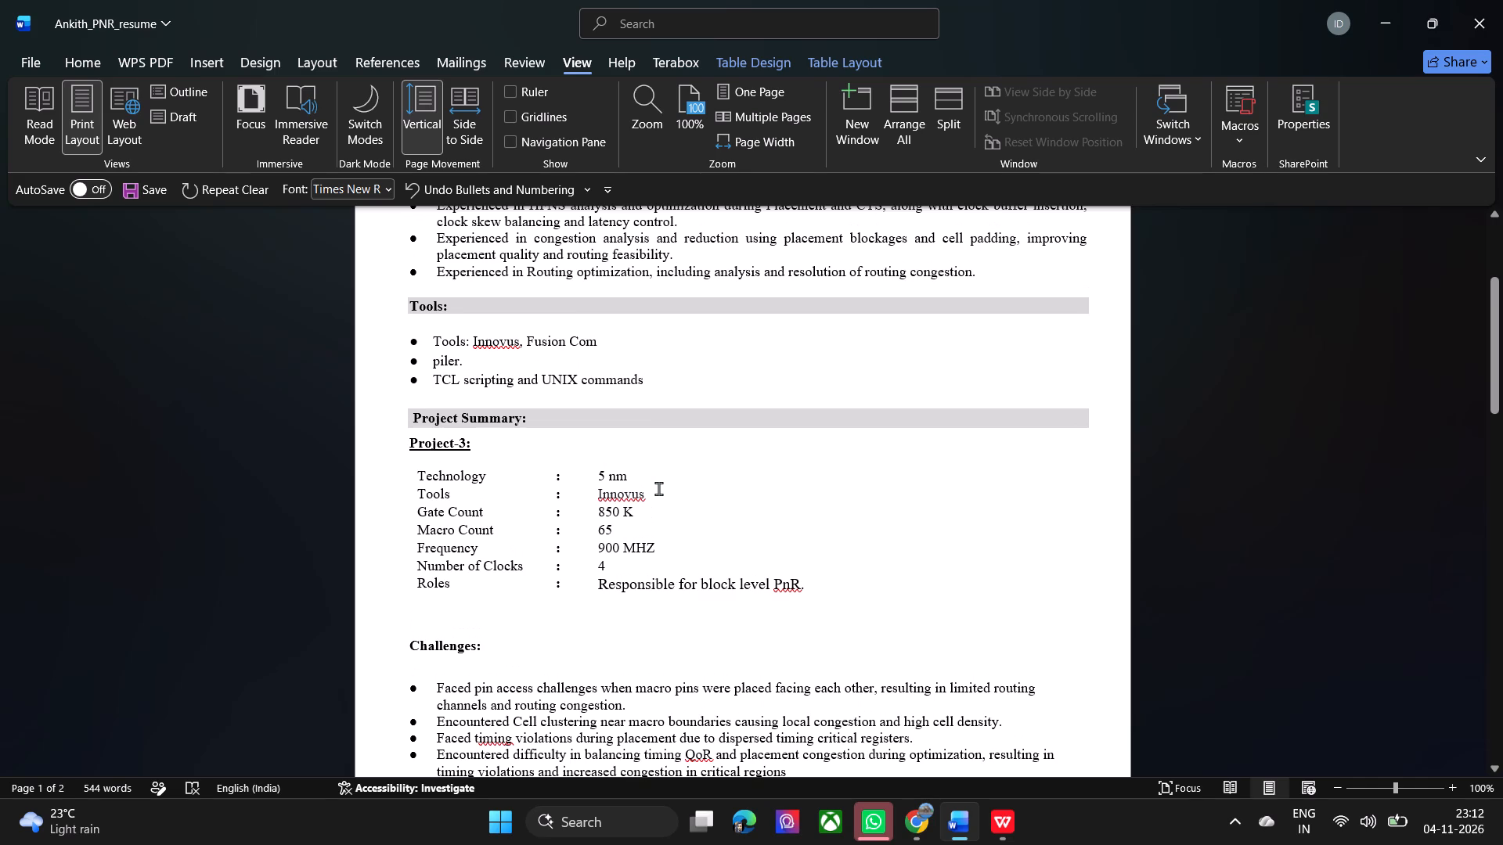
pyautogui.scroll(-1, 658, 488)
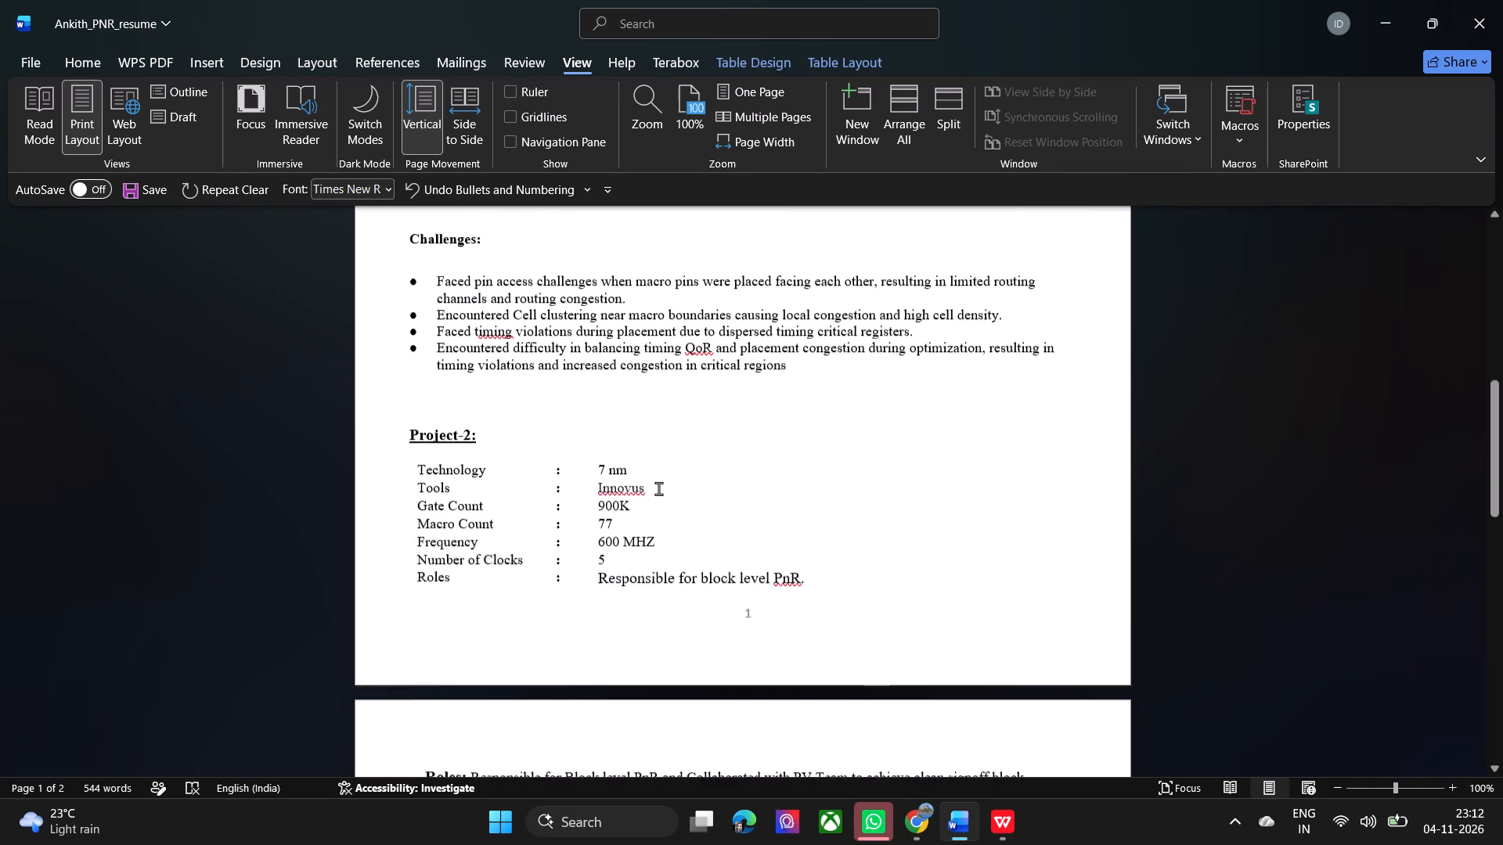
pyautogui.scroll(-1, 658, 488)
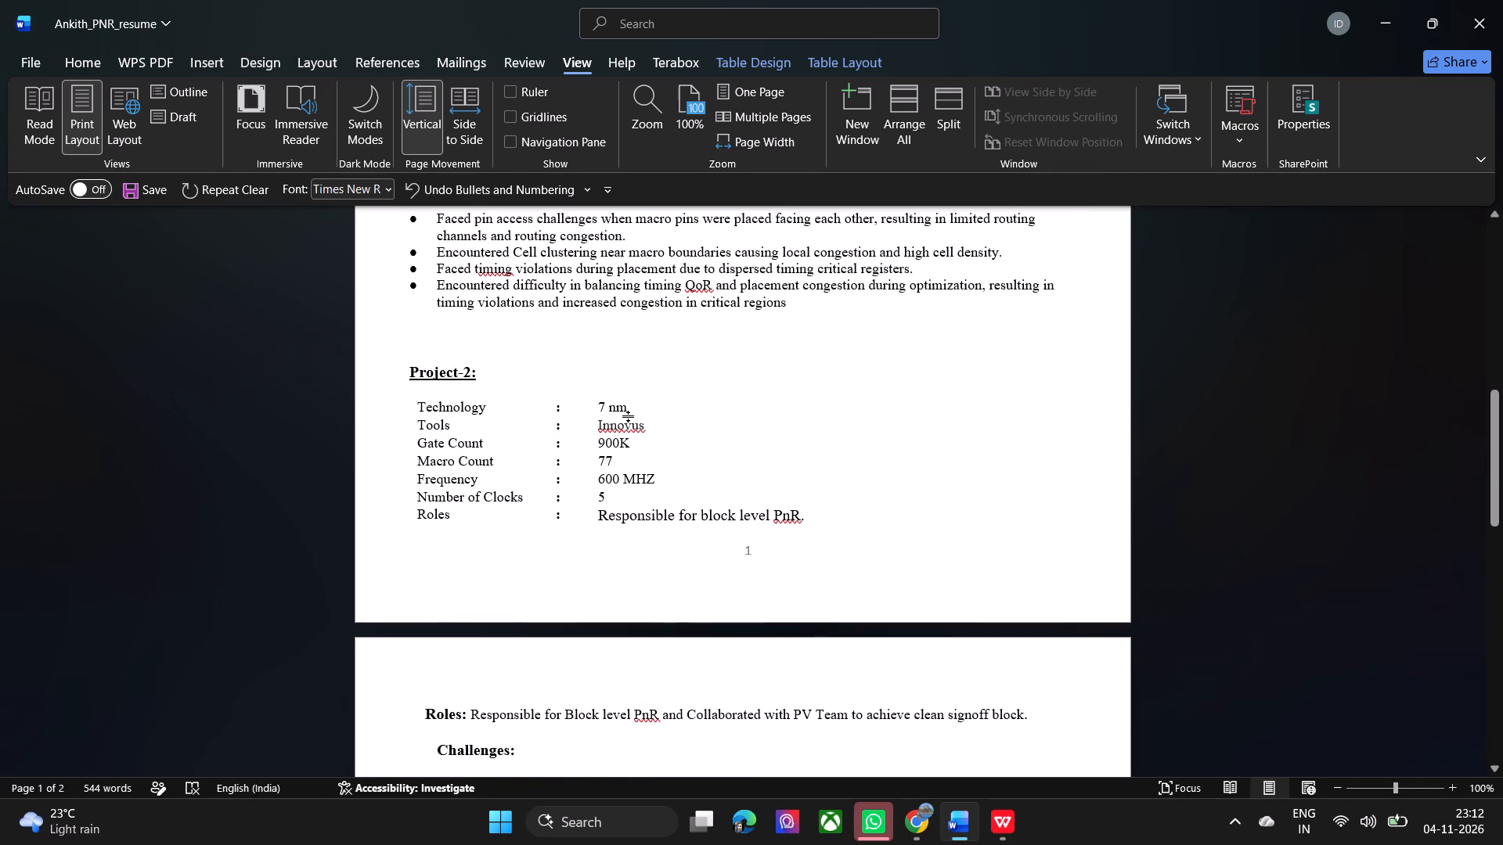
pyautogui.scroll(-1, 628, 416)
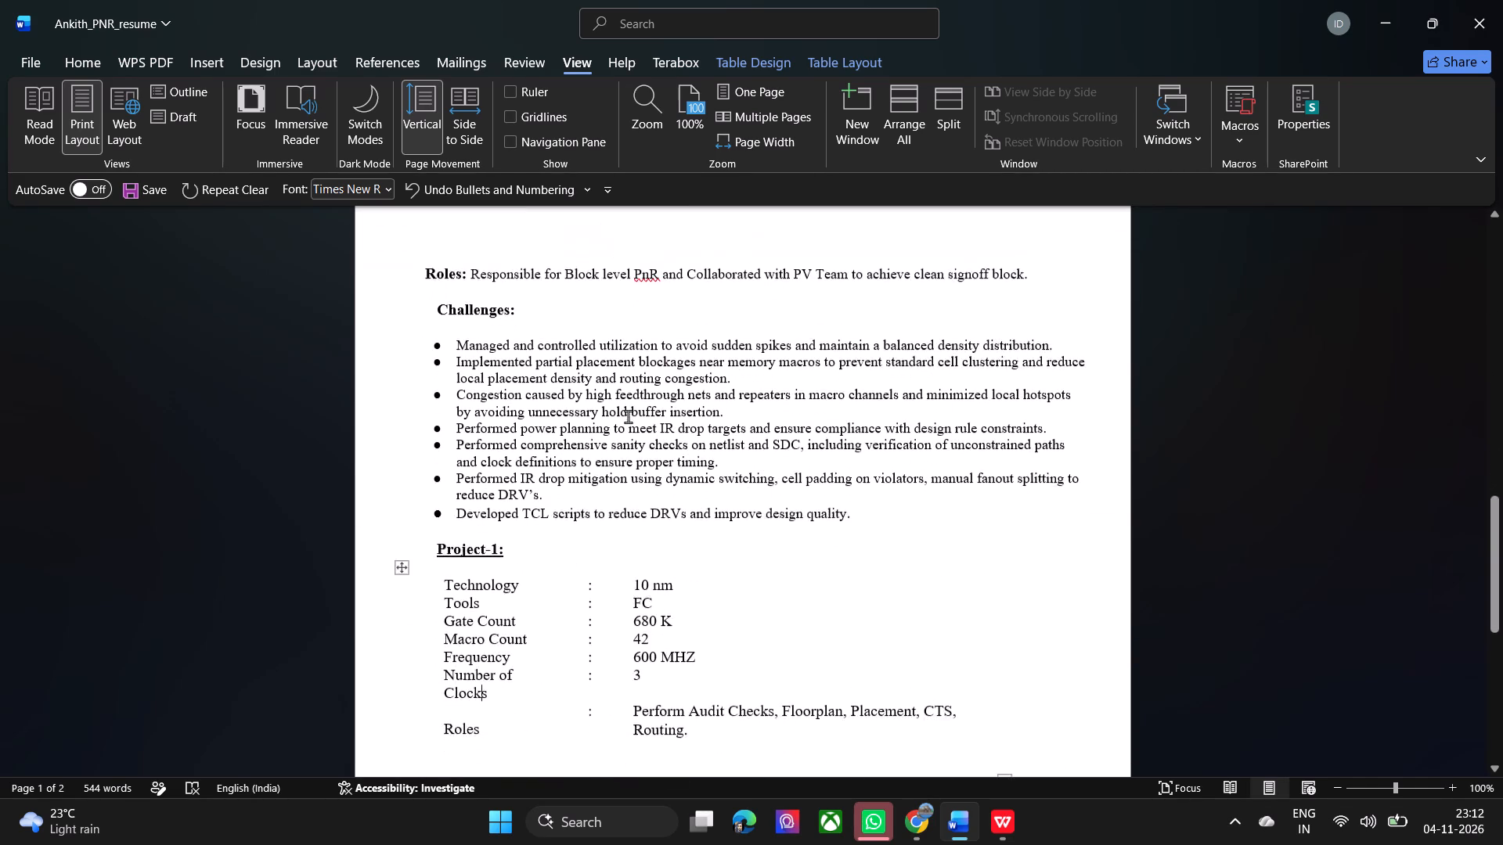
pyautogui.scroll(-1, 628, 416)
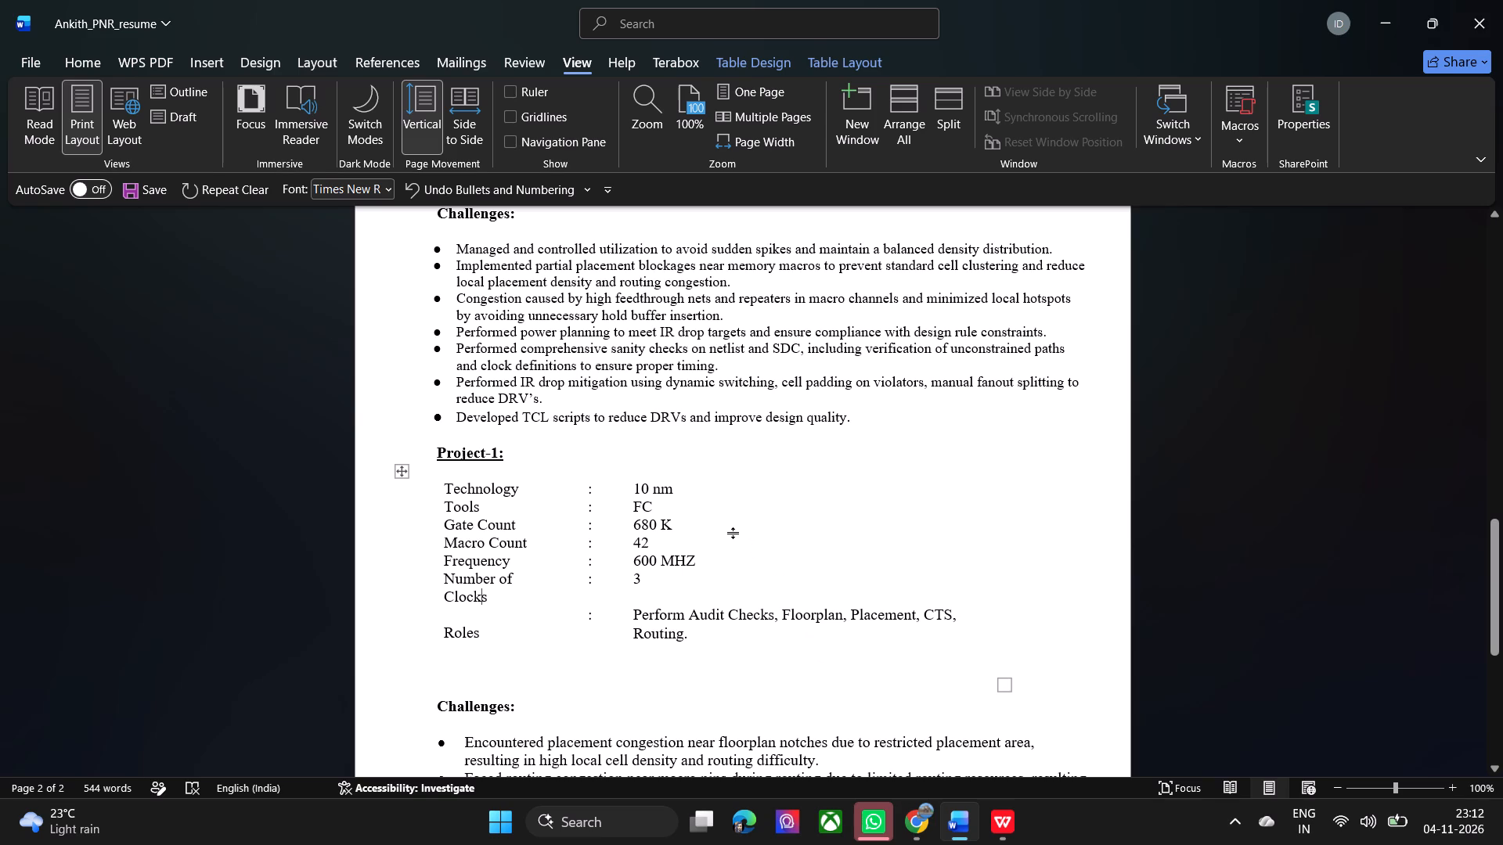
# Reduce the font size of all text in the Project-1 details table to 11.
pyautogui.moveTo(446, 484); pyautogui.dragTo(718, 641)
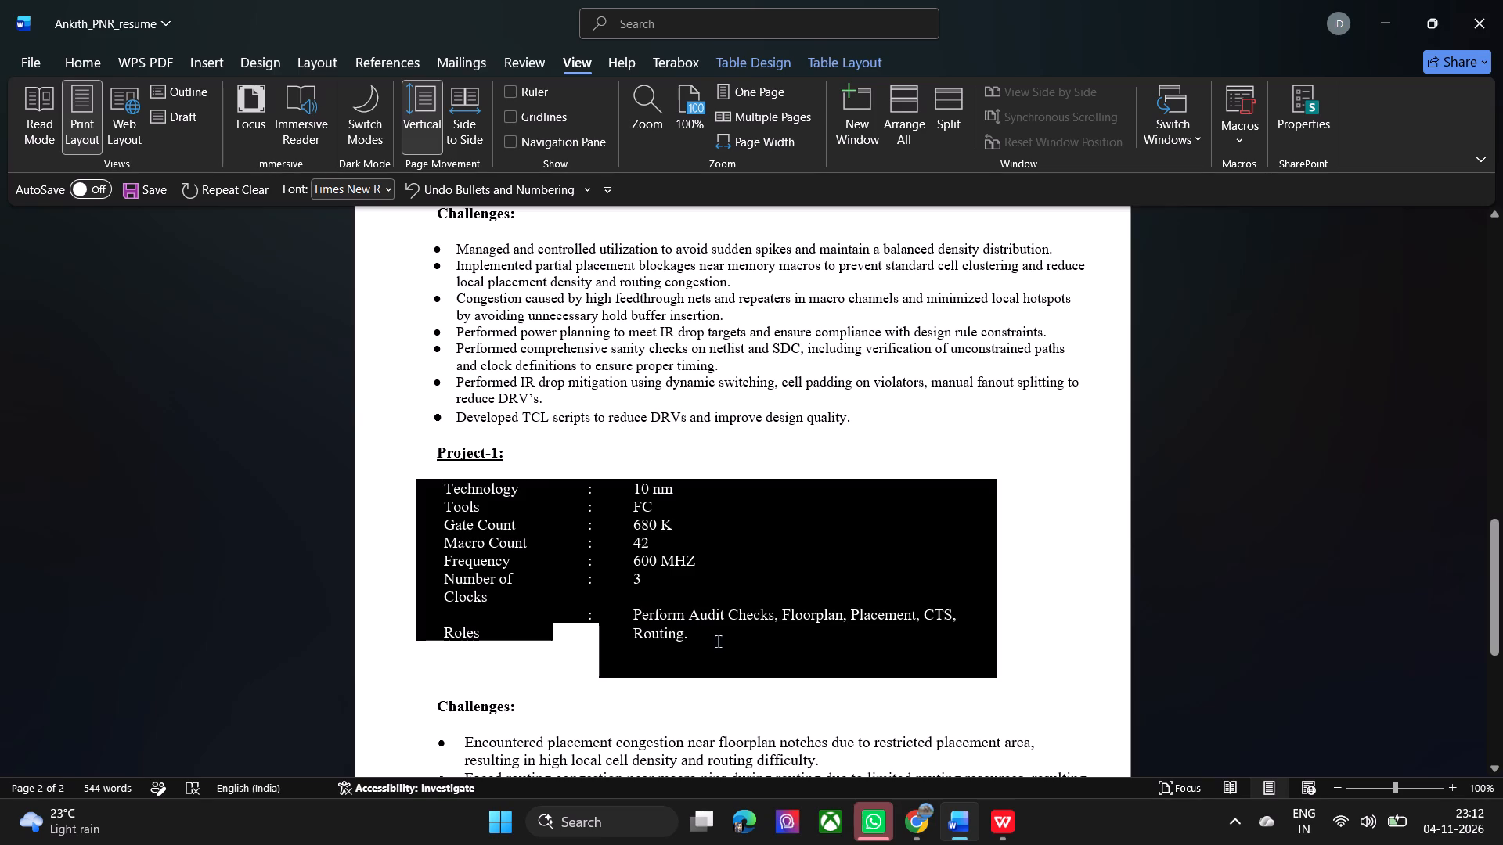
pyautogui.moveTo(718, 641); pyautogui.dragTo(726, 648)
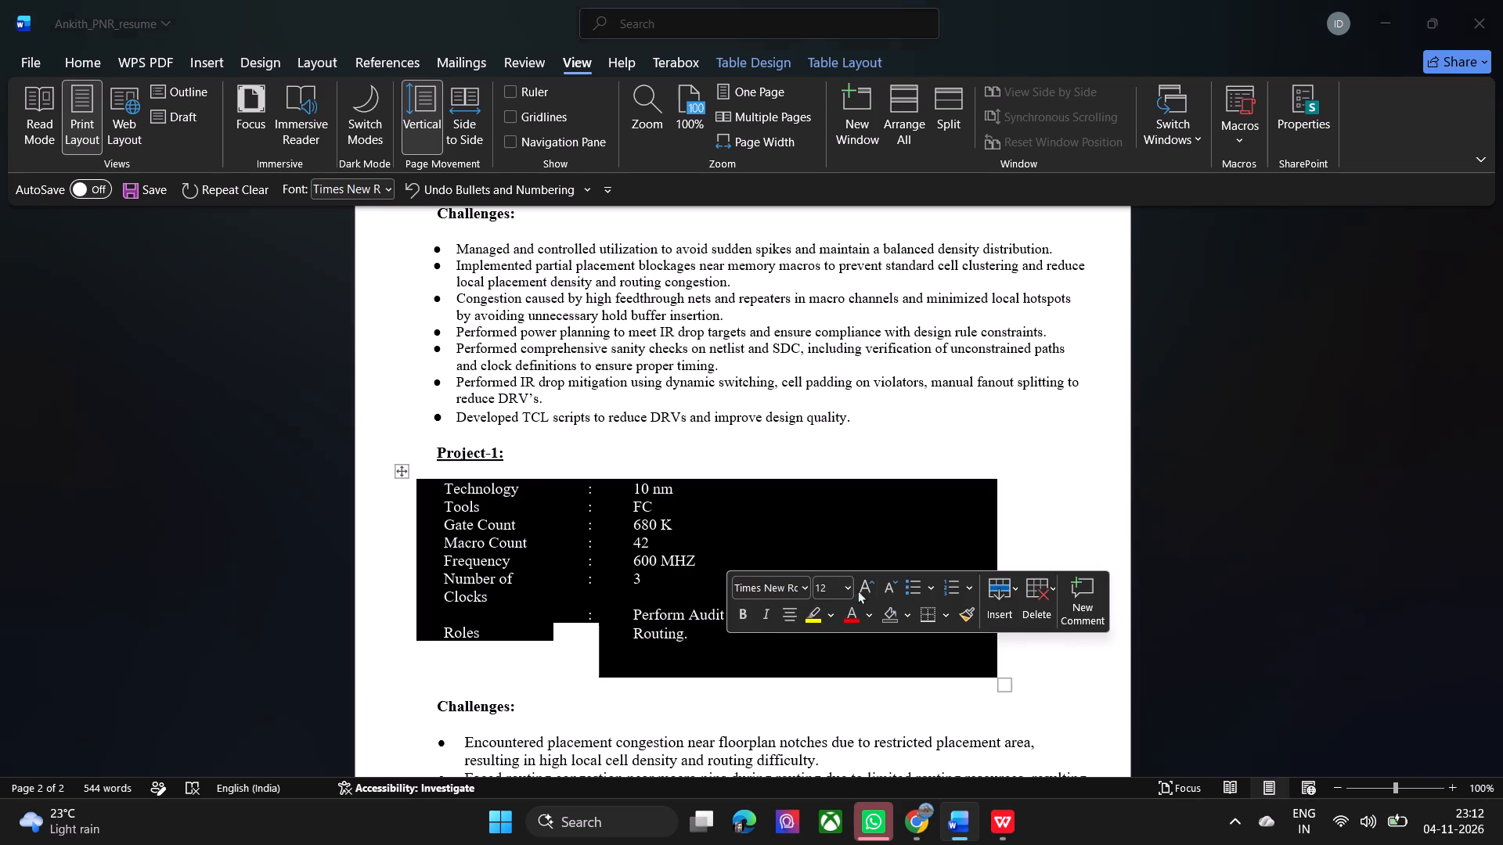
pyautogui.click(895, 585)
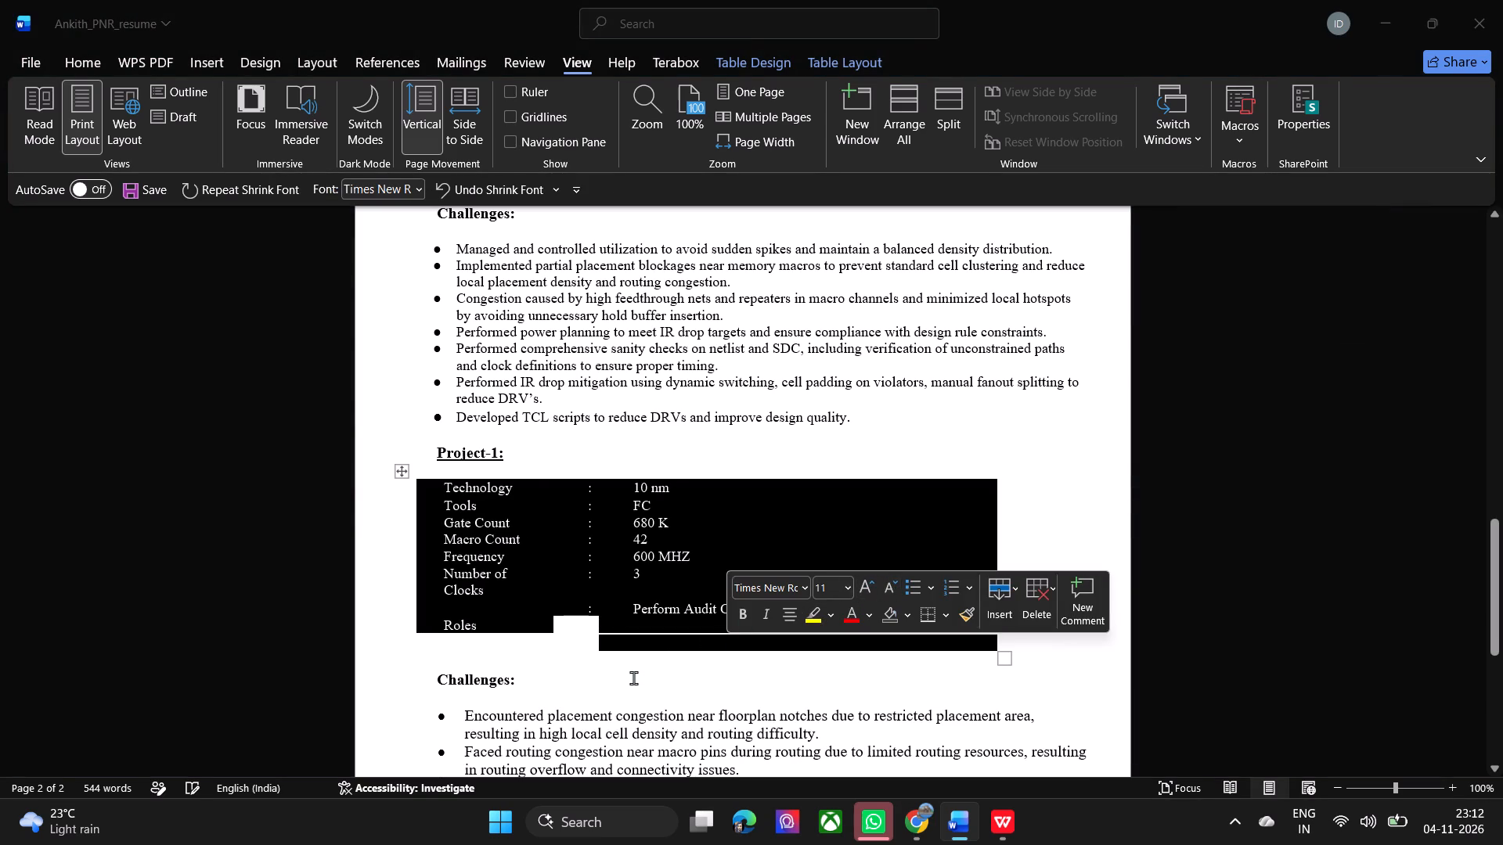
pyautogui.click(631, 681)
# Reduce the font size of all the Project-1 Challenges bullet points by one step.
pyautogui.scroll(-1, 631, 681)
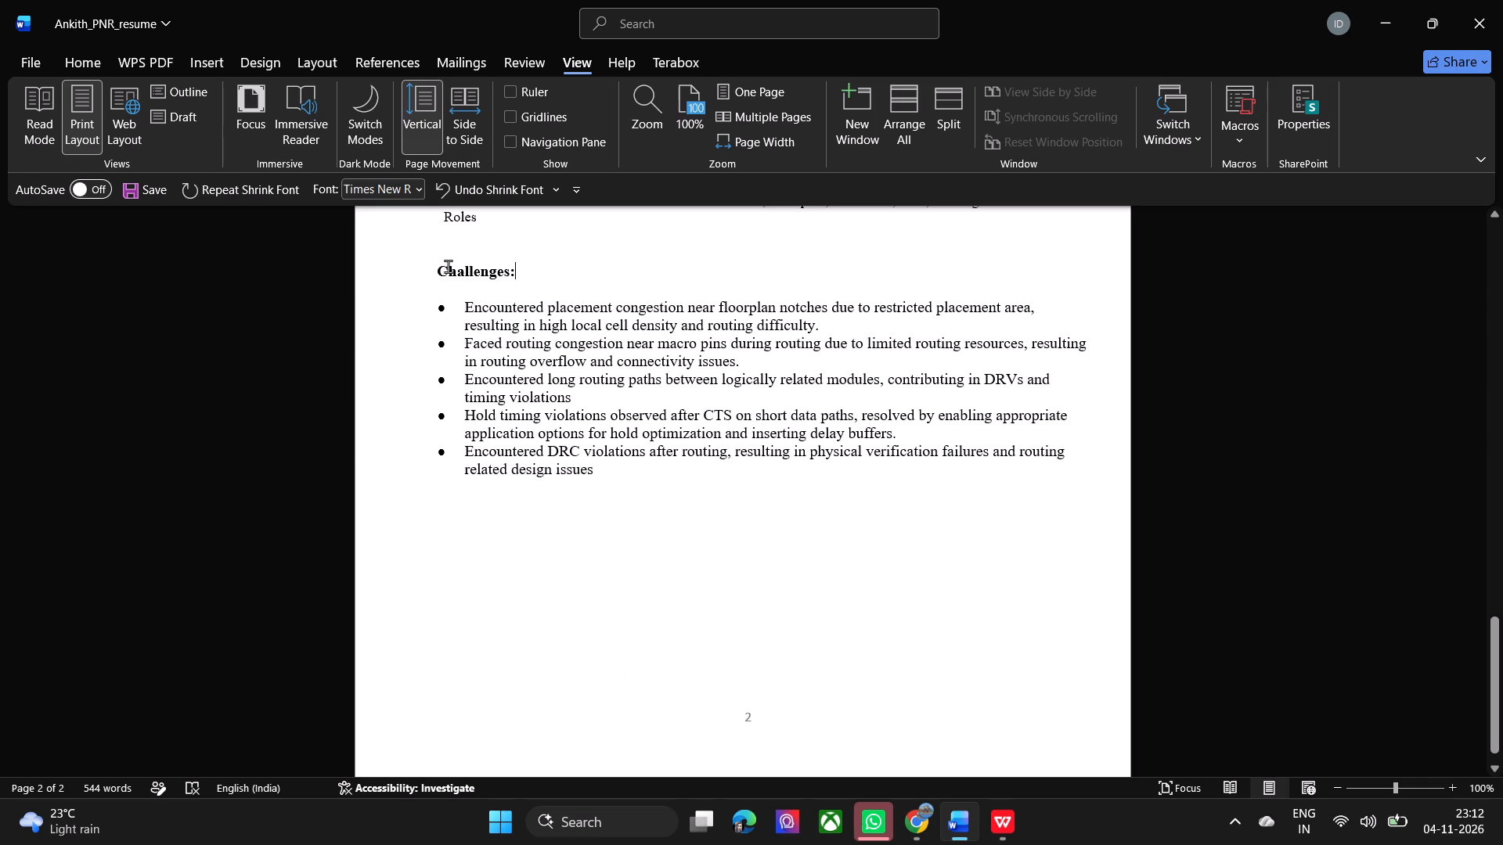
pyautogui.moveTo(467, 304); pyautogui.dragTo(556, 407)
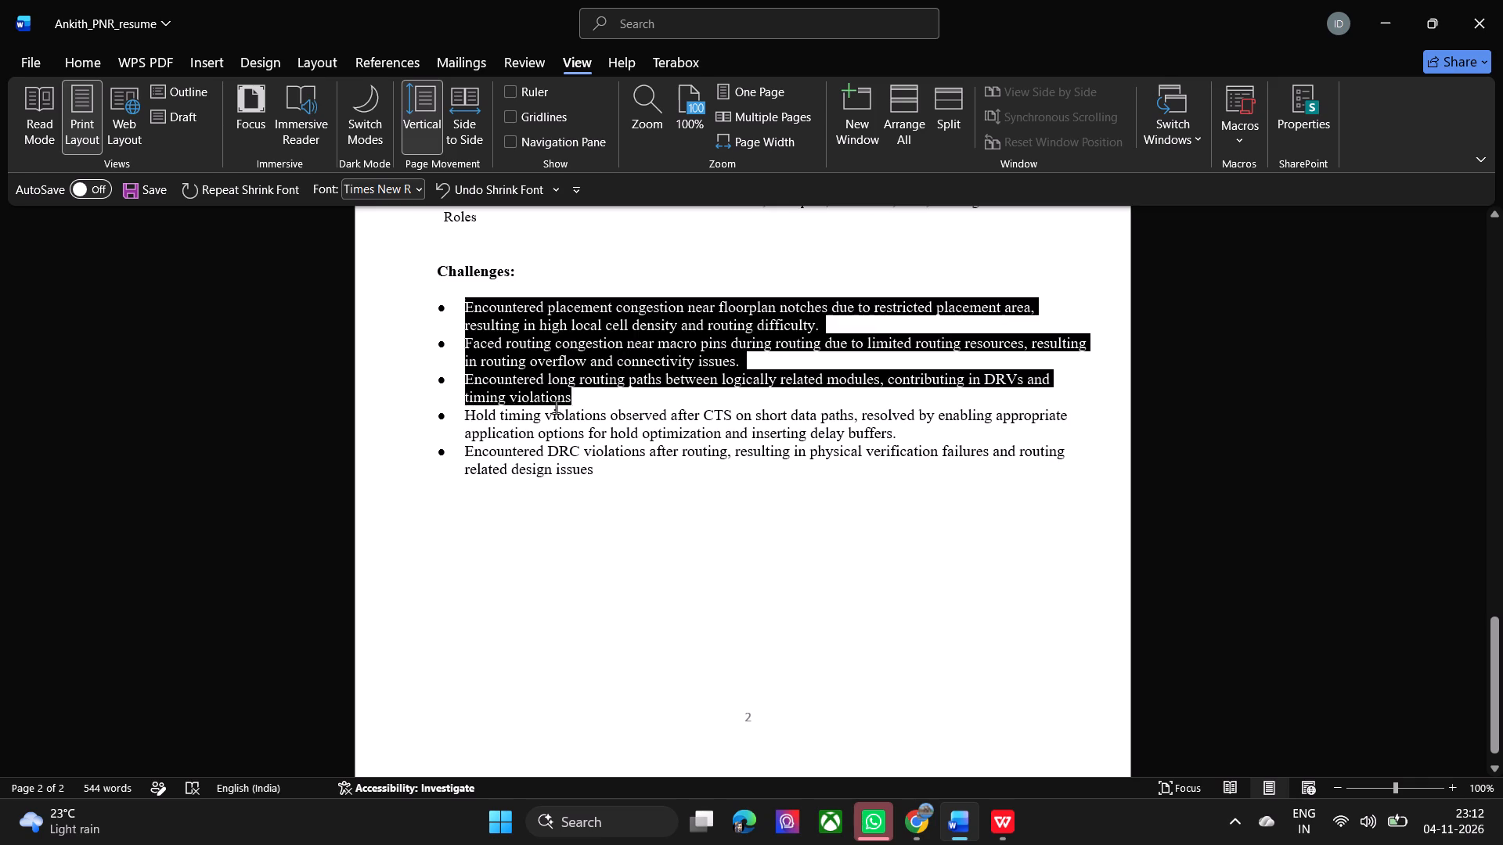
pyautogui.moveTo(556, 407); pyautogui.dragTo(597, 485)
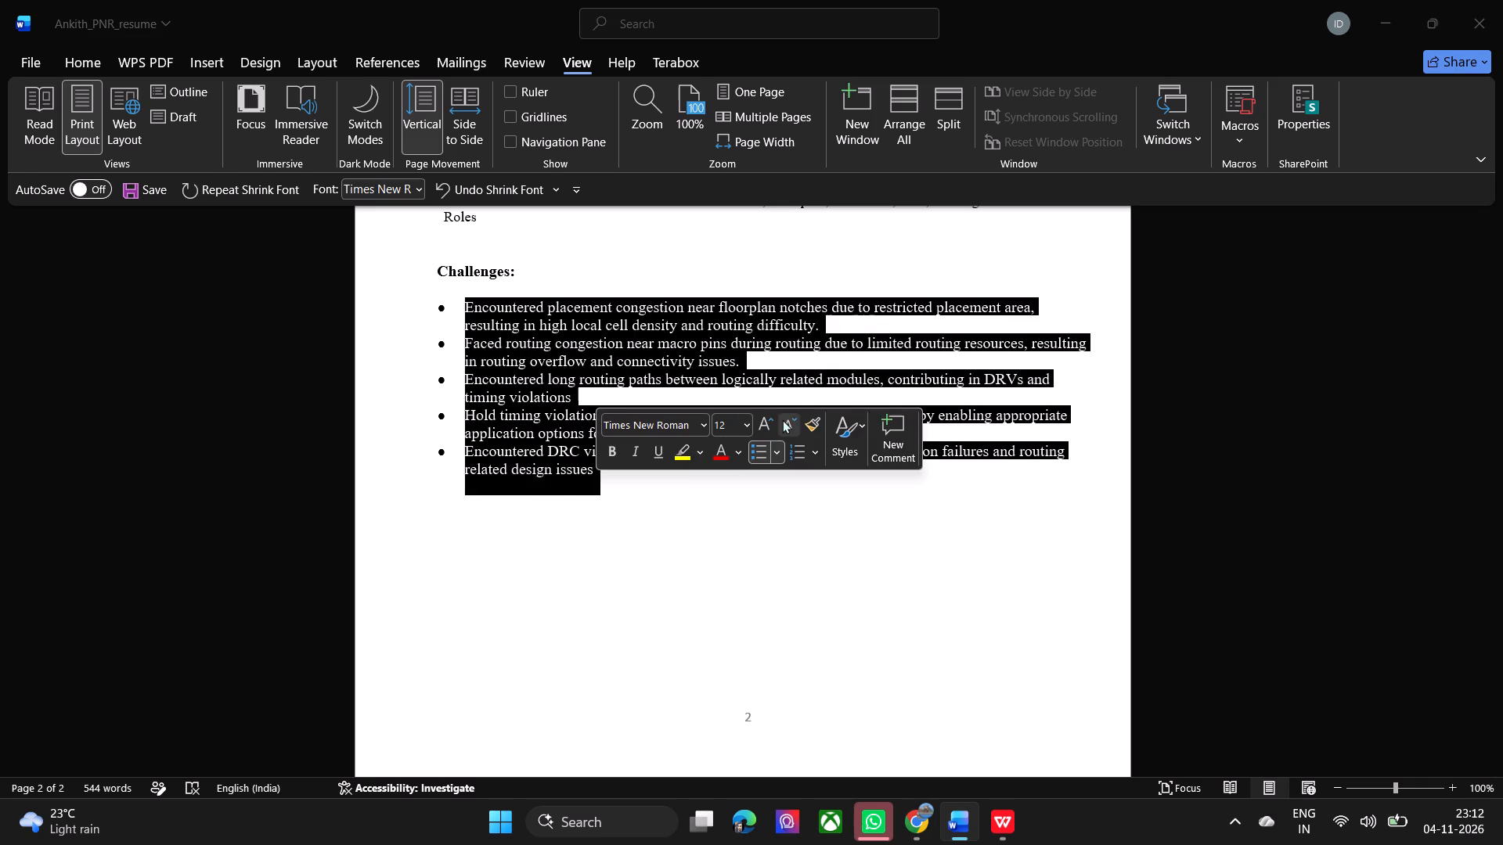
pyautogui.click(782, 419)
pyautogui.click(653, 580)
# Review the resume from the Project-1 section back up to the Summary of Expertise.
pyautogui.scroll(1, 653, 580)
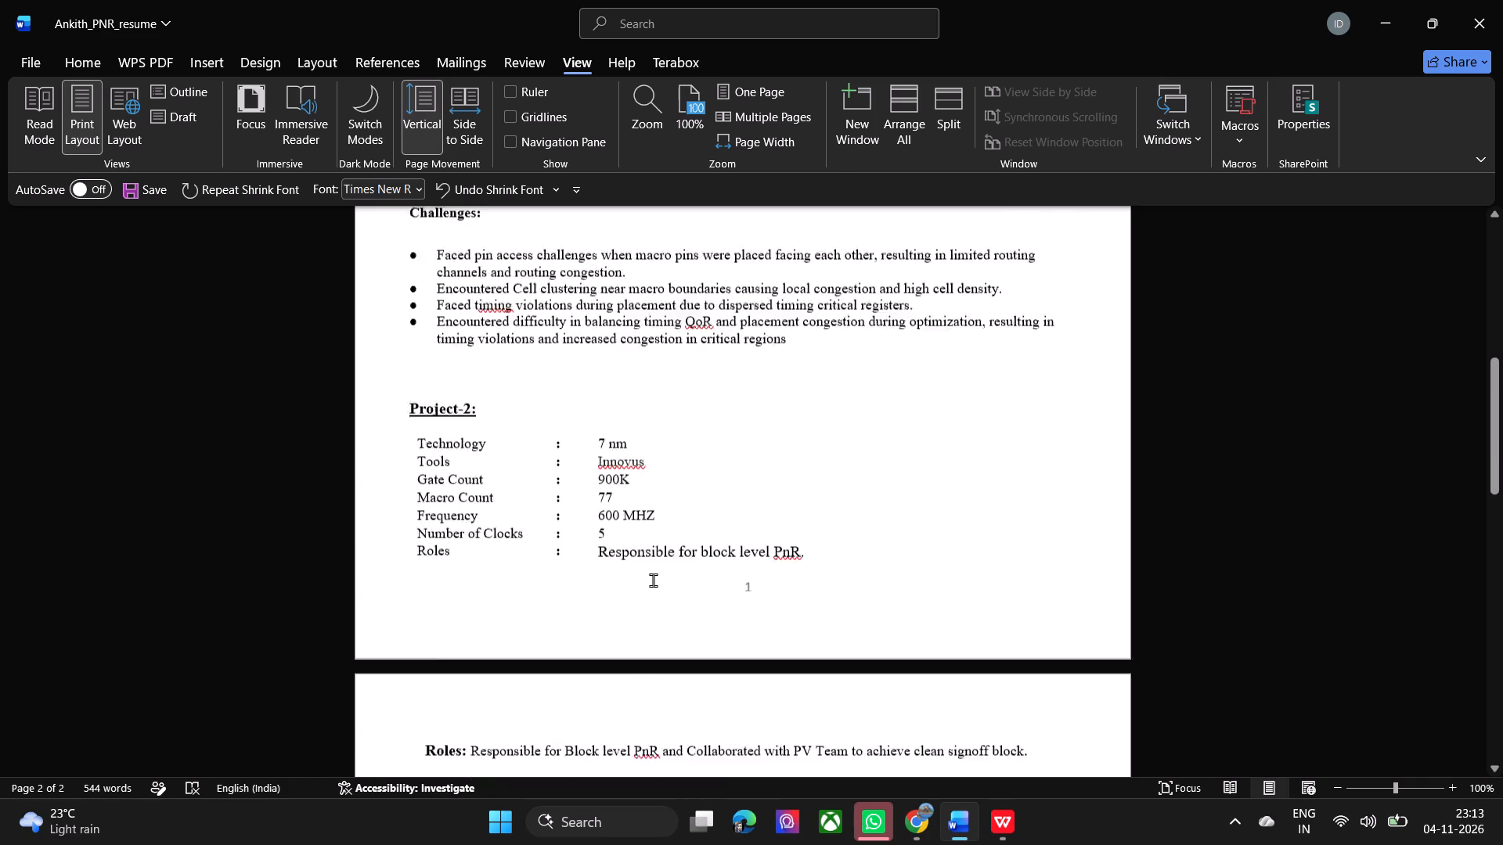
pyautogui.scroll(2, 653, 580)
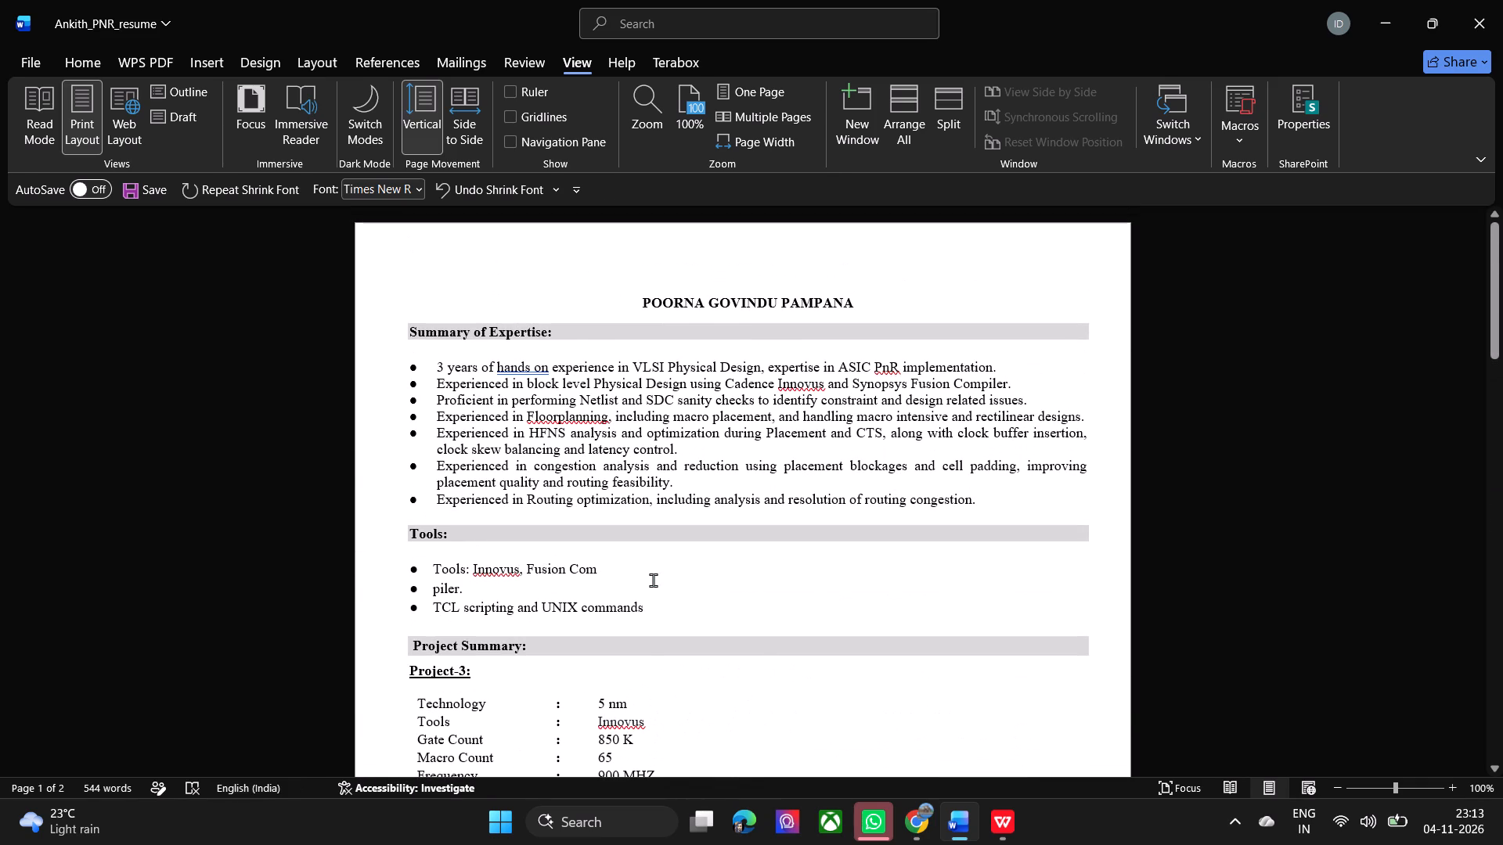
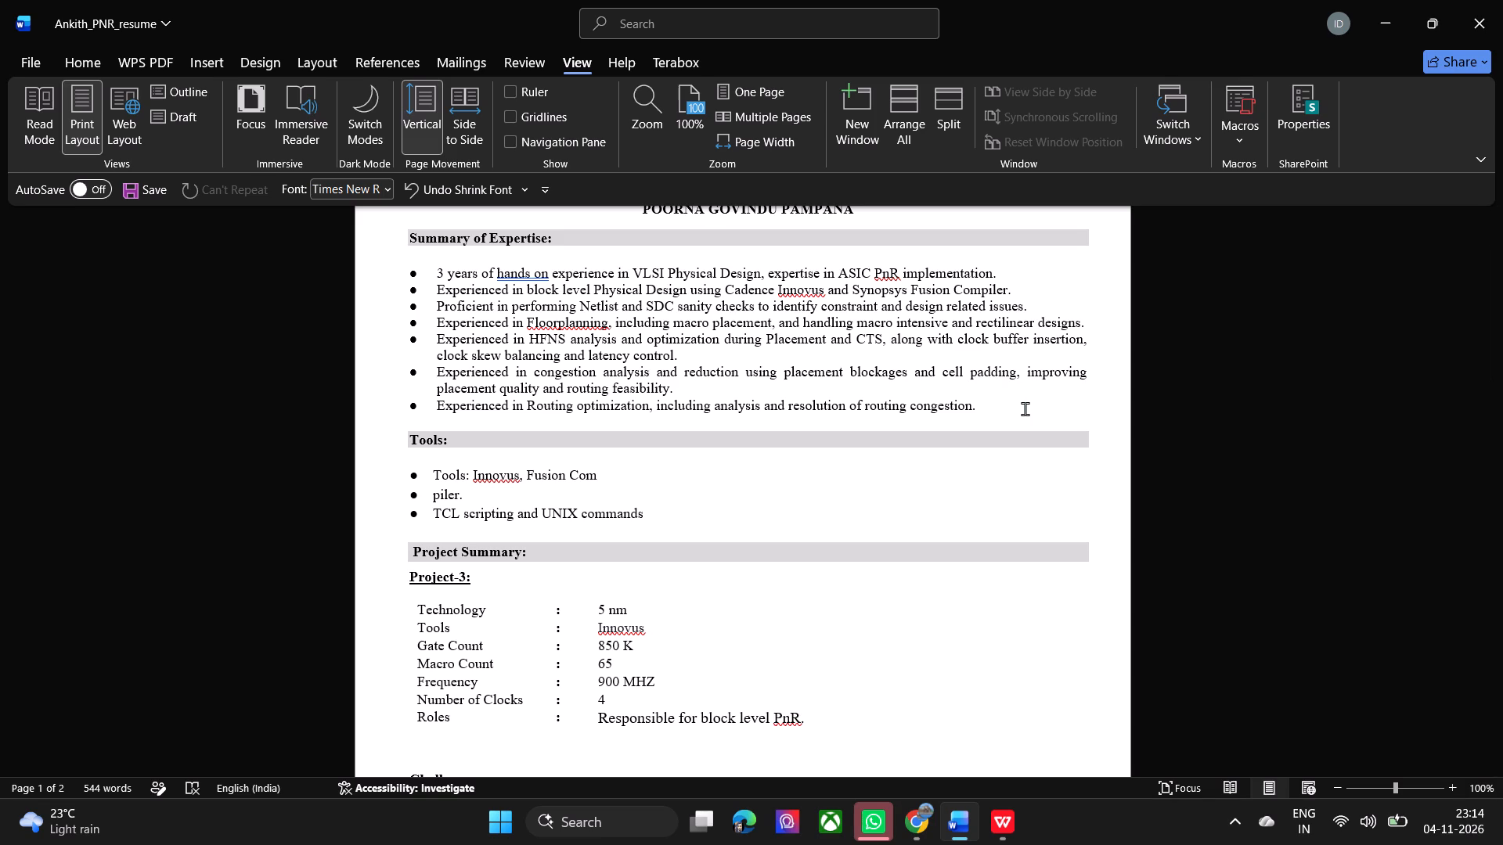
# Rejoin the split "Fusion Compiler." text in the Tools section by merging the stray "piler." bullet into the bullet above.
pyautogui.scroll(-1, 1025, 408)
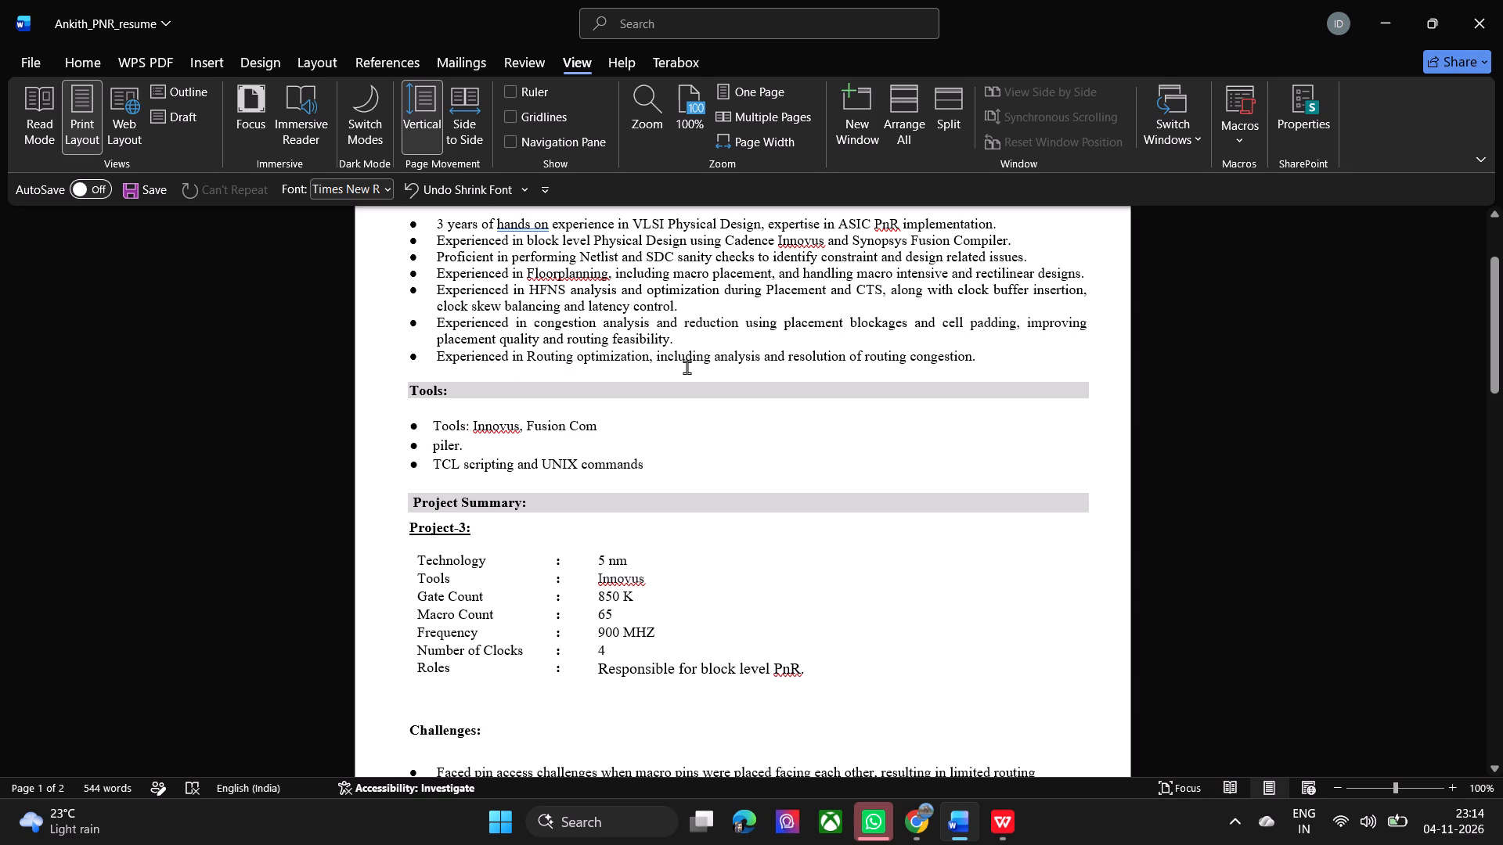
pyautogui.scroll(-1, 687, 367)
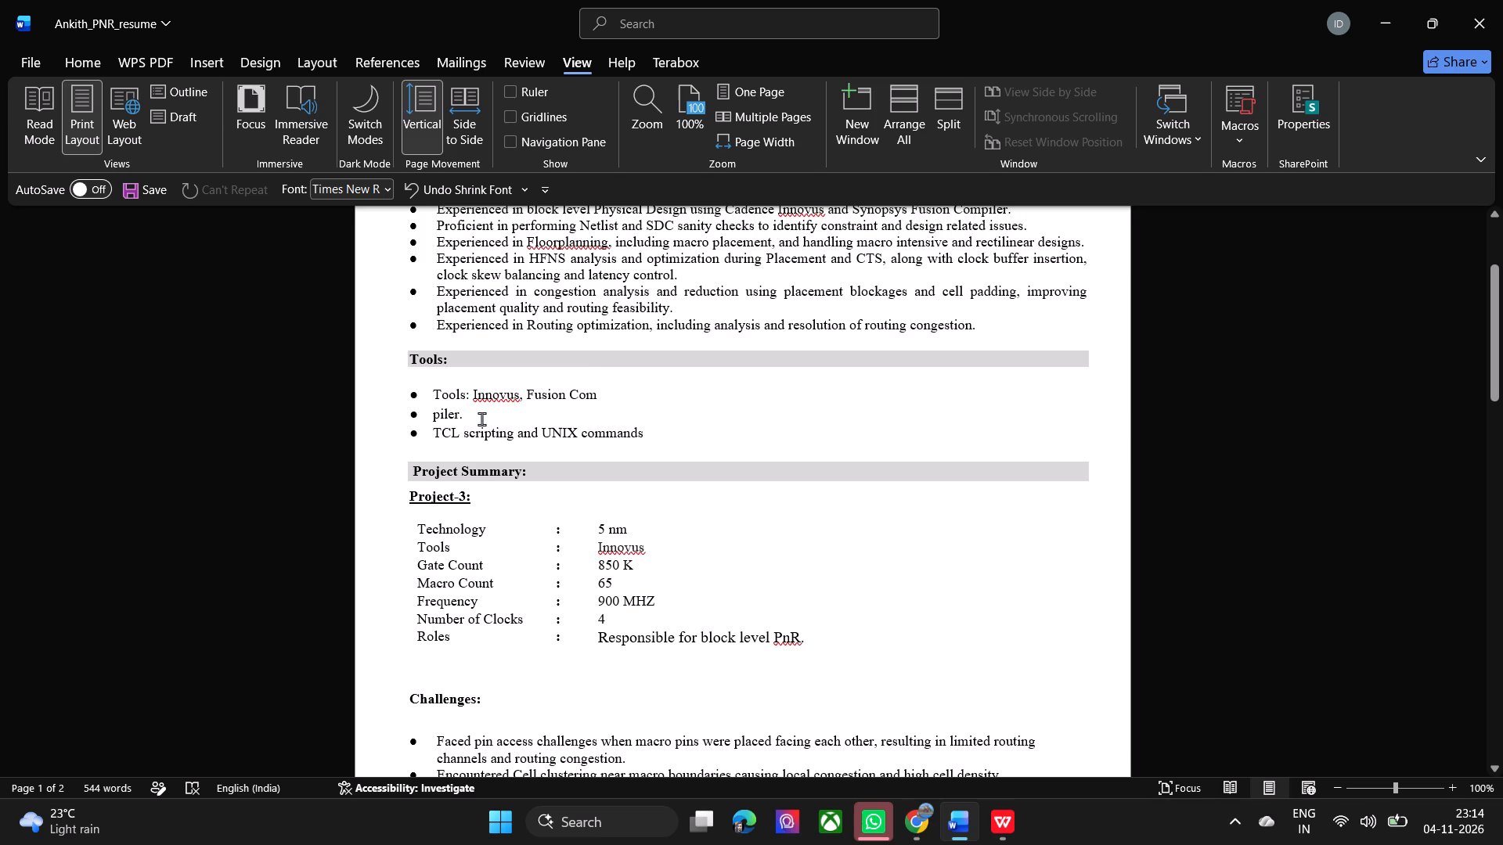
pyautogui.click(439, 417)
pyautogui.press('BackSpace')
pyautogui.press('BackSpace')
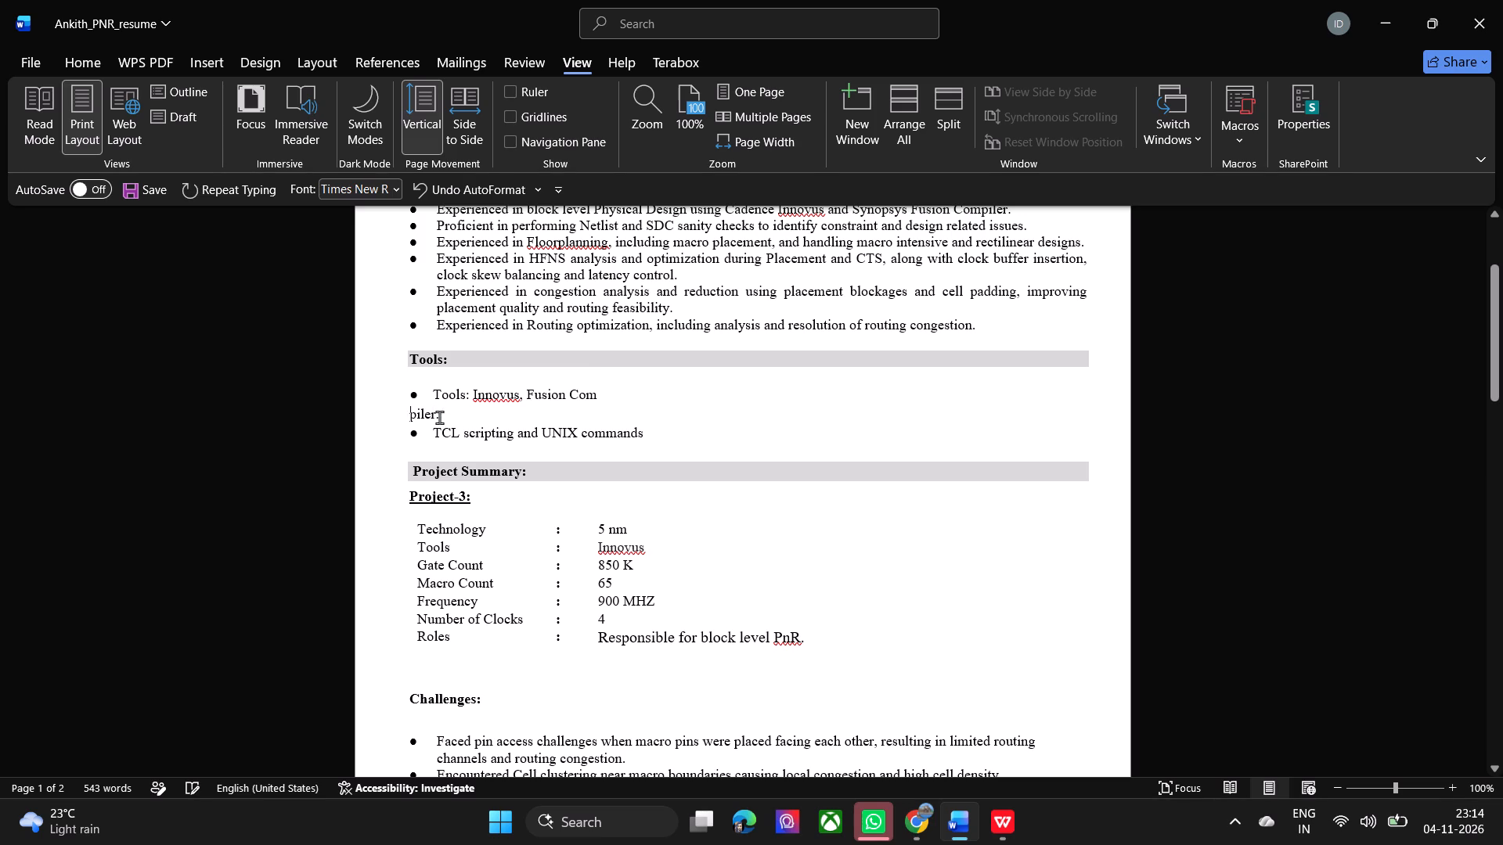
pyautogui.press('BackSpace')
# Examine the blank space between the Project-3 details table and its Challenges heading, and compare it with the Project-2 section.
pyautogui.scroll(-1, 439, 417)
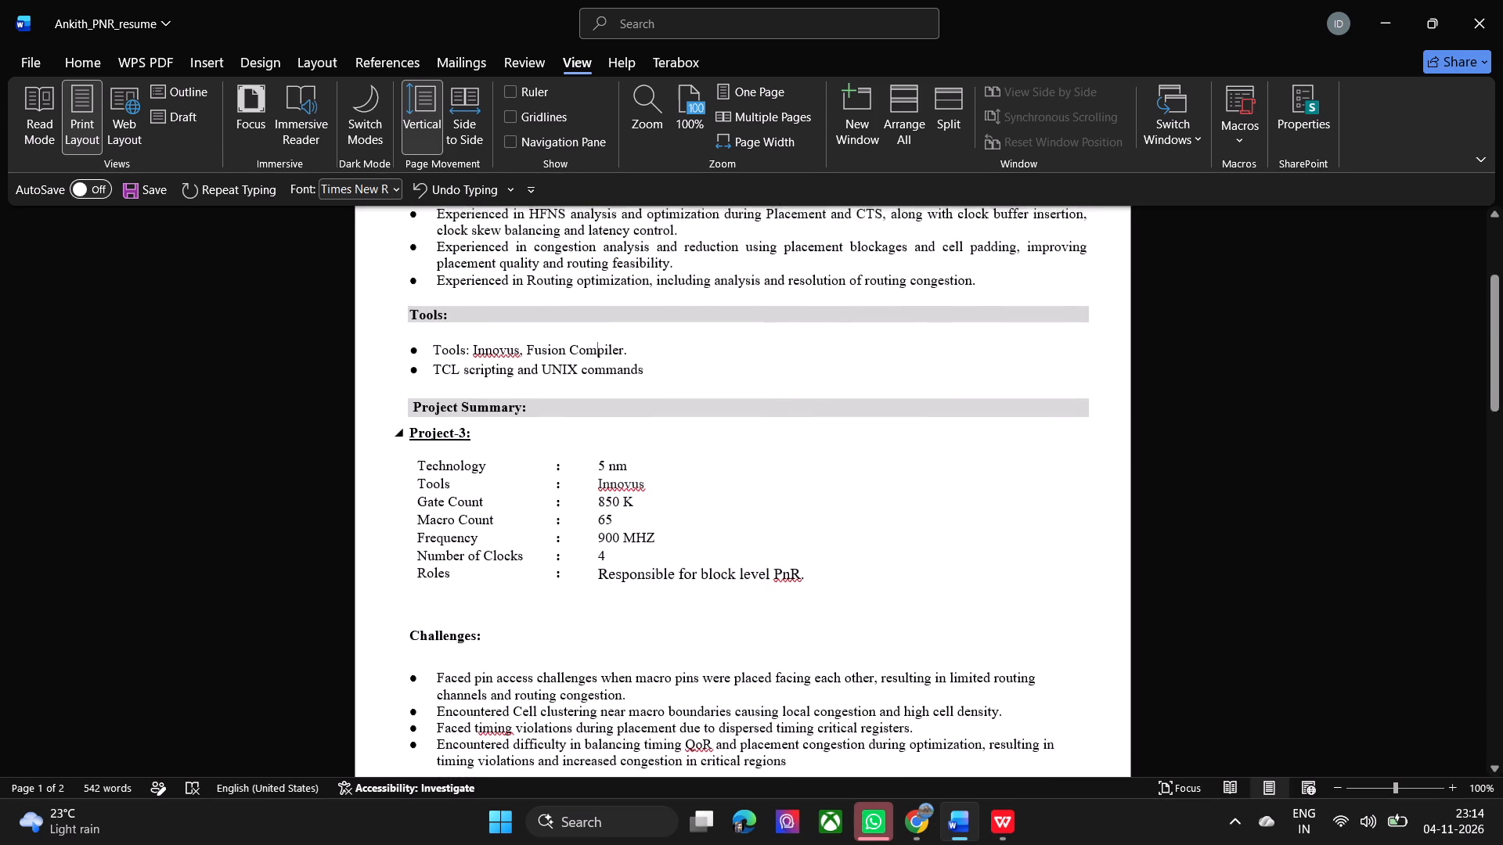
pyautogui.scroll(-2, 439, 417)
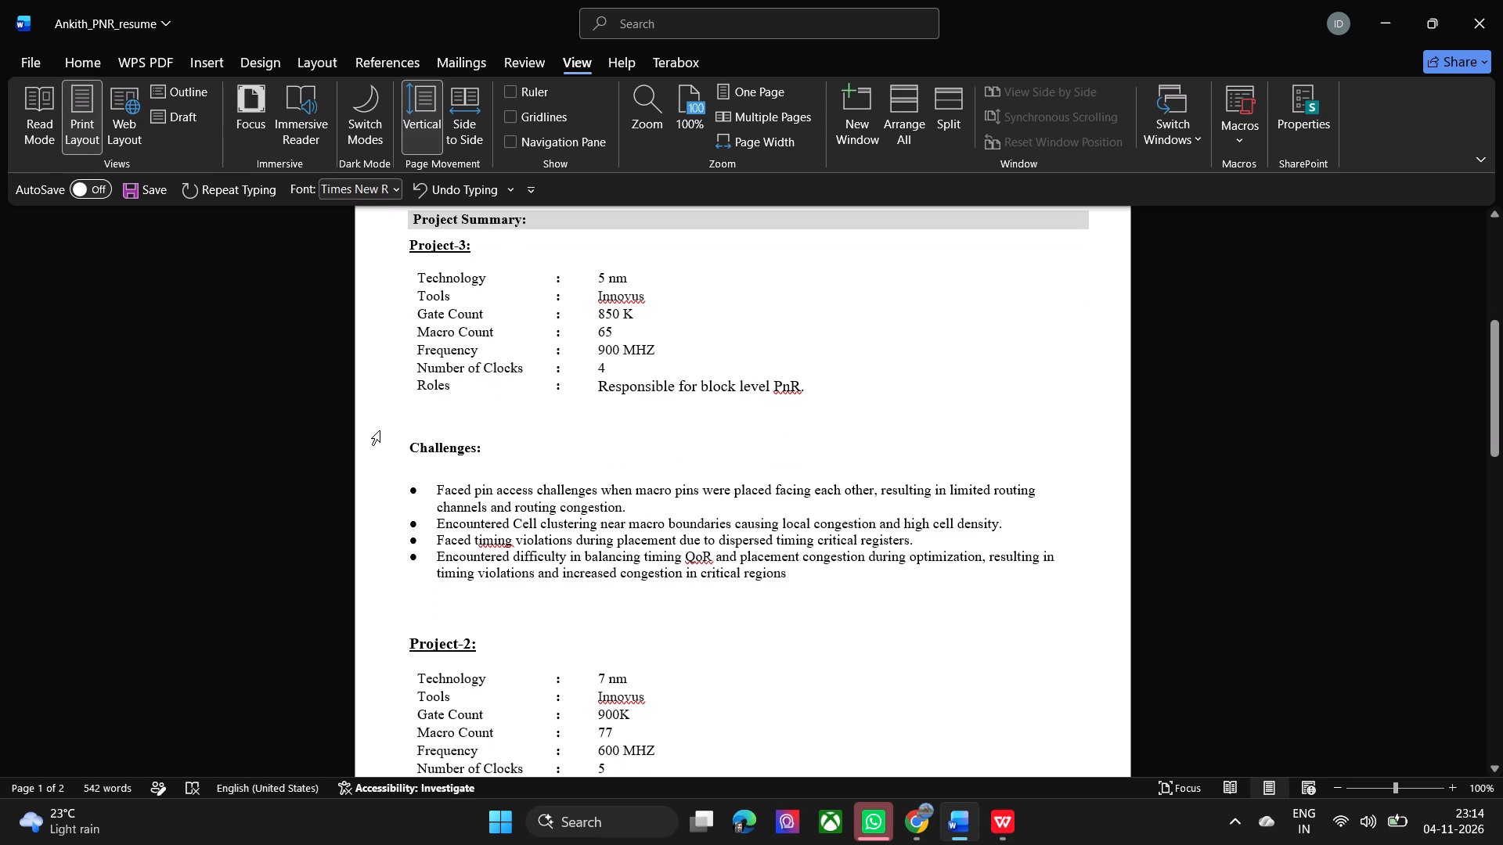
pyautogui.click(413, 437)
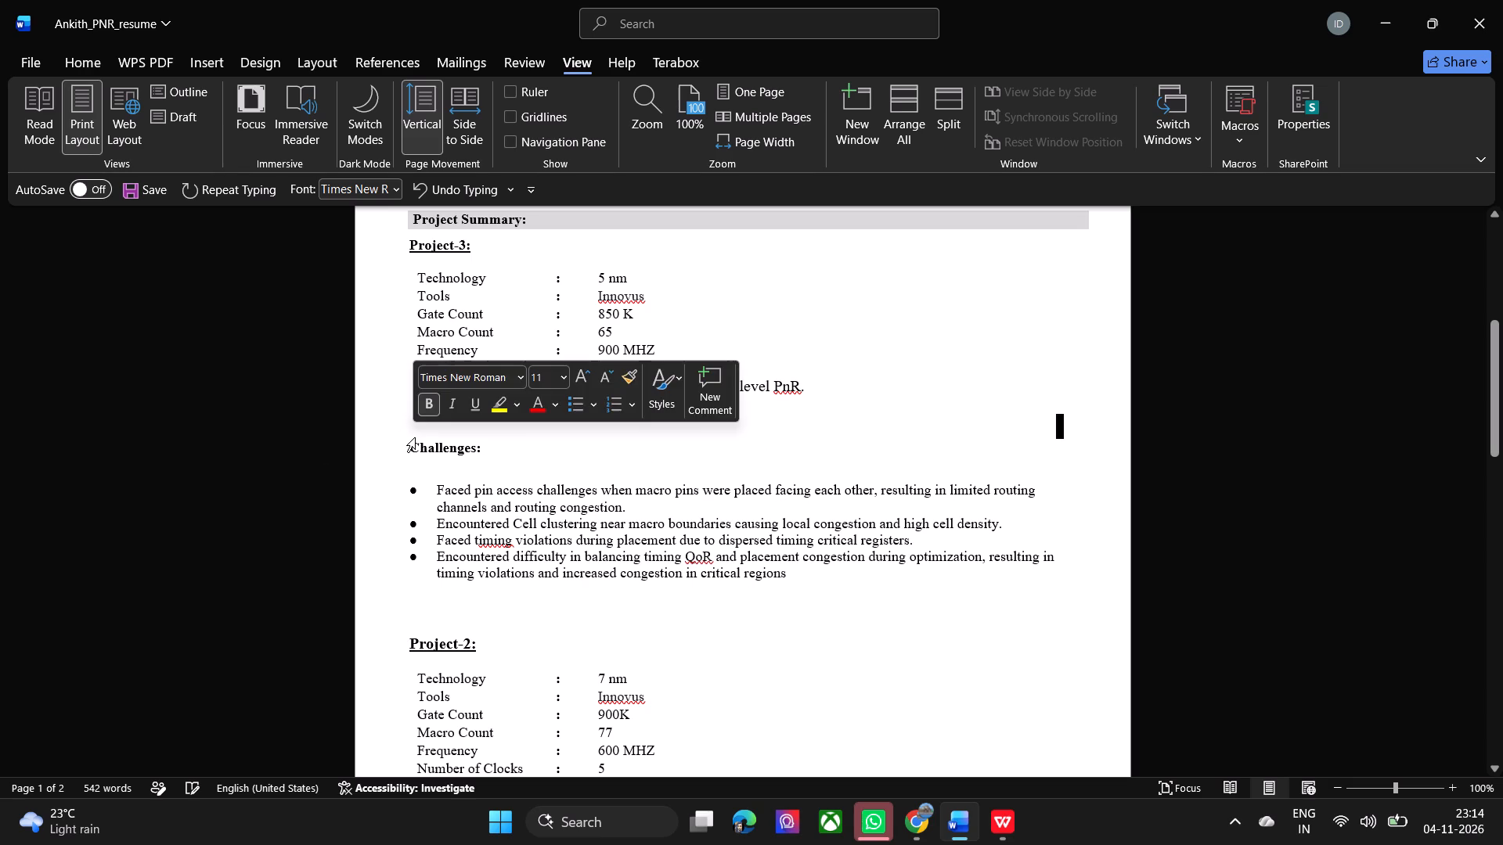
pyautogui.click(421, 433)
pyautogui.click(426, 418)
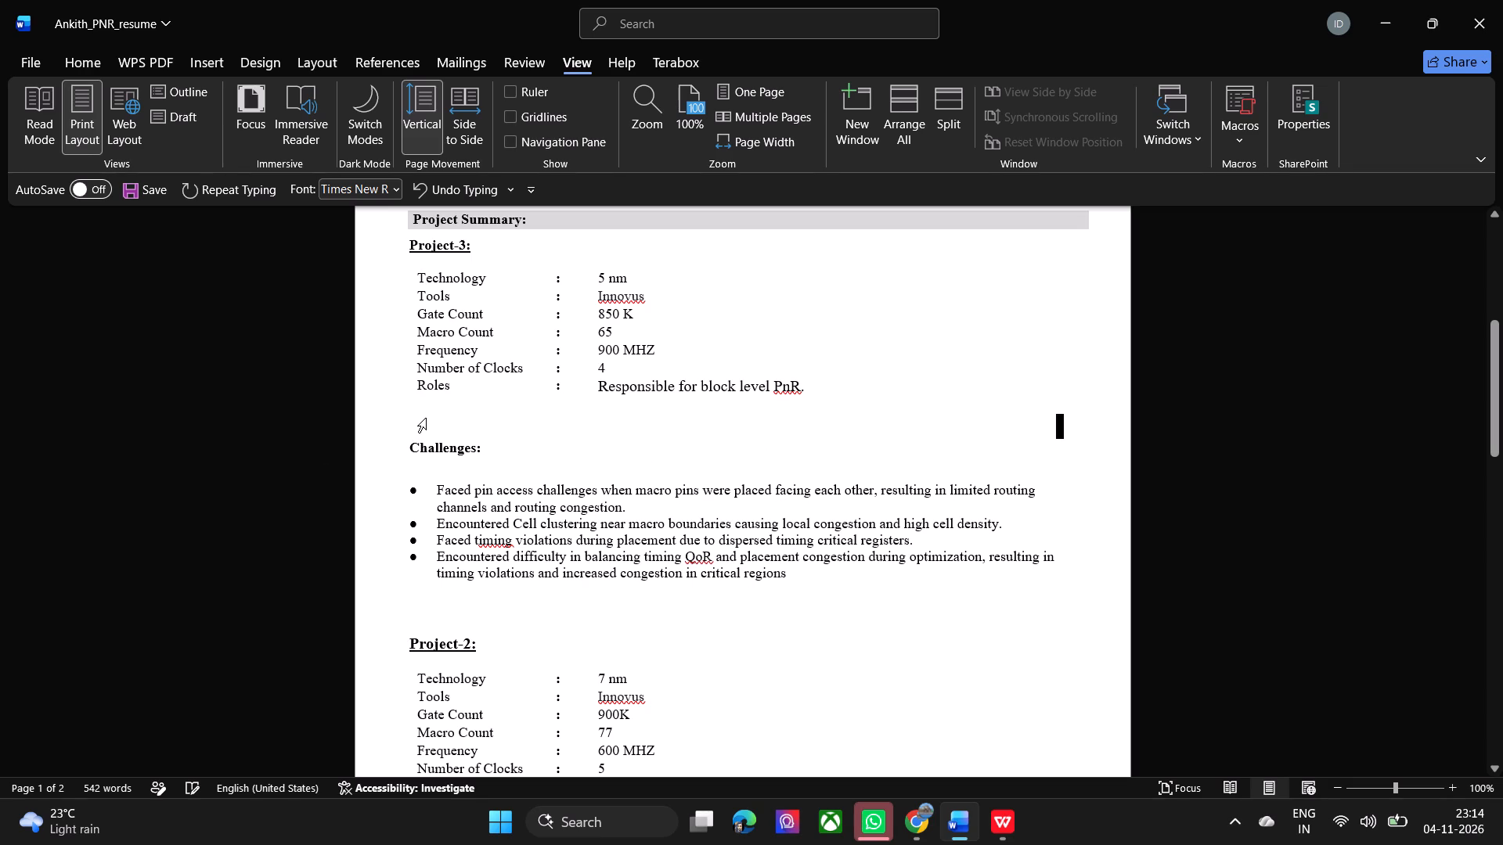
pyautogui.click(399, 261)
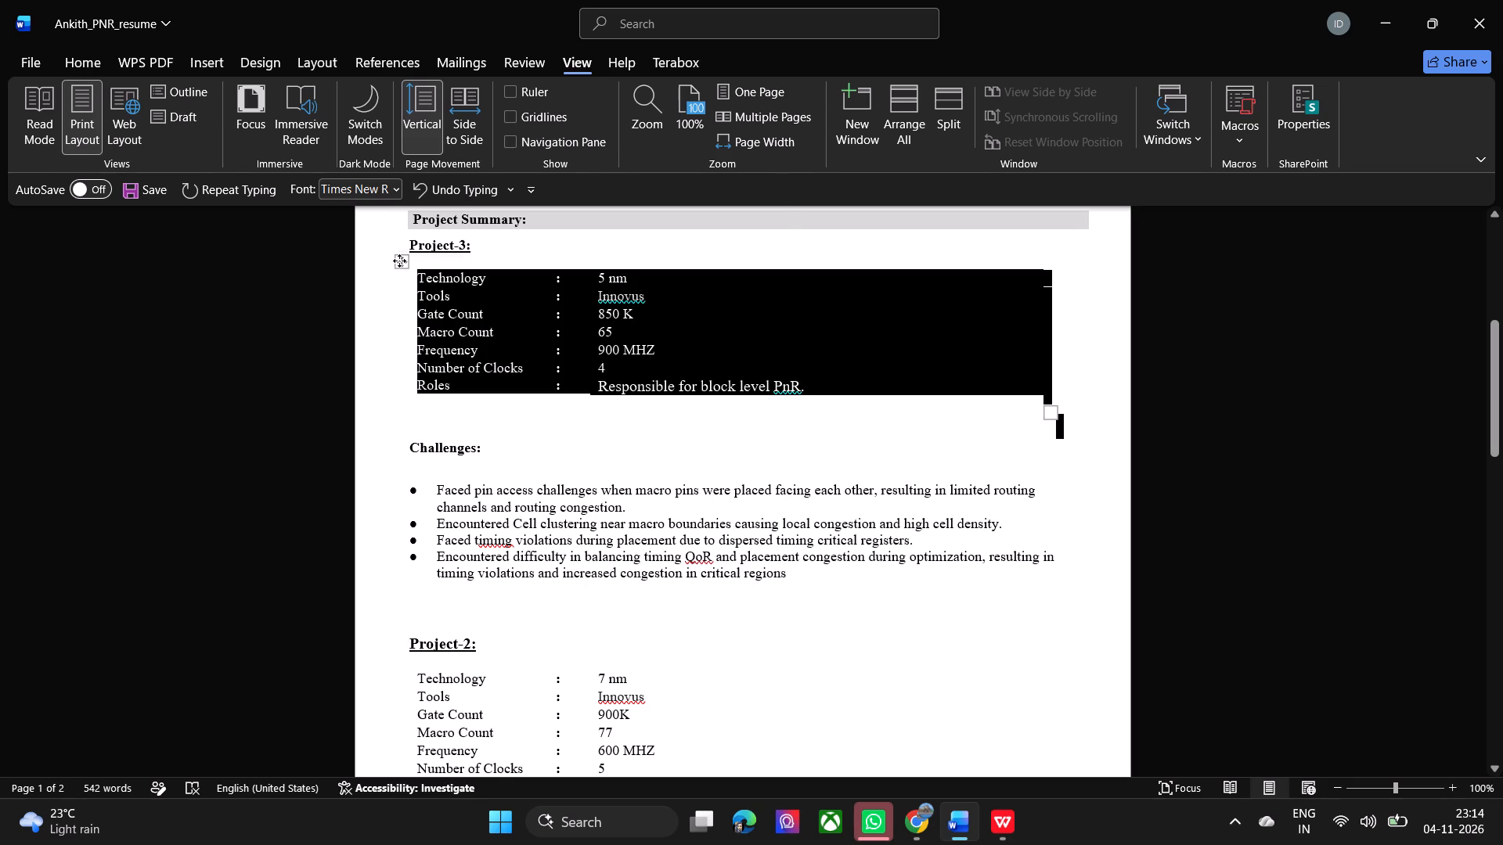
pyautogui.click(451, 435)
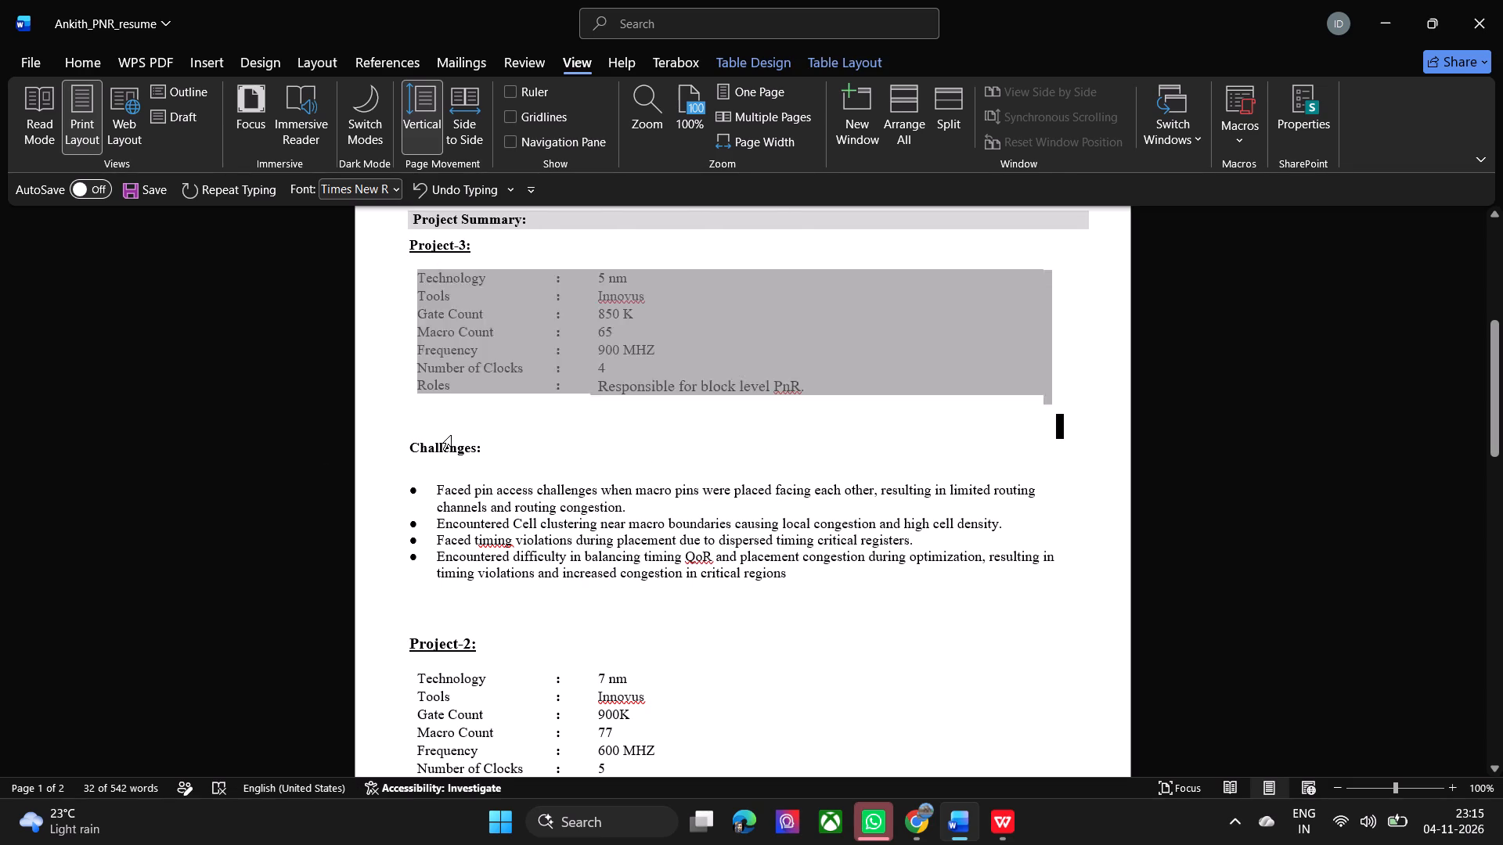
pyautogui.doubleClick(406, 434)
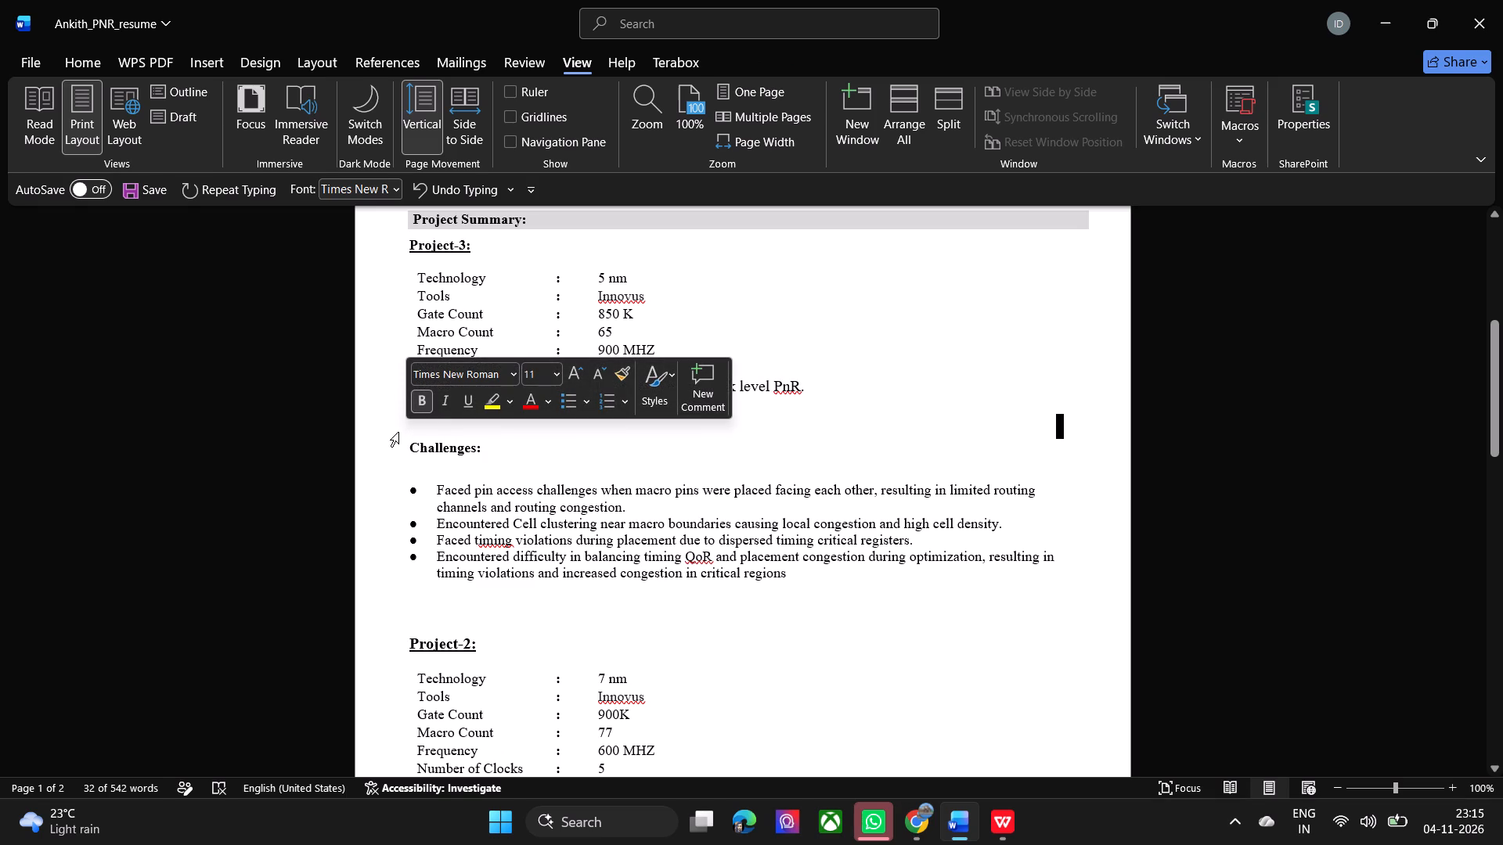
pyautogui.scroll(1, 398, 432)
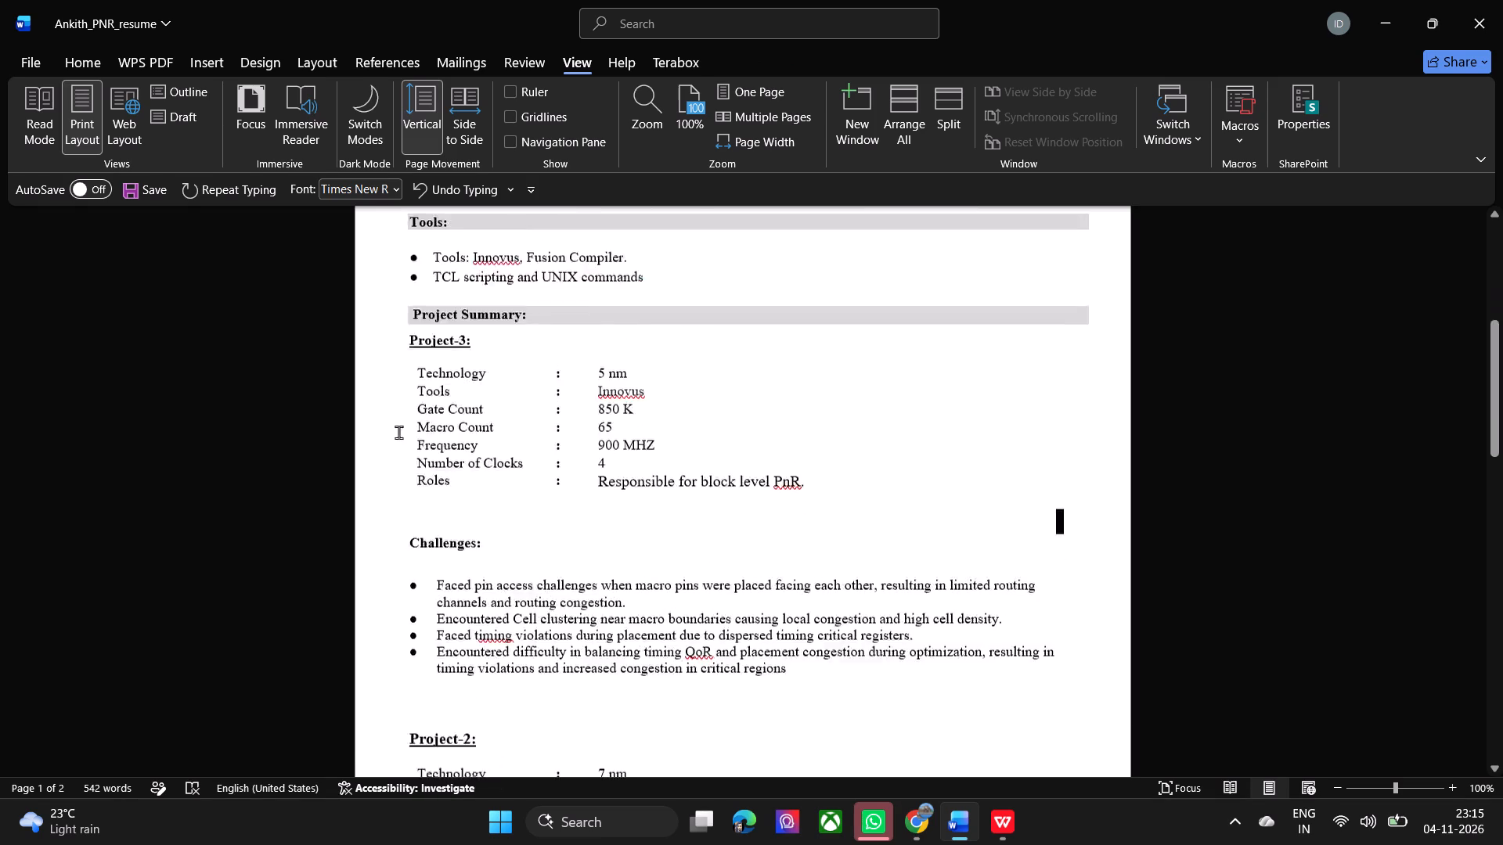
pyautogui.scroll(1, 398, 432)
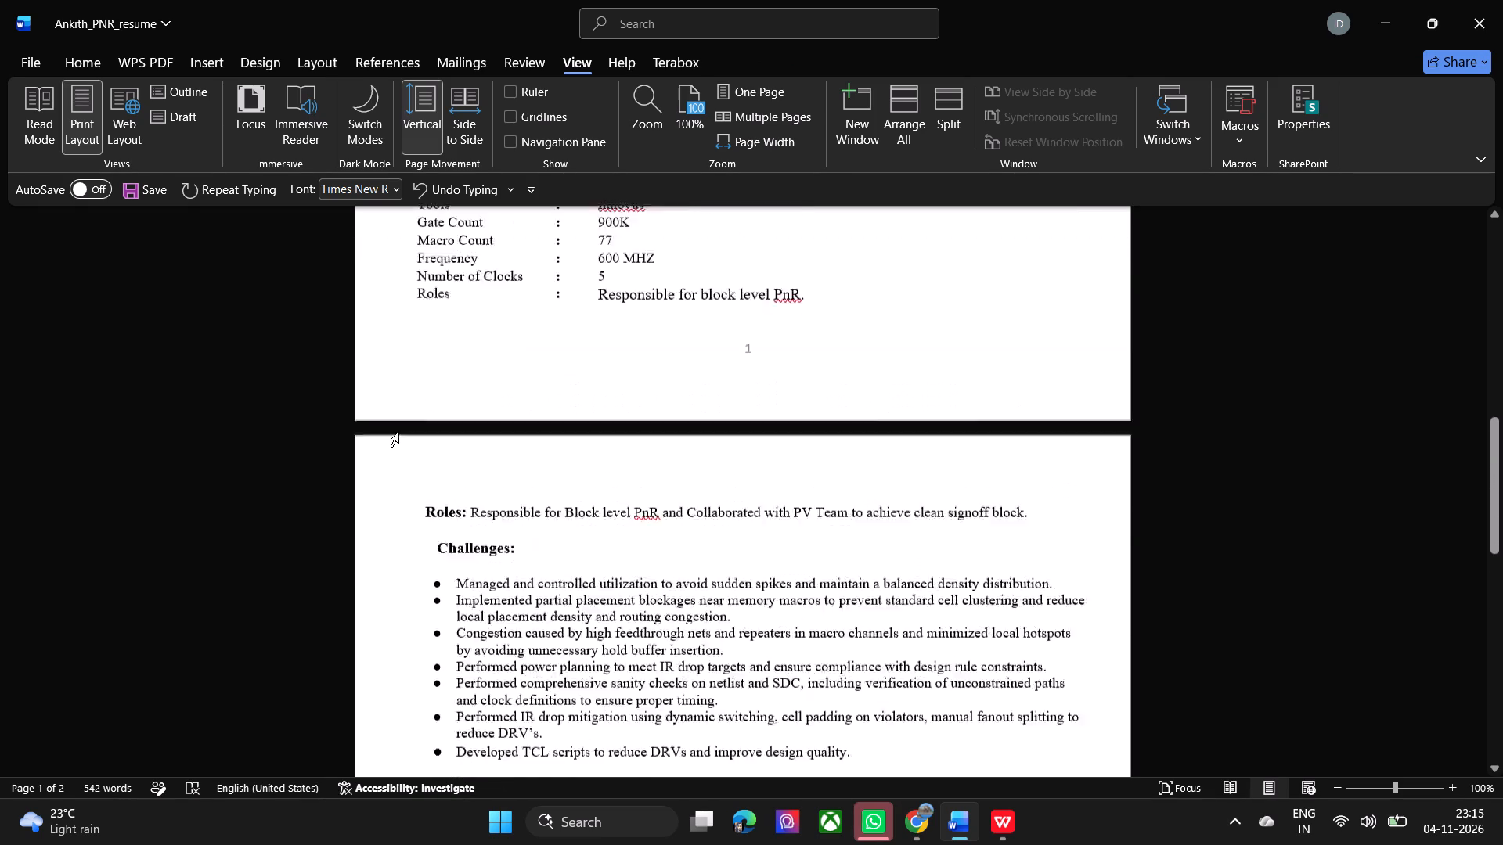
pyautogui.scroll(2, 398, 432)
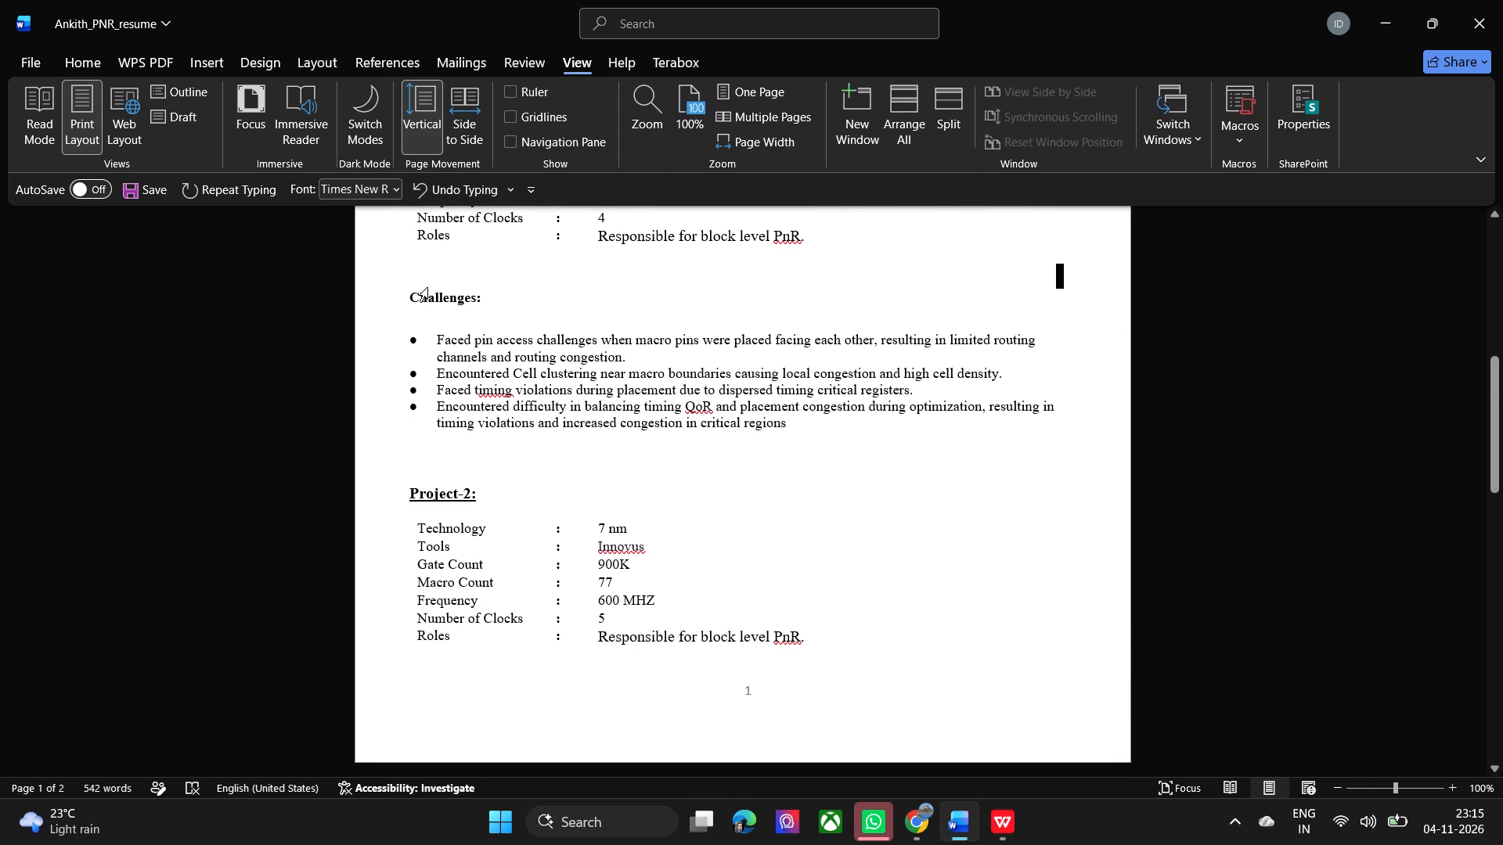
pyautogui.click(425, 267)
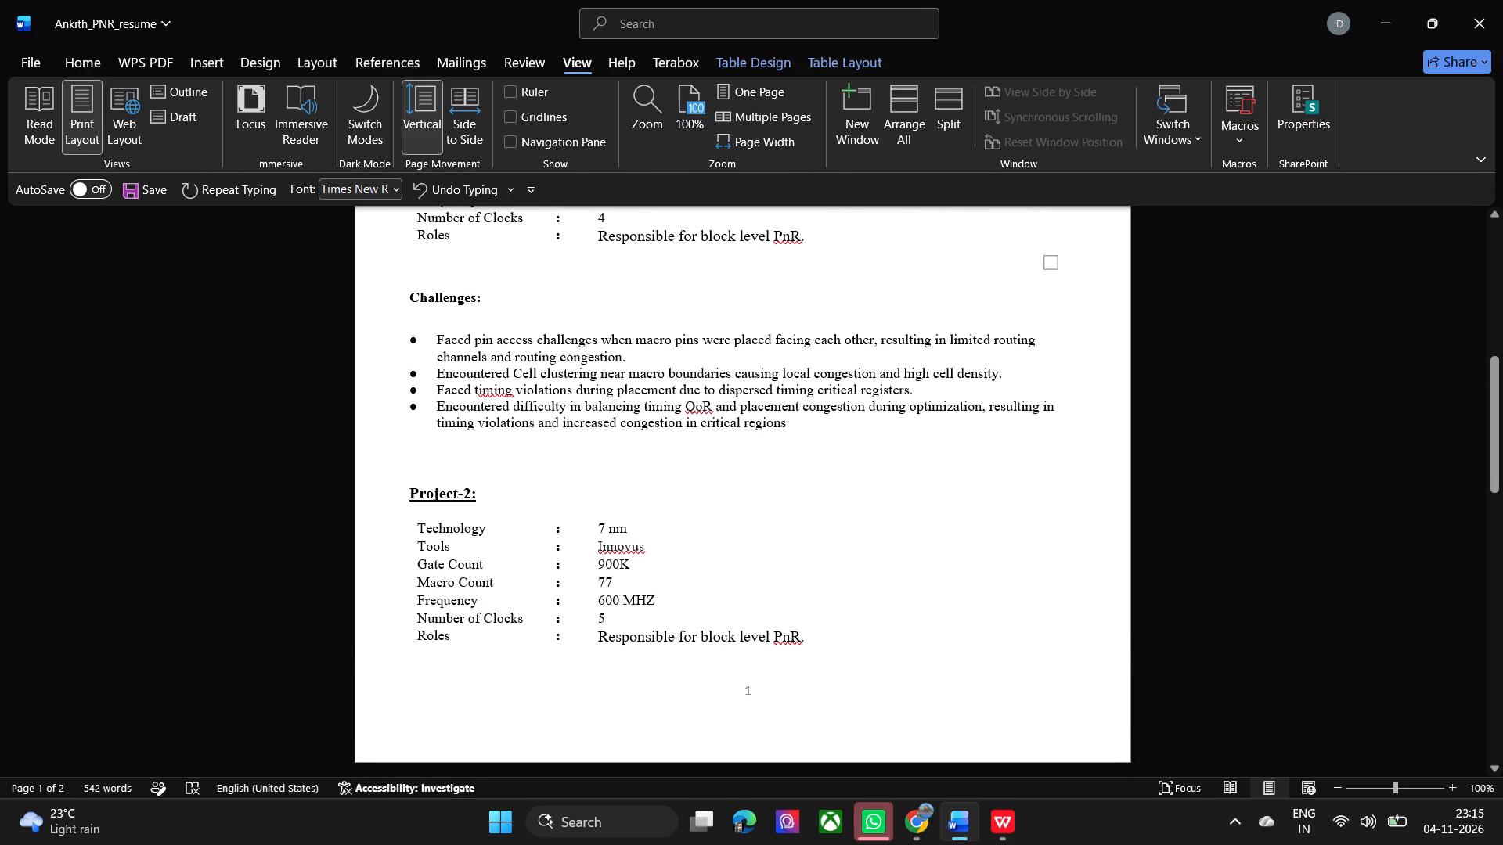
# Review the resume layout across both pages, from the Project-2 section back up to the Summary of Expertise.
pyautogui.scroll(1, 496, 330)
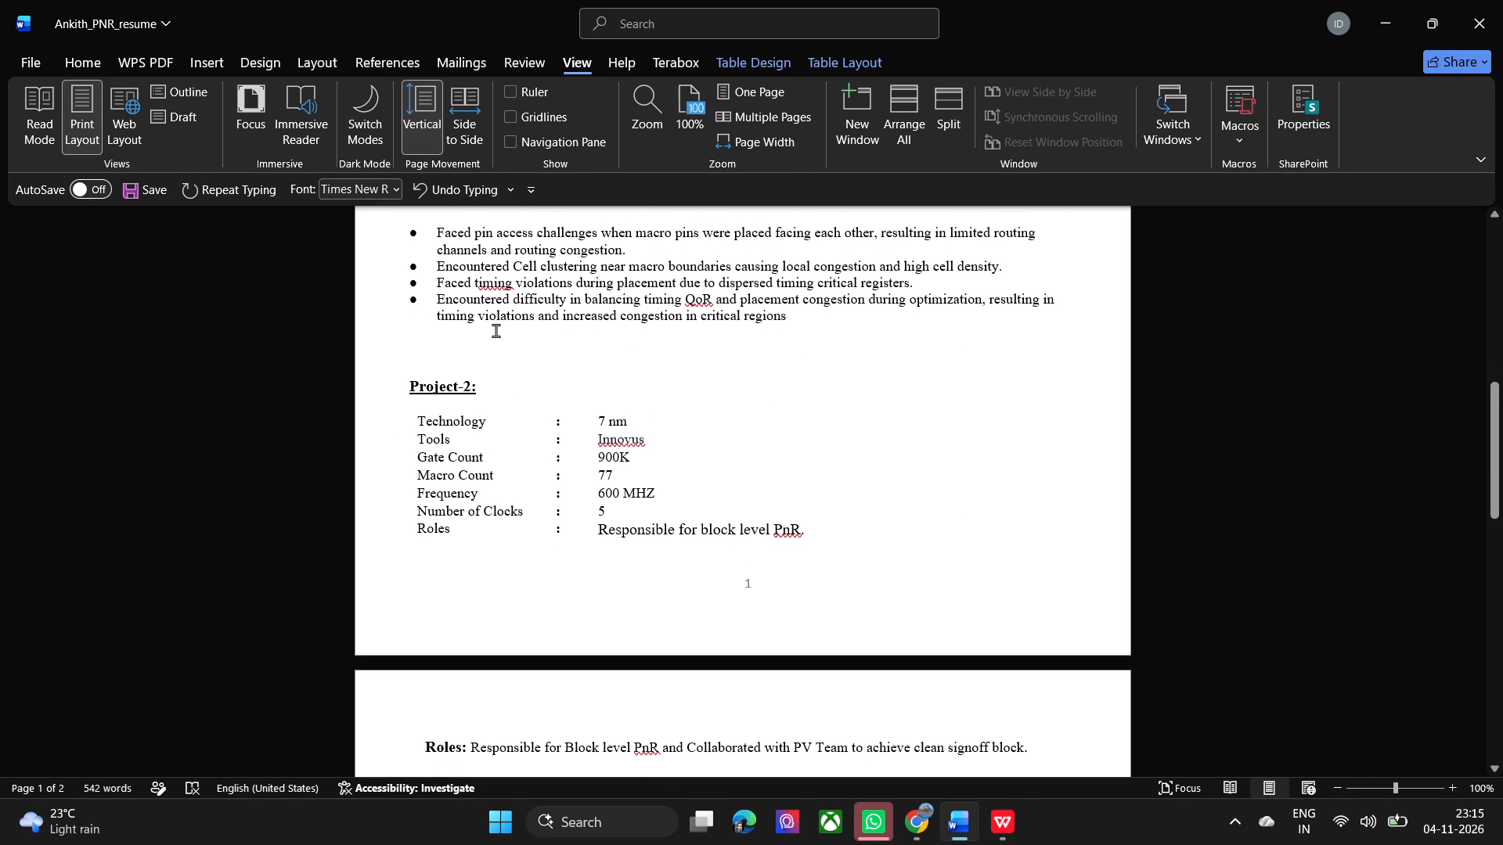
pyautogui.scroll(3, 496, 330)
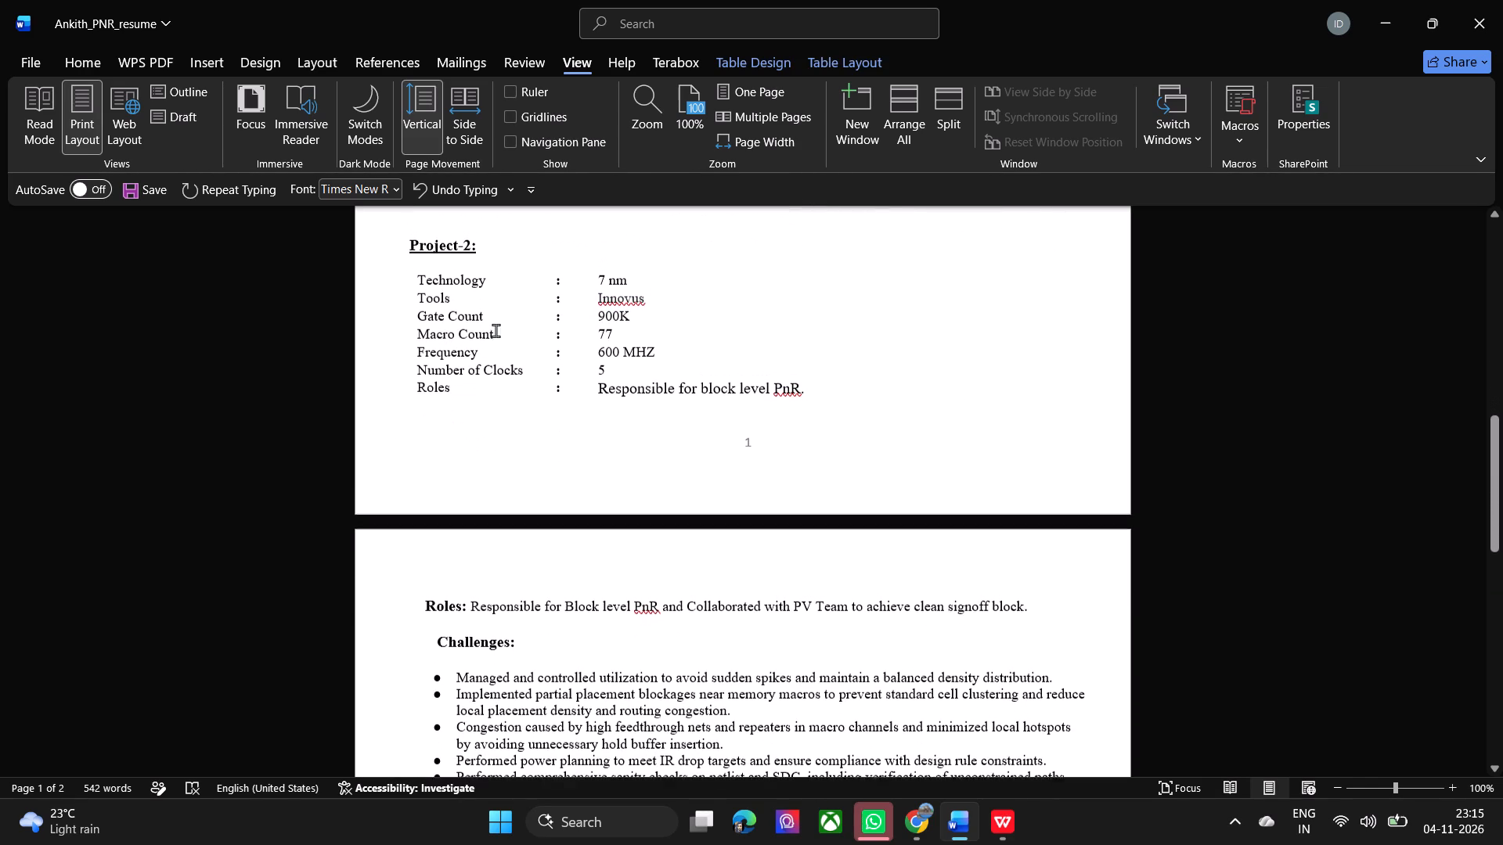
pyautogui.scroll(1, 496, 330)
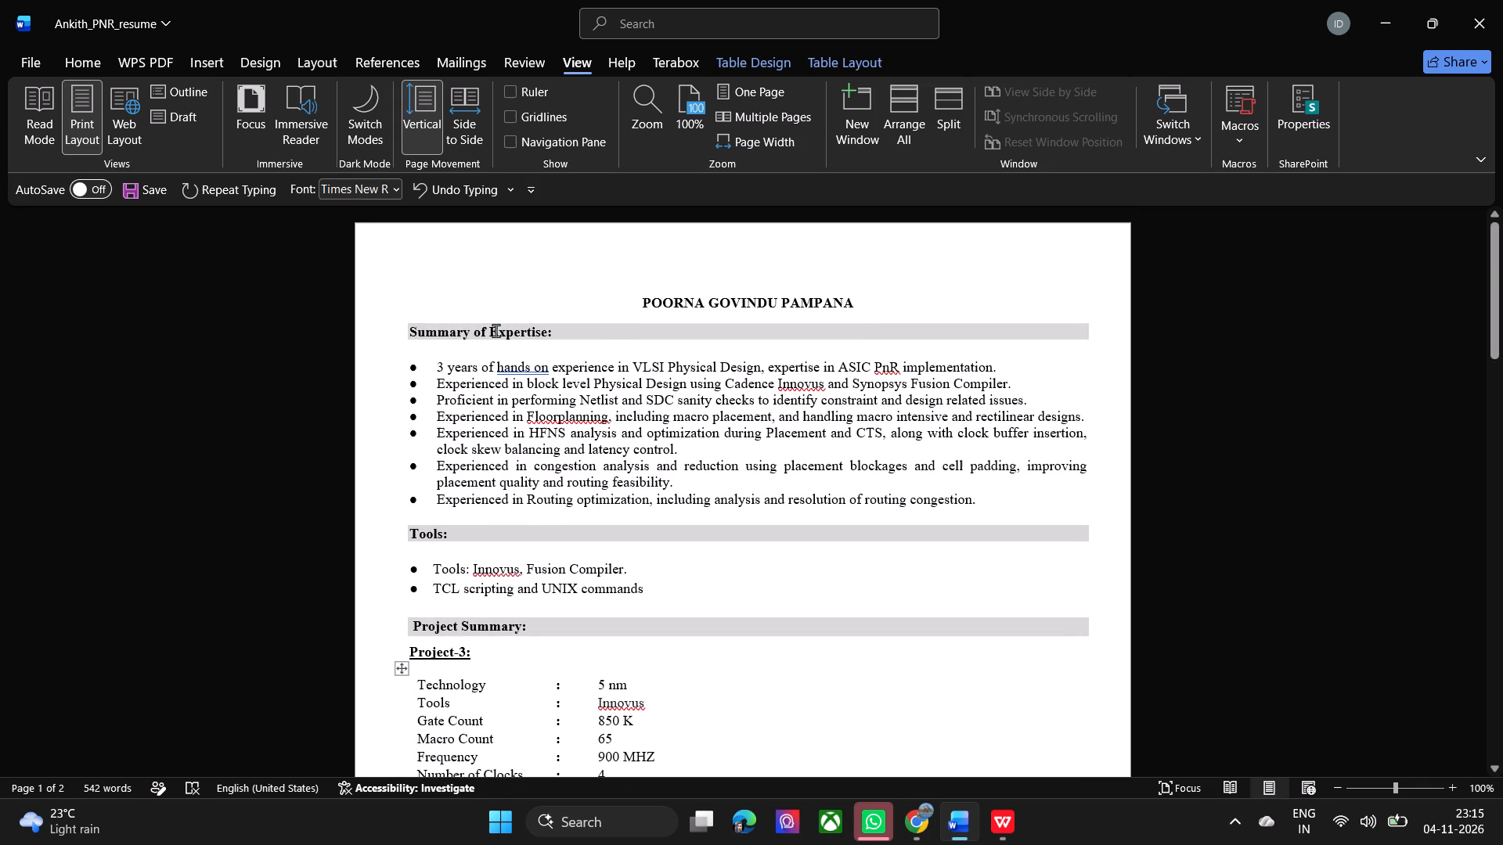
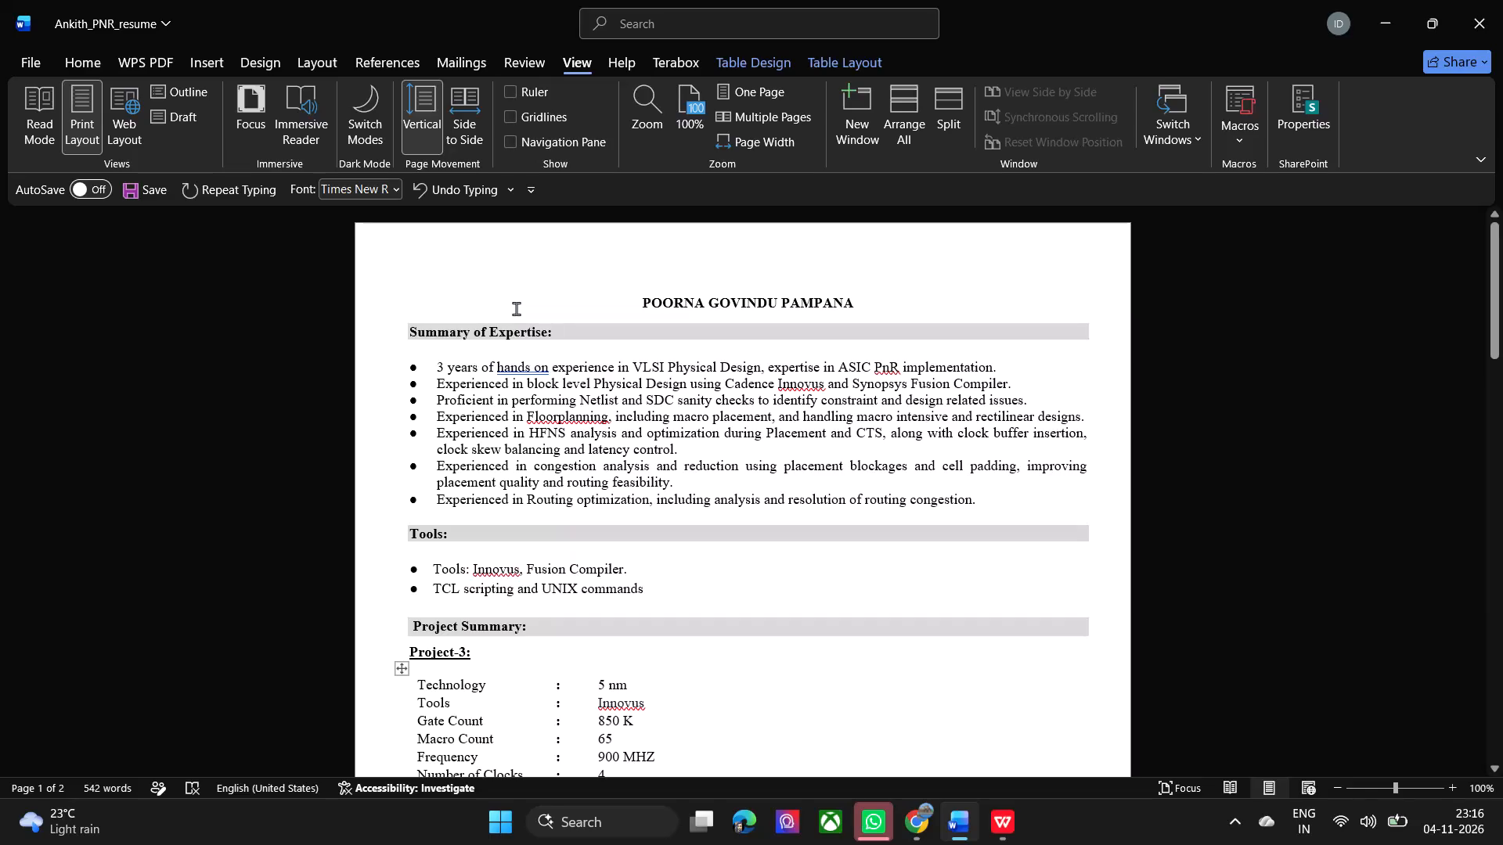
# Review the layout of all three project sections, from the Project-3 details table through to the Project-1 Challenges list.
pyautogui.scroll(-1, 516, 308)
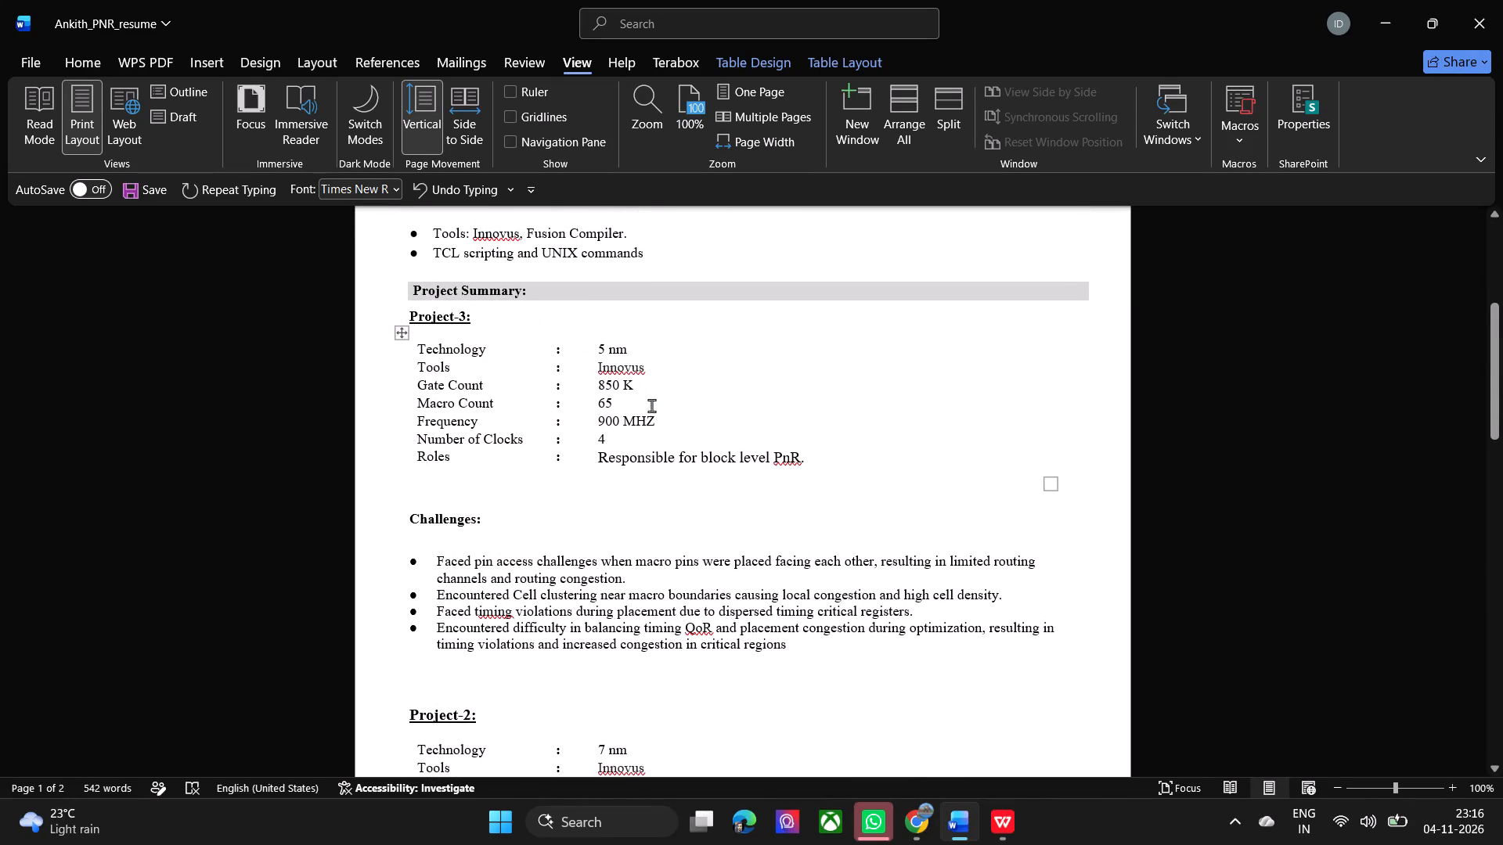
pyautogui.scroll(-1, 657, 417)
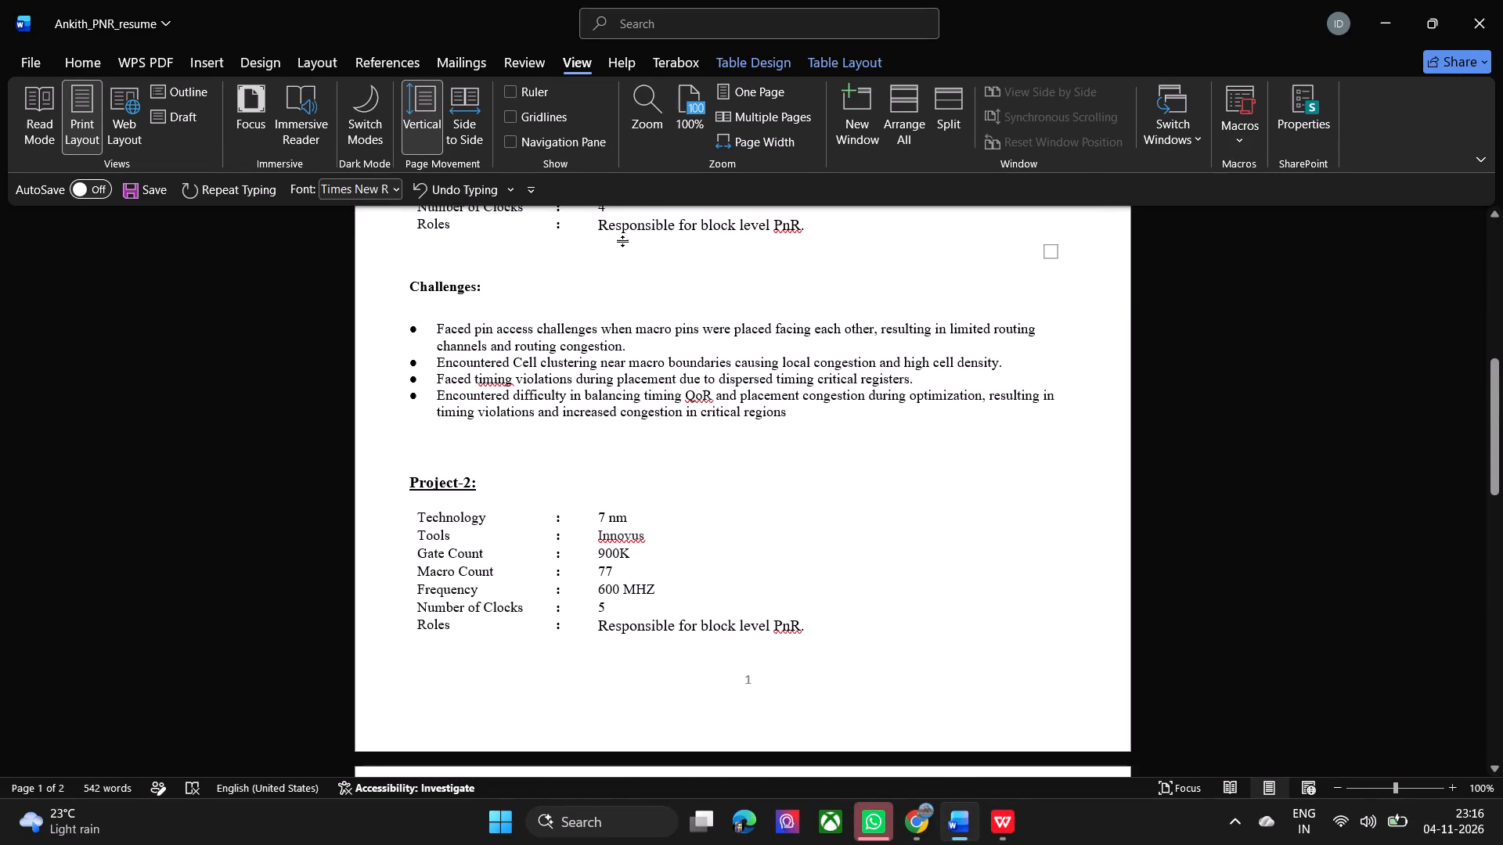
pyautogui.scroll(1, 622, 362)
pyautogui.scroll(-1, 622, 362)
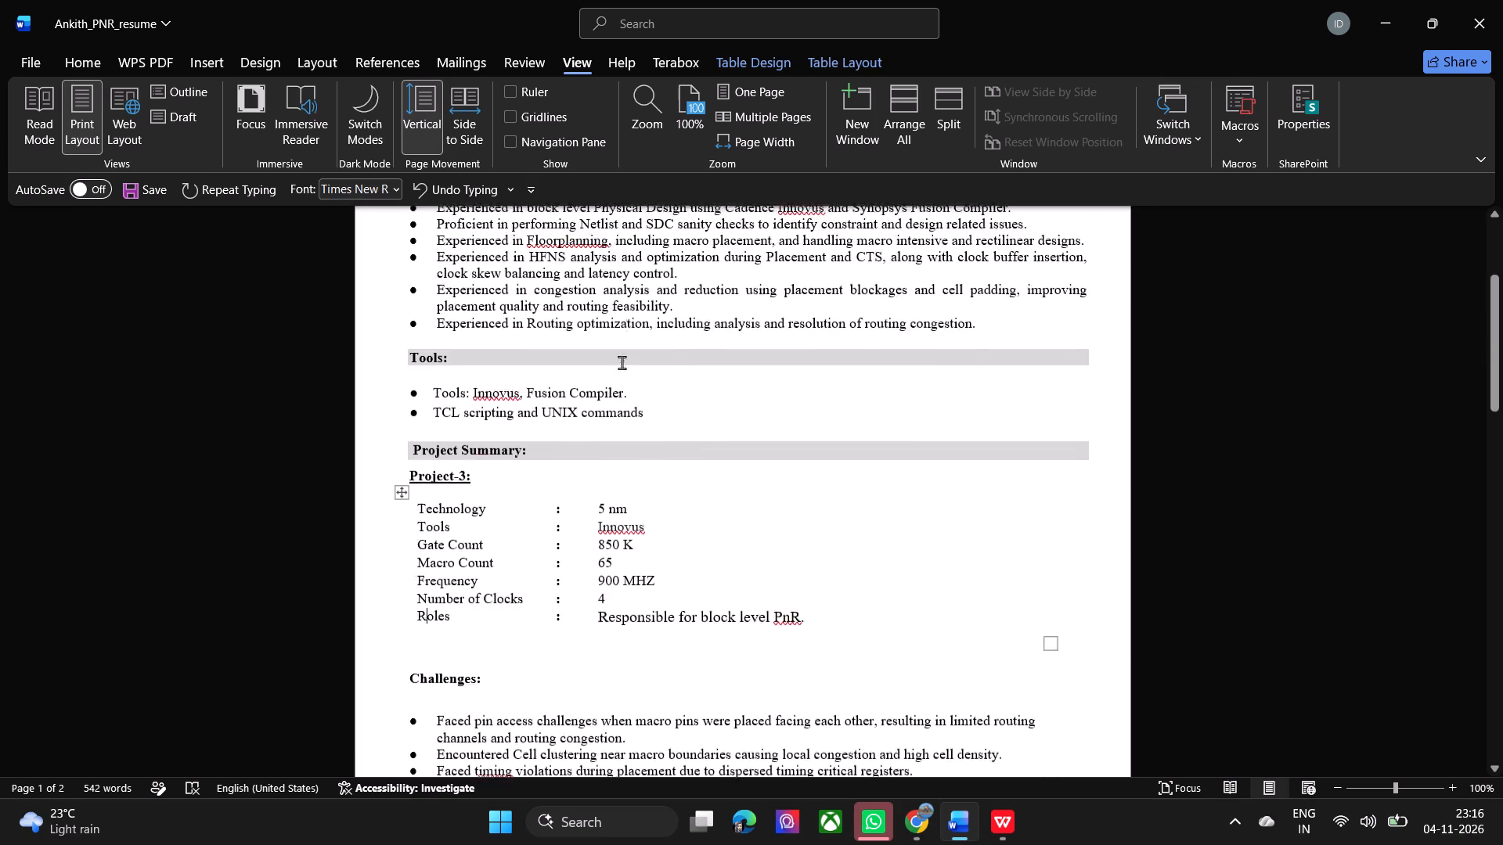
pyautogui.scroll(-1, 622, 362)
pyautogui.scroll(-1, 640, 521)
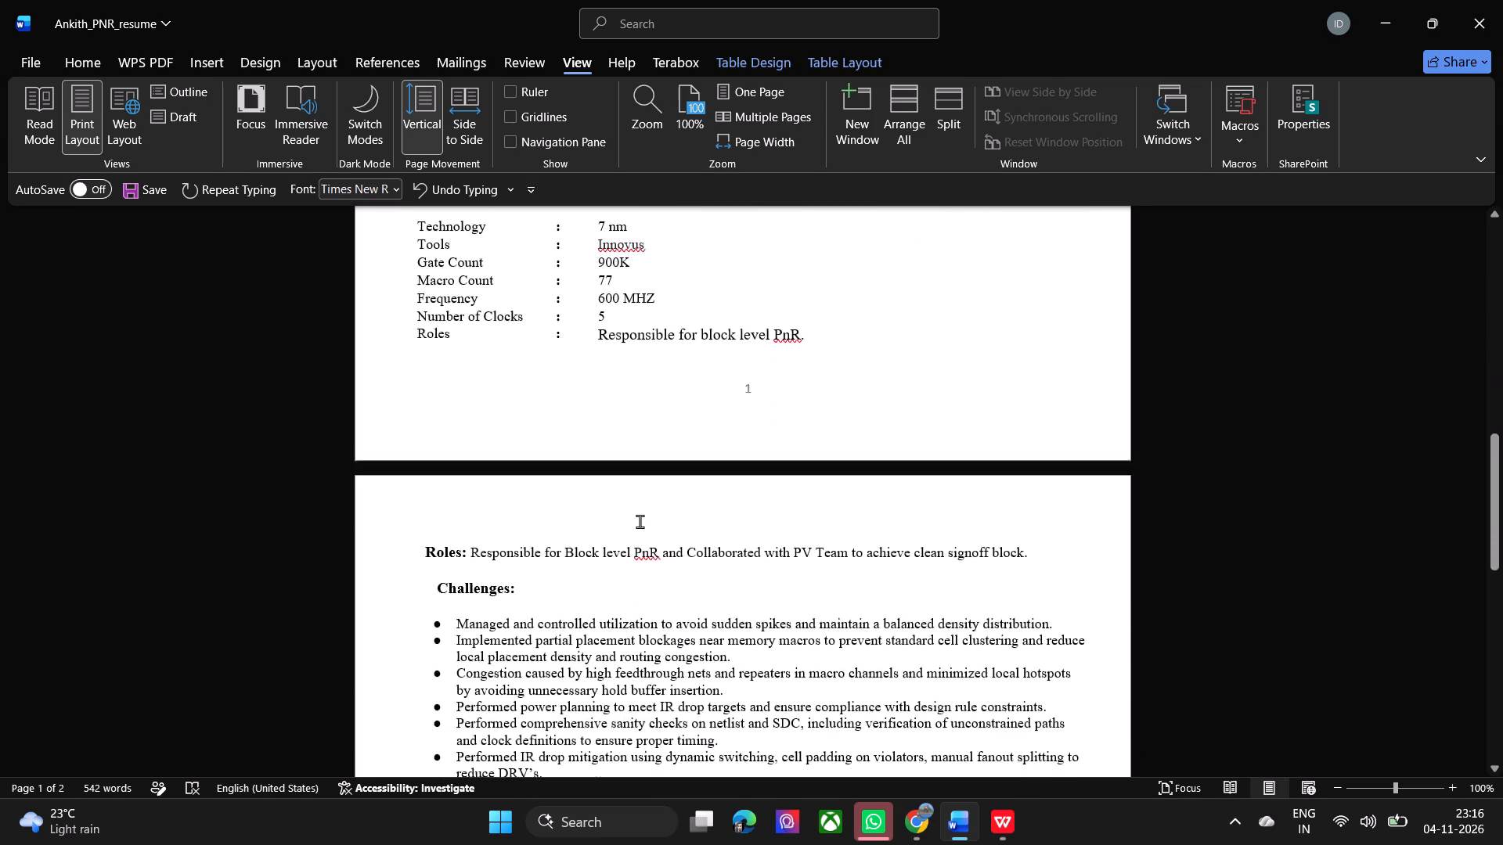
pyautogui.scroll(-2, 640, 521)
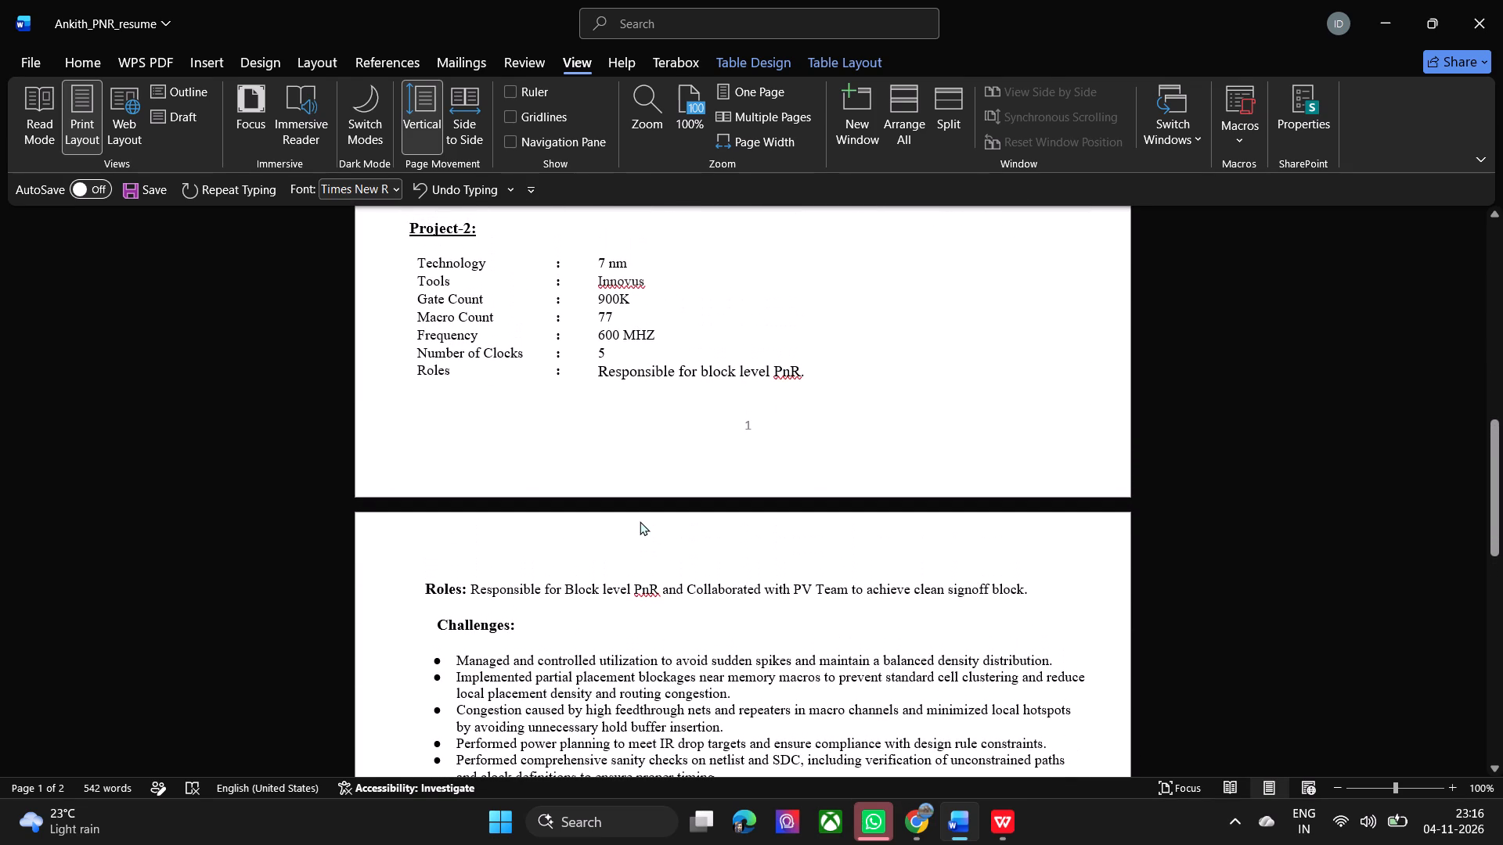
pyautogui.scroll(-1, 640, 521)
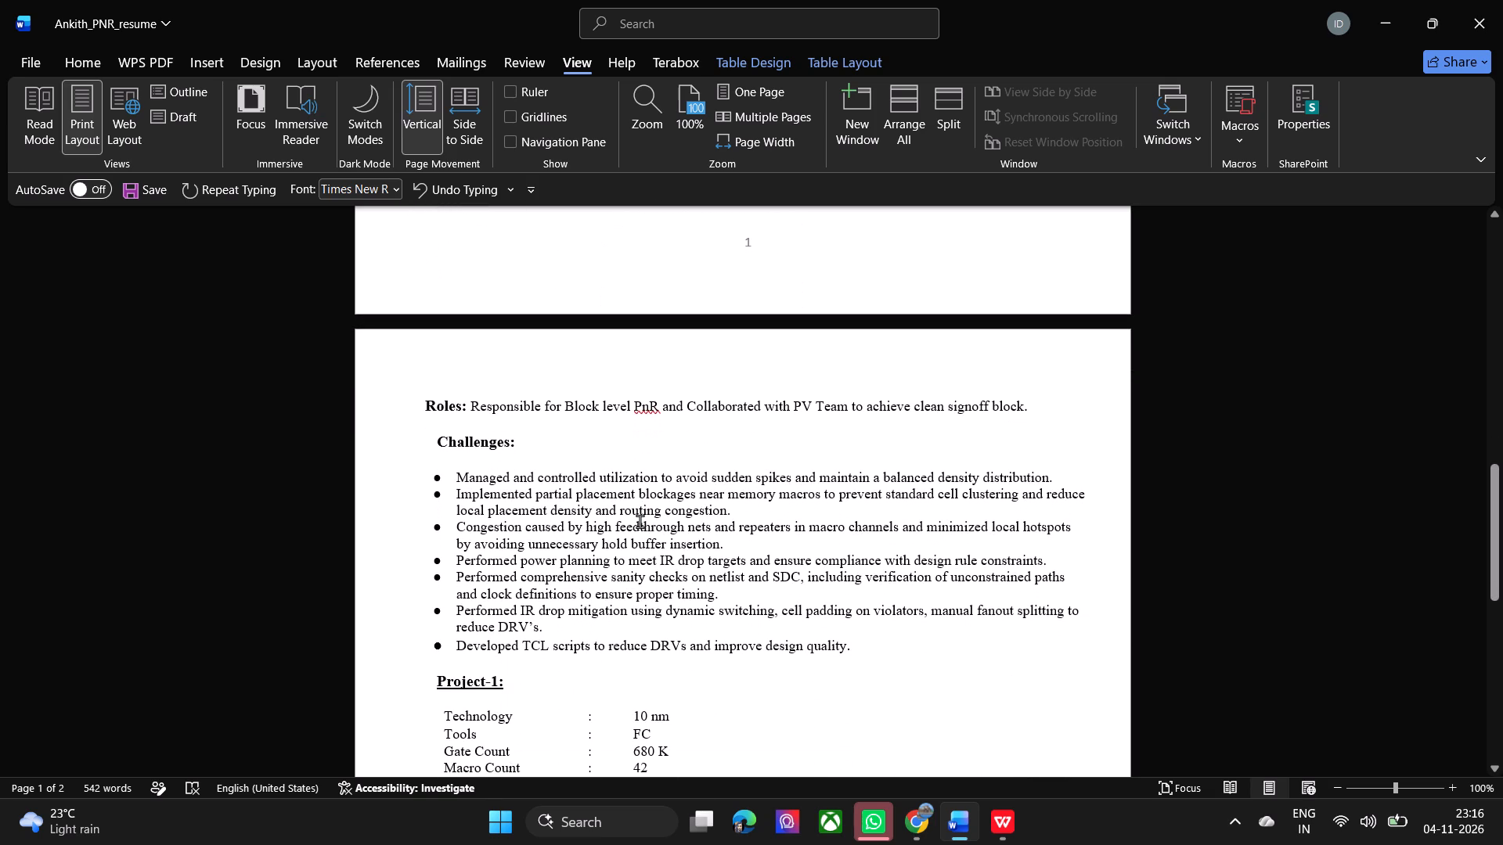
pyautogui.scroll(-1, 640, 521)
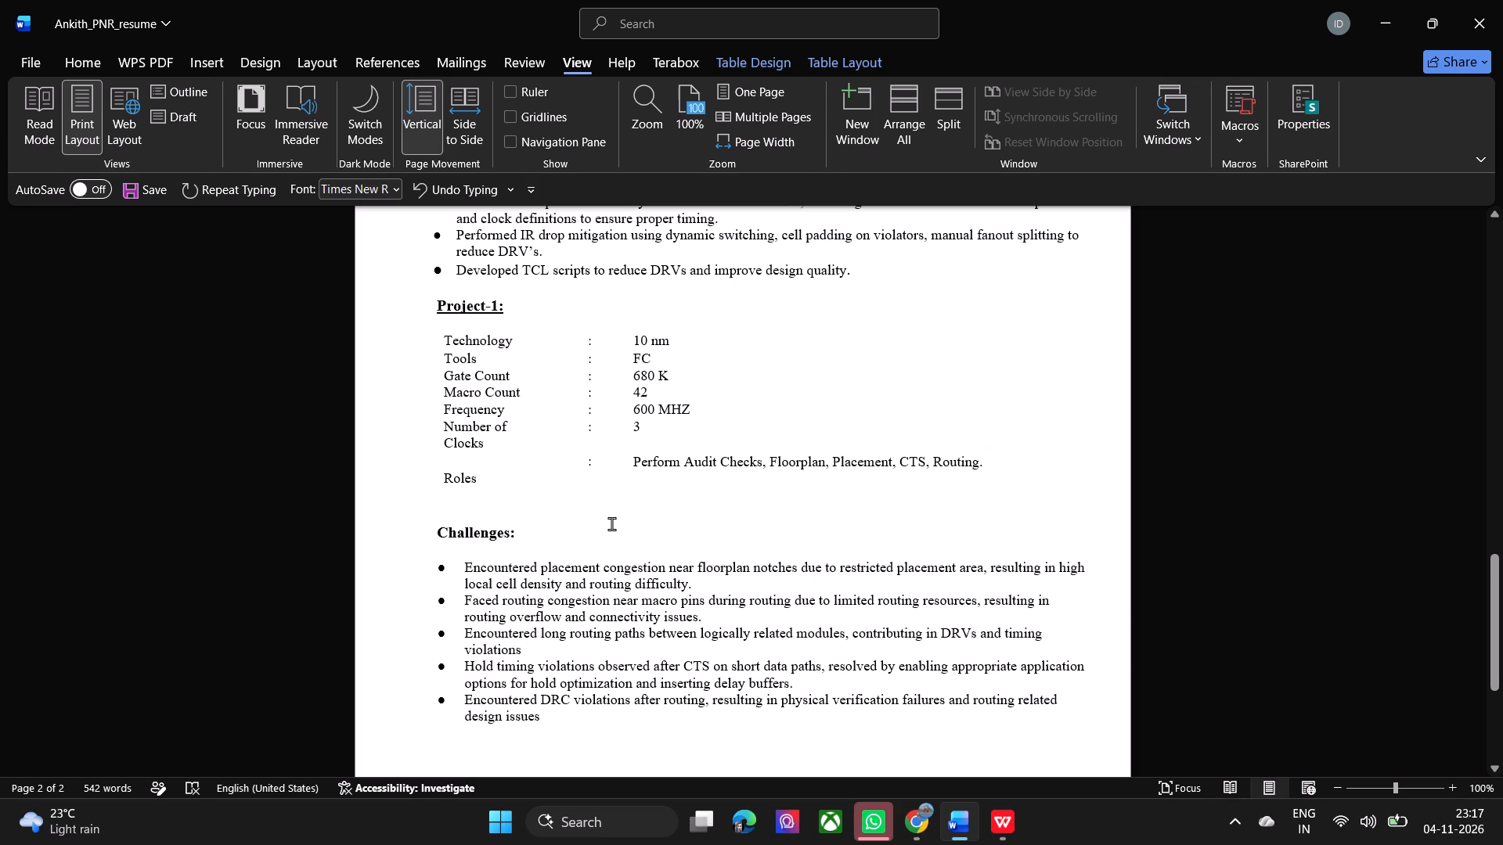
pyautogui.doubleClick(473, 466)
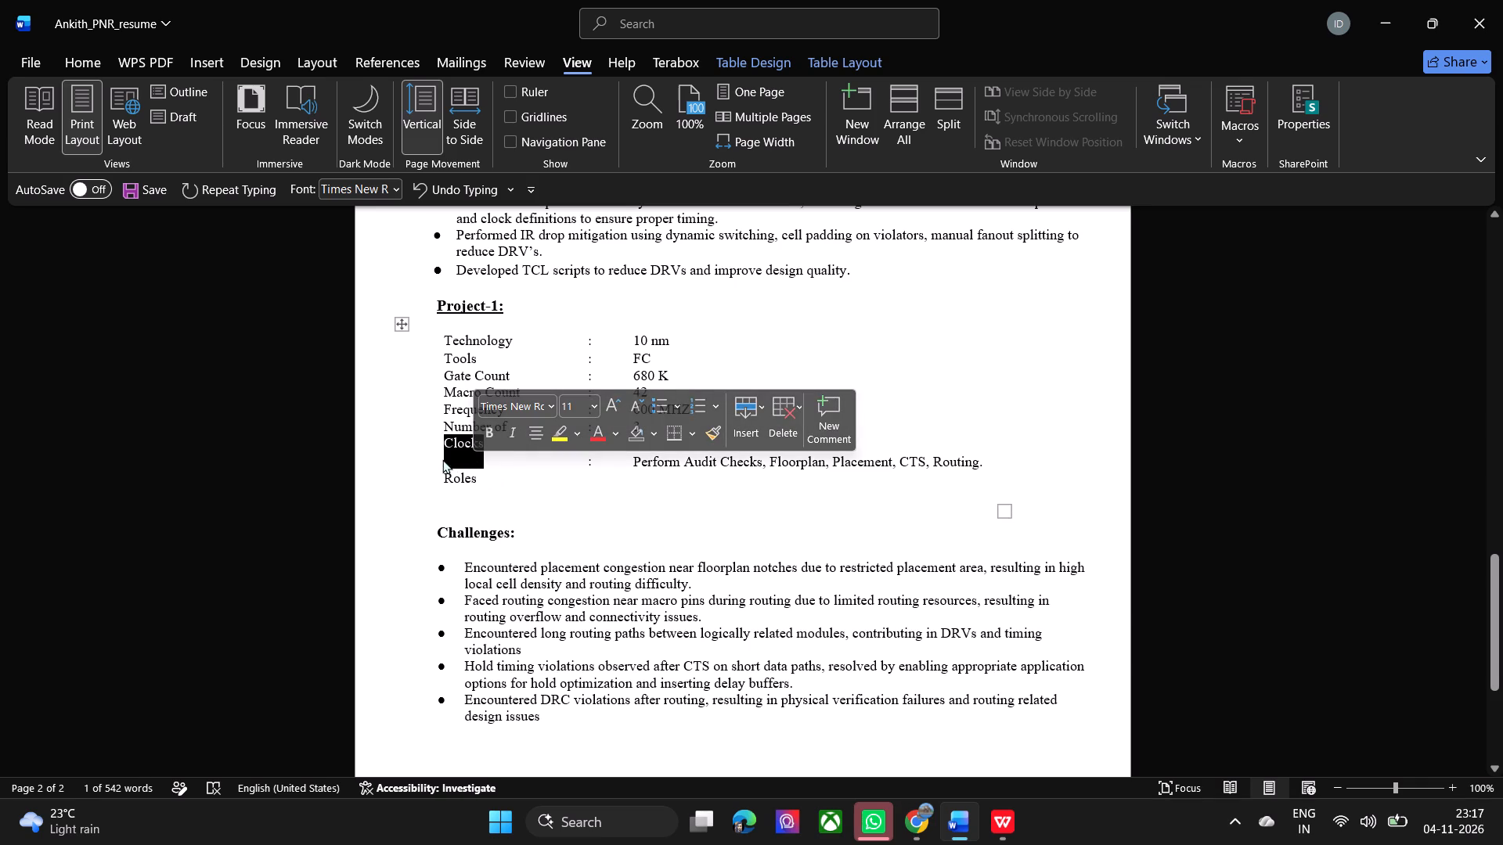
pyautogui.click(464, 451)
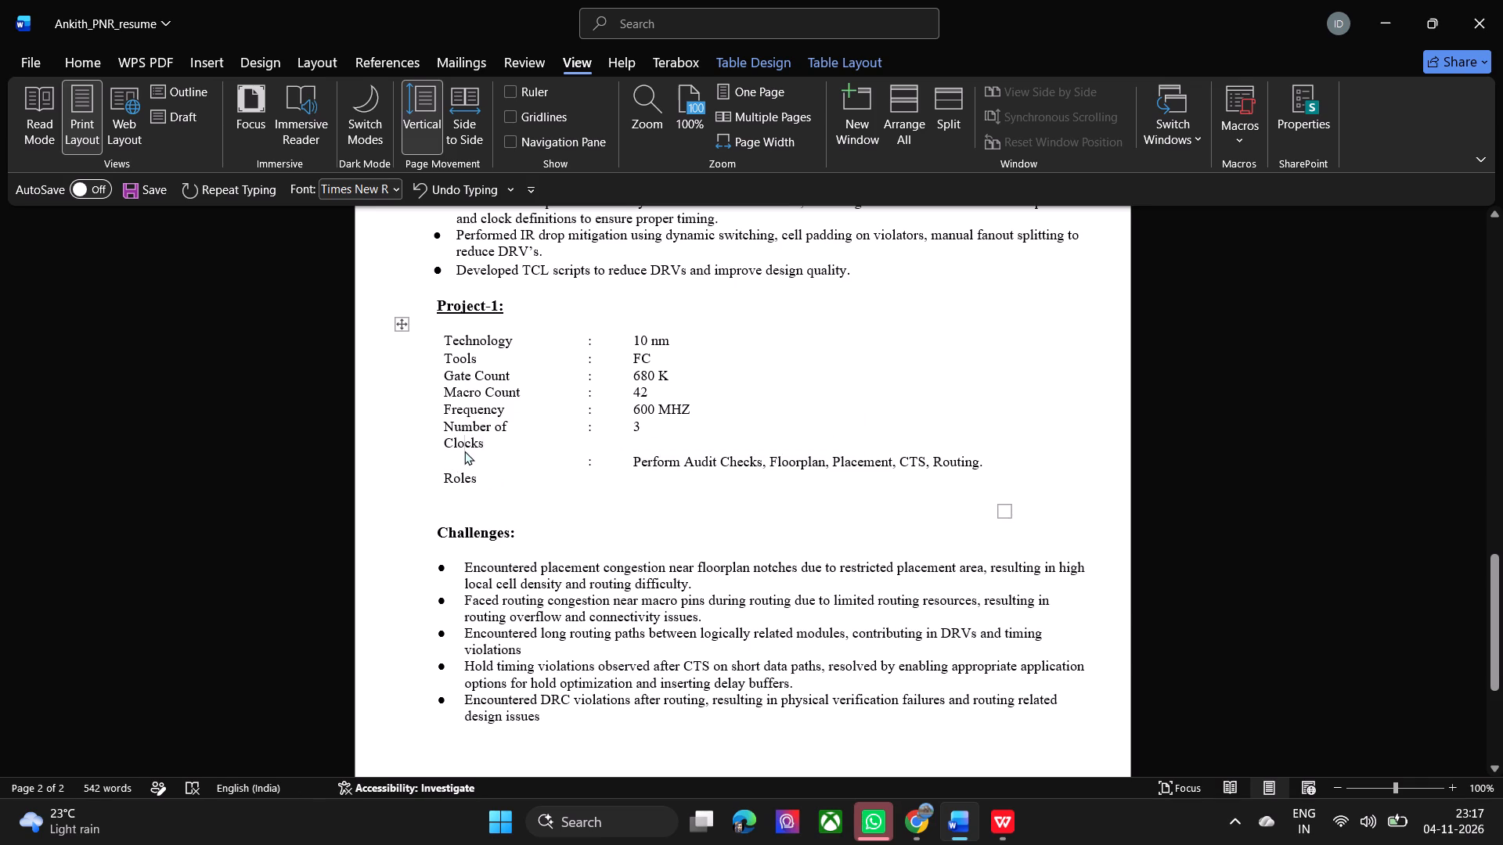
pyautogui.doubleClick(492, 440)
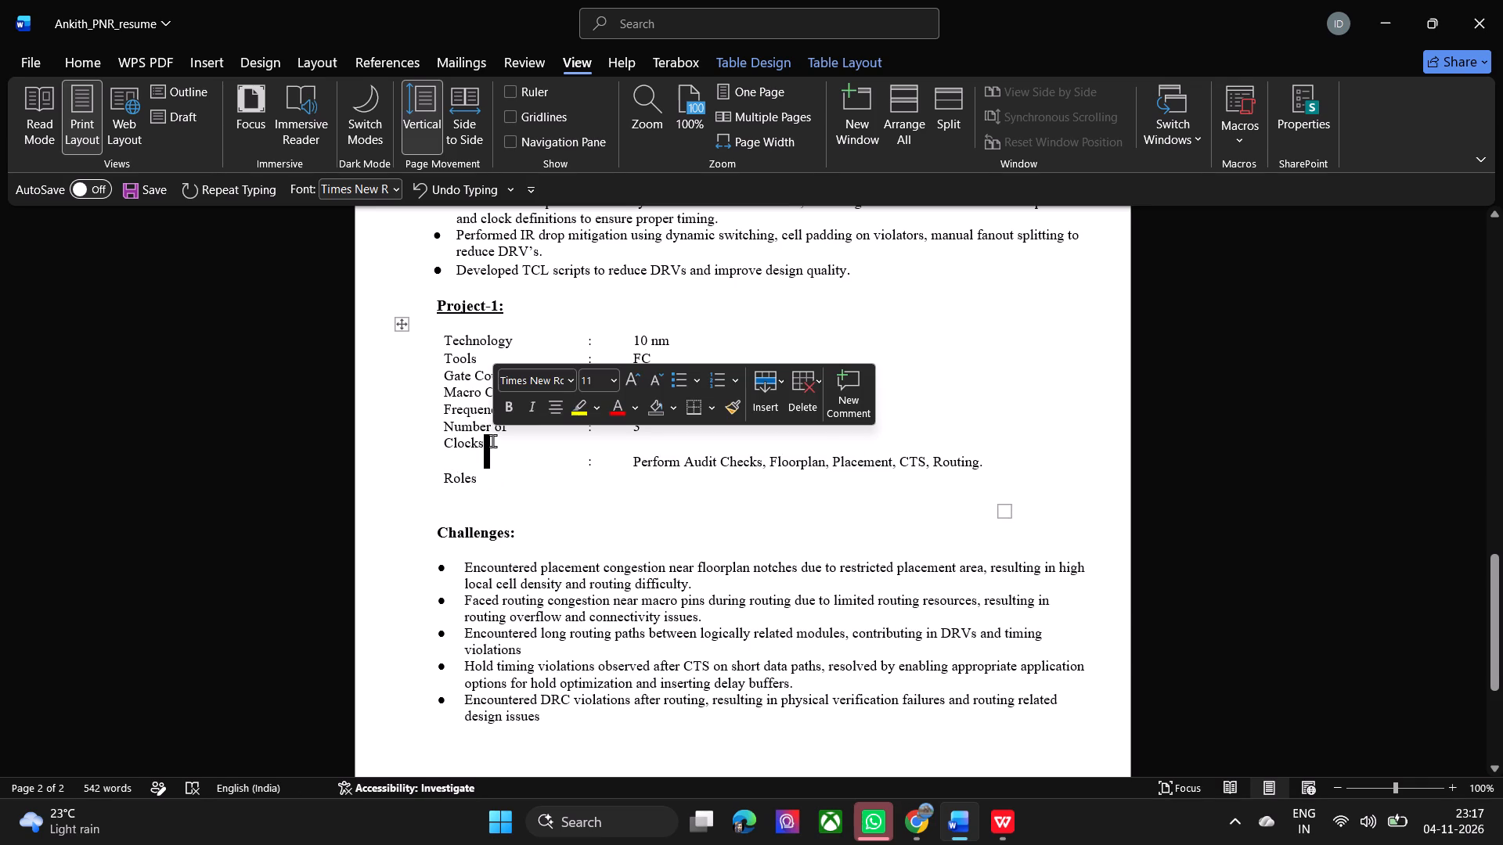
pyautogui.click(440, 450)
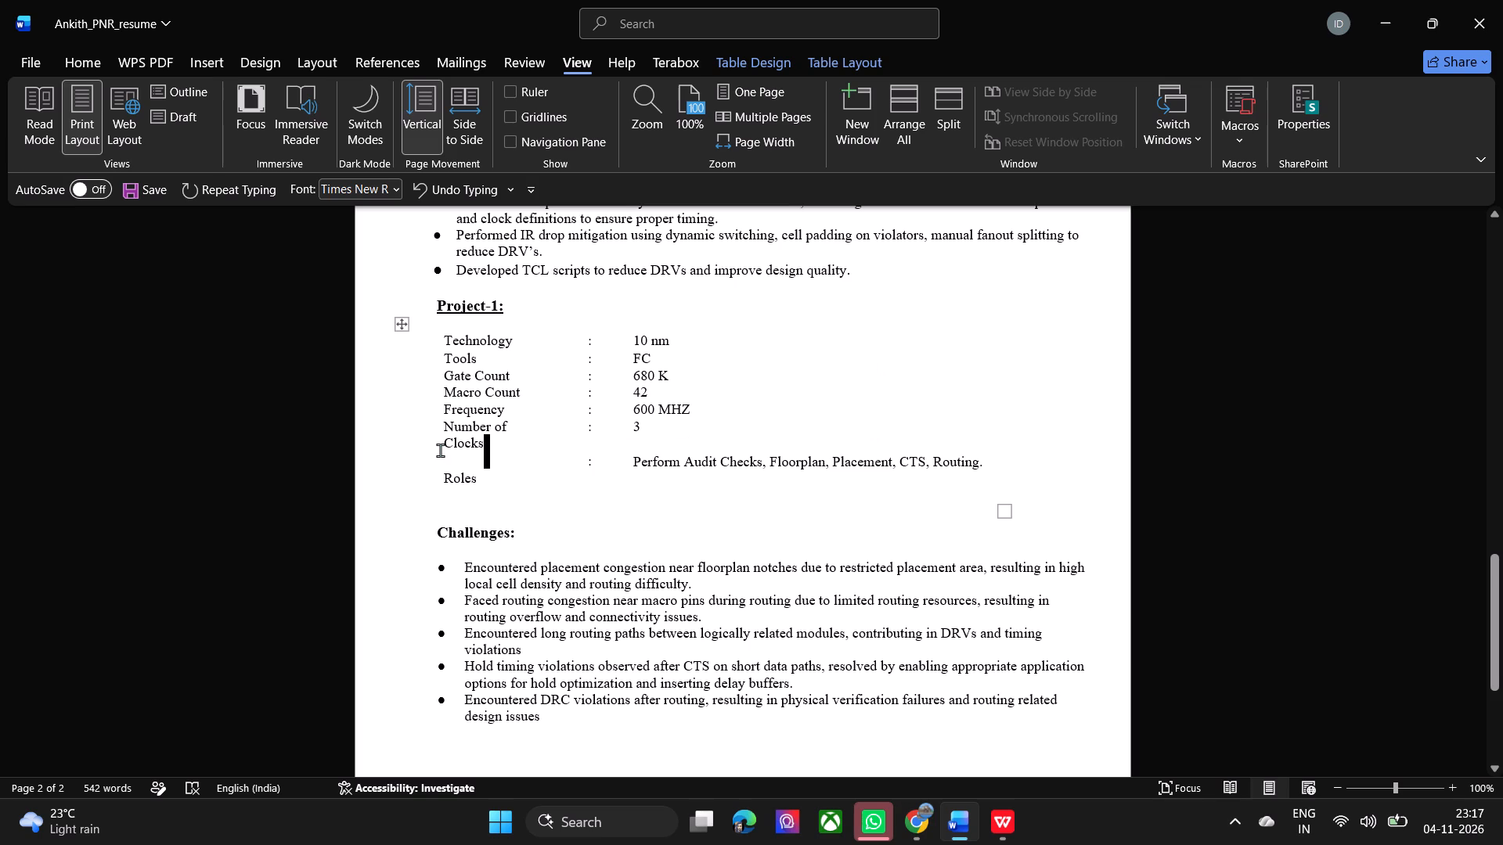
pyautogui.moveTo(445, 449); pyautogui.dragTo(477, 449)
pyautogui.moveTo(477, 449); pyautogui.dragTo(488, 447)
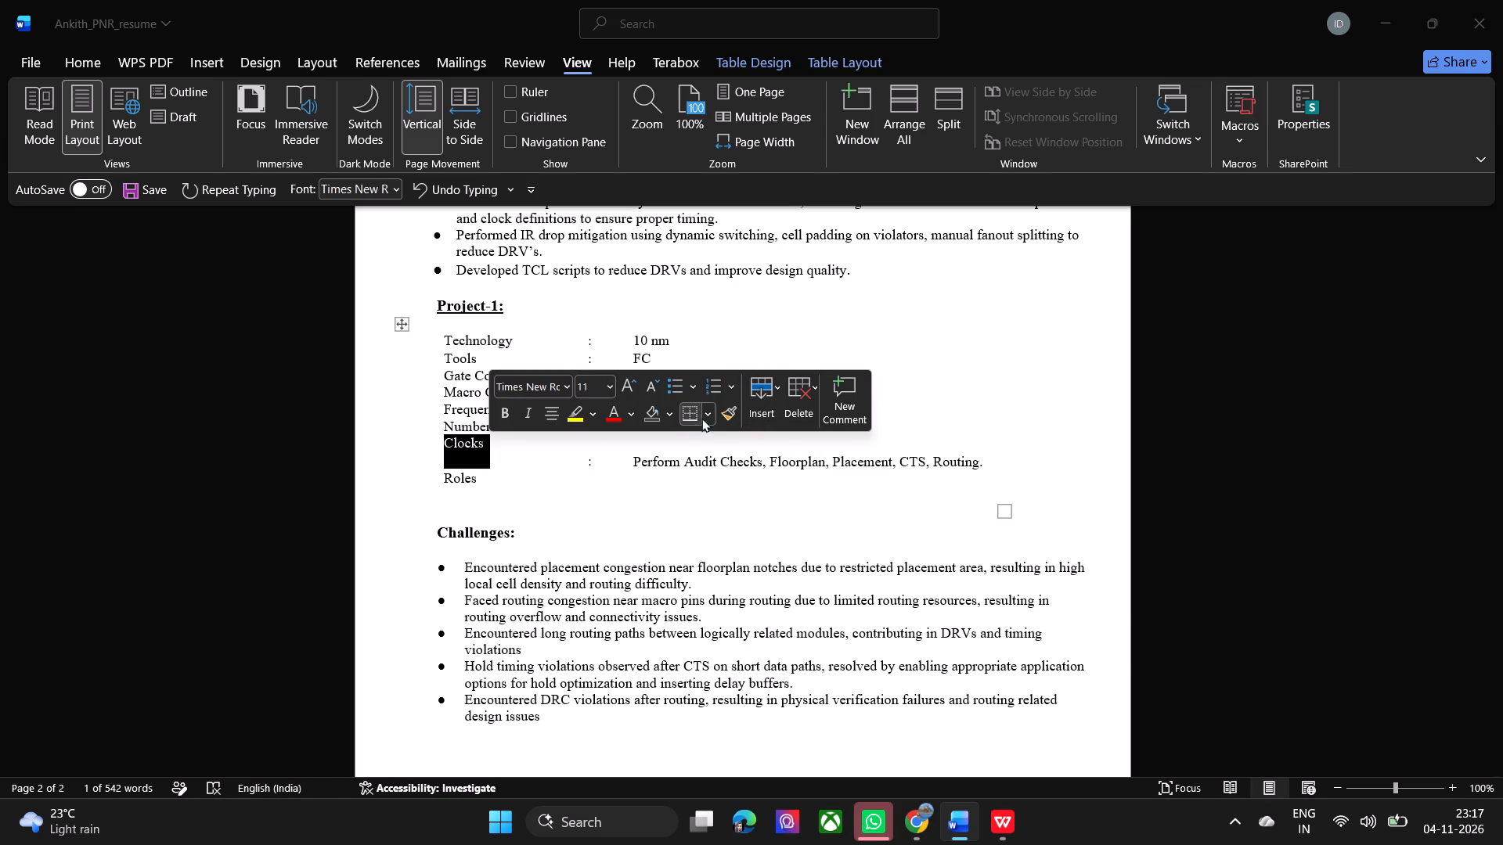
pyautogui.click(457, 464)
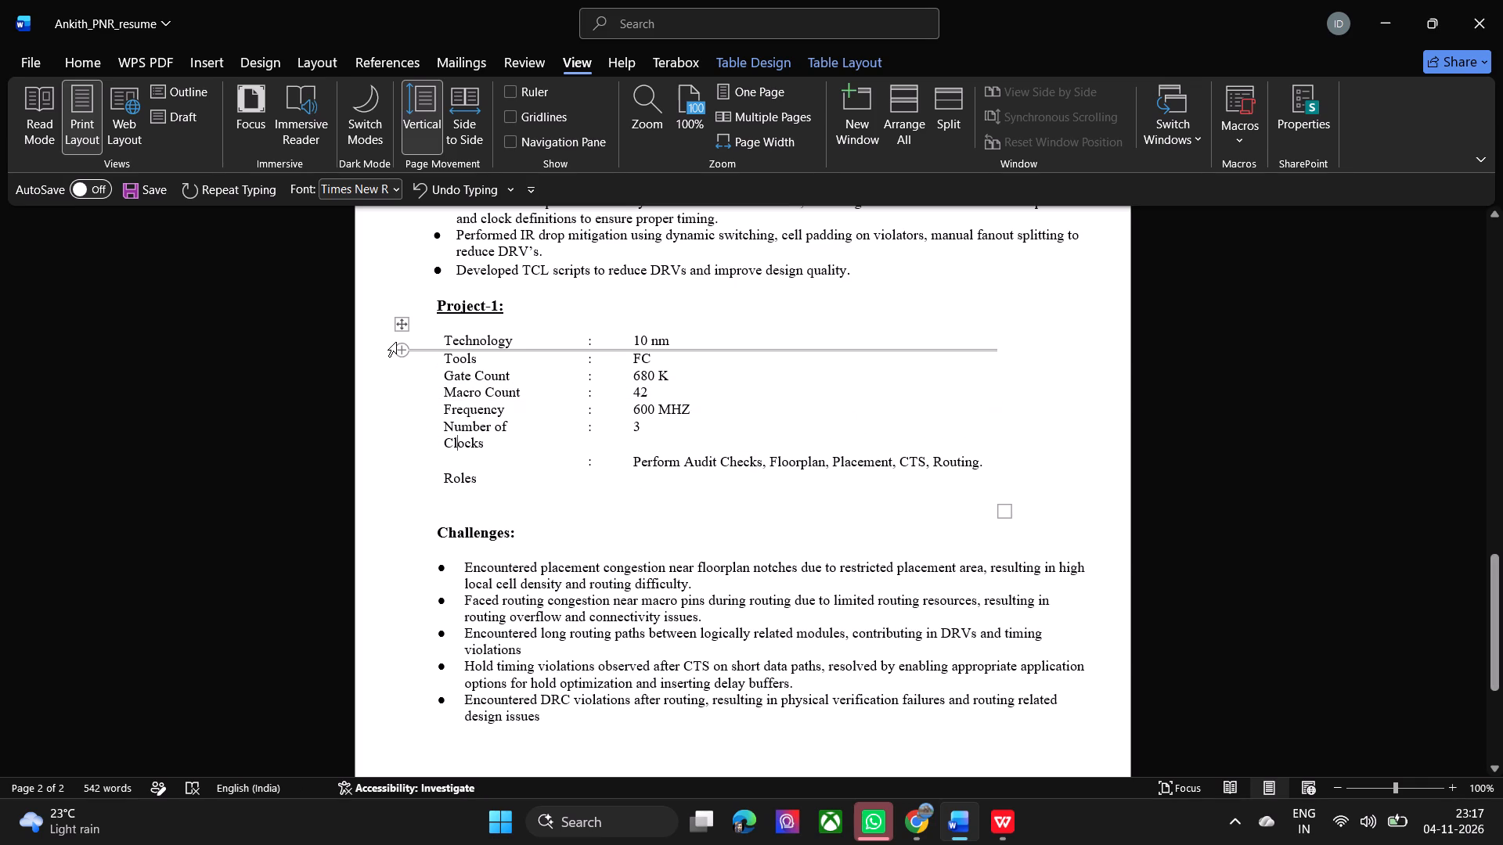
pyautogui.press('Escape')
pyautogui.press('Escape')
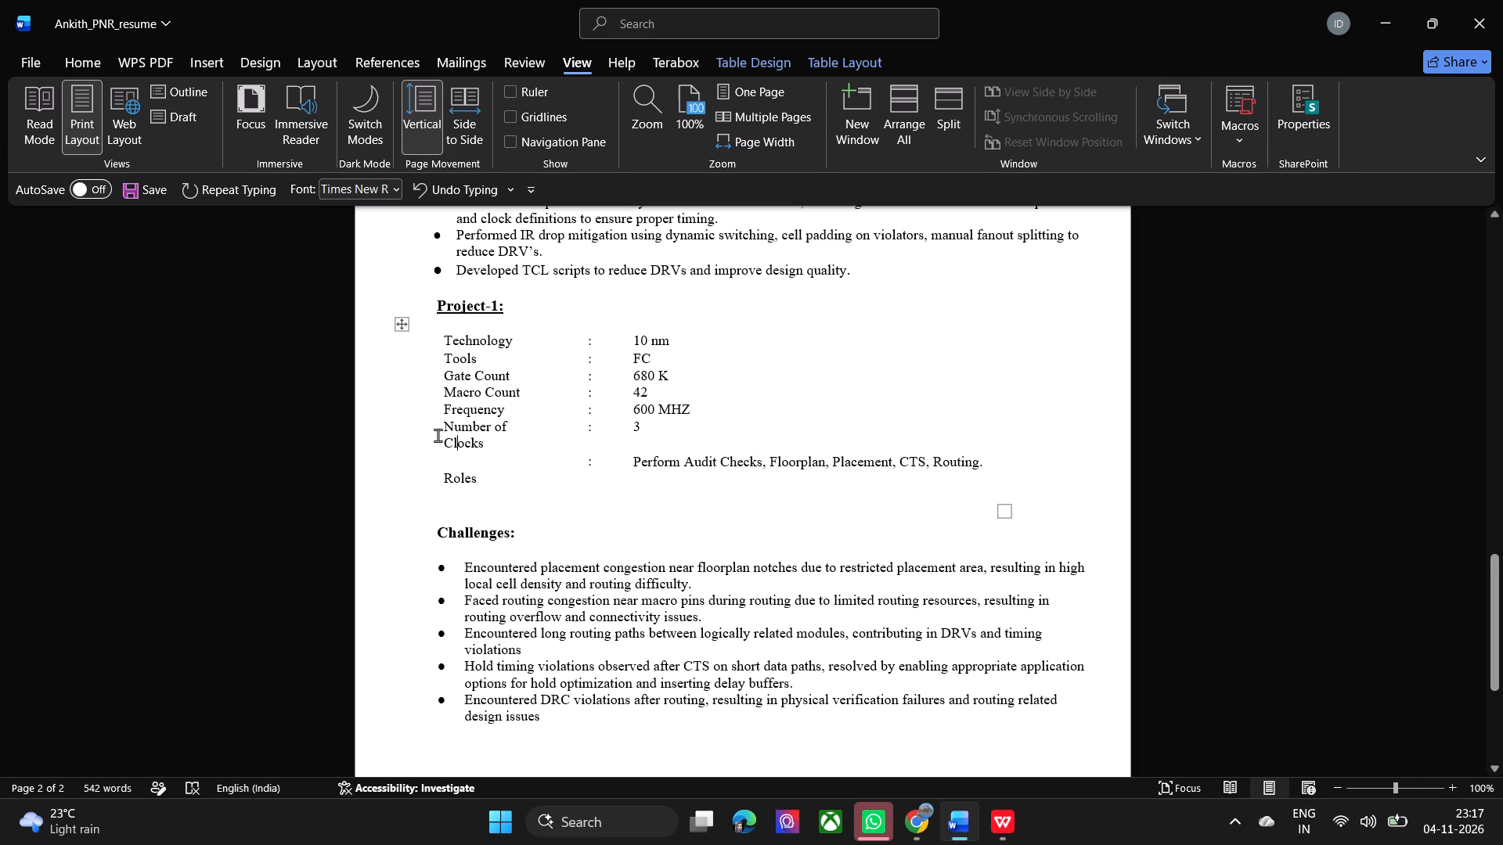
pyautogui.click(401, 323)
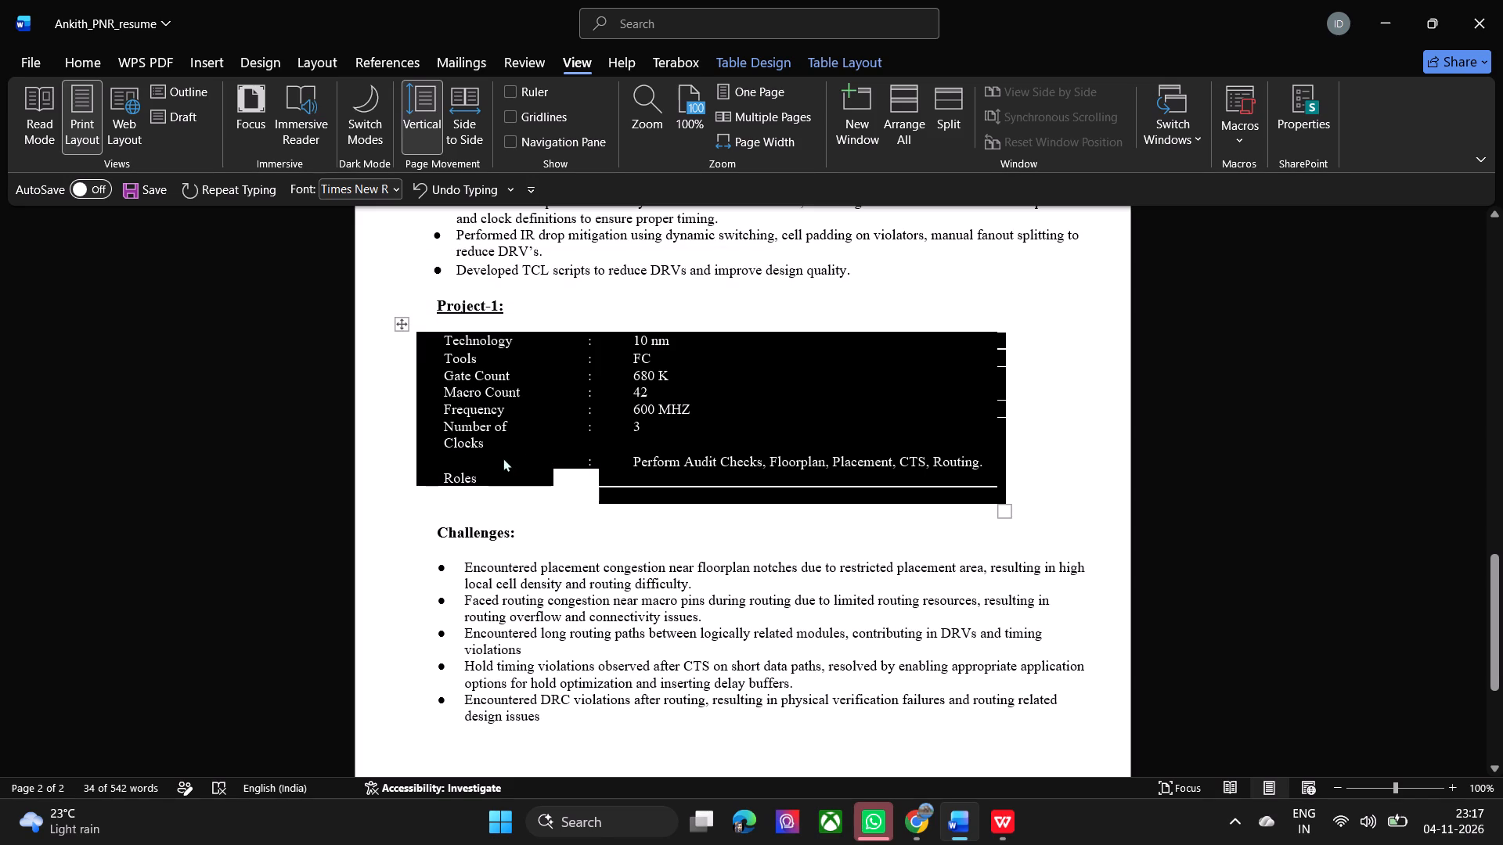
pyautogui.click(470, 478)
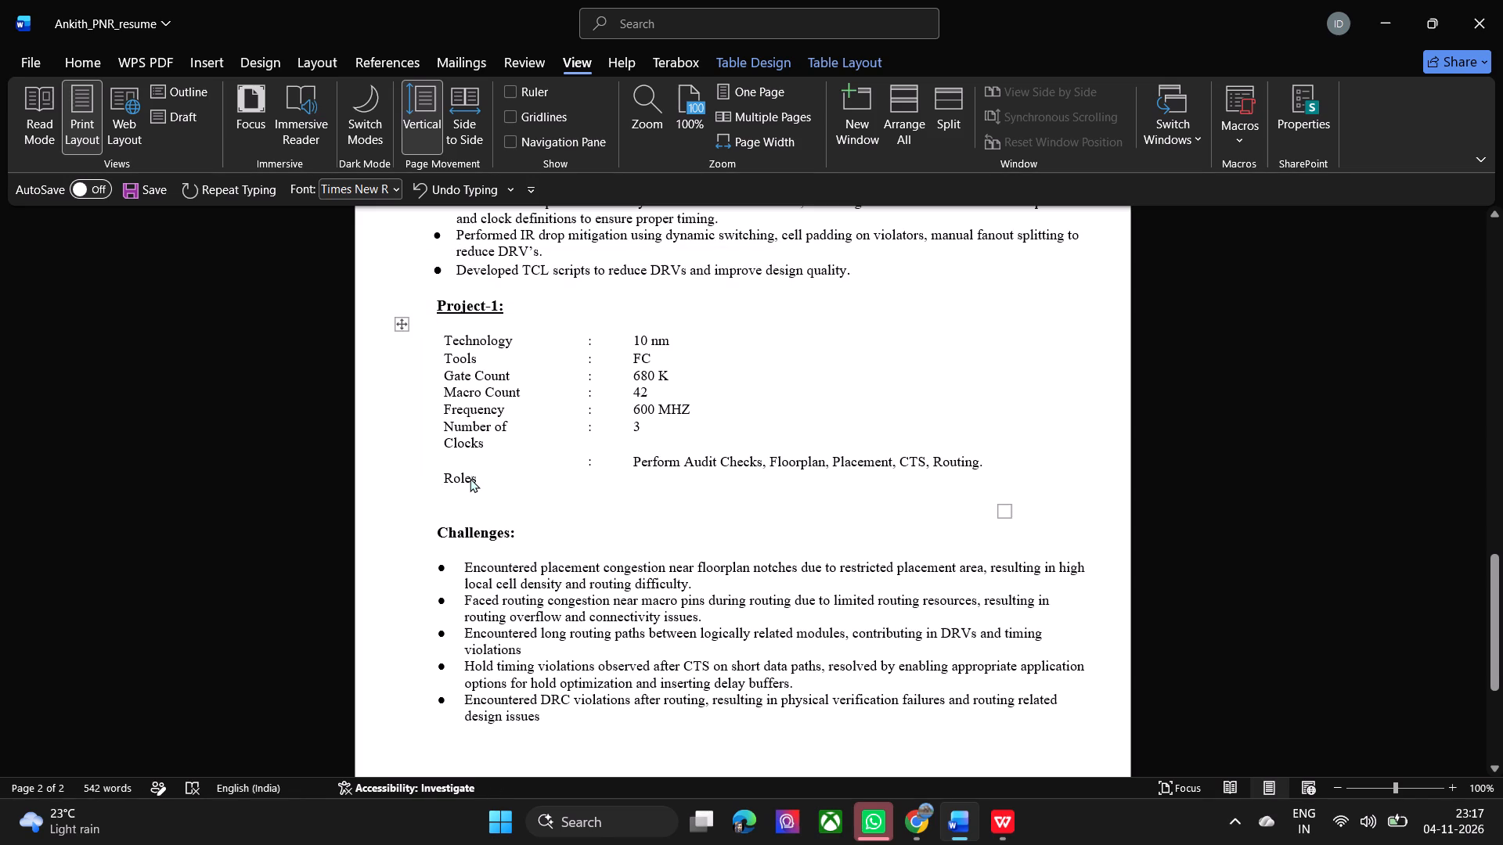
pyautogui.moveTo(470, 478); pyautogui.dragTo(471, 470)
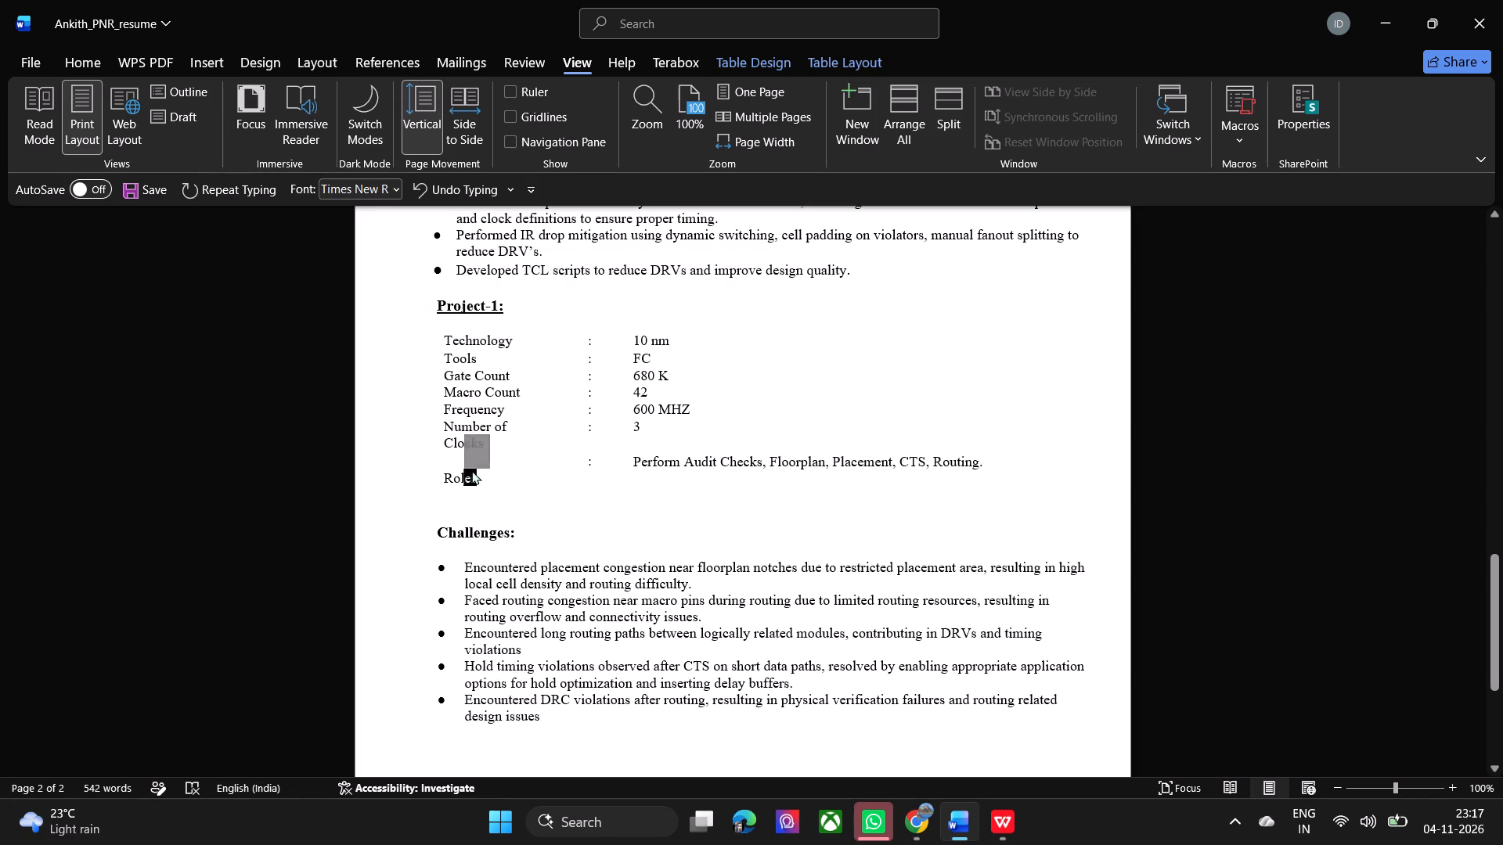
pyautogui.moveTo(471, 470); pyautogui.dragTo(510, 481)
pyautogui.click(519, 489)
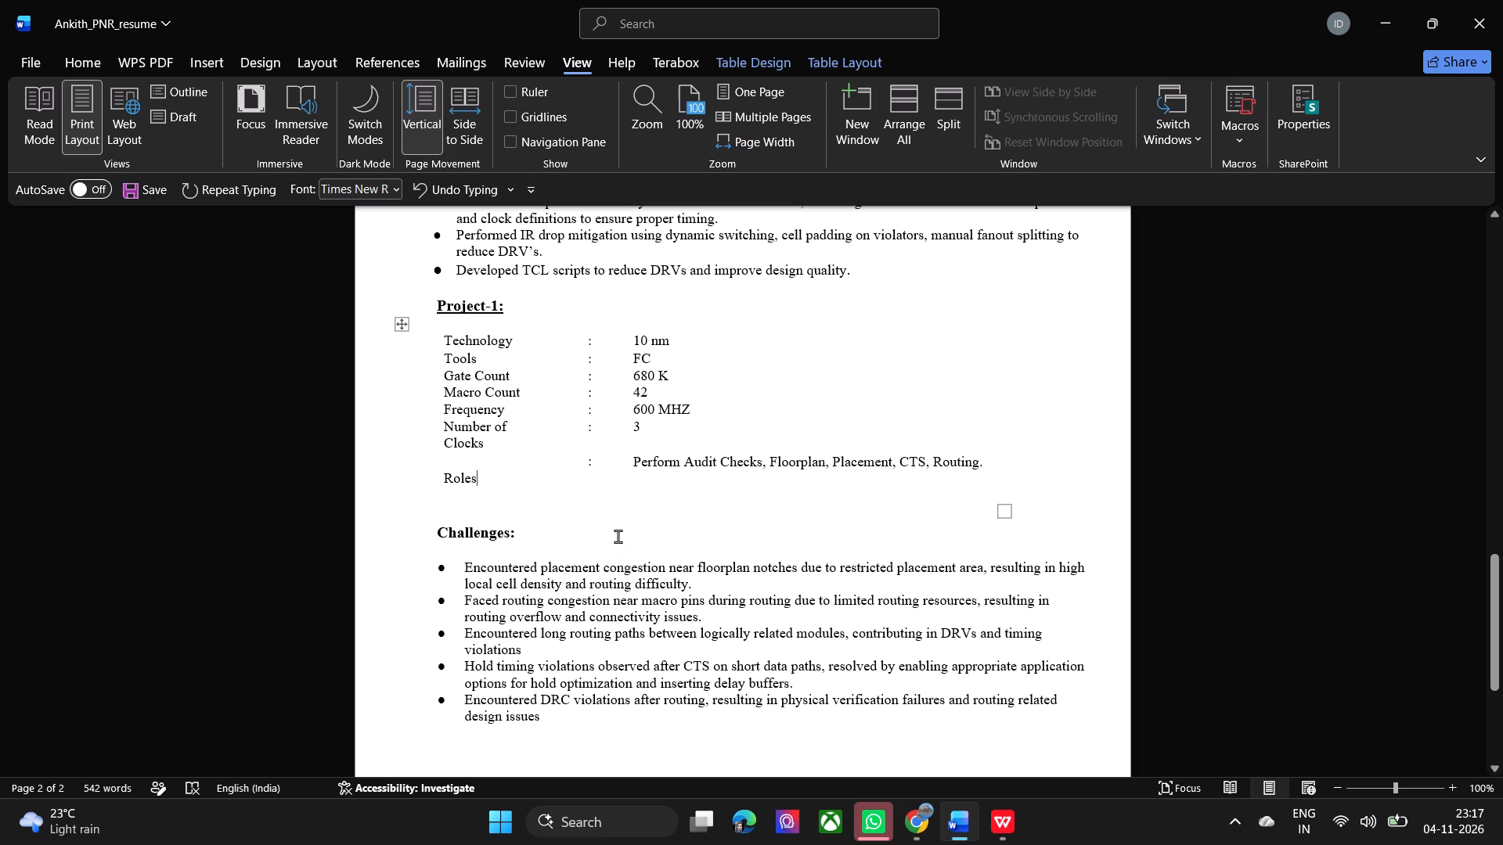
# Compare the Project-1 details table and the page-two Roles and Challenges text with the Project-3 and Project-2 sections.
pyautogui.scroll(-1, 618, 505)
pyautogui.scroll(2, 618, 505)
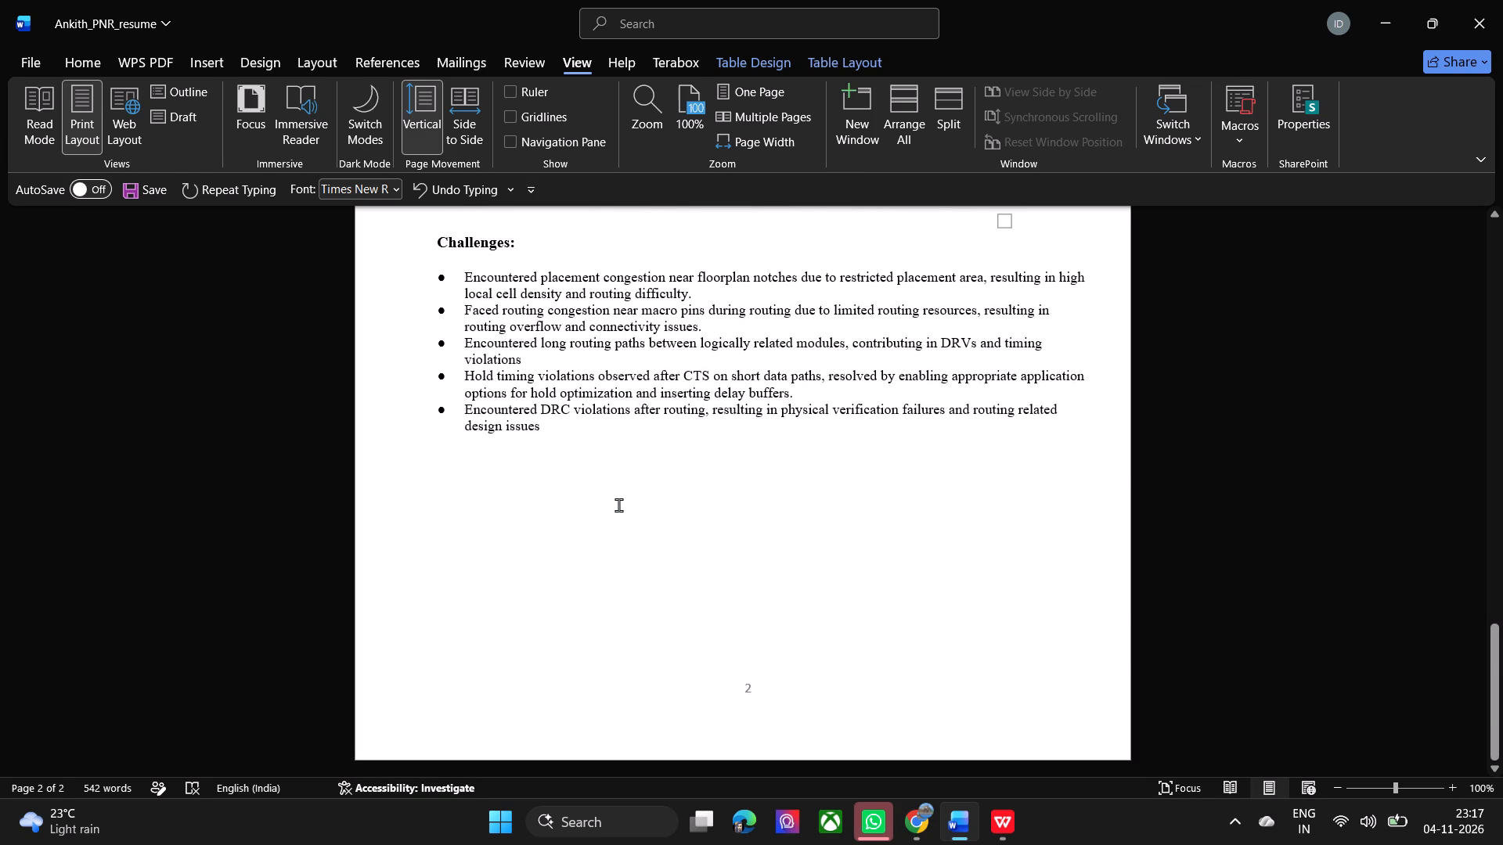
pyautogui.scroll(1, 618, 505)
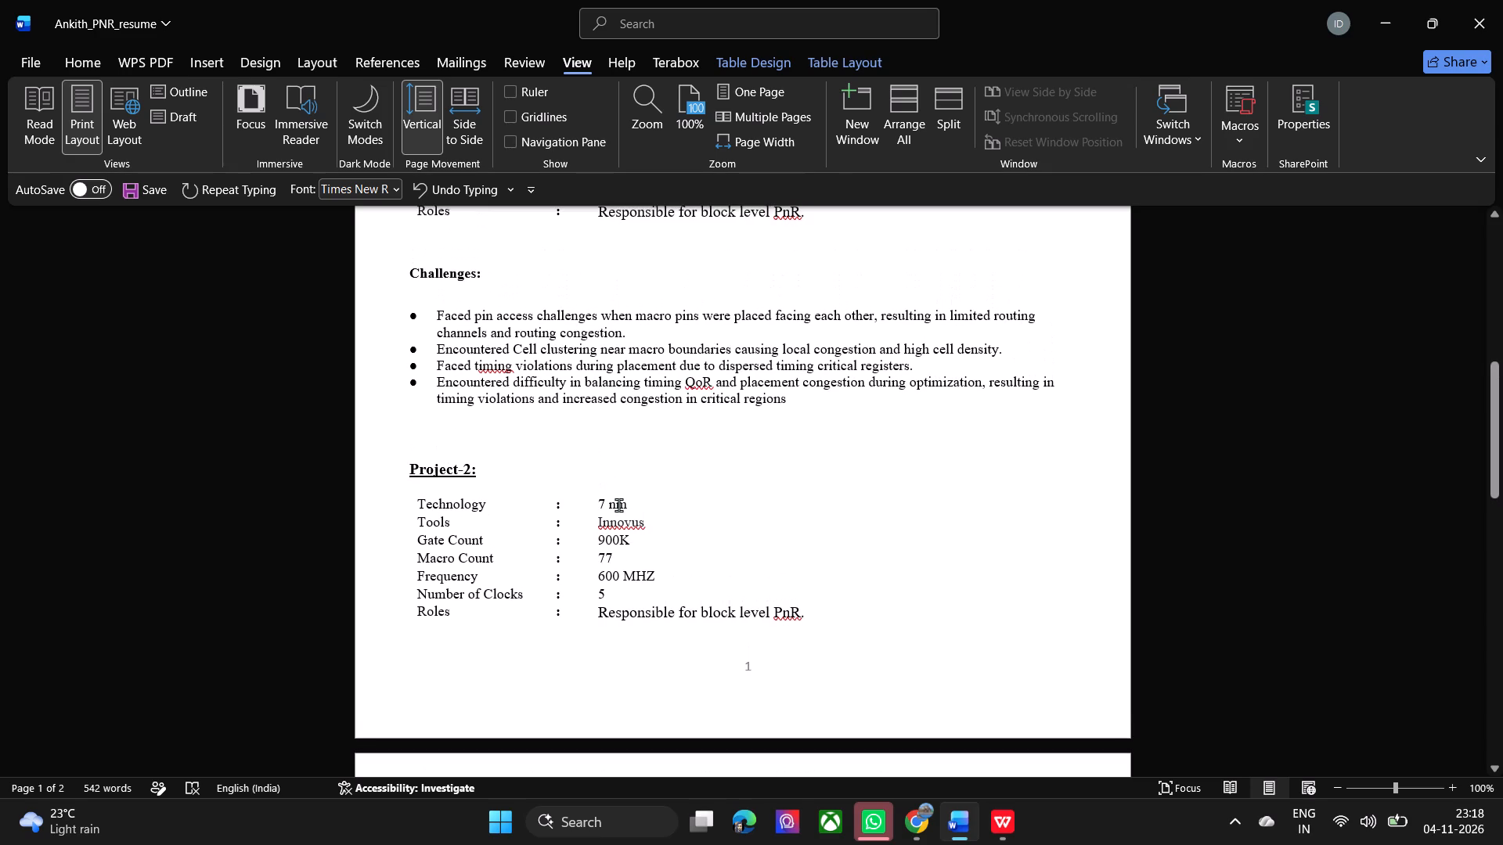
pyautogui.scroll(1, 618, 505)
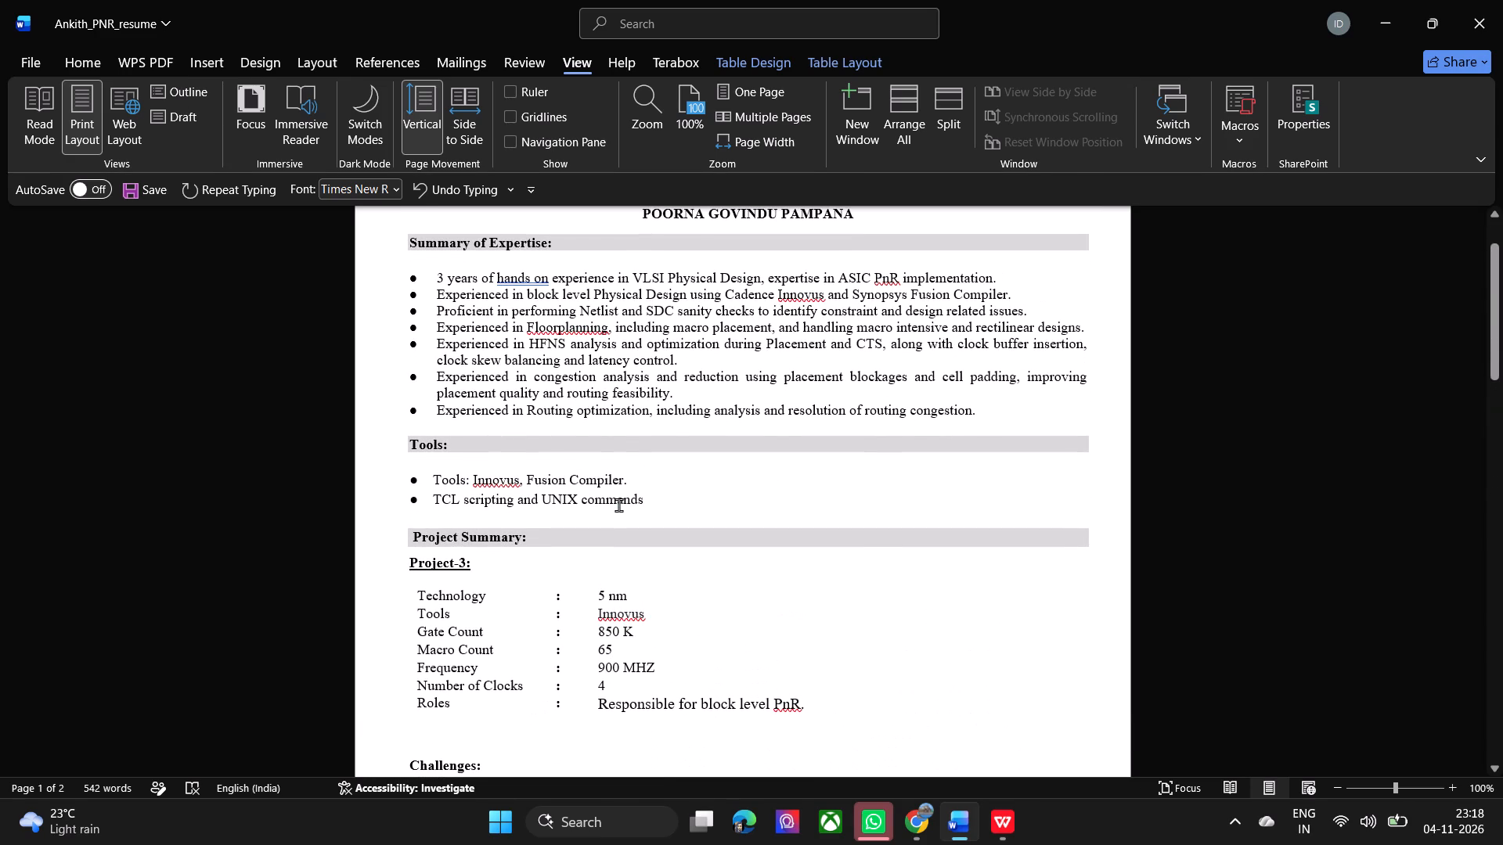
pyautogui.scroll(-1, 618, 505)
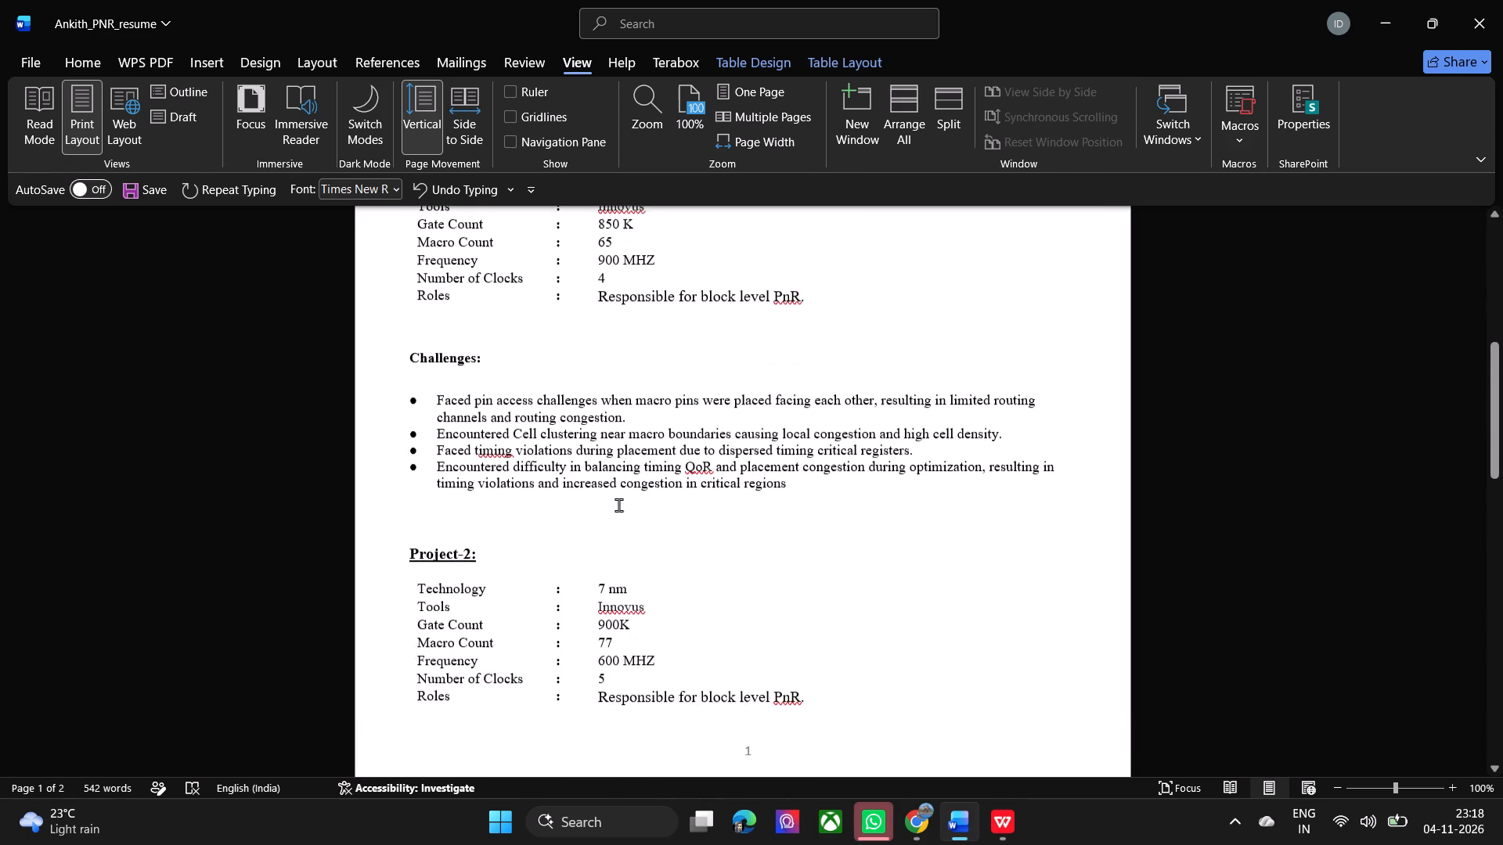
pyautogui.scroll(-2, 618, 505)
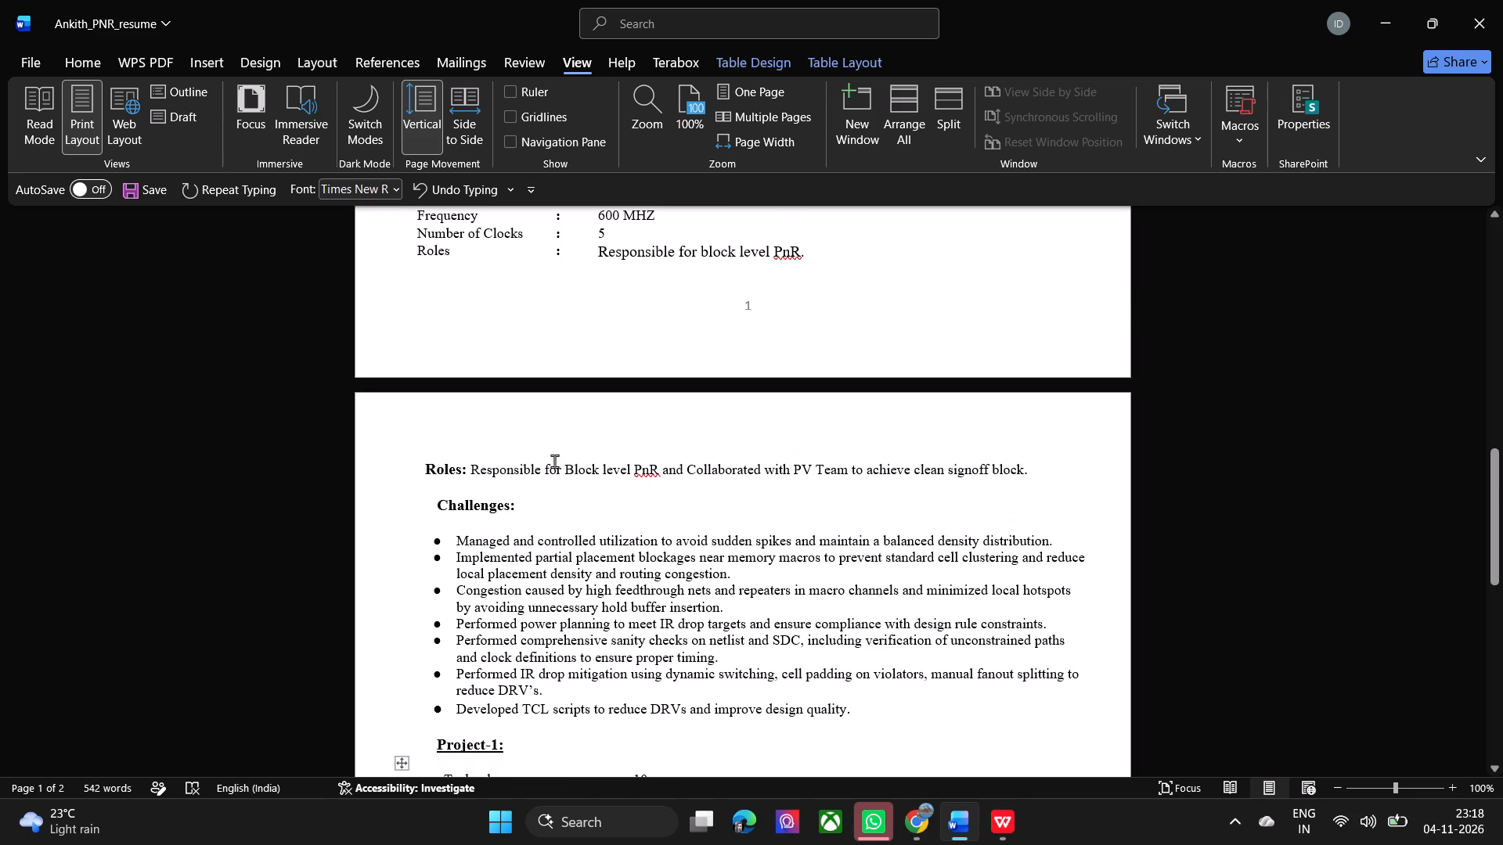
pyautogui.hscroll(1, 537, 463)
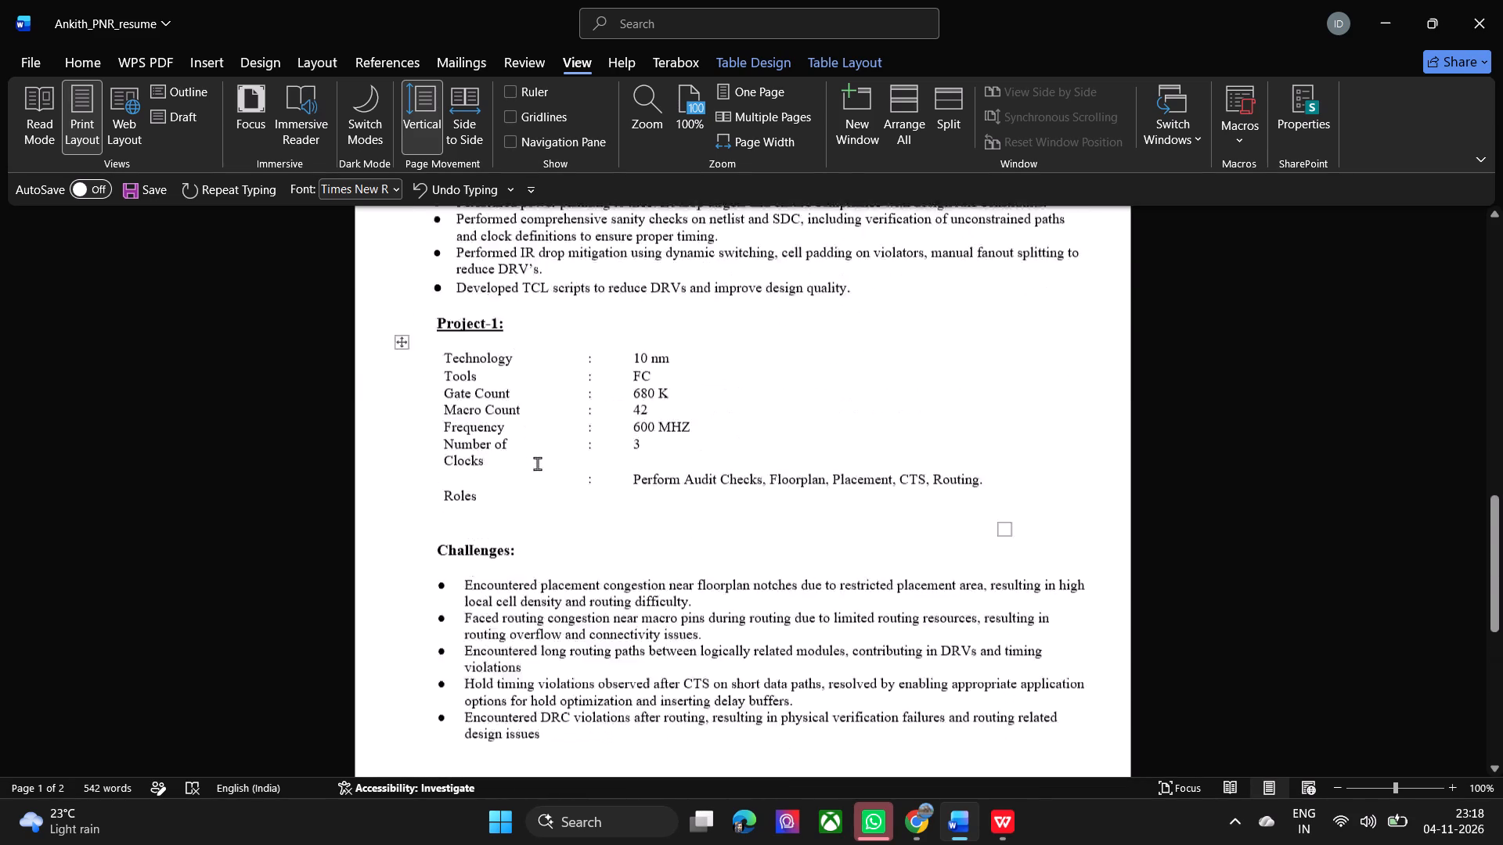
pyautogui.hscroll(1, 537, 463)
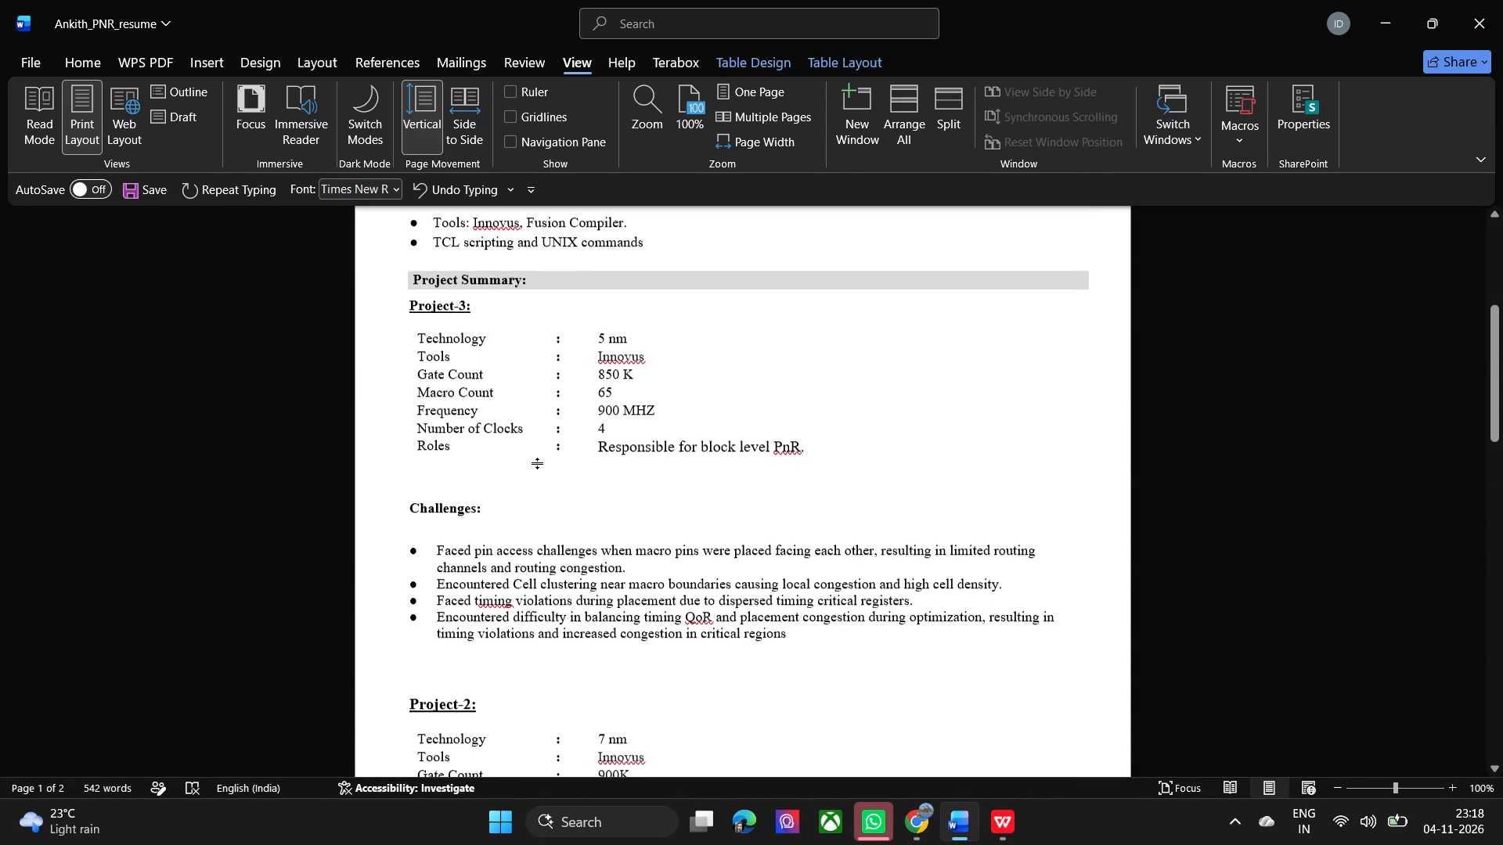
pyautogui.hscroll(2, 537, 463)
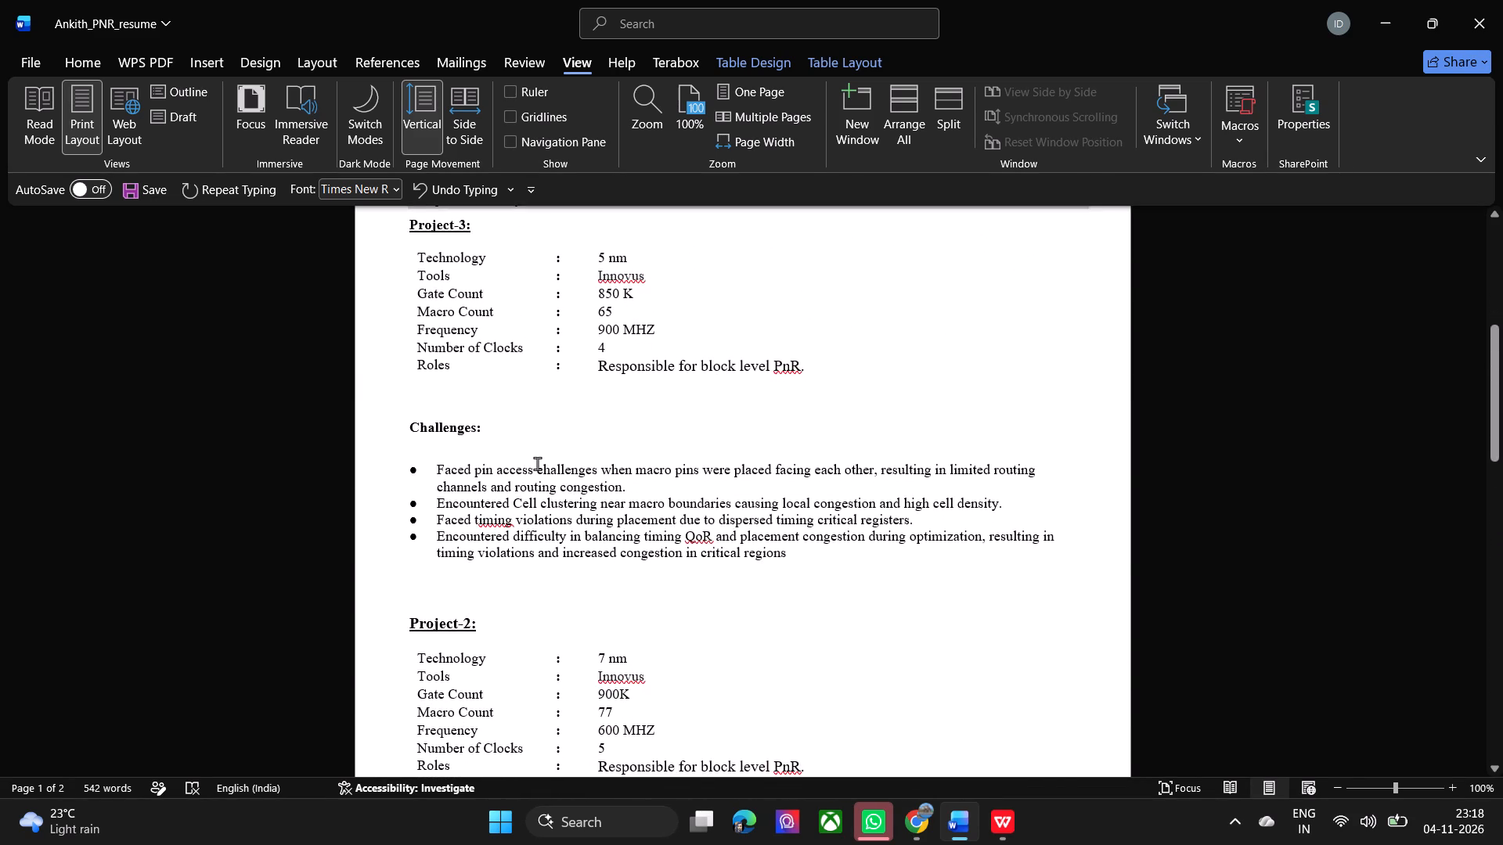
pyautogui.hscroll(1, 537, 463)
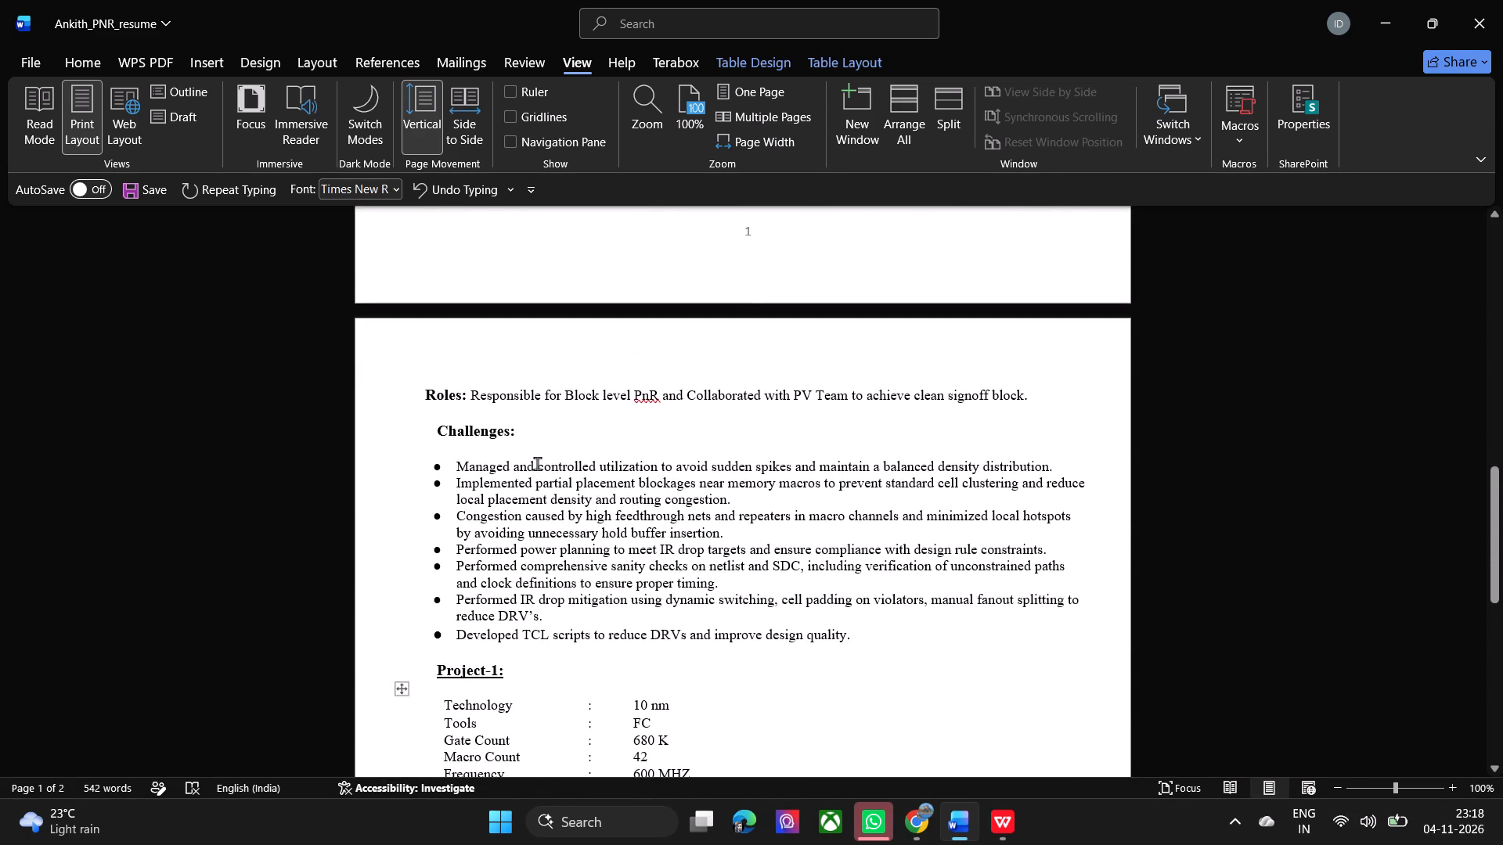
# Delete the separate "Roles: Responsible for Block level PnR and Collaborated with PV Team…" line above the Project-2 Challenges heading.
pyautogui.hscroll(1, 537, 463)
pyautogui.moveTo(424, 414); pyautogui.dragTo(476, 403)
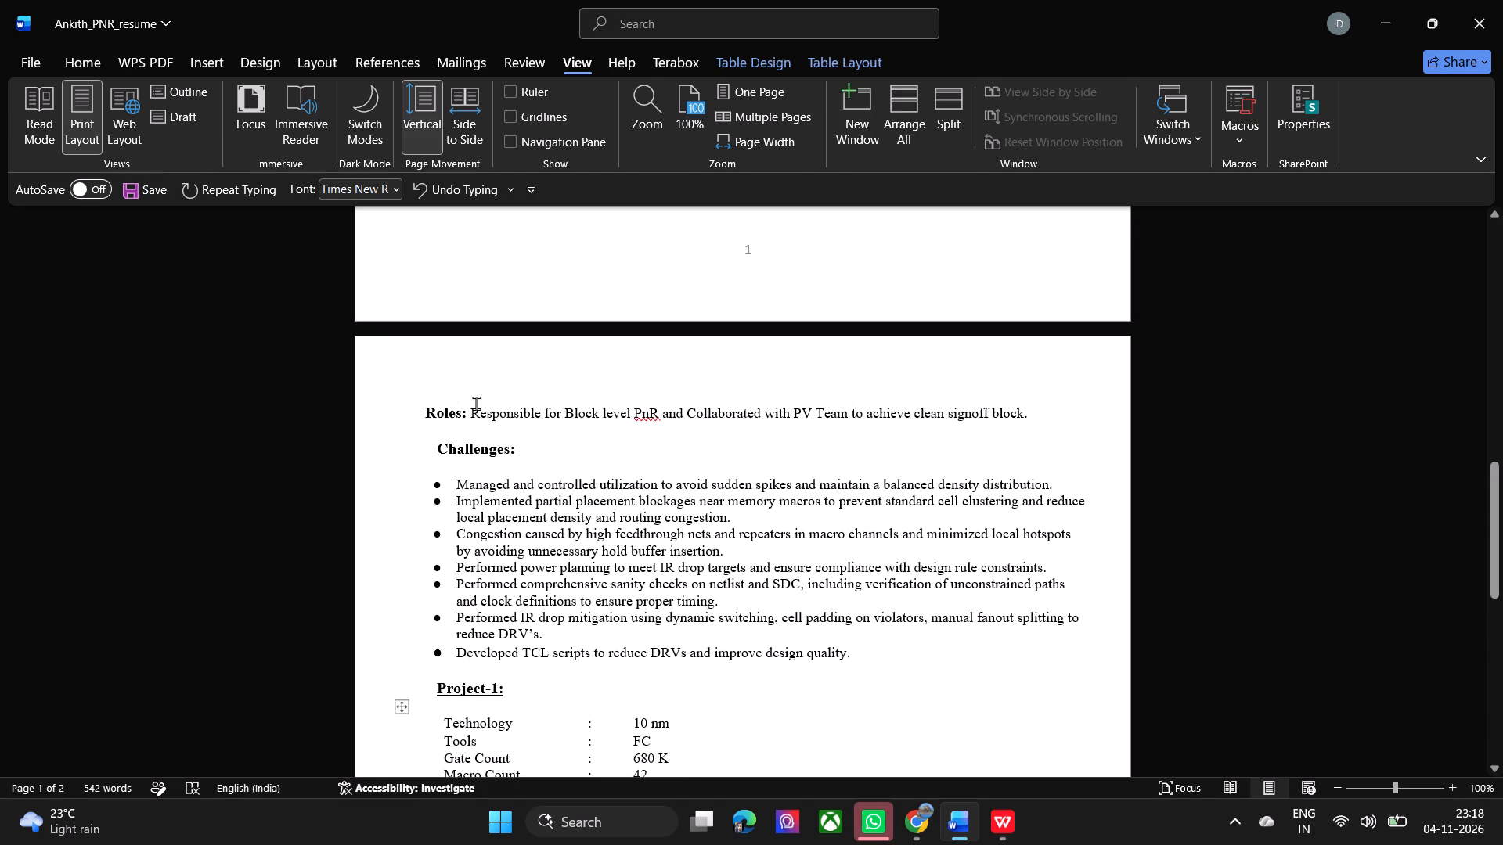
pyautogui.moveTo(476, 403); pyautogui.dragTo(999, 427)
pyautogui.press('BackSpace')
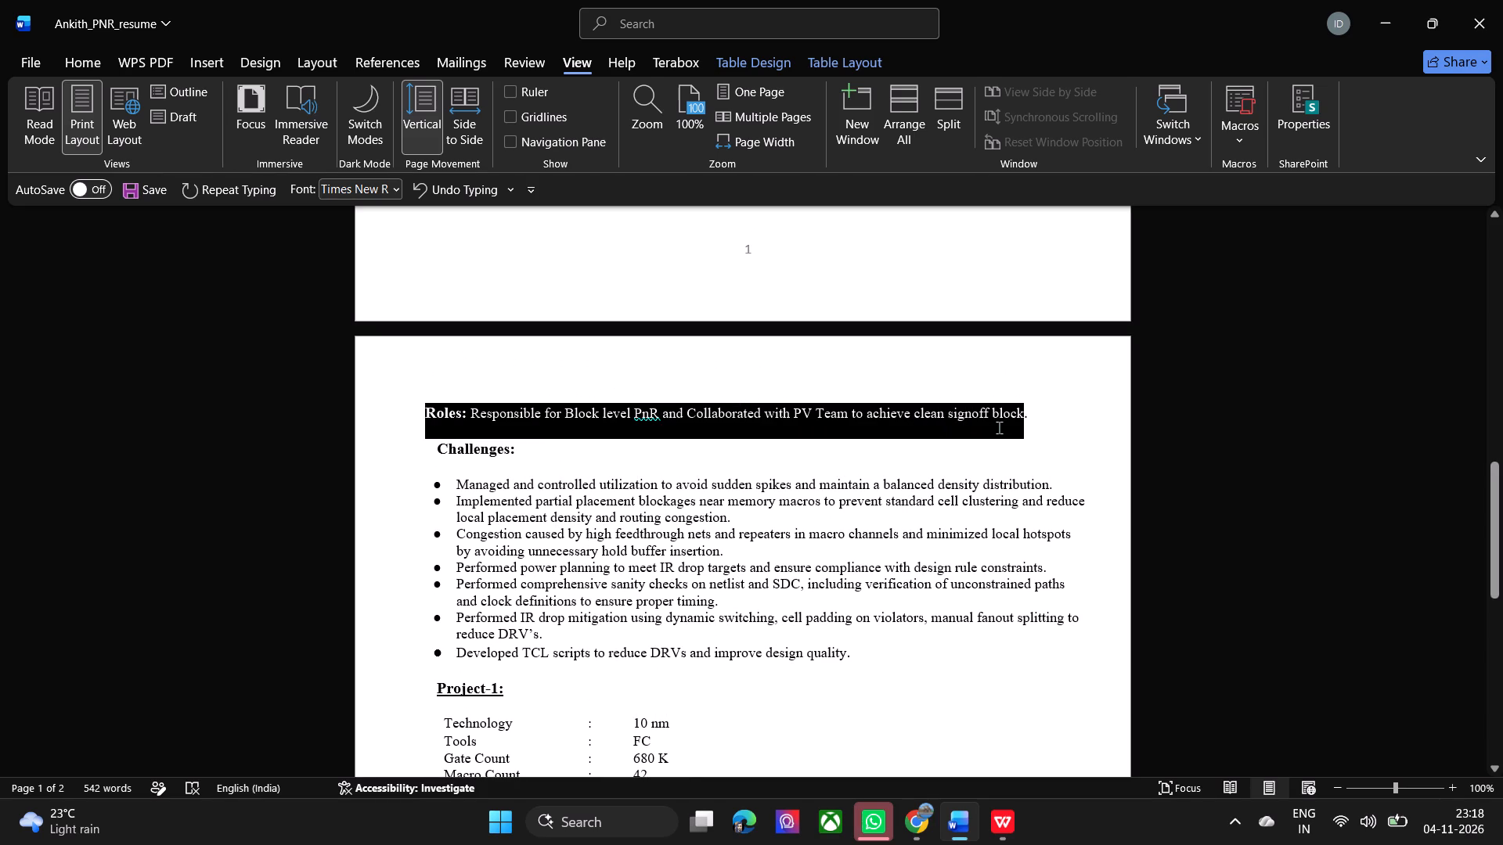
pyautogui.moveTo(999, 427); pyautogui.dragTo(1032, 415)
pyautogui.press('BackSpace')
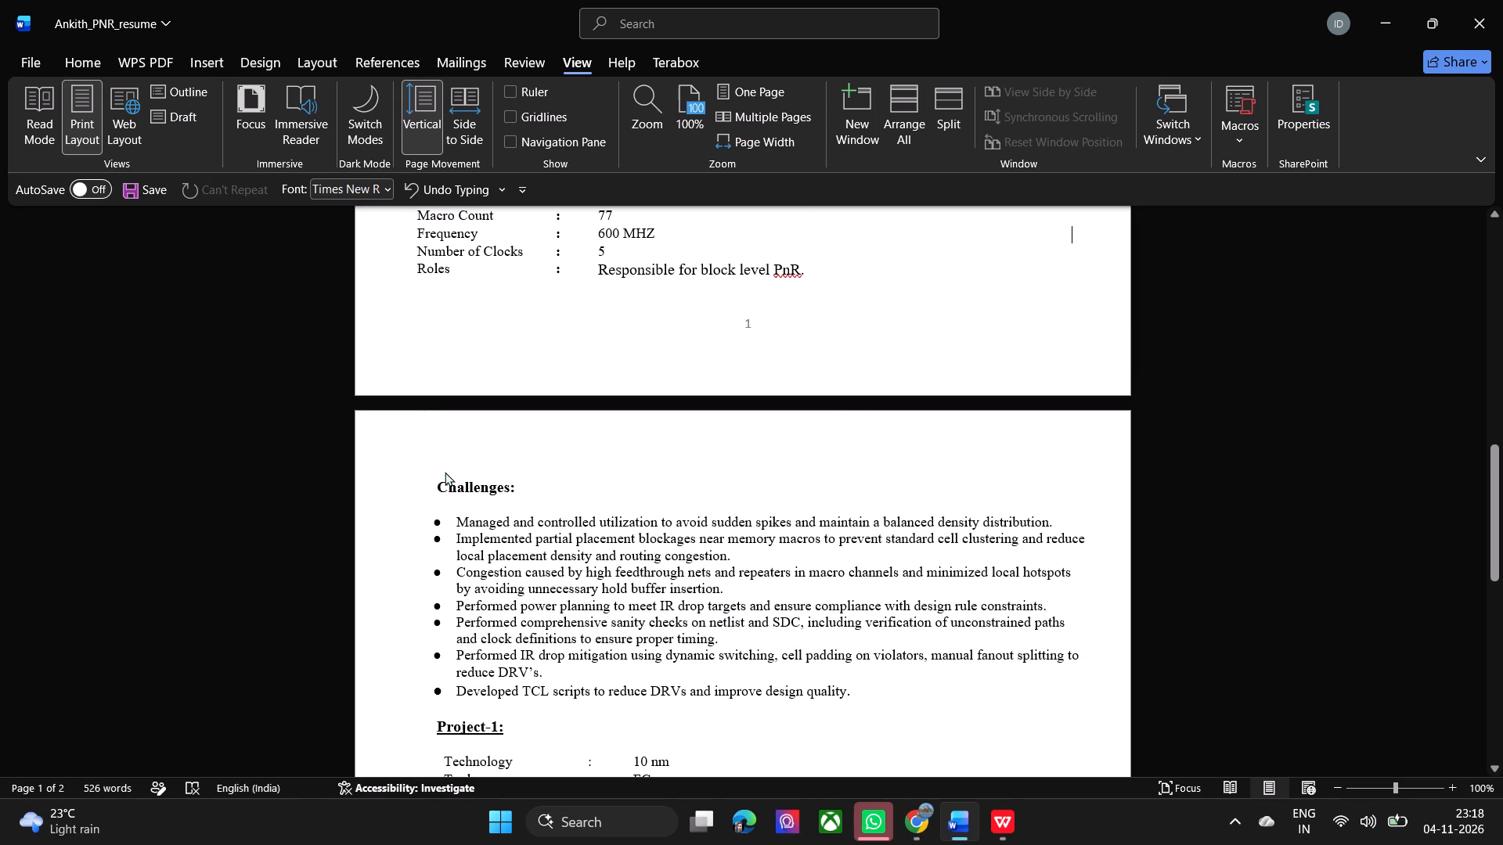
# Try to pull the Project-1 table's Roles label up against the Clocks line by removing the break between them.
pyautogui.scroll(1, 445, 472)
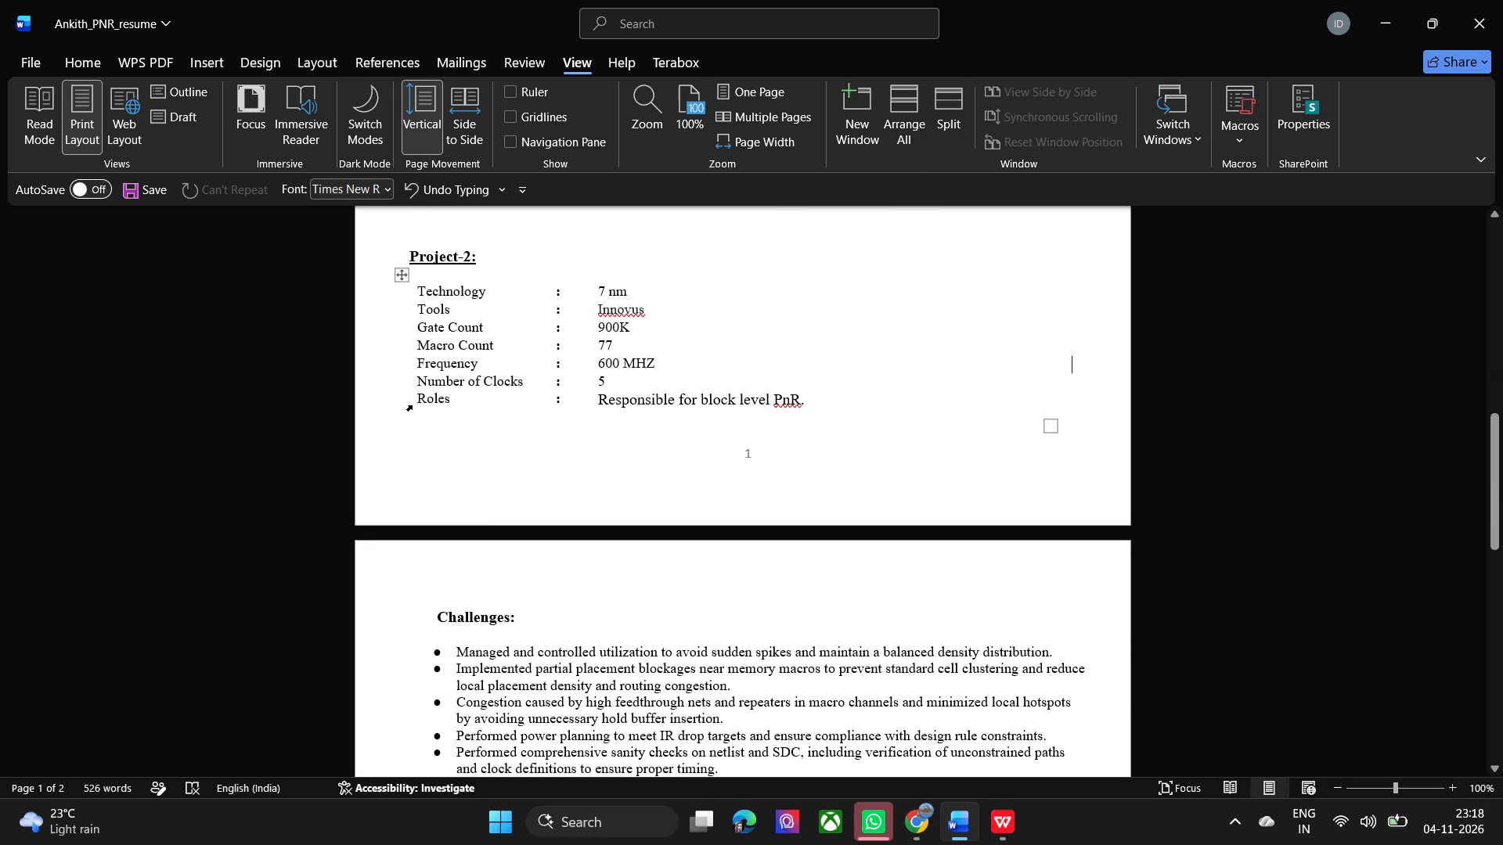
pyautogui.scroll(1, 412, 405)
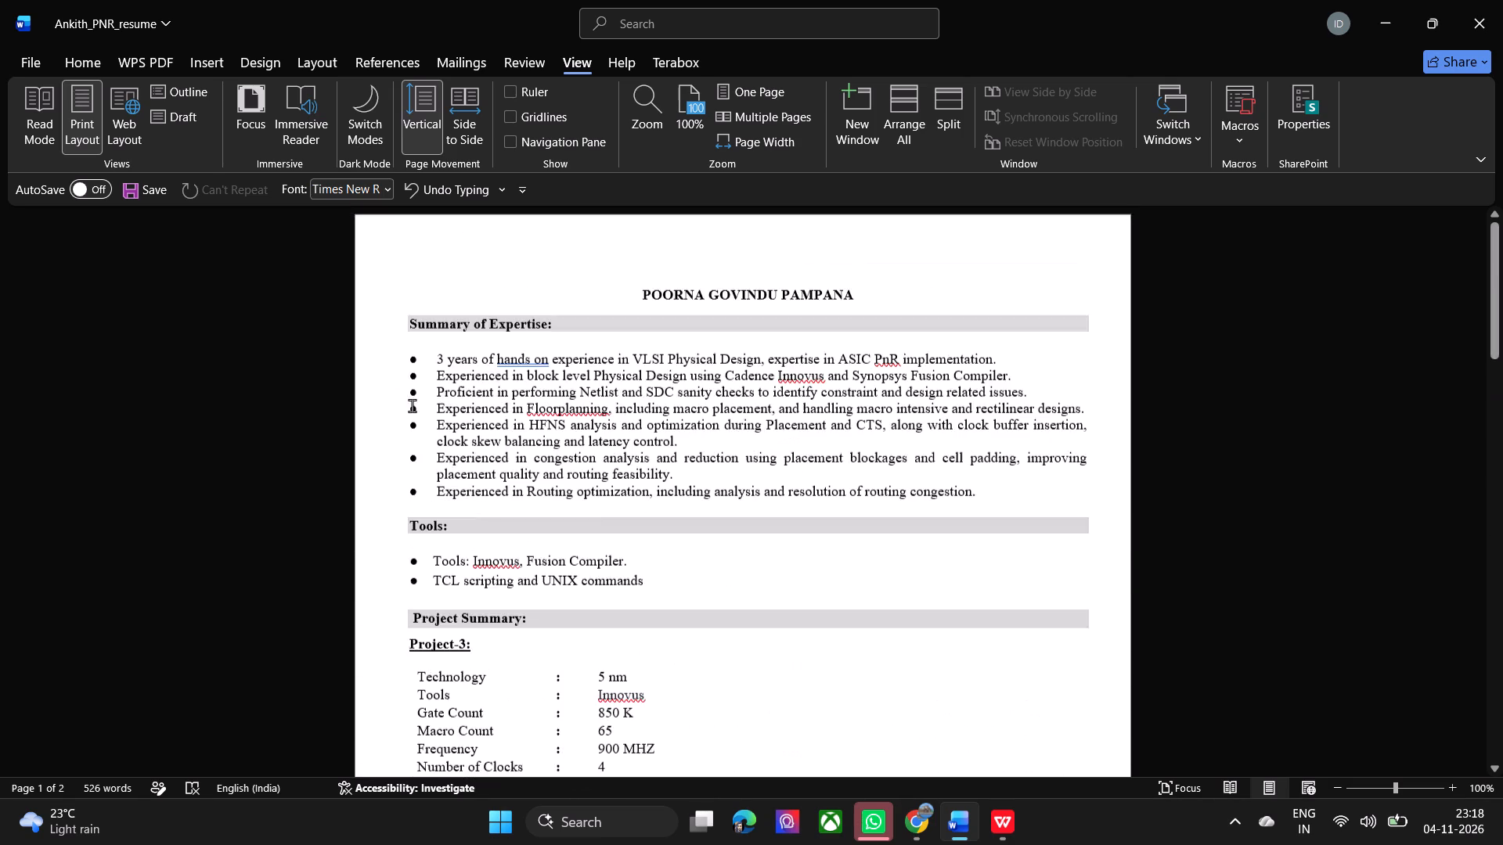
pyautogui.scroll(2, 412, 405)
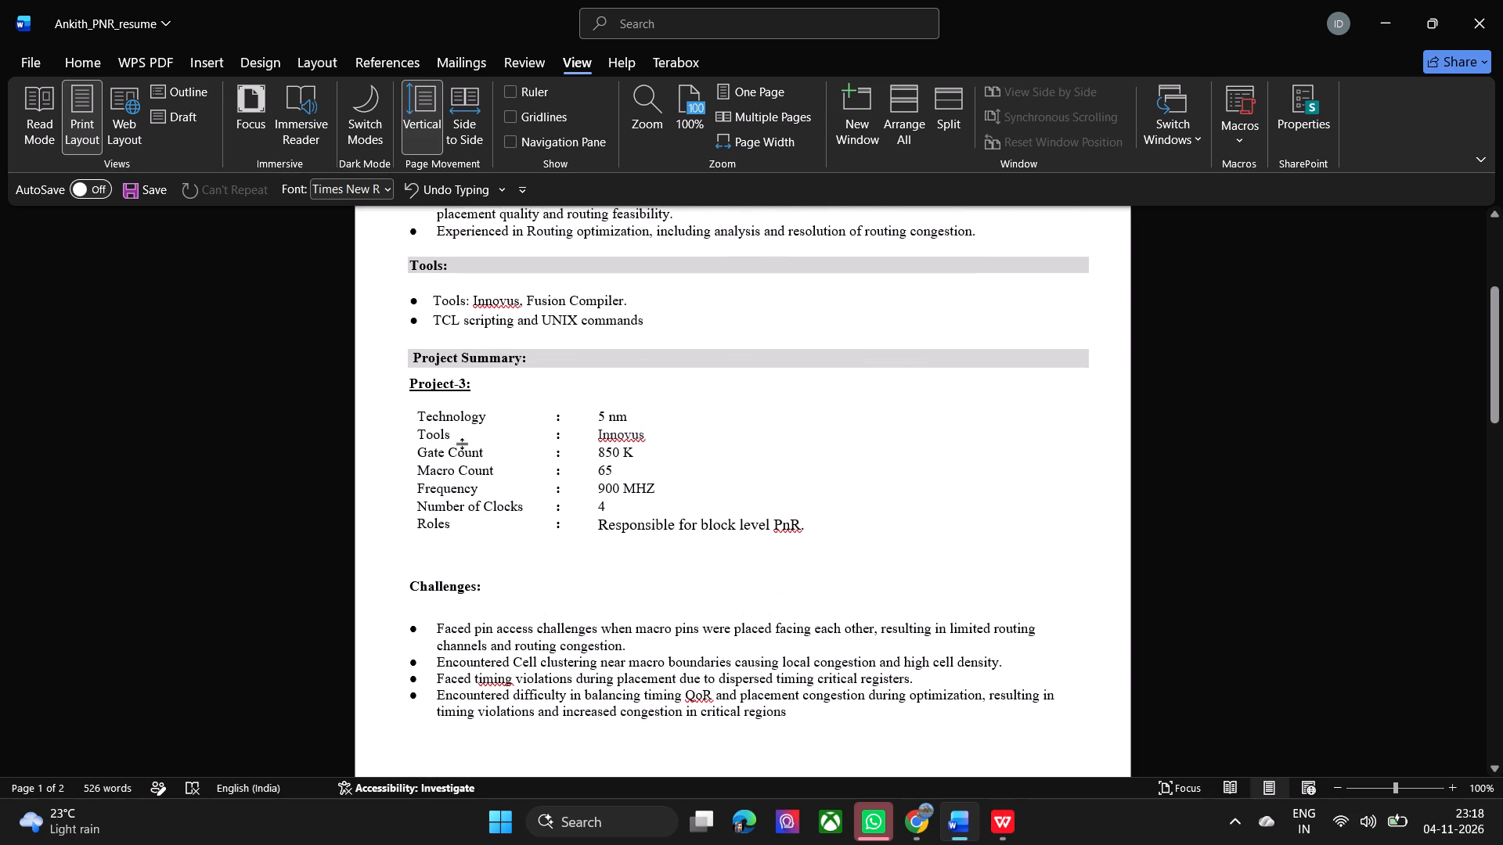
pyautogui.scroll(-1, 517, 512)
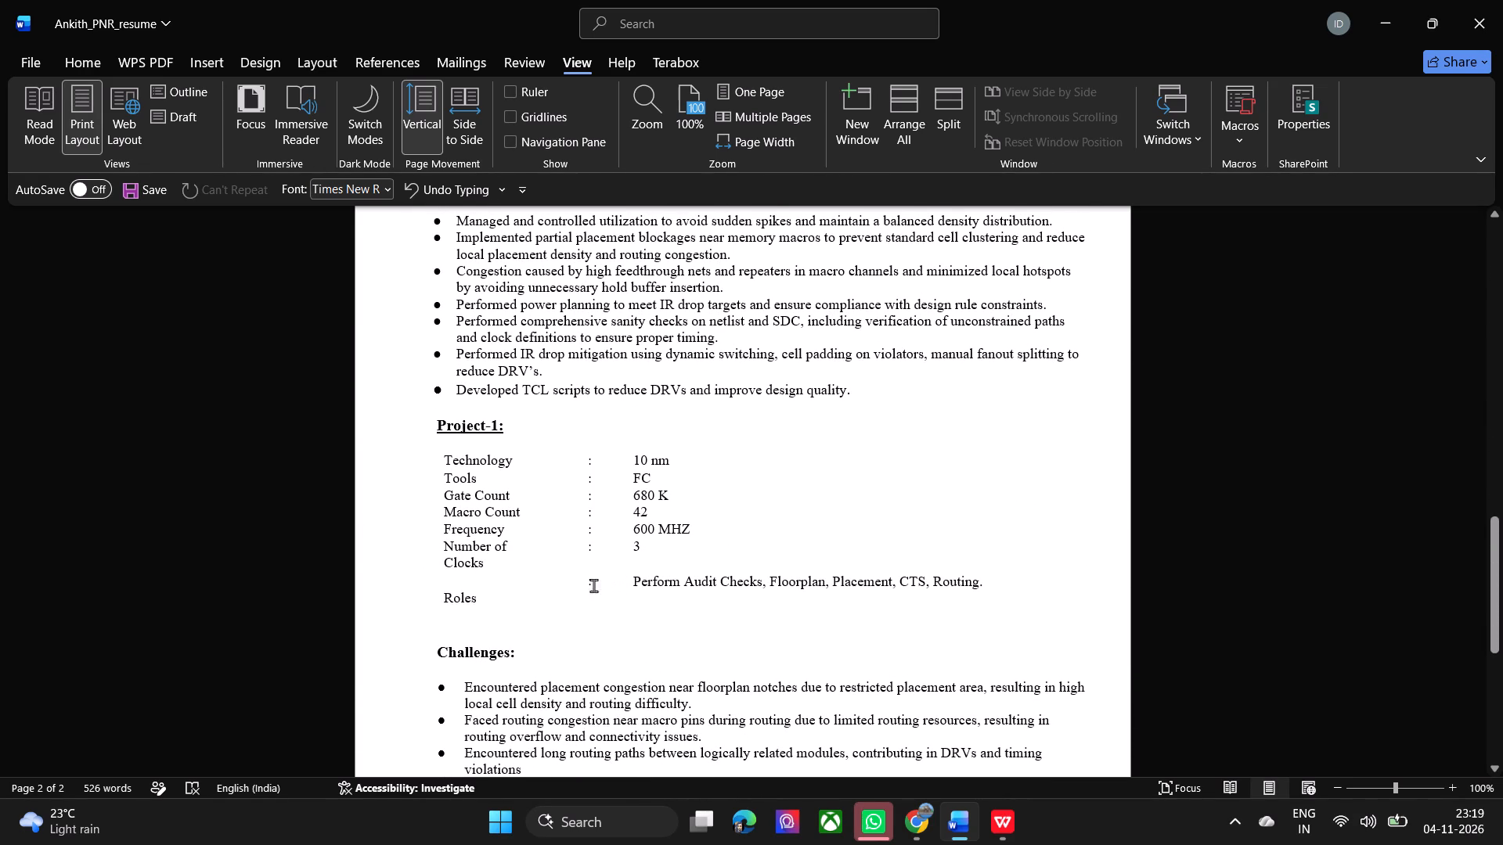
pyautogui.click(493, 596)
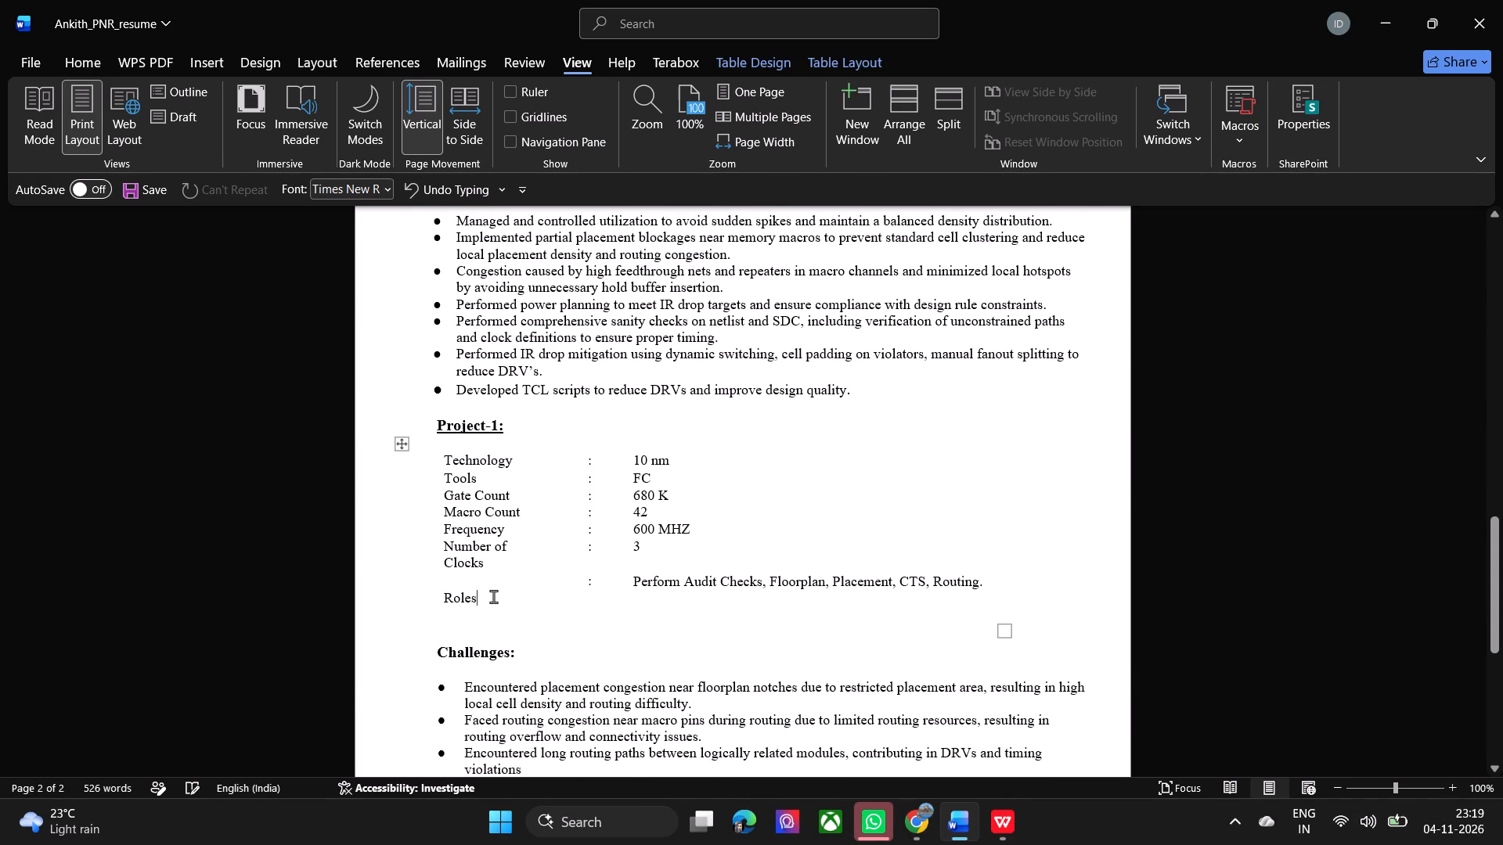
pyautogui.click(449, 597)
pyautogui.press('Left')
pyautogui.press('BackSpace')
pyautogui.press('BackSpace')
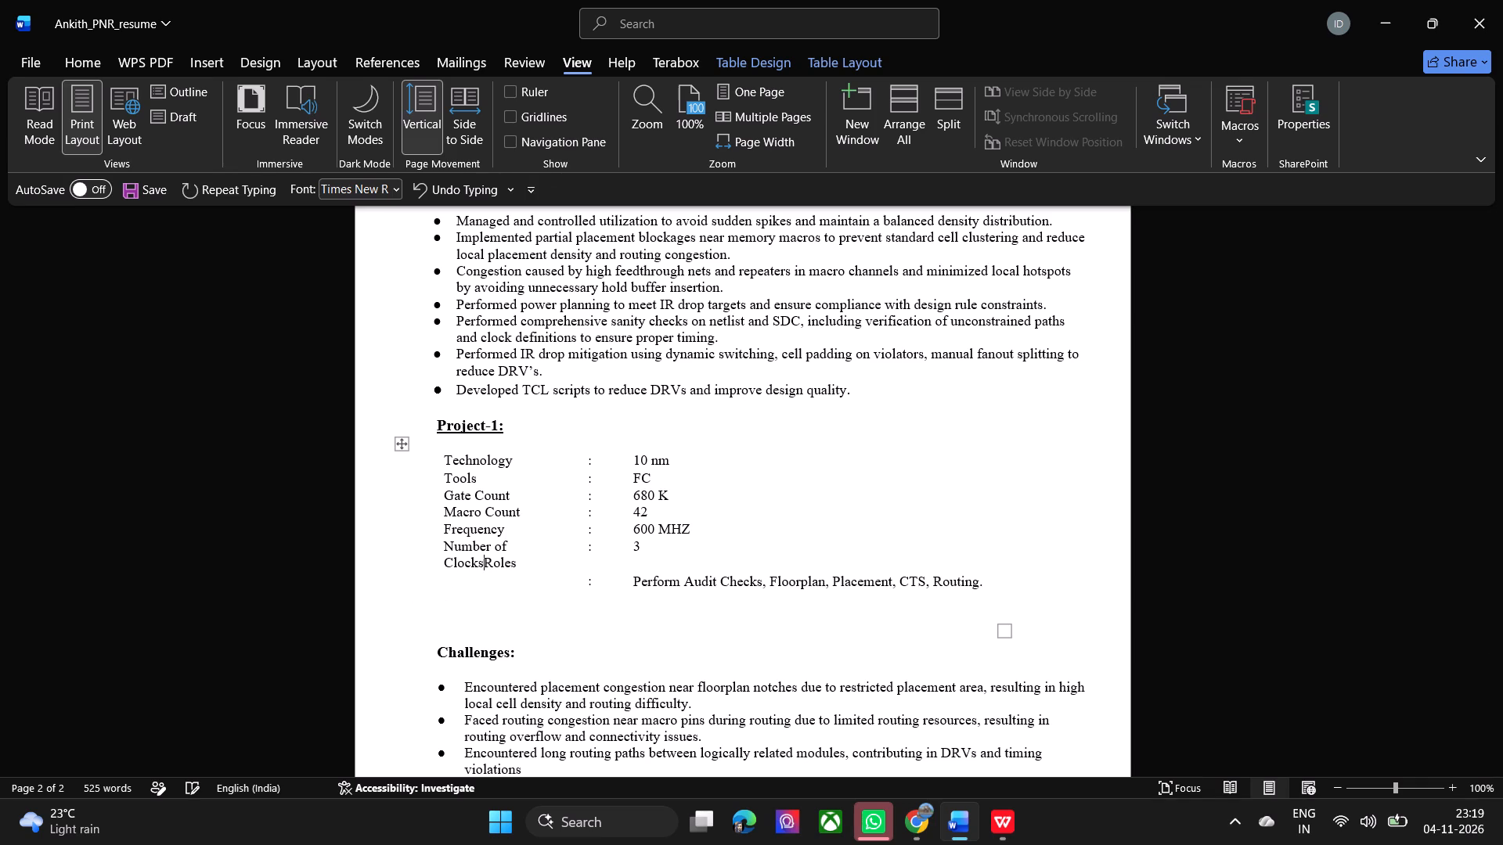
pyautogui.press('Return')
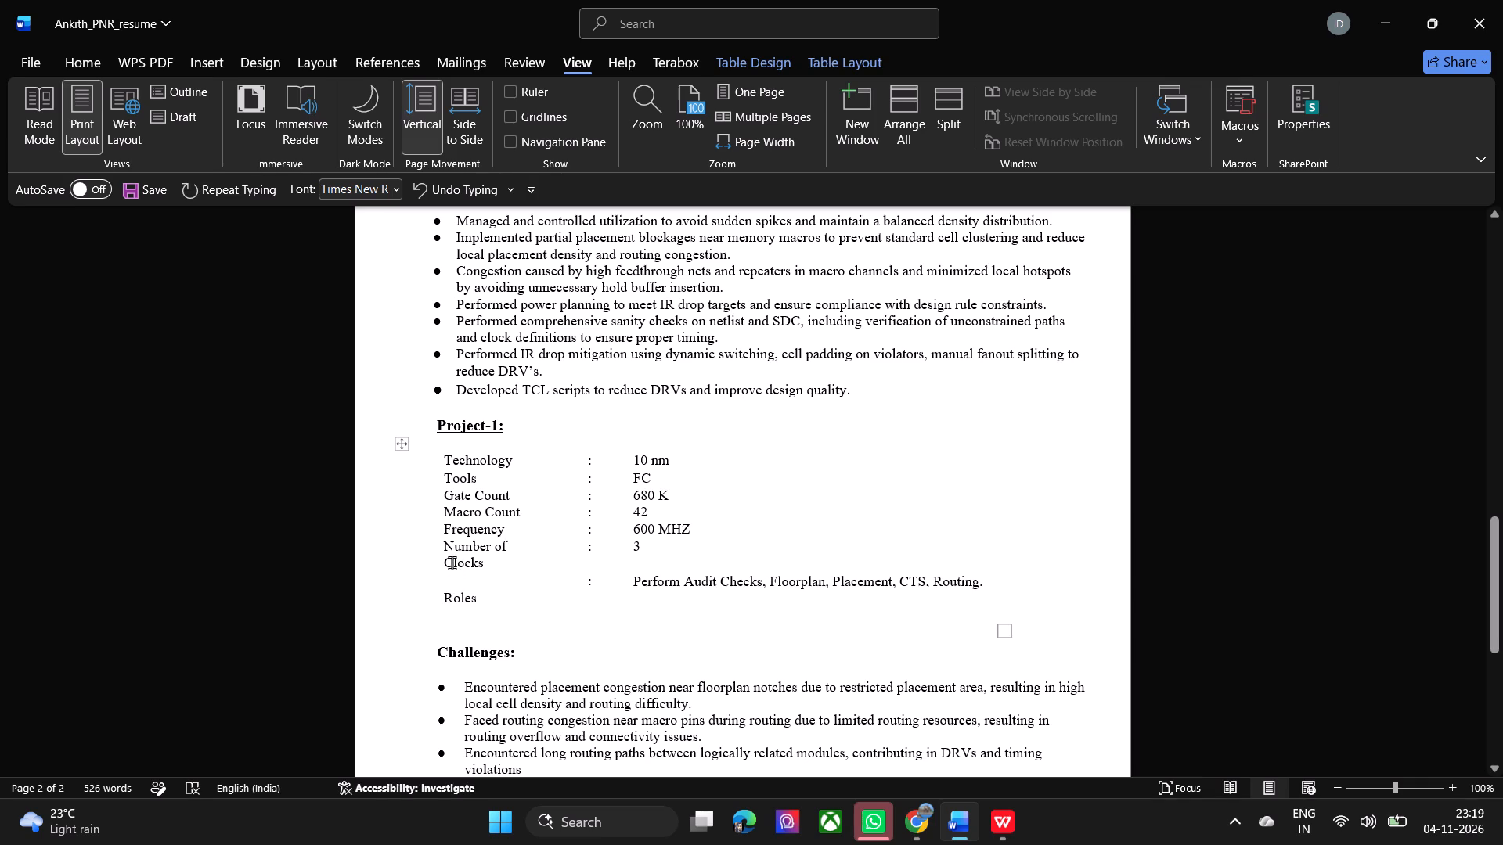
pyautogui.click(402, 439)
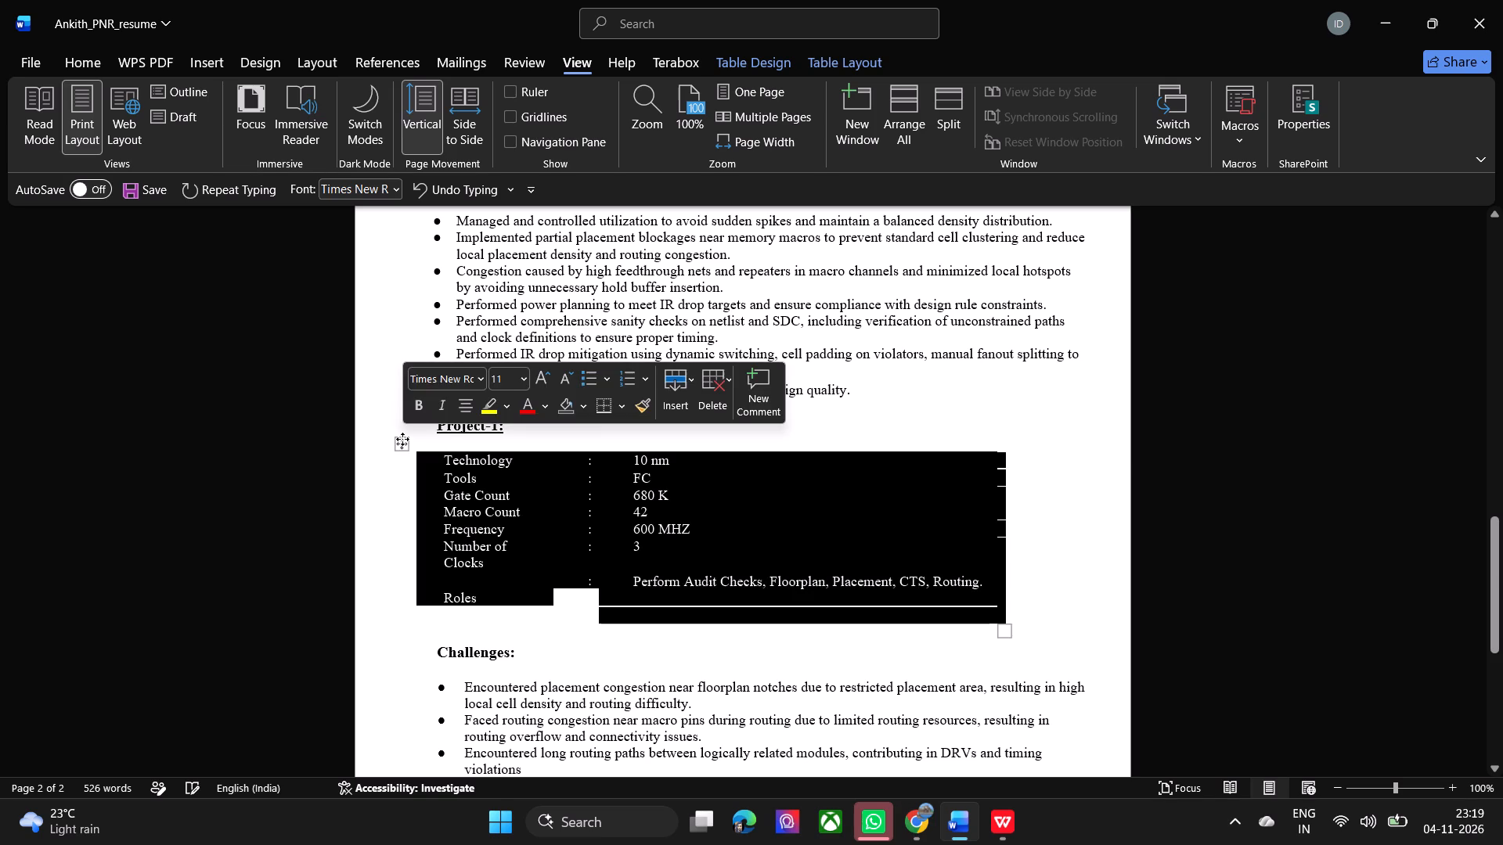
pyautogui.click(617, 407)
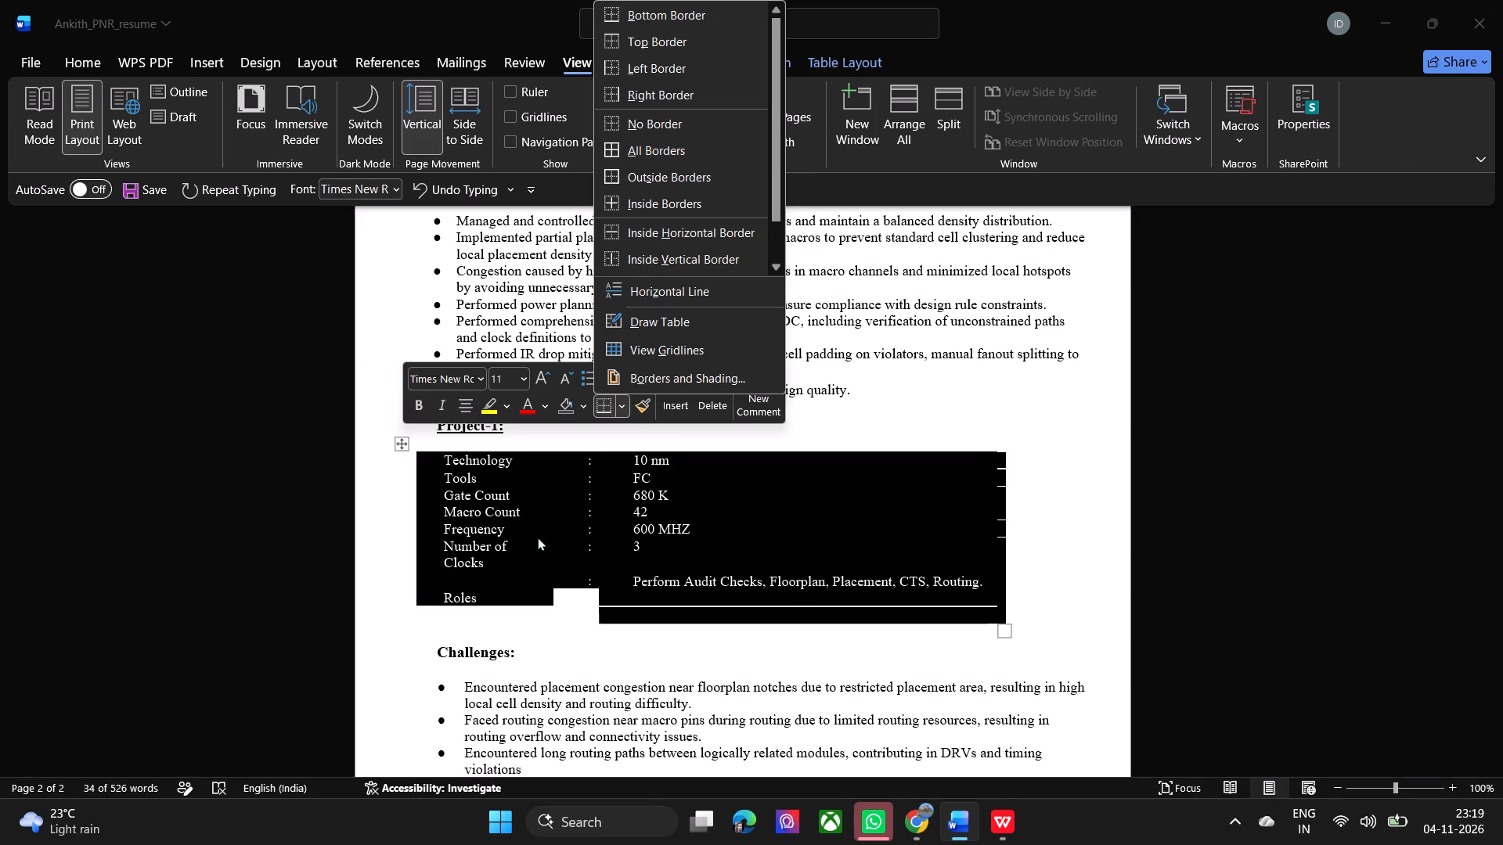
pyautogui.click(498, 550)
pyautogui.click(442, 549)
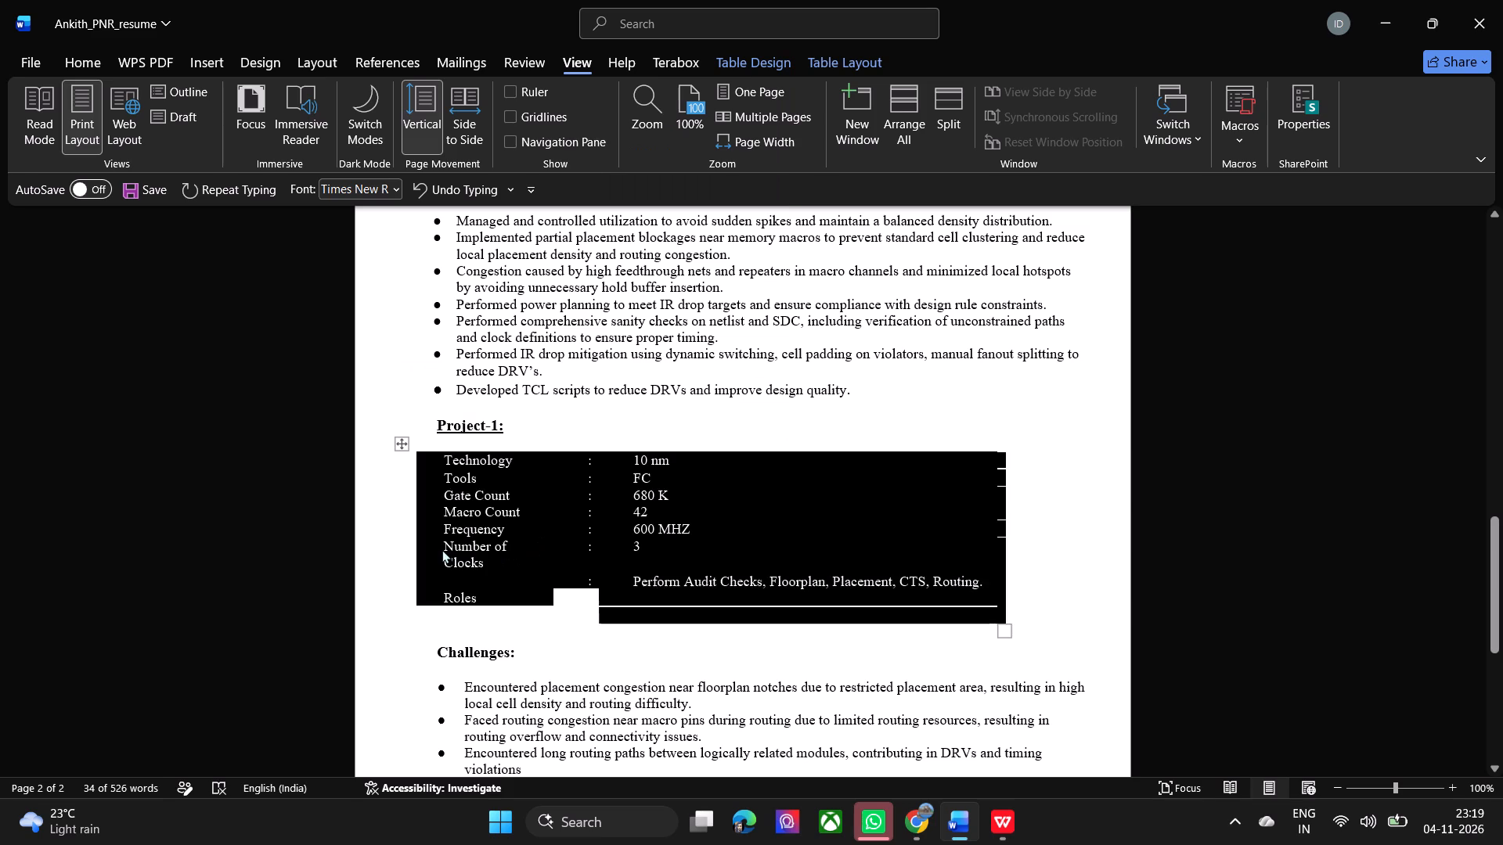
# Join the wrapped word "Clocks" onto the "Number of" line in the Project-1 details table.
pyautogui.click(449, 566)
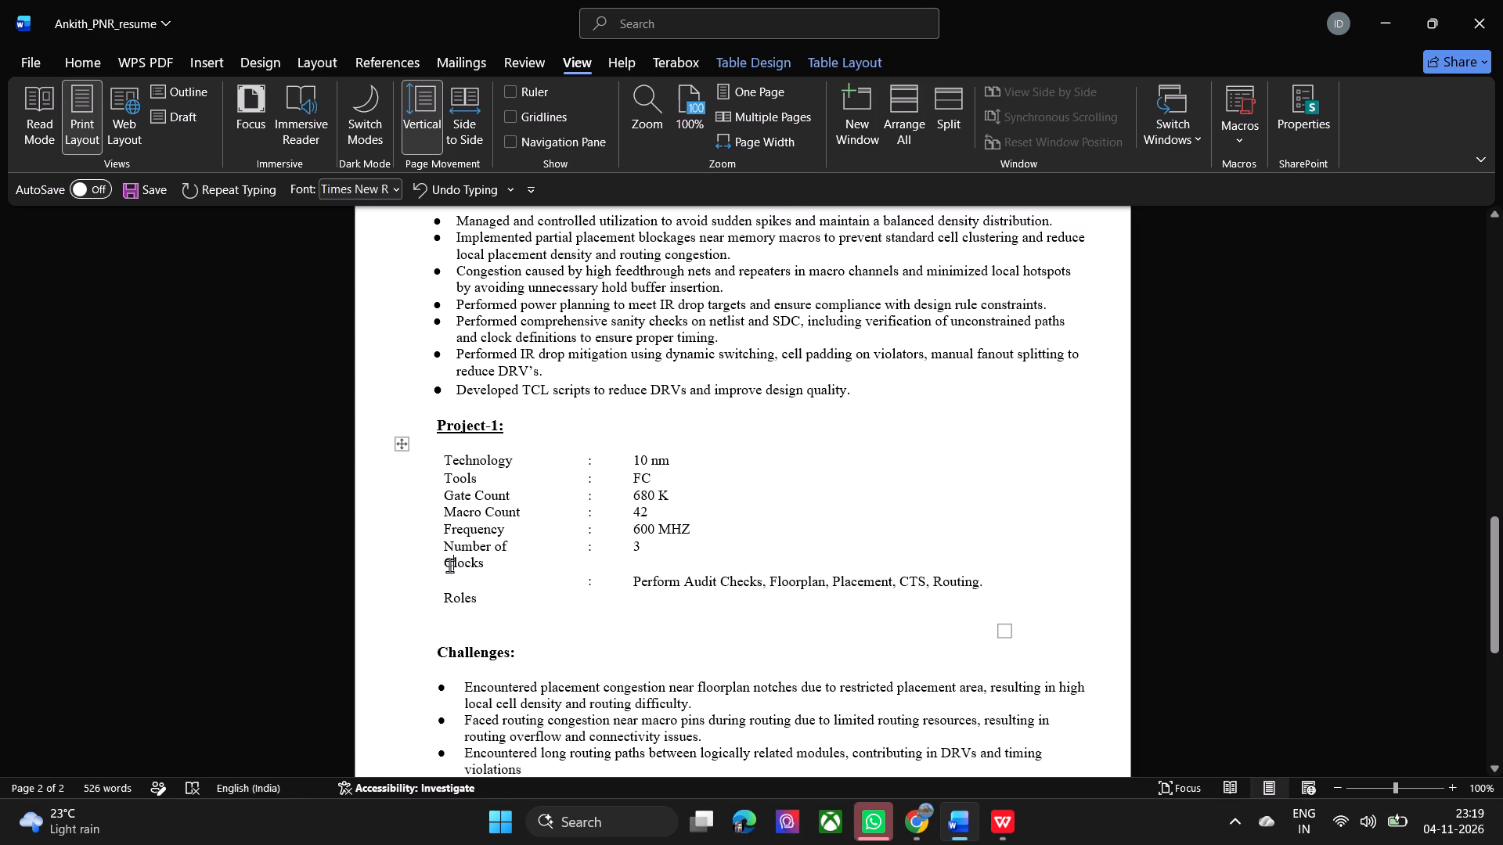
pyautogui.click(442, 566)
pyautogui.press('BackSpace')
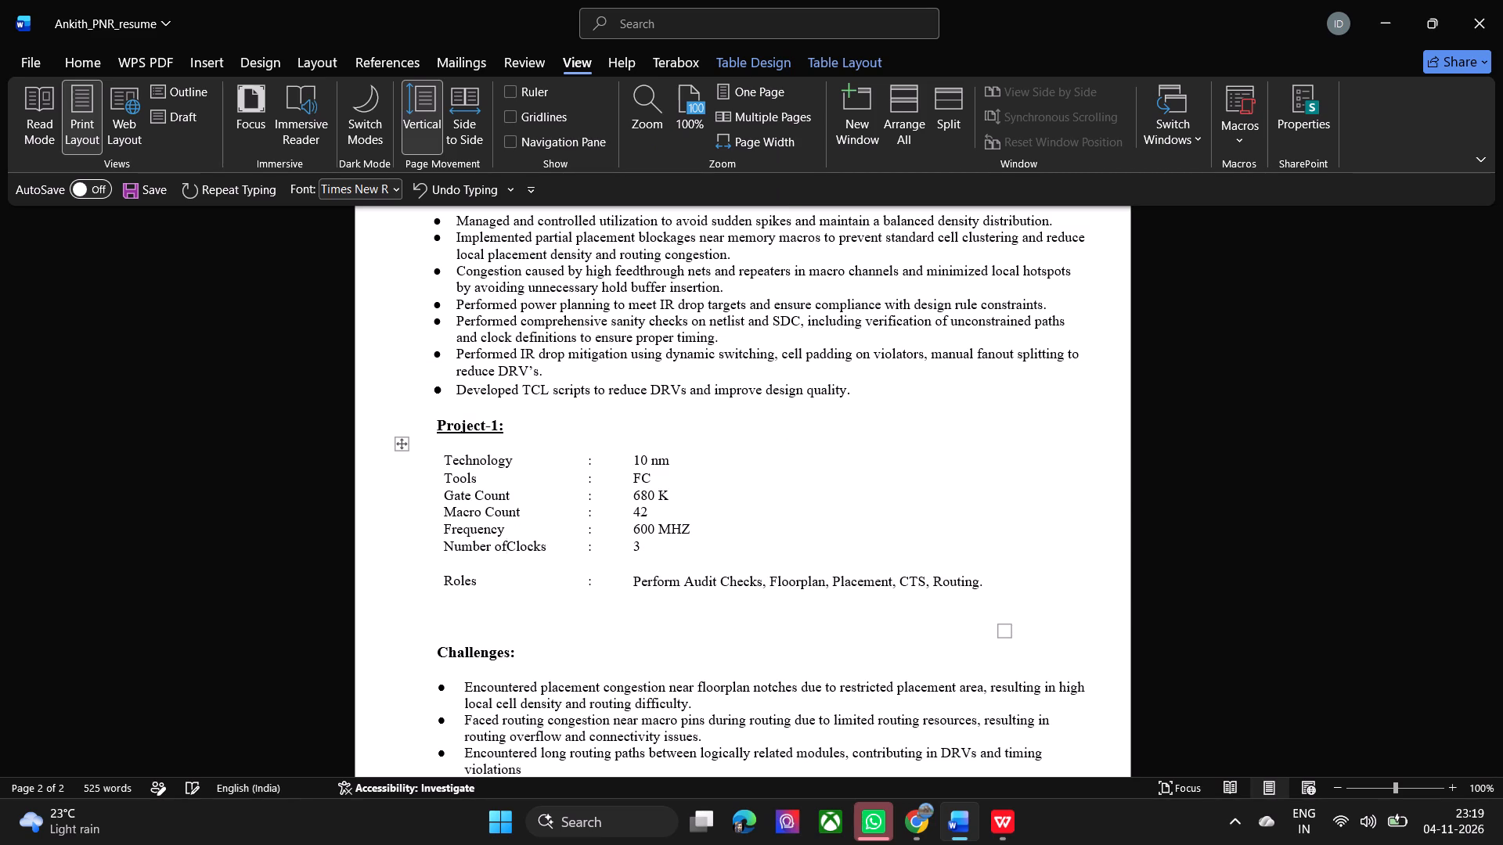
pyautogui.press('space')
pyautogui.press('BackSpace')
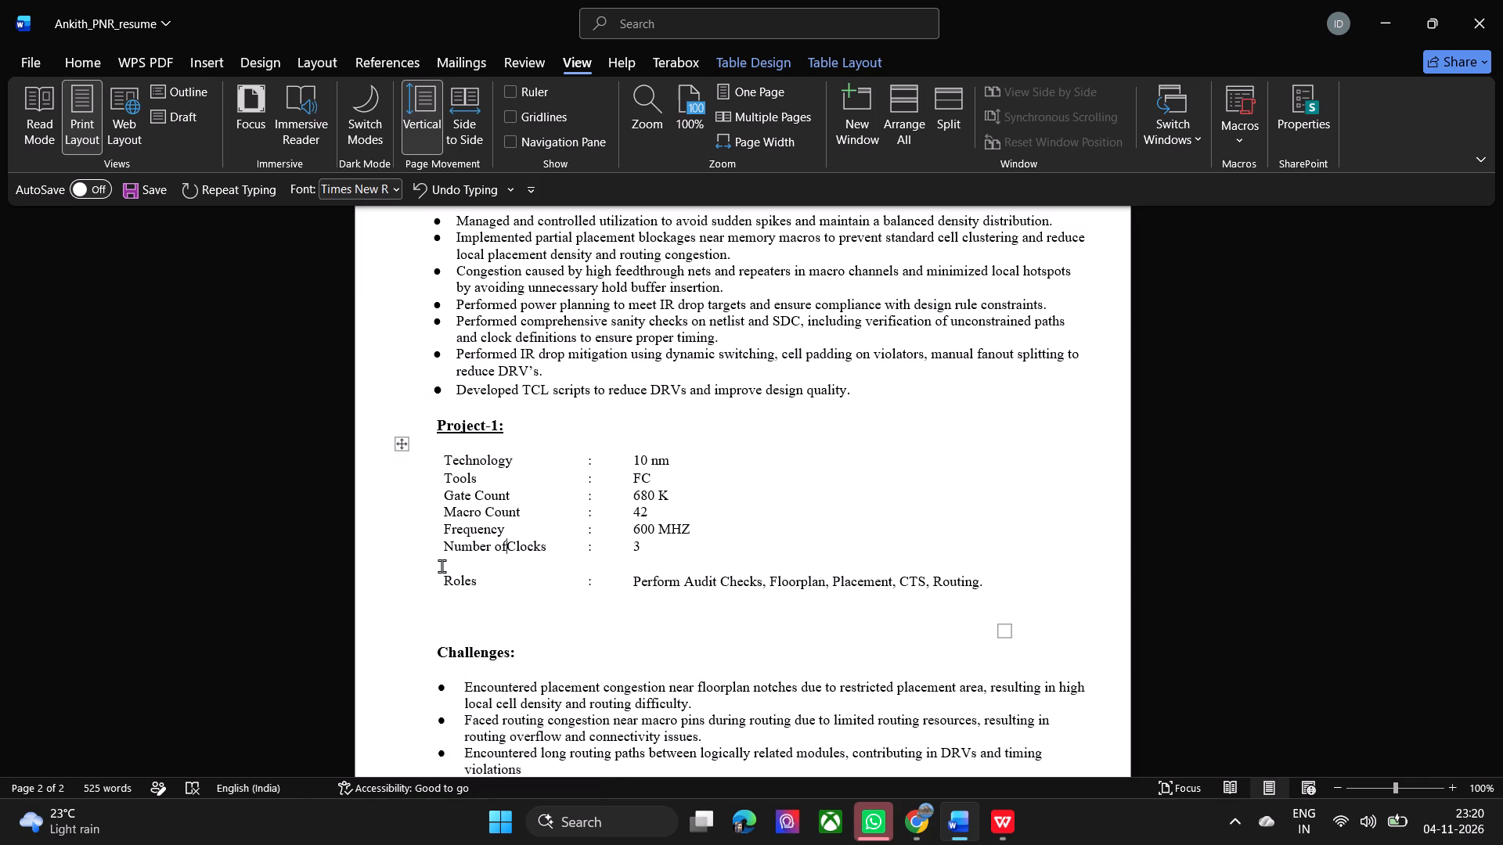
# Reword the clock-count label in the Project-1 details table as "no of Clocks", with a space before "Clocks".
pyautogui.press('Left')
pyautogui.press('Left')
pyautogui.press('Left')
pyautogui.press('BackSpace')
pyautogui.press('BackSpace')
pyautogui.press('BackSpace')
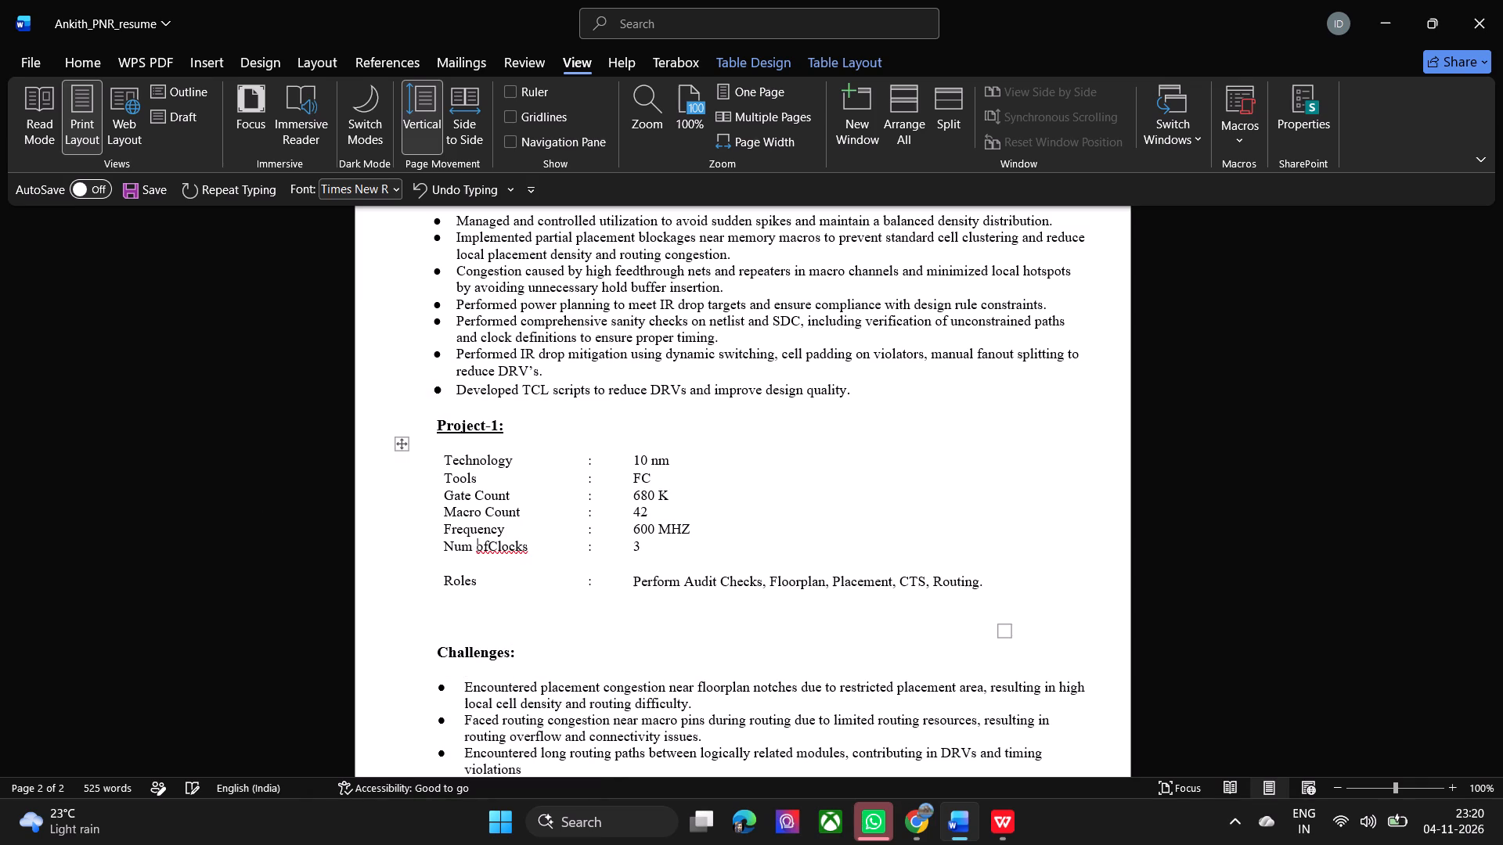
pyautogui.press('BackSpace')
pyautogui.press('BackSpace')
pyautogui.press('o')
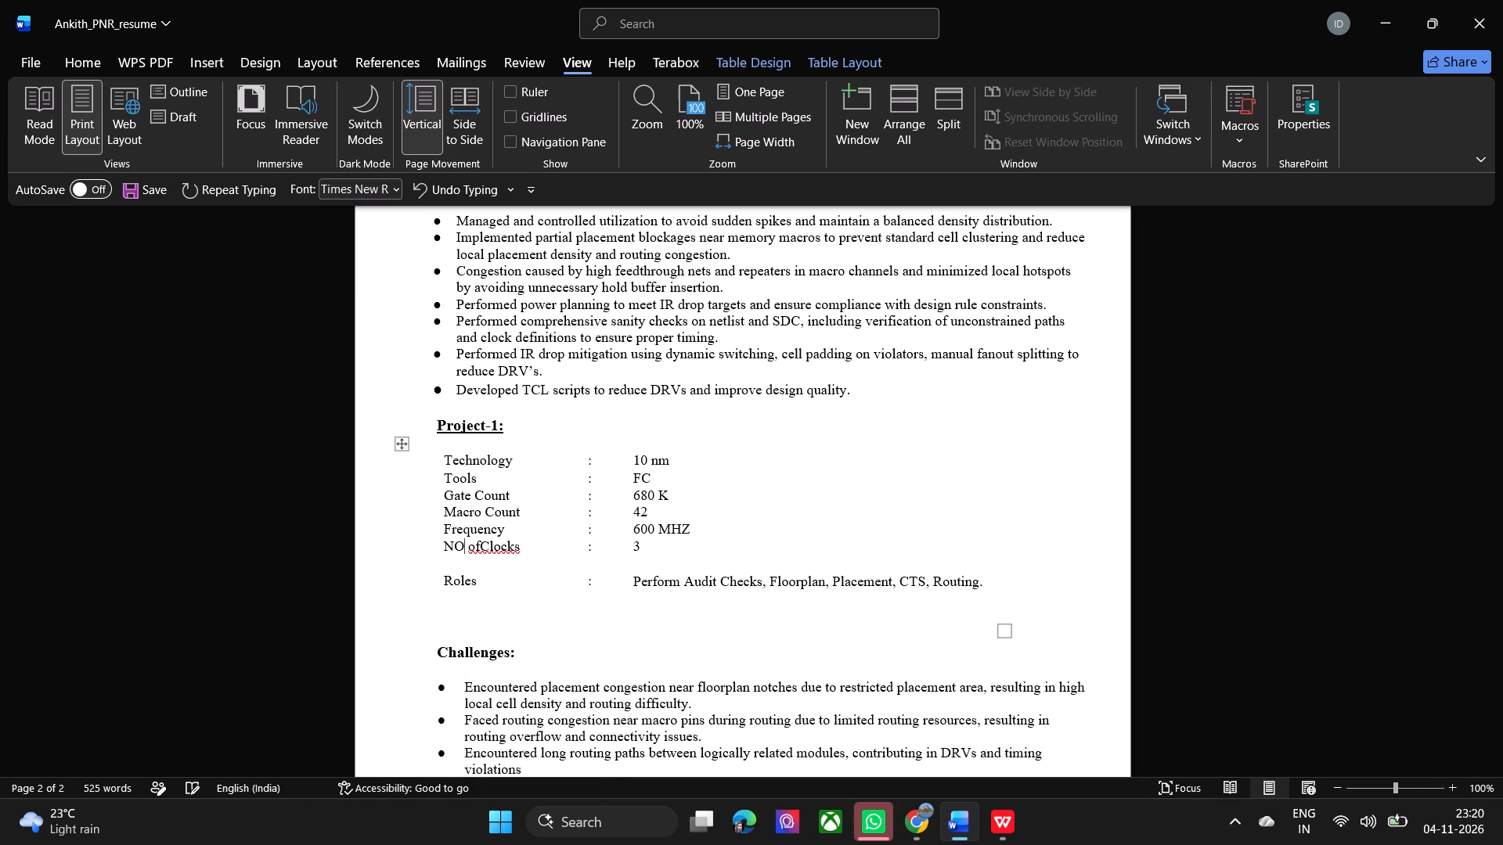
pyautogui.press('BackSpace')
pyautogui.press('BackSpace')
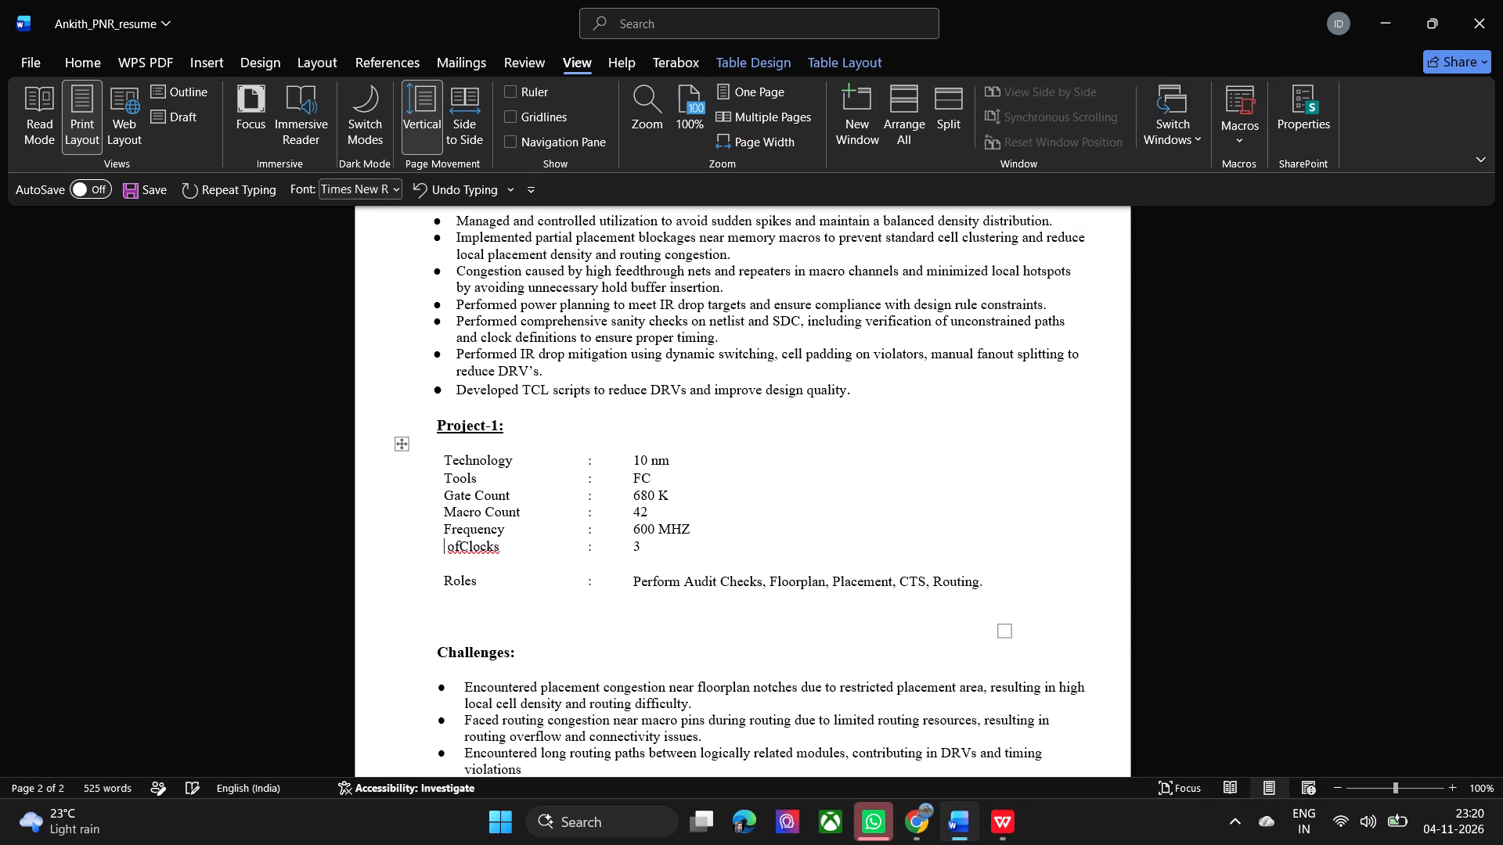
pyautogui.write('no')
pyautogui.press('Right')
pyautogui.press('Right')
pyautogui.press('Right')
pyautogui.press('space')
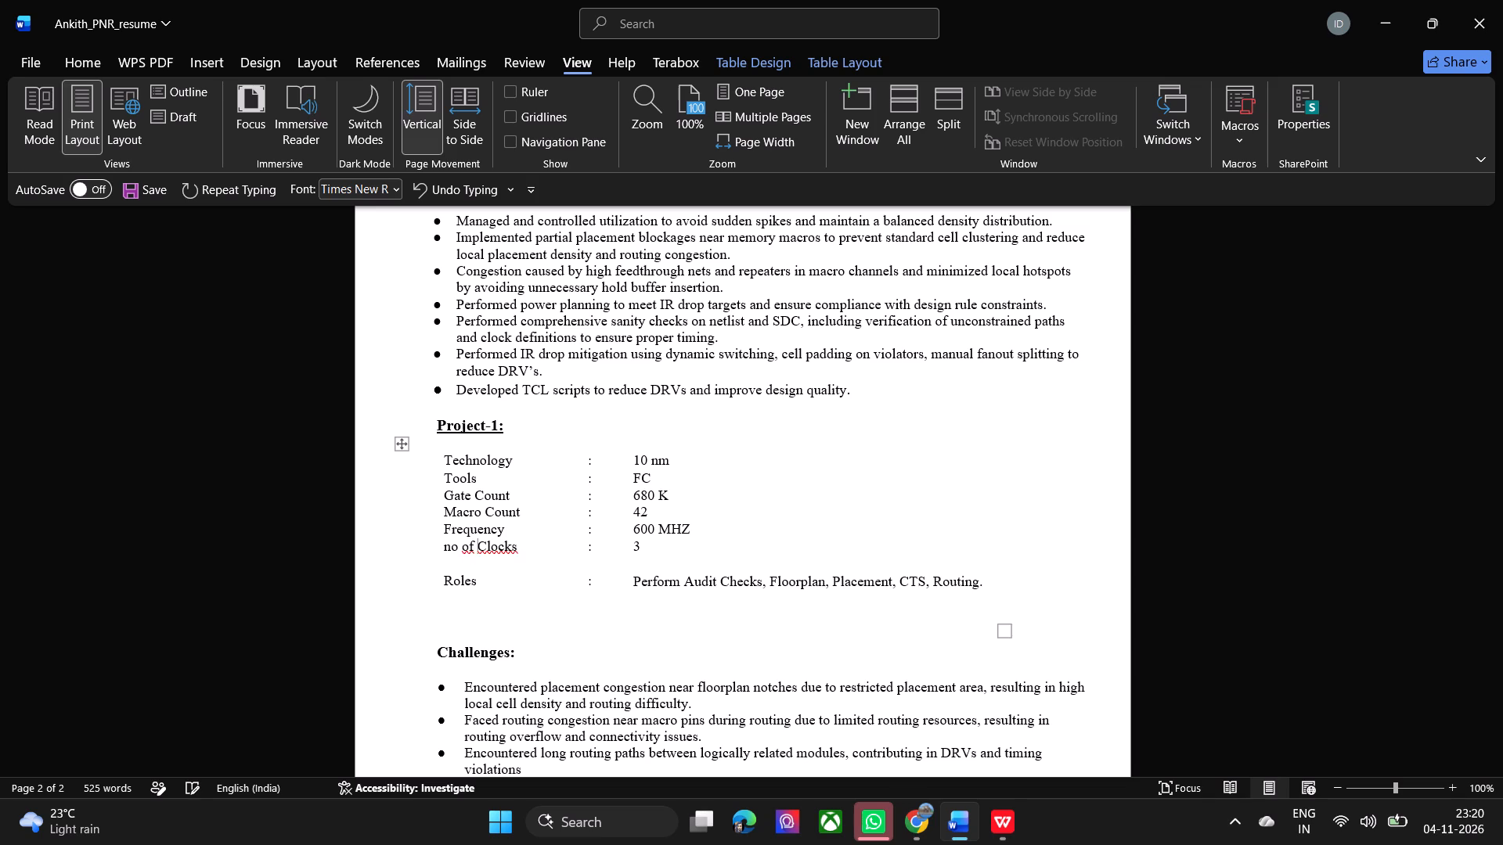
pyautogui.click(525, 584)
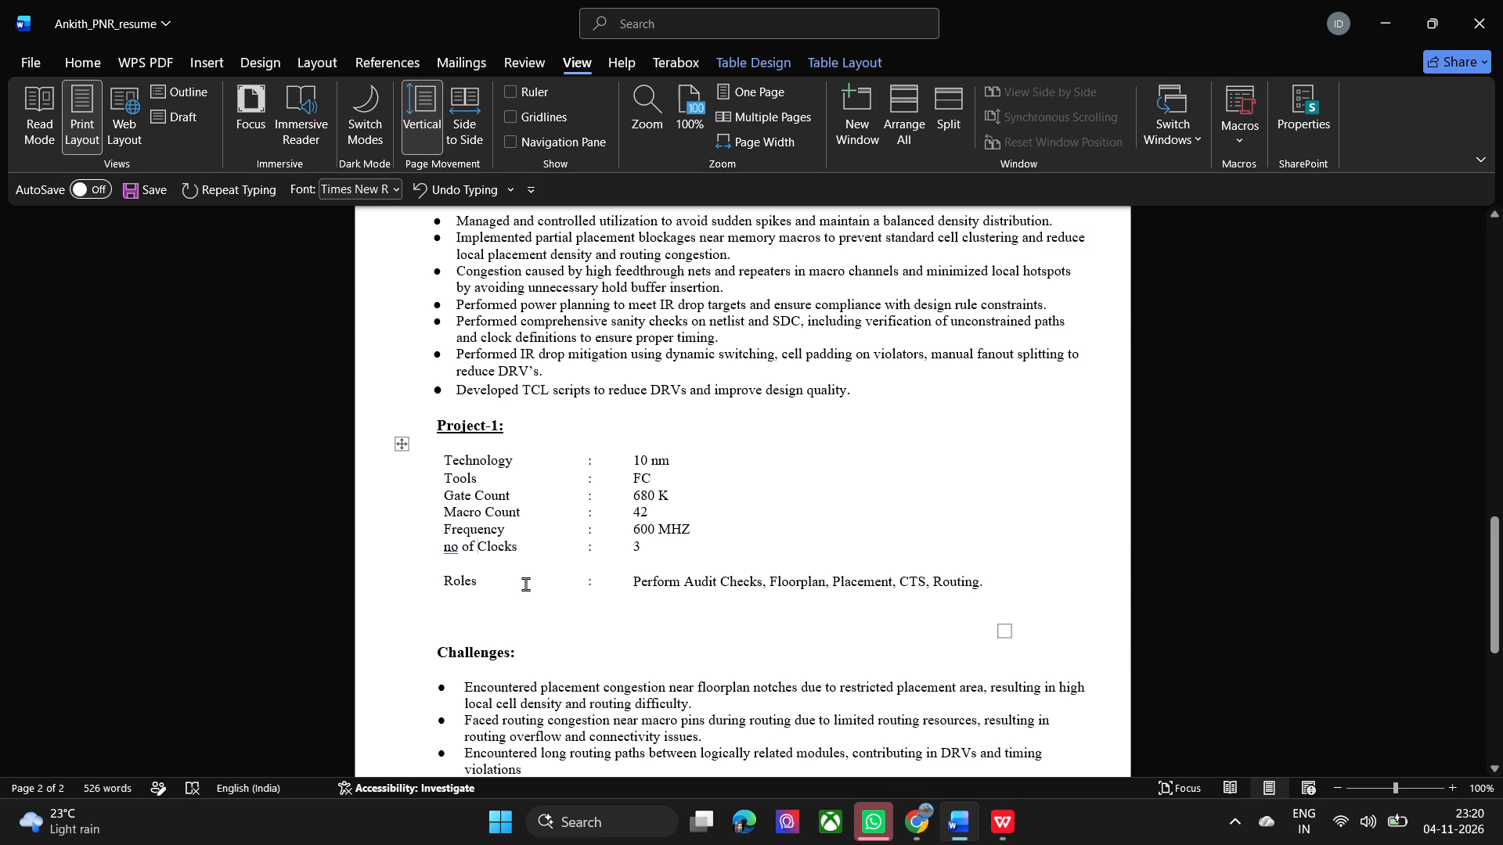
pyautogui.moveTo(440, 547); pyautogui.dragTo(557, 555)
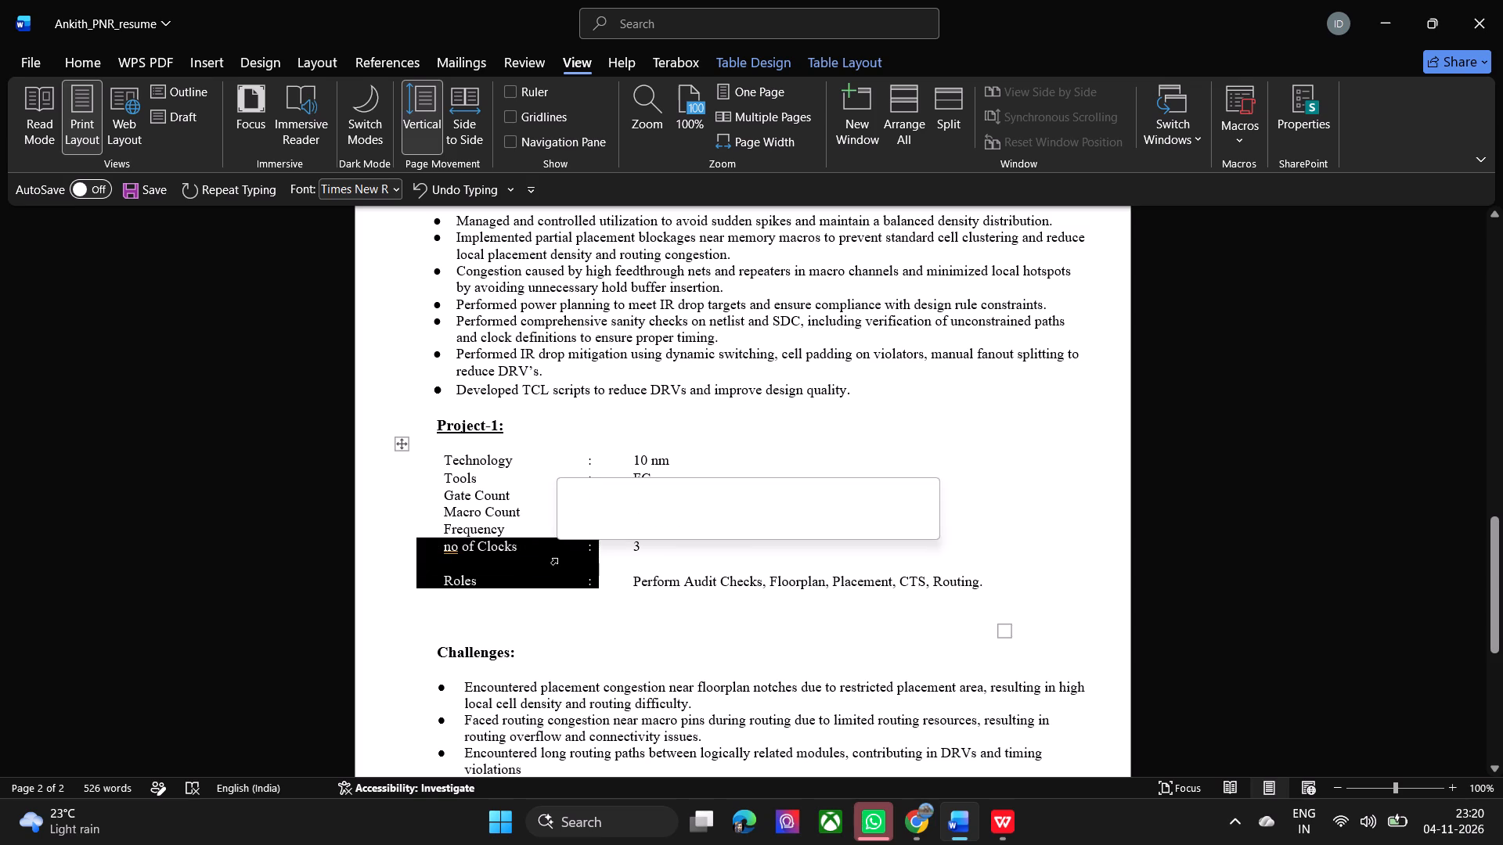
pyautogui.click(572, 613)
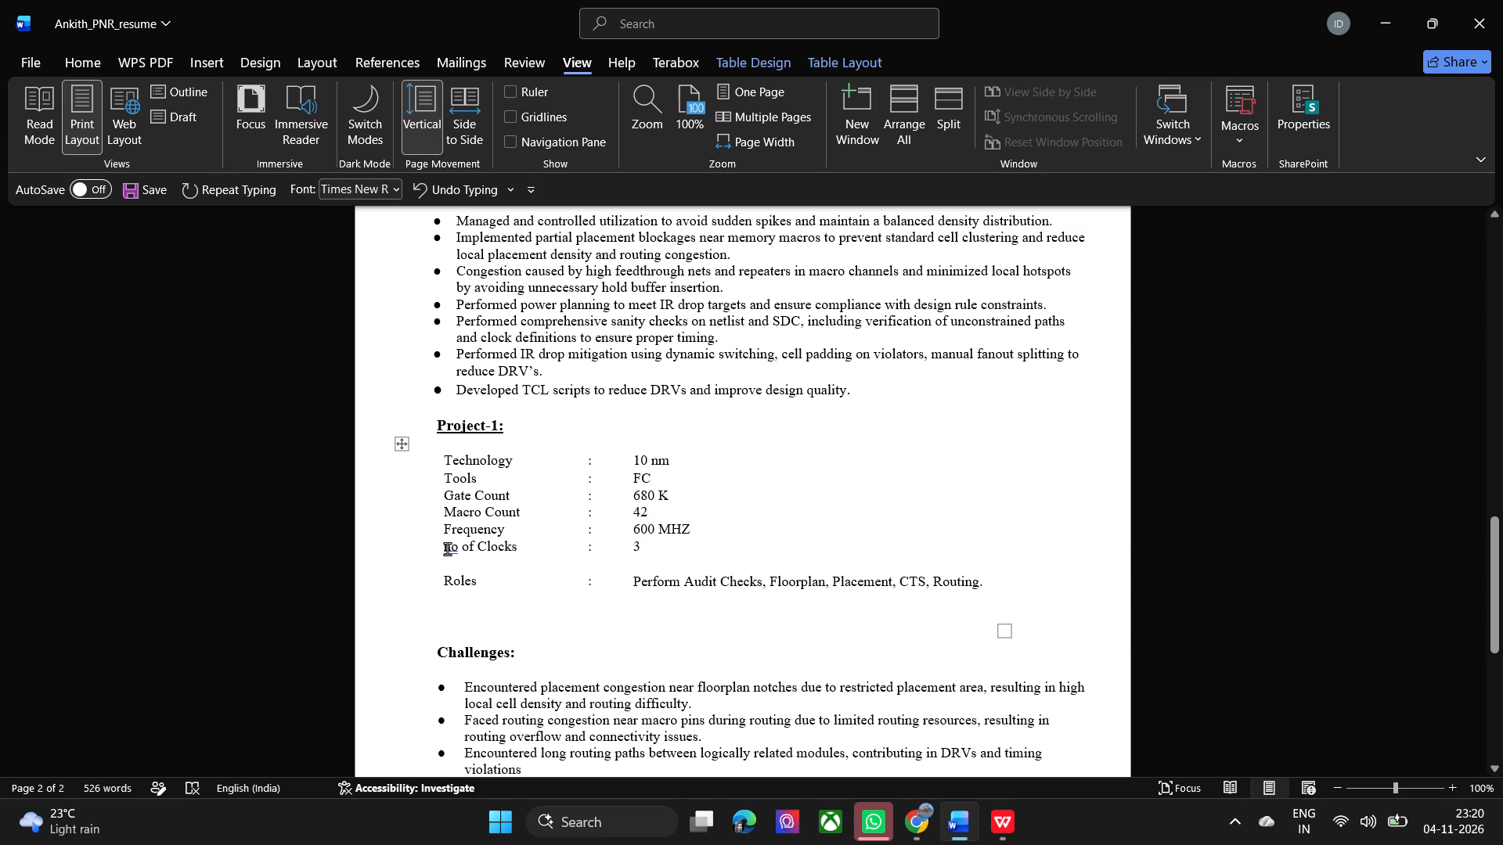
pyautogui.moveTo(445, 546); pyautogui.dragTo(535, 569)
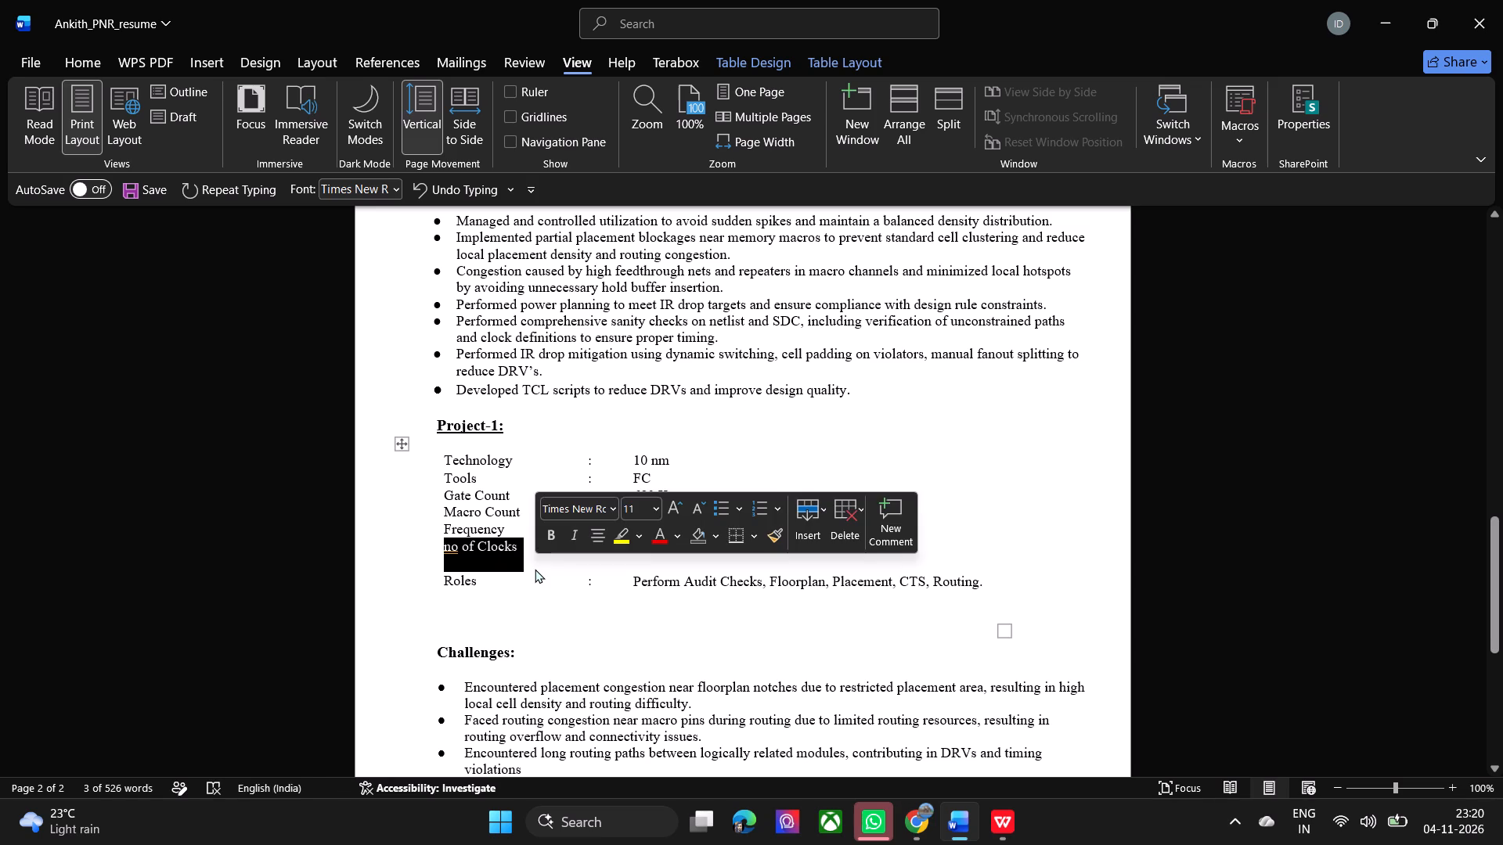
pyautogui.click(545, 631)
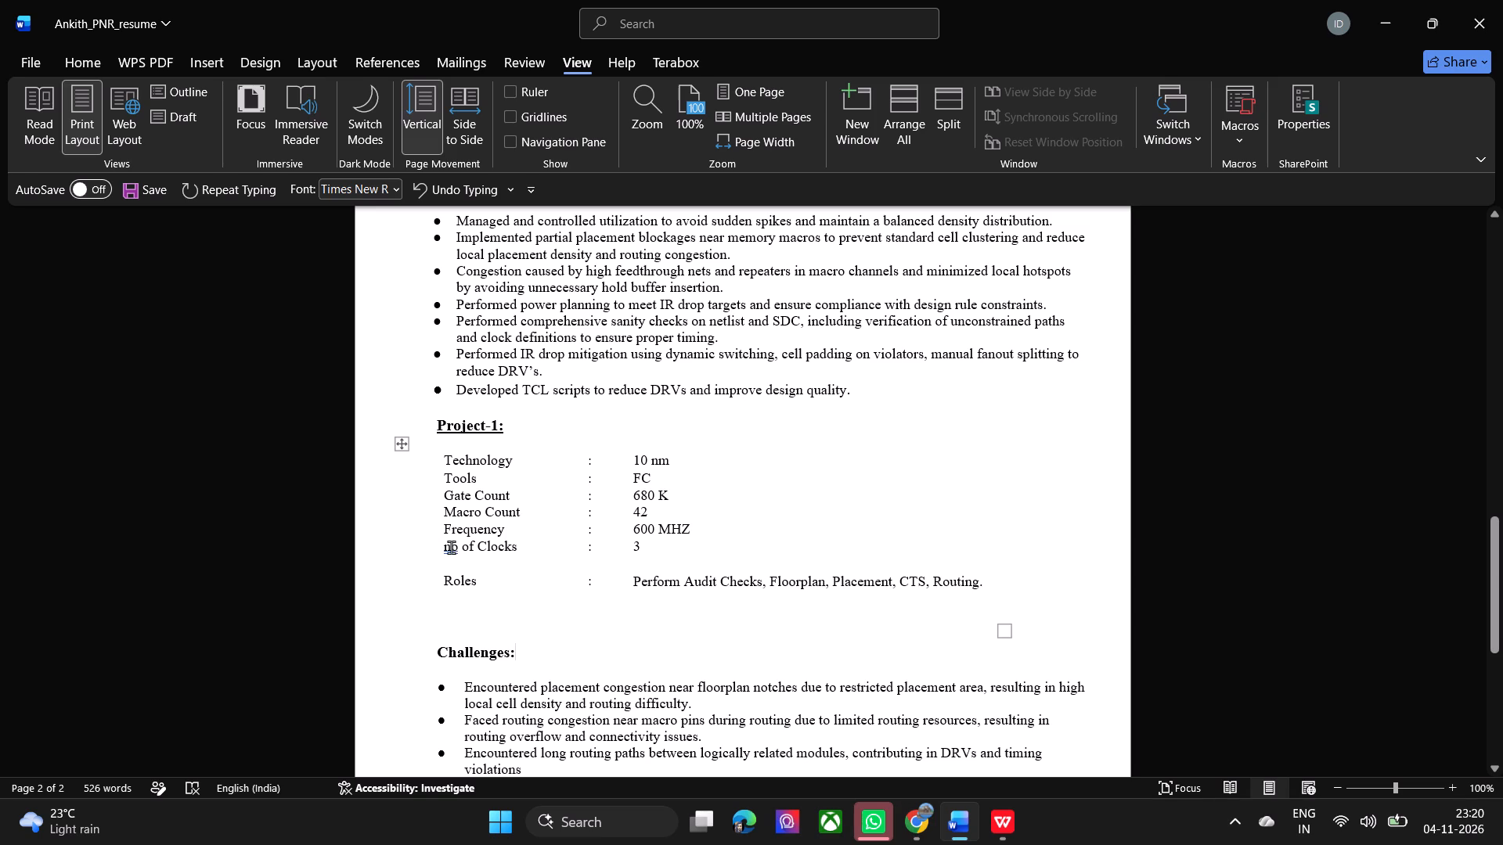
# Ignore the proofing suggestion on "no" in the Project-1 "no of Clocks" label.
pyautogui.click(450, 547)
pyautogui.rightClick(450, 547)
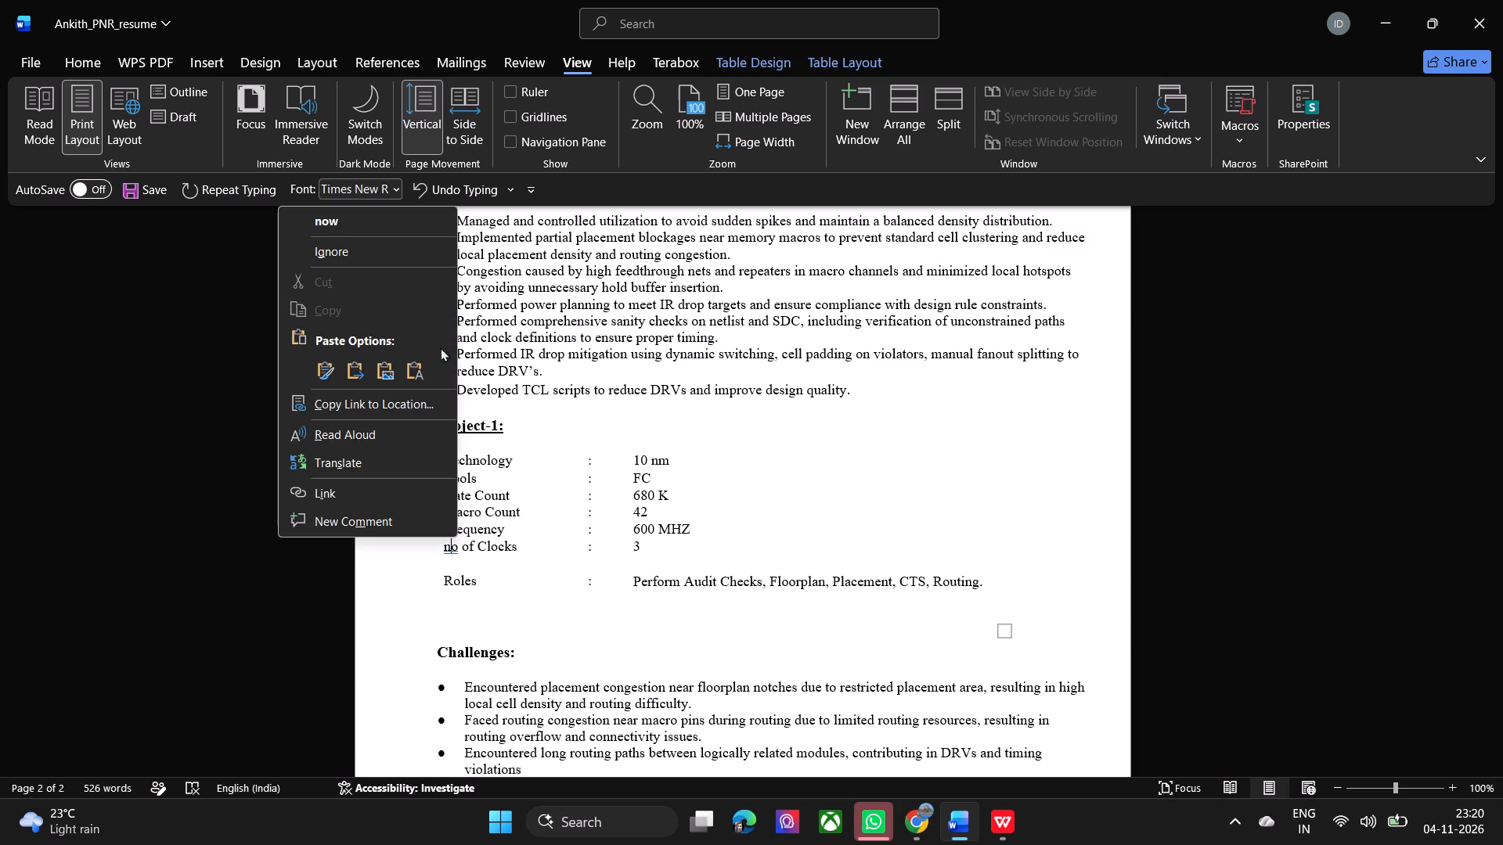
pyautogui.click(383, 253)
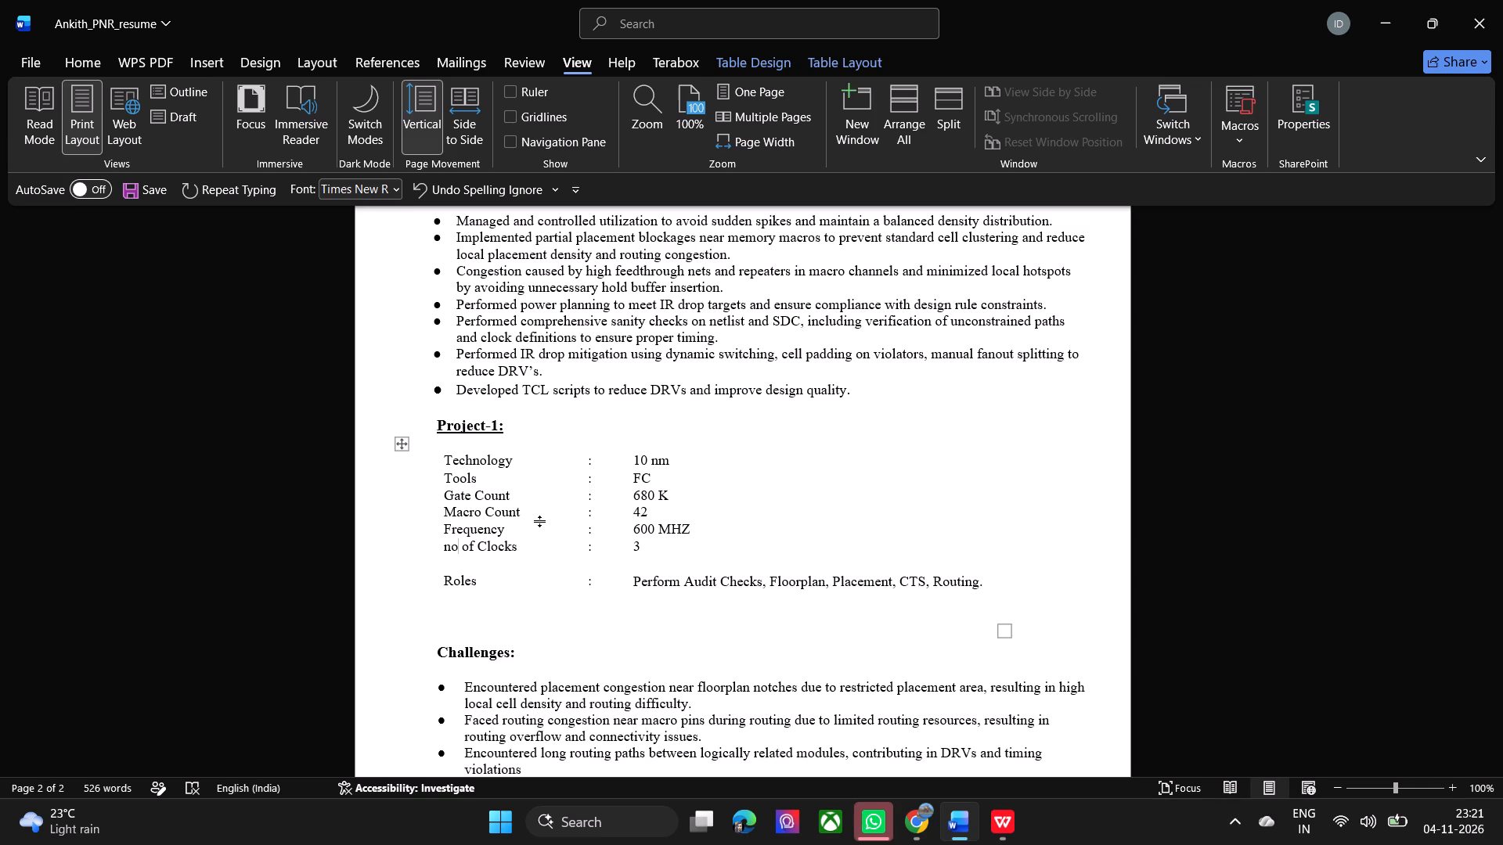
# Review the whole resume's layout, from the Summary of Expertise through the three project sections to the final Challenges list.
pyautogui.scroll(1, 542, 515)
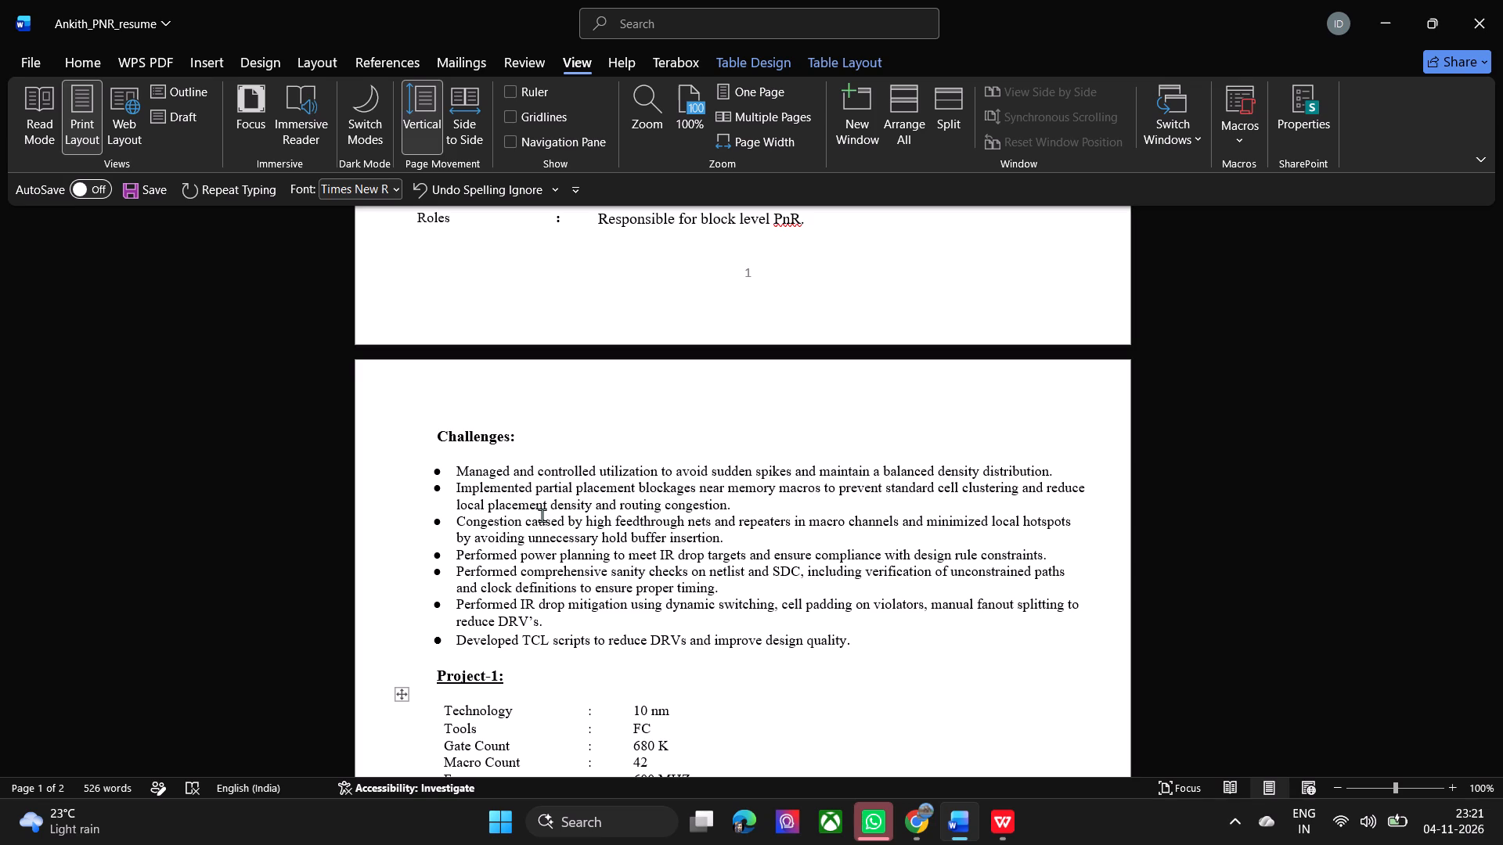
pyautogui.scroll(5, 665, 336)
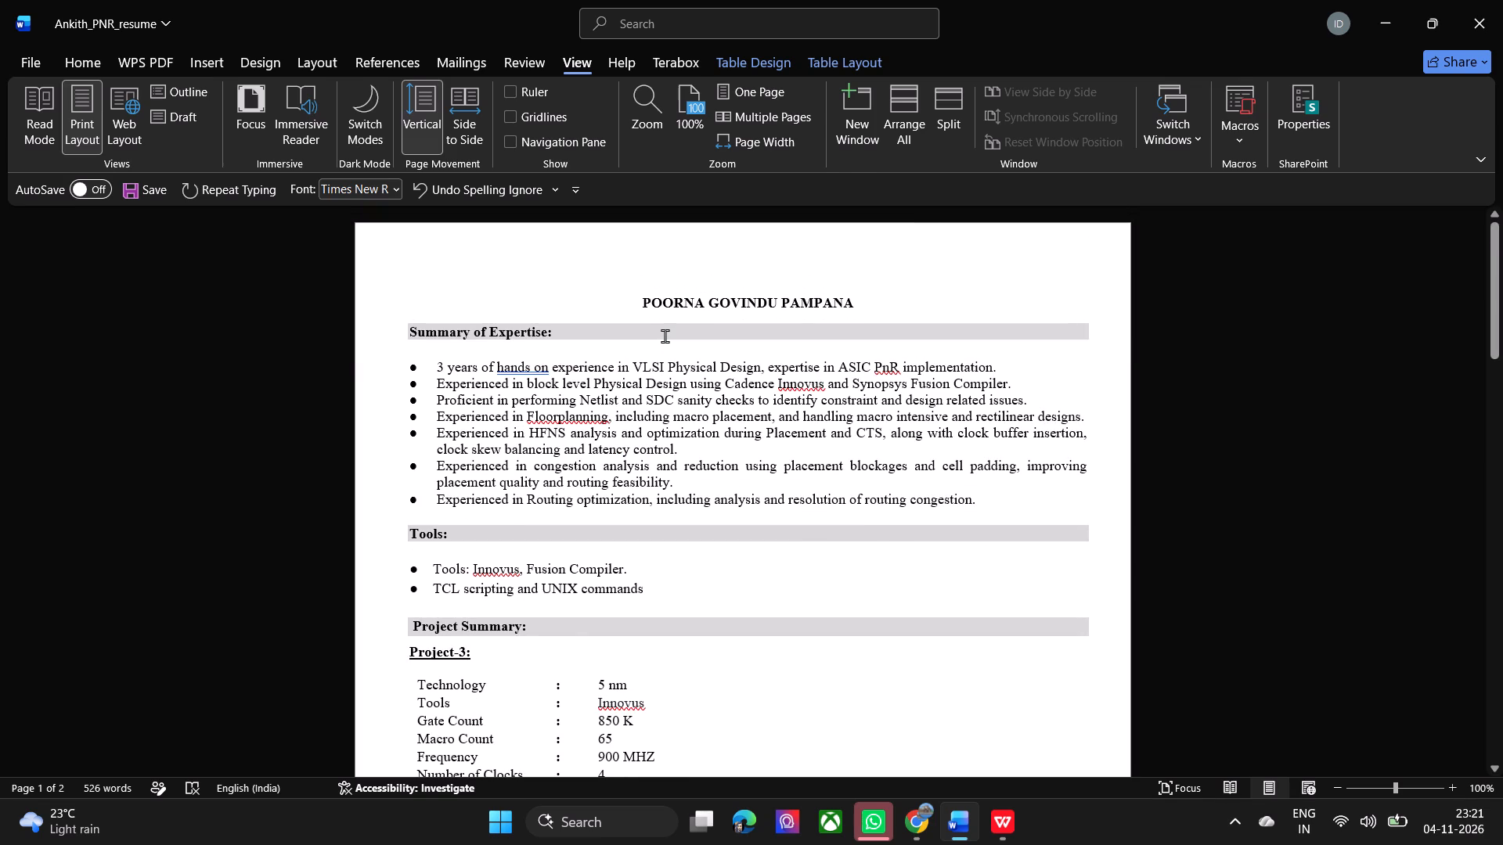
pyautogui.scroll(1, 665, 336)
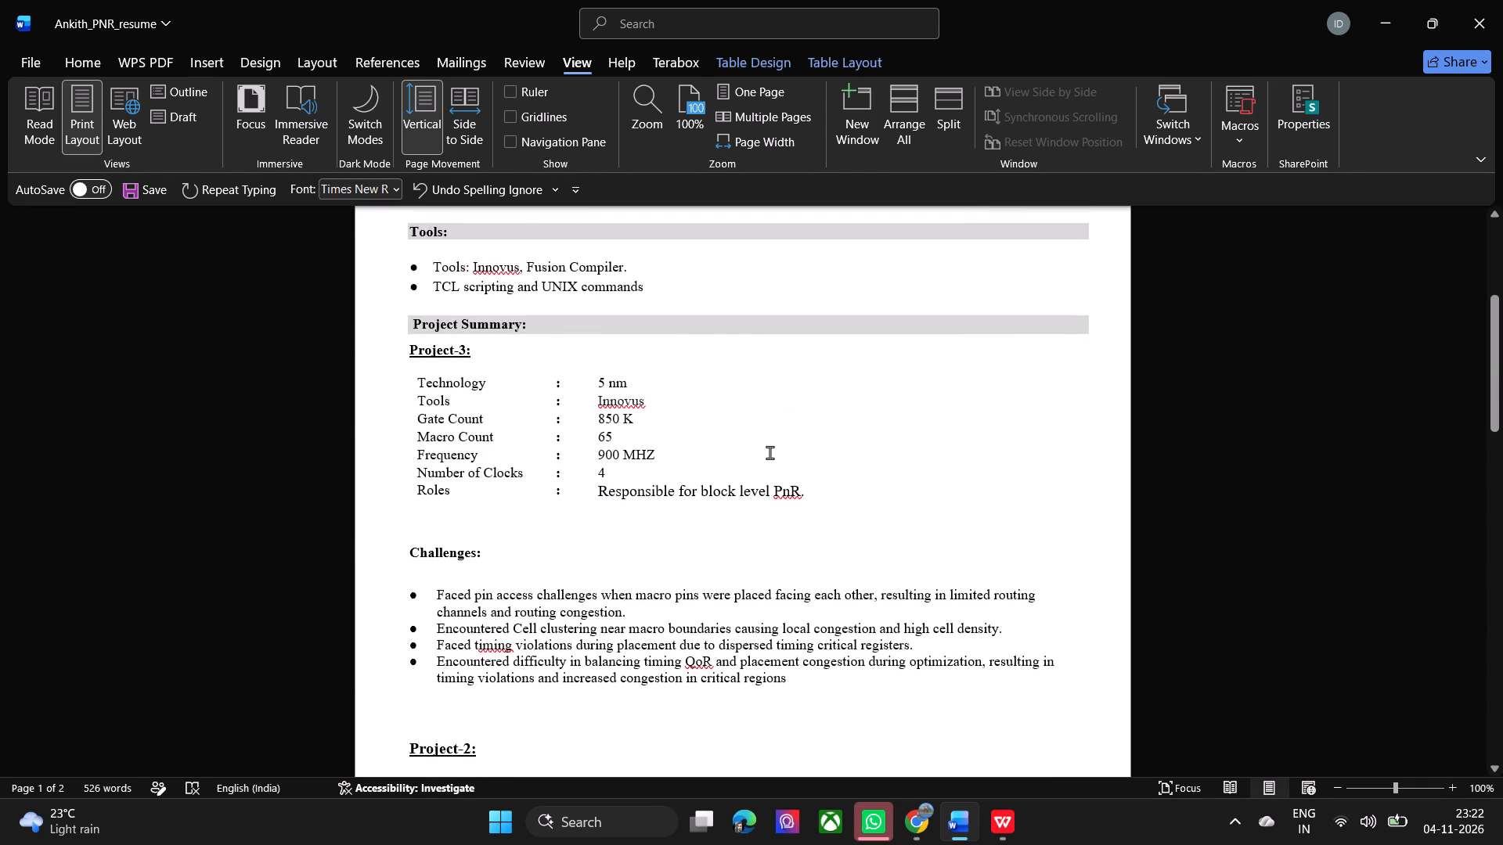
pyautogui.scroll(1, 770, 452)
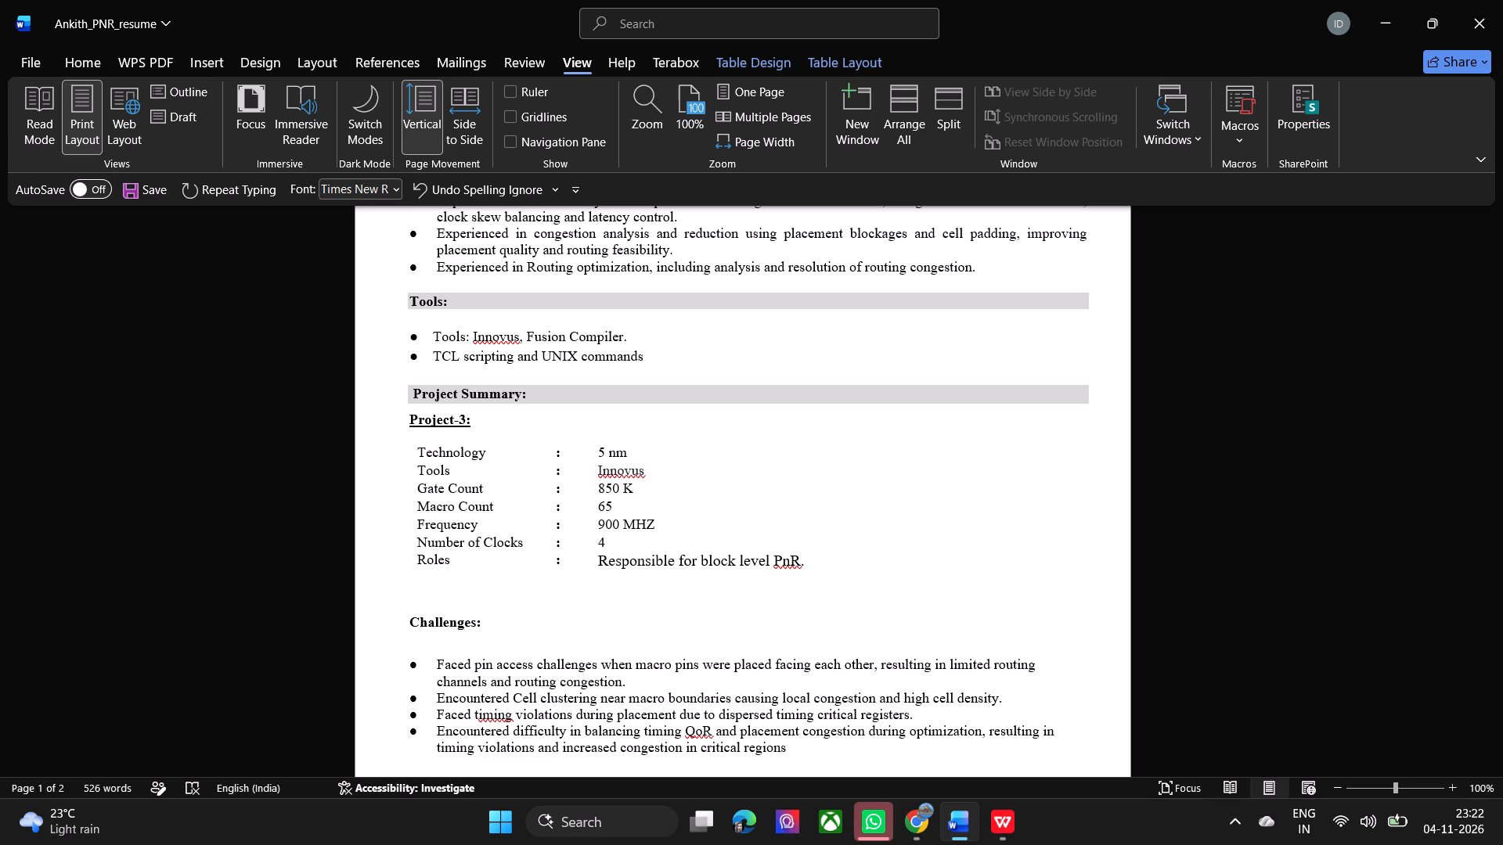
pyautogui.scroll(-1, 703, 591)
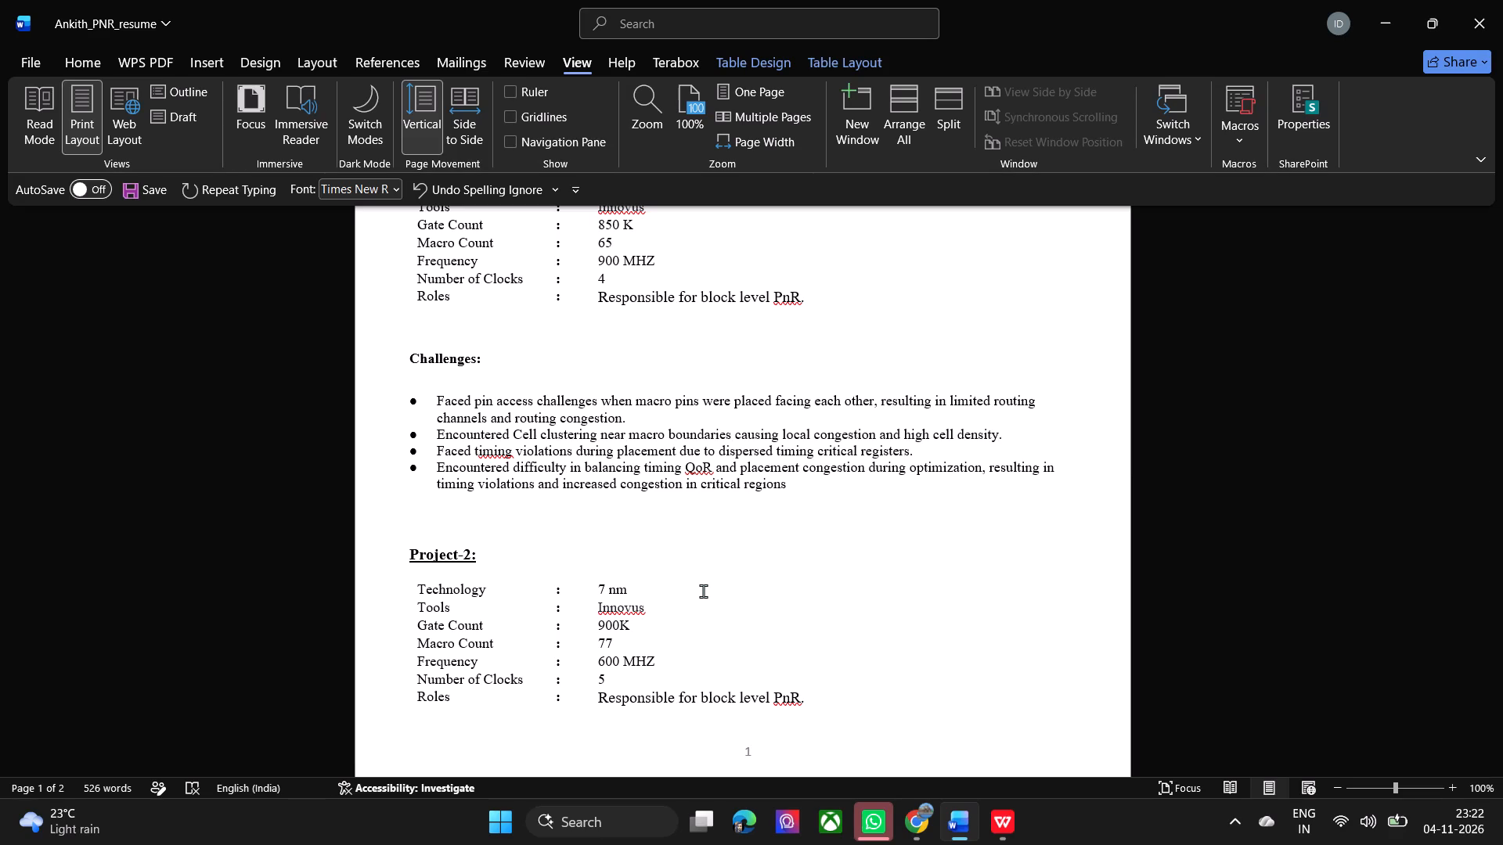
pyautogui.scroll(-1, 703, 591)
pyautogui.scroll(1, 703, 591)
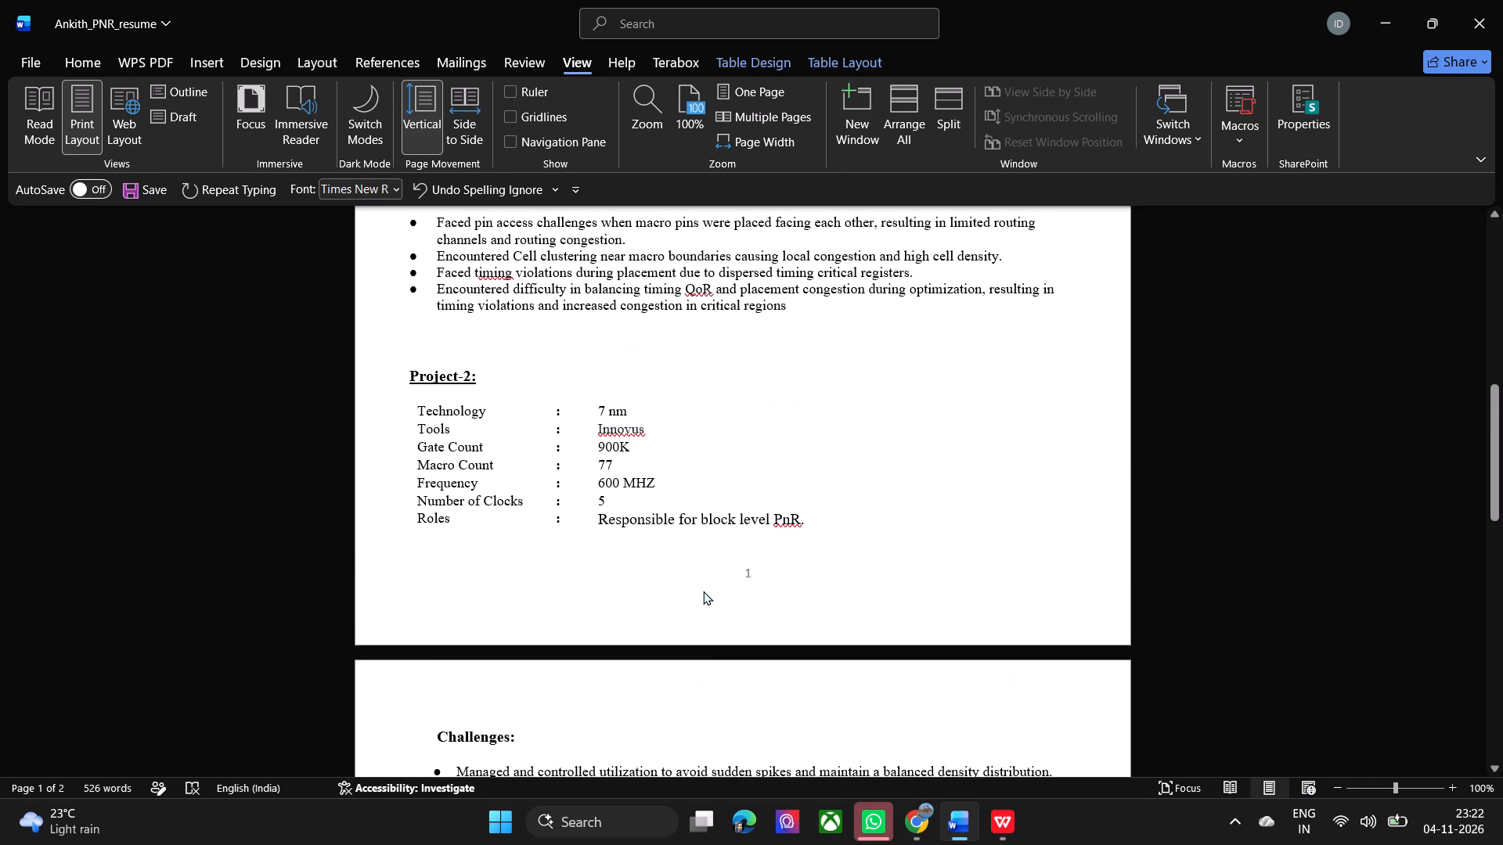
pyautogui.scroll(-1, 703, 591)
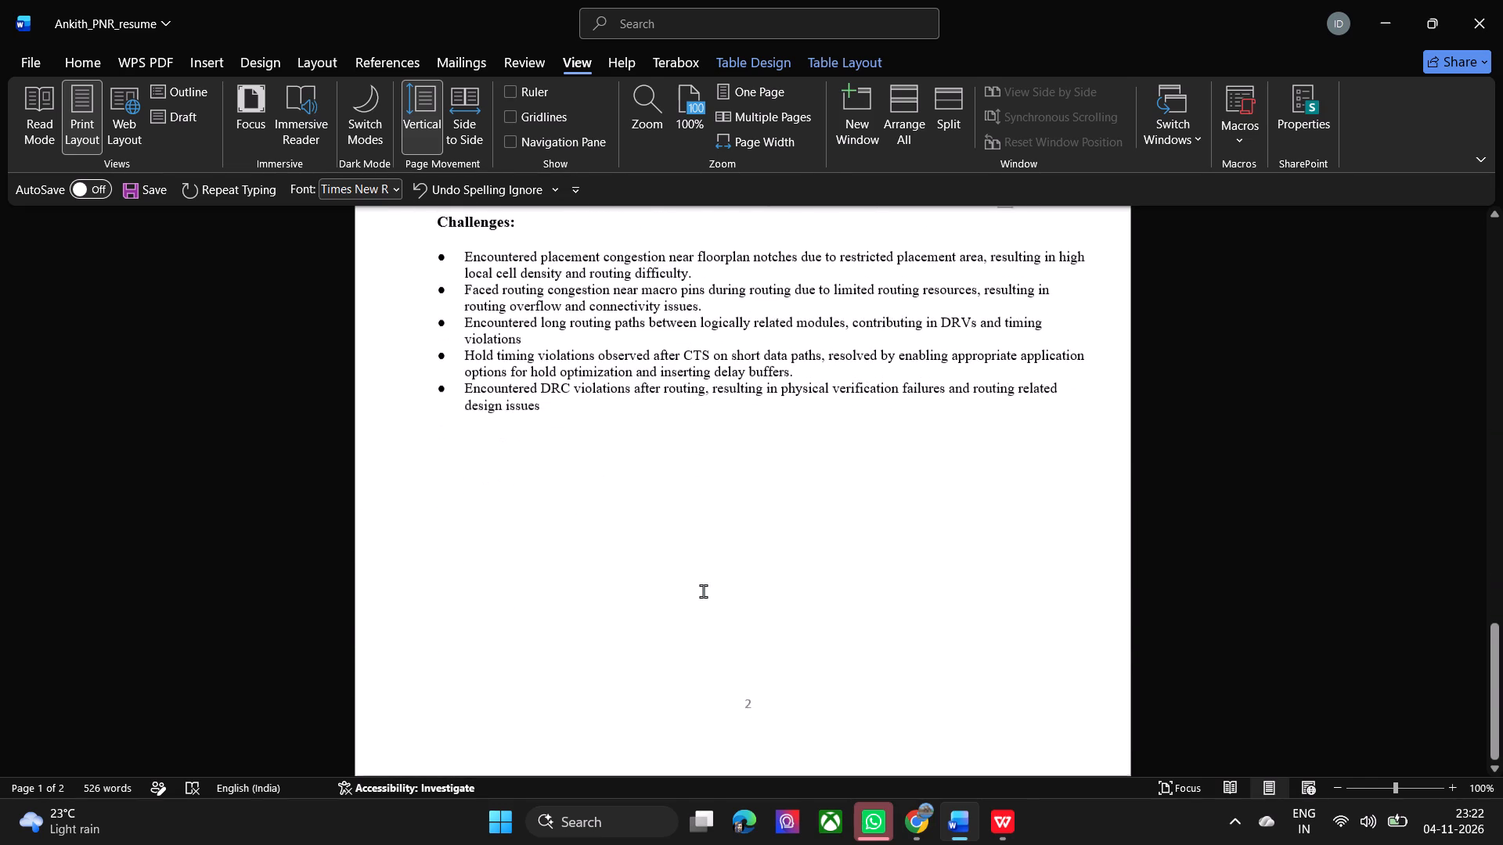
pyautogui.scroll(-2, 703, 591)
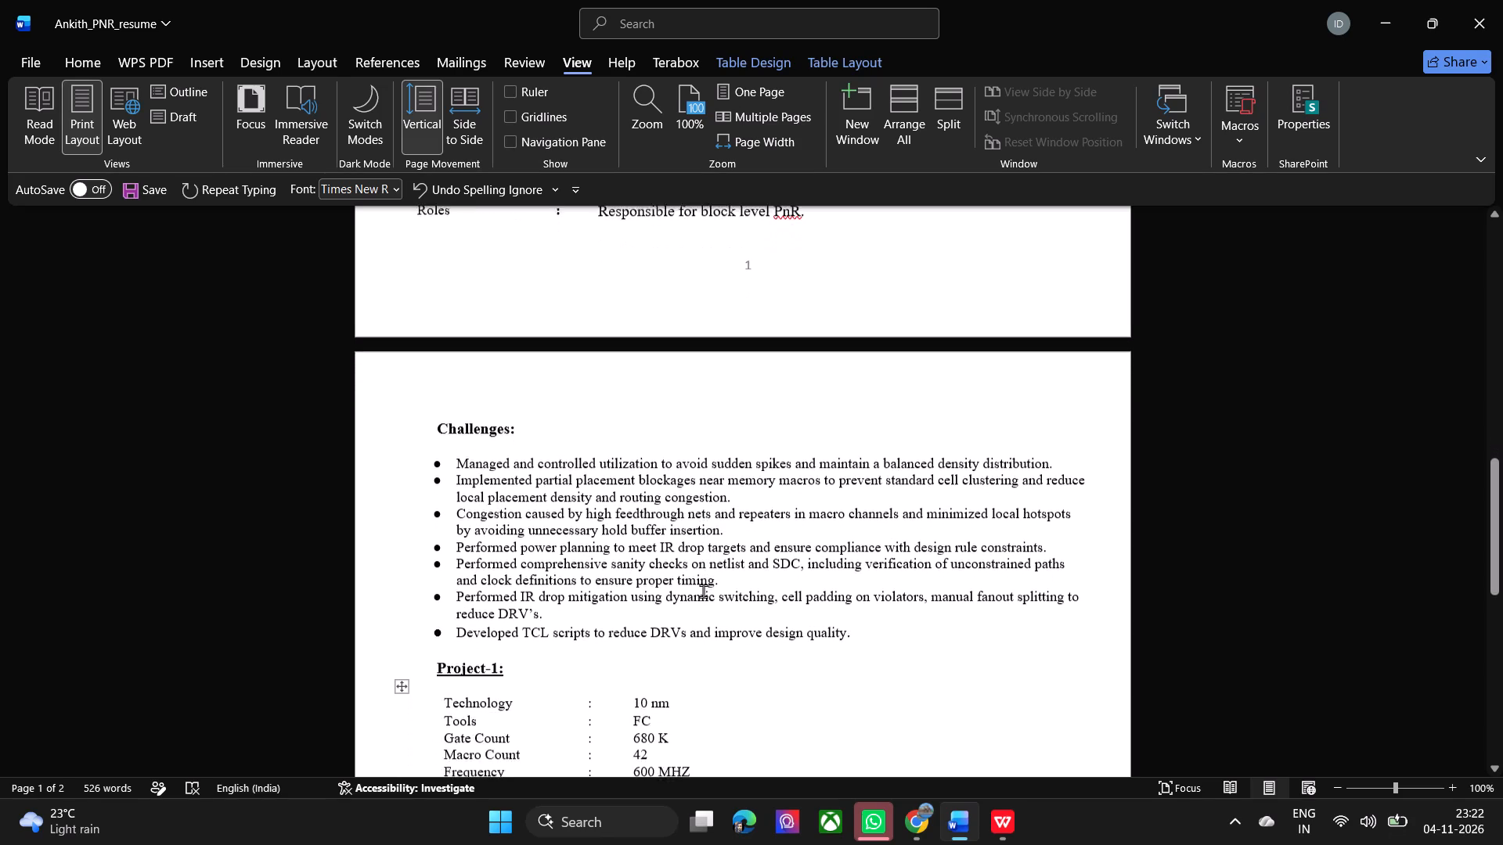
pyautogui.scroll(-2, 703, 591)
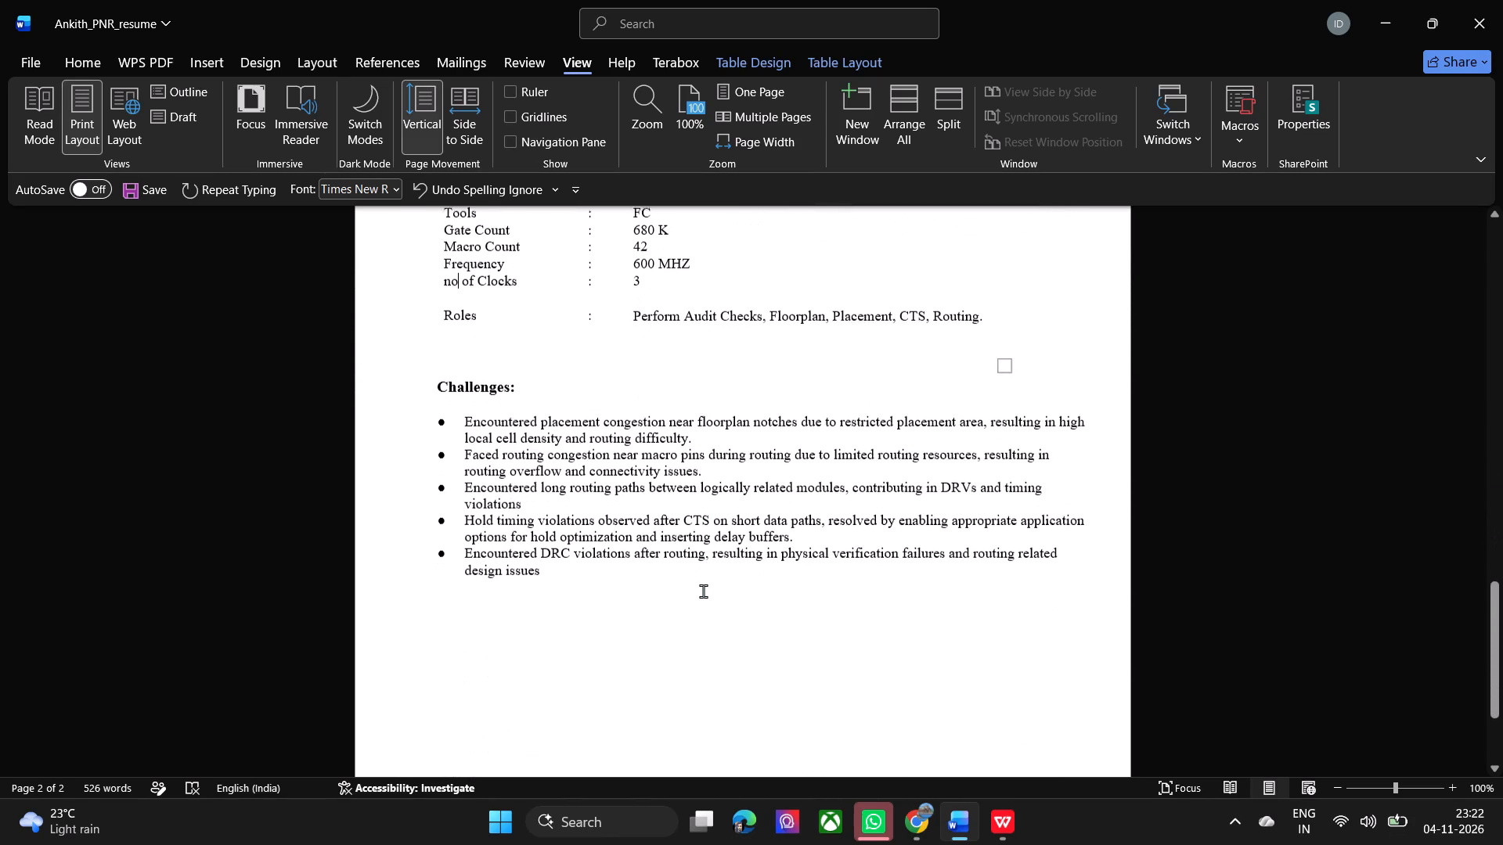
pyautogui.scroll(-1, 703, 591)
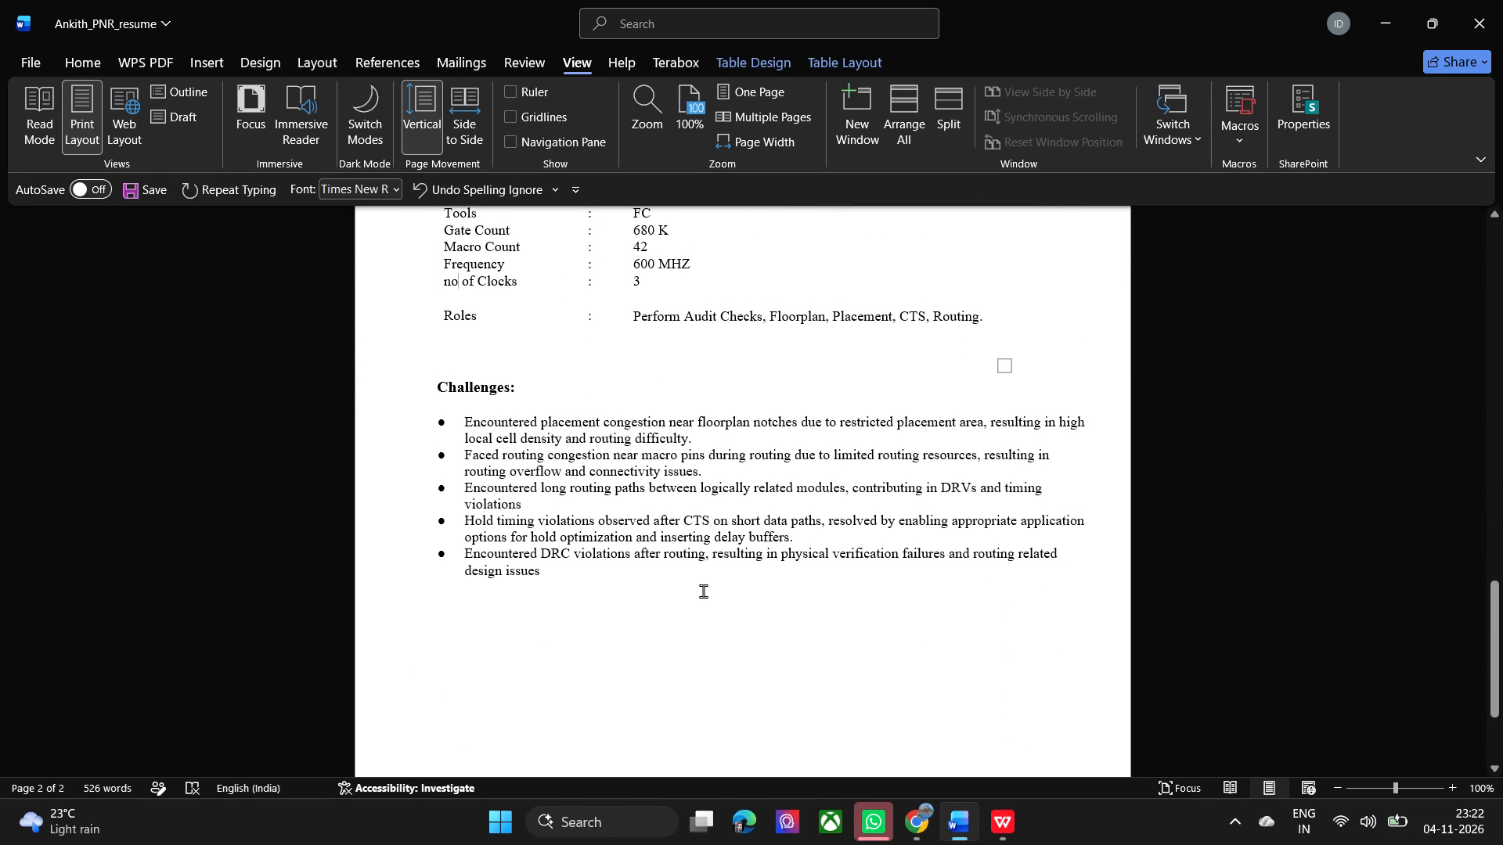
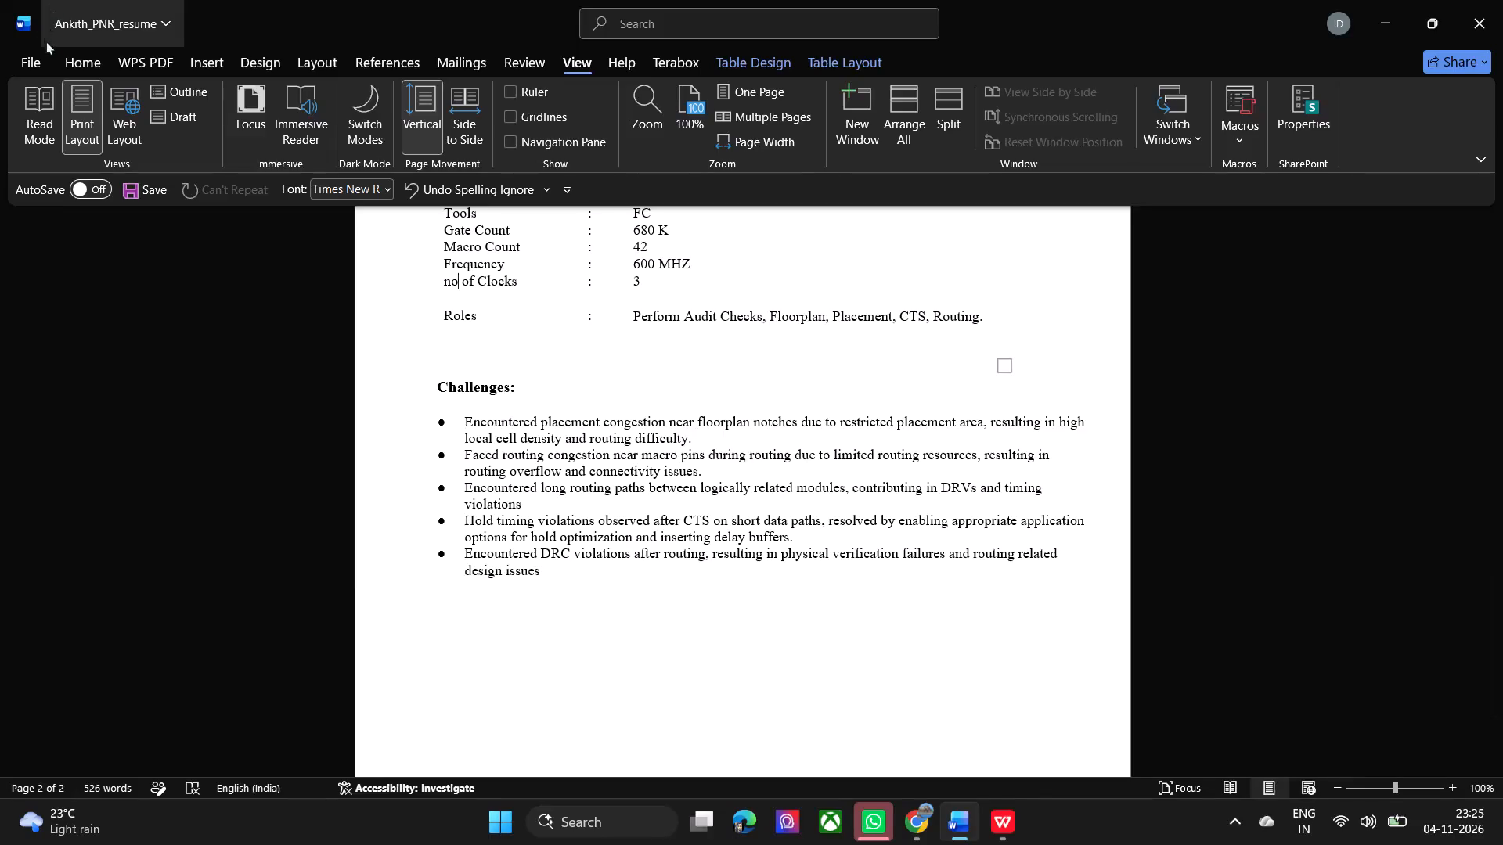
# Start saving a copy of the resume under a new file name, removing "Ankith" from before "_PNR_resume".
pyautogui.click(50, 52)
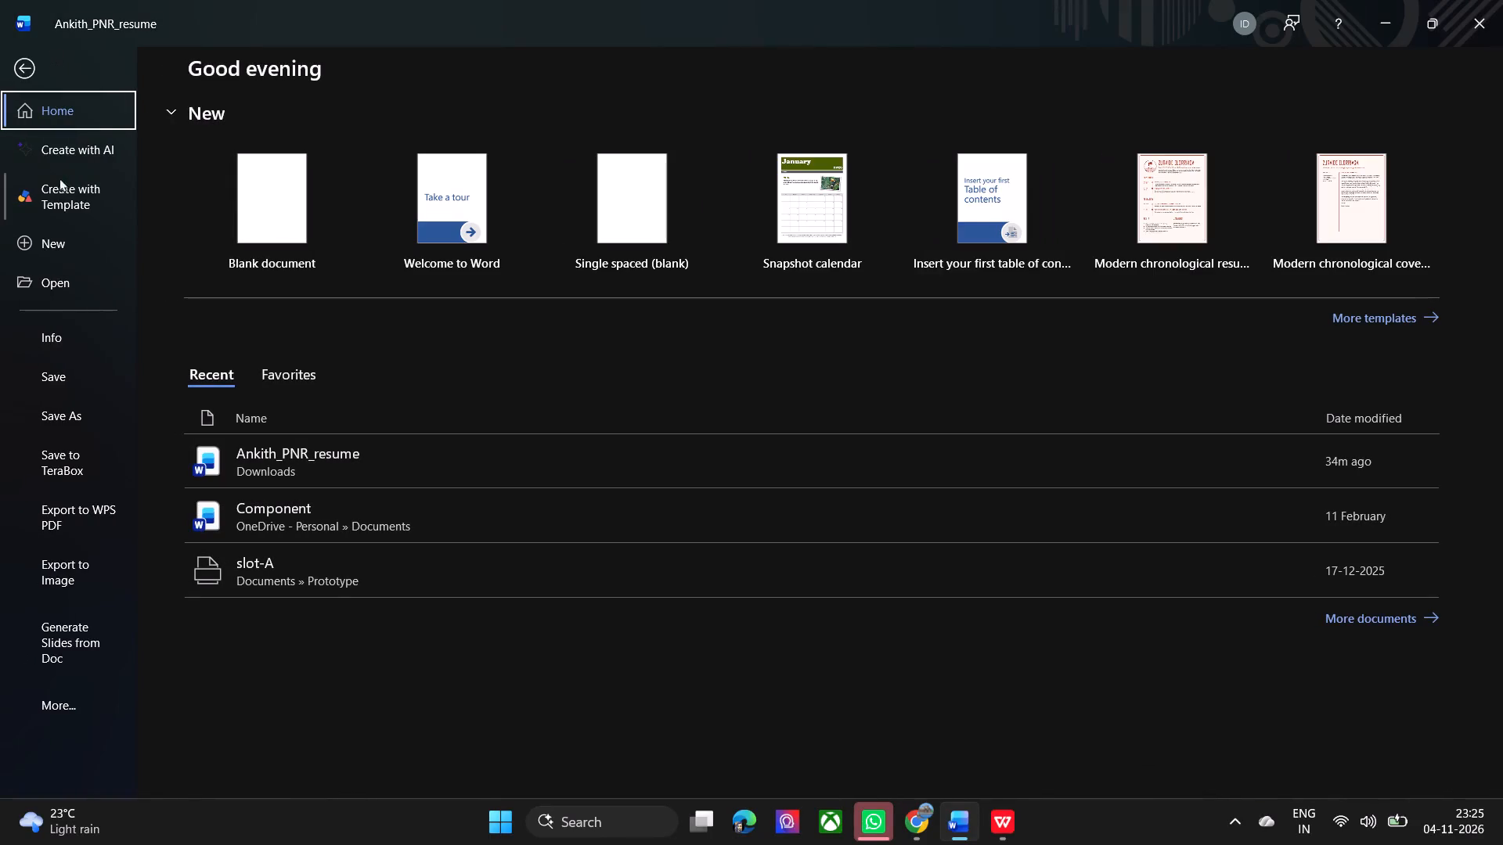
pyautogui.rightClick(98, 419)
pyautogui.click(64, 415)
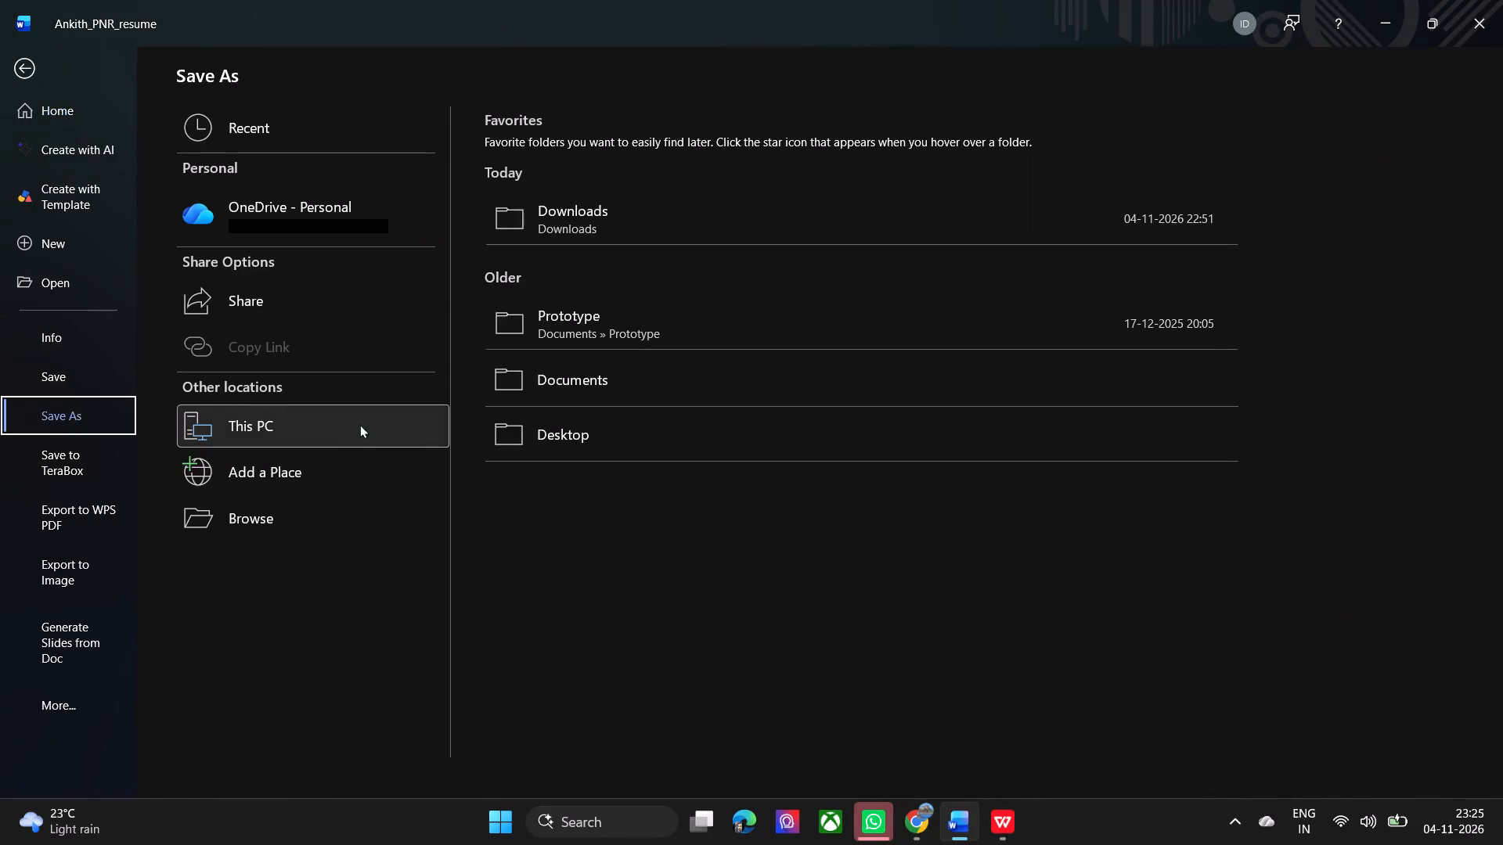
pyautogui.click(345, 502)
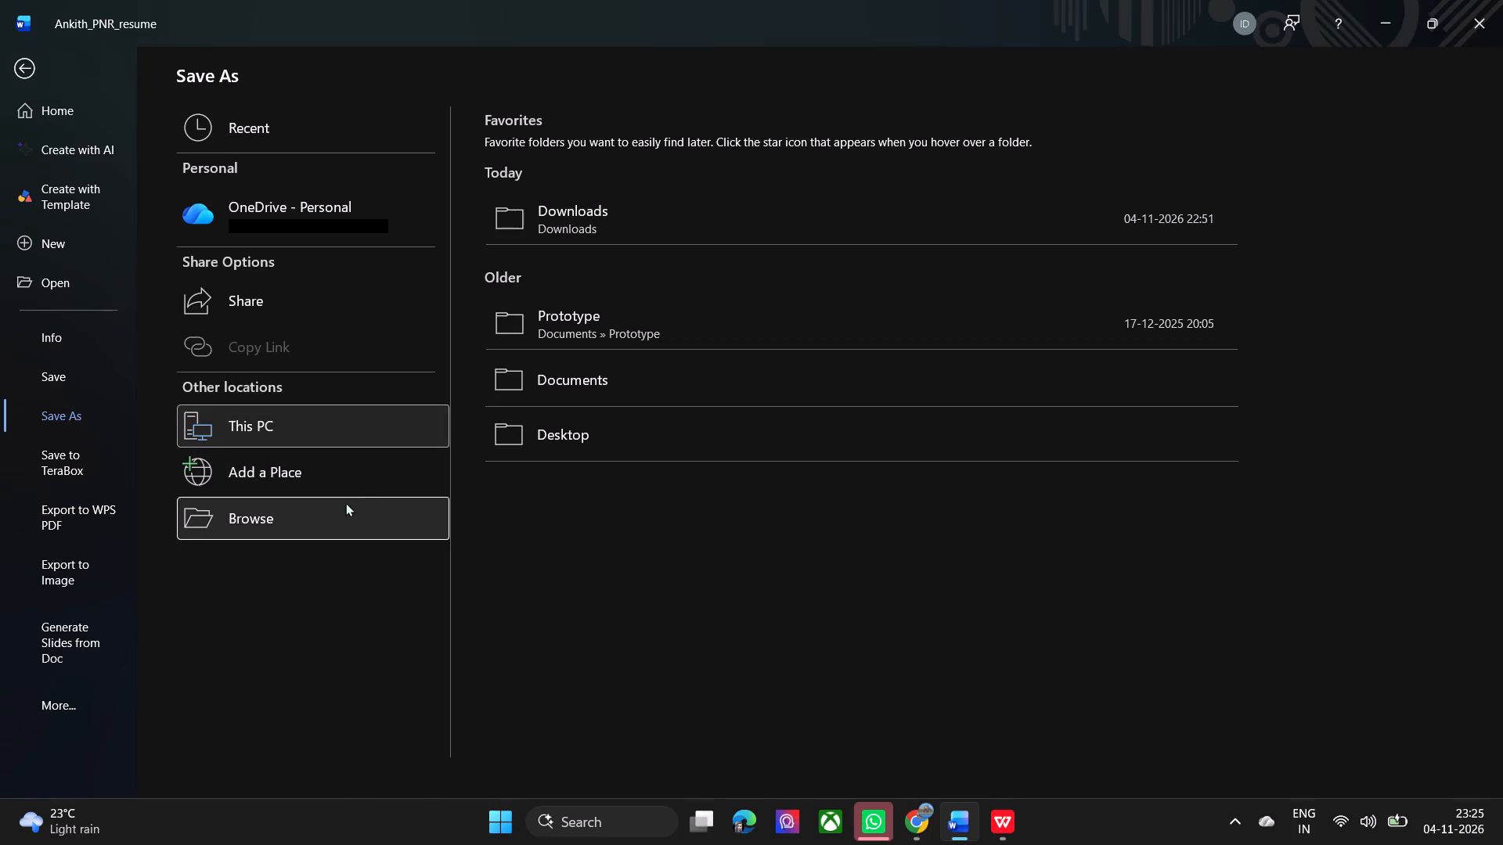
pyautogui.doubleClick(350, 523)
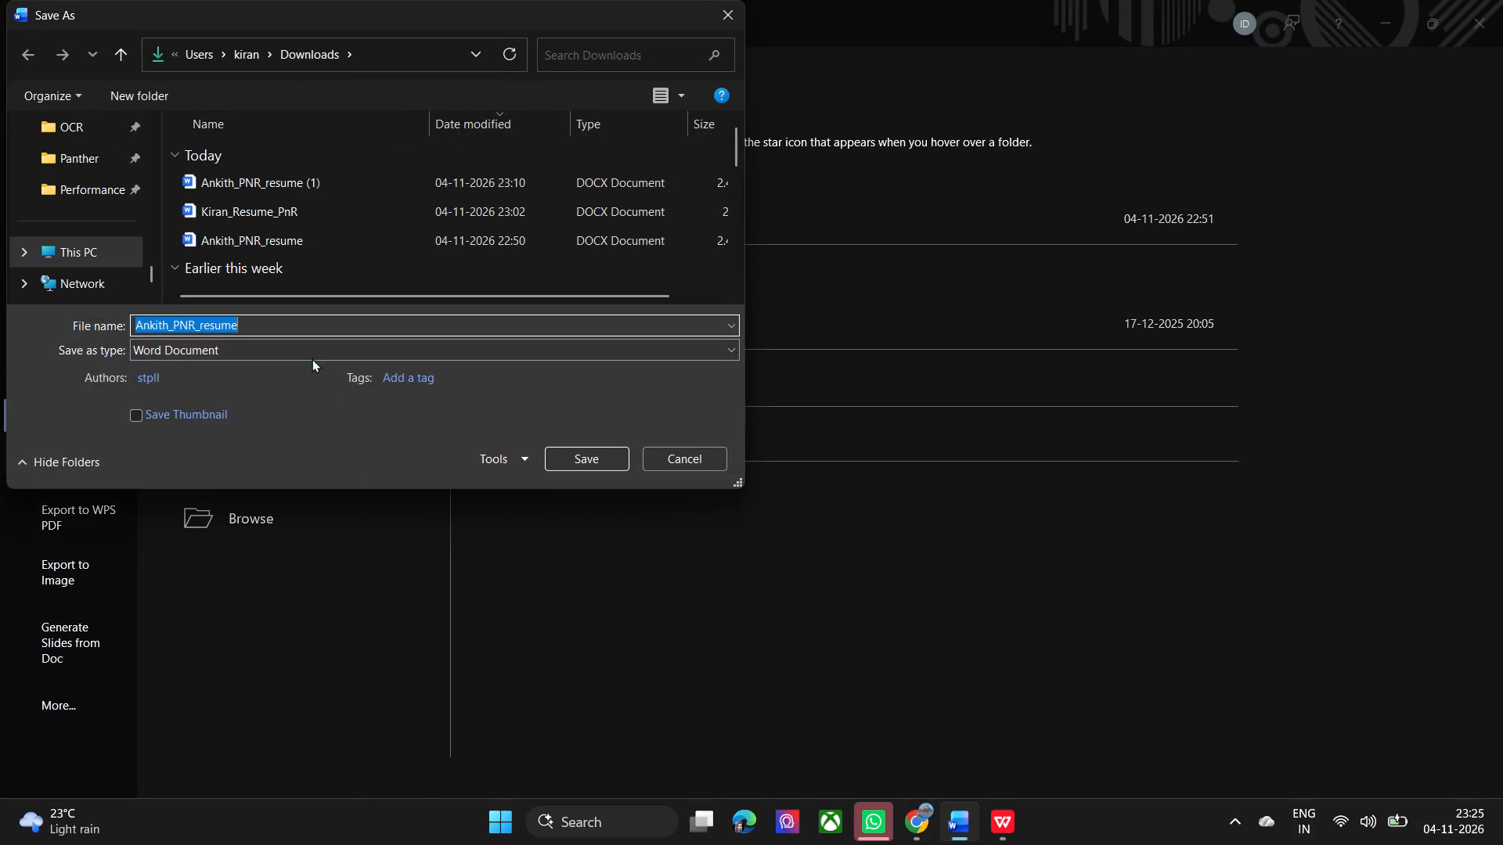
pyautogui.press('Left')
pyautogui.press('Left')
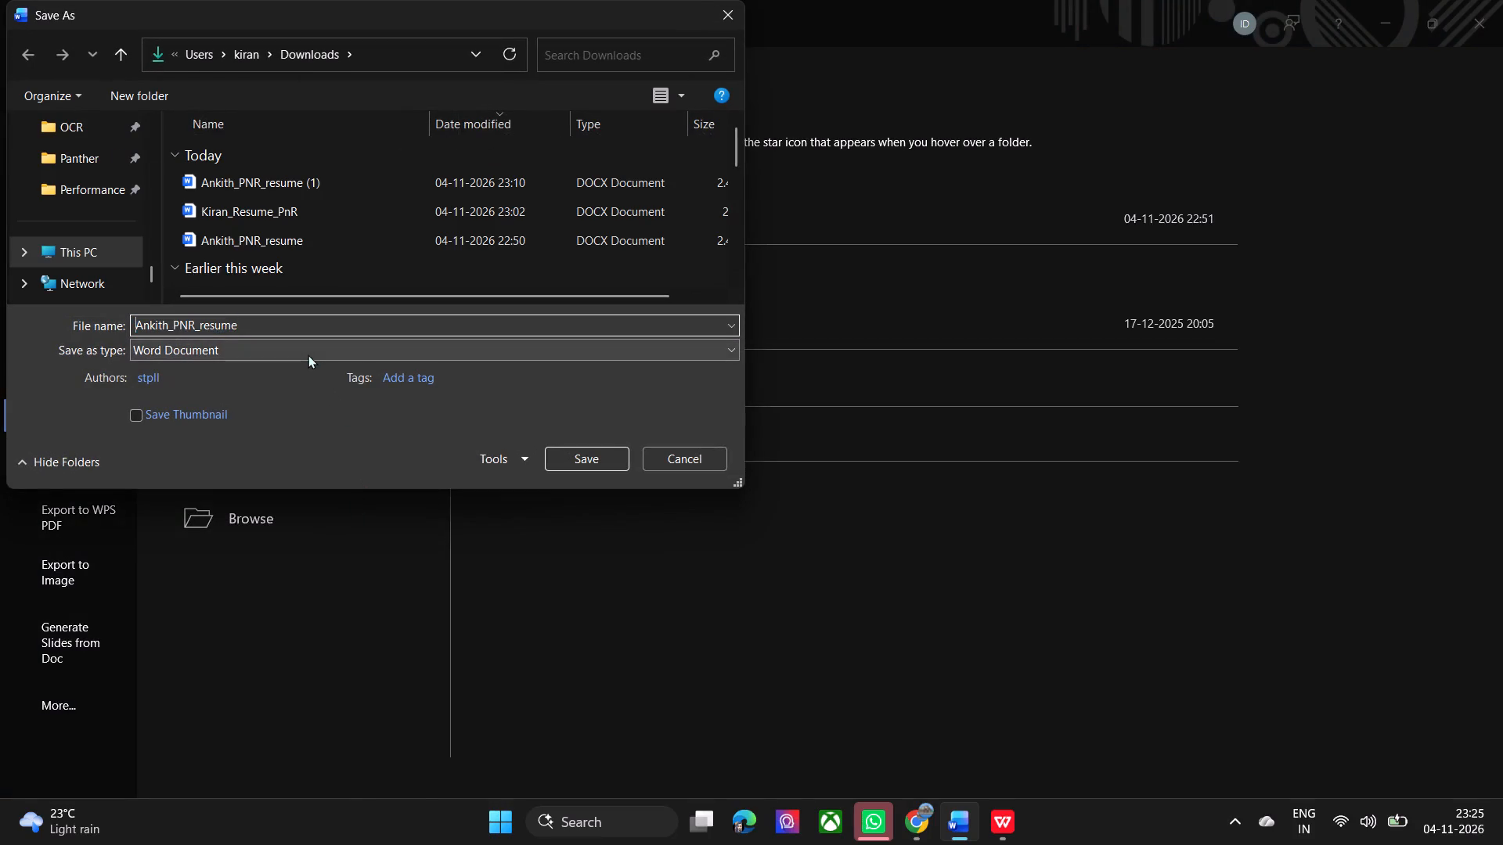
pyautogui.press('BackSpace')
pyautogui.press('BackSpace')
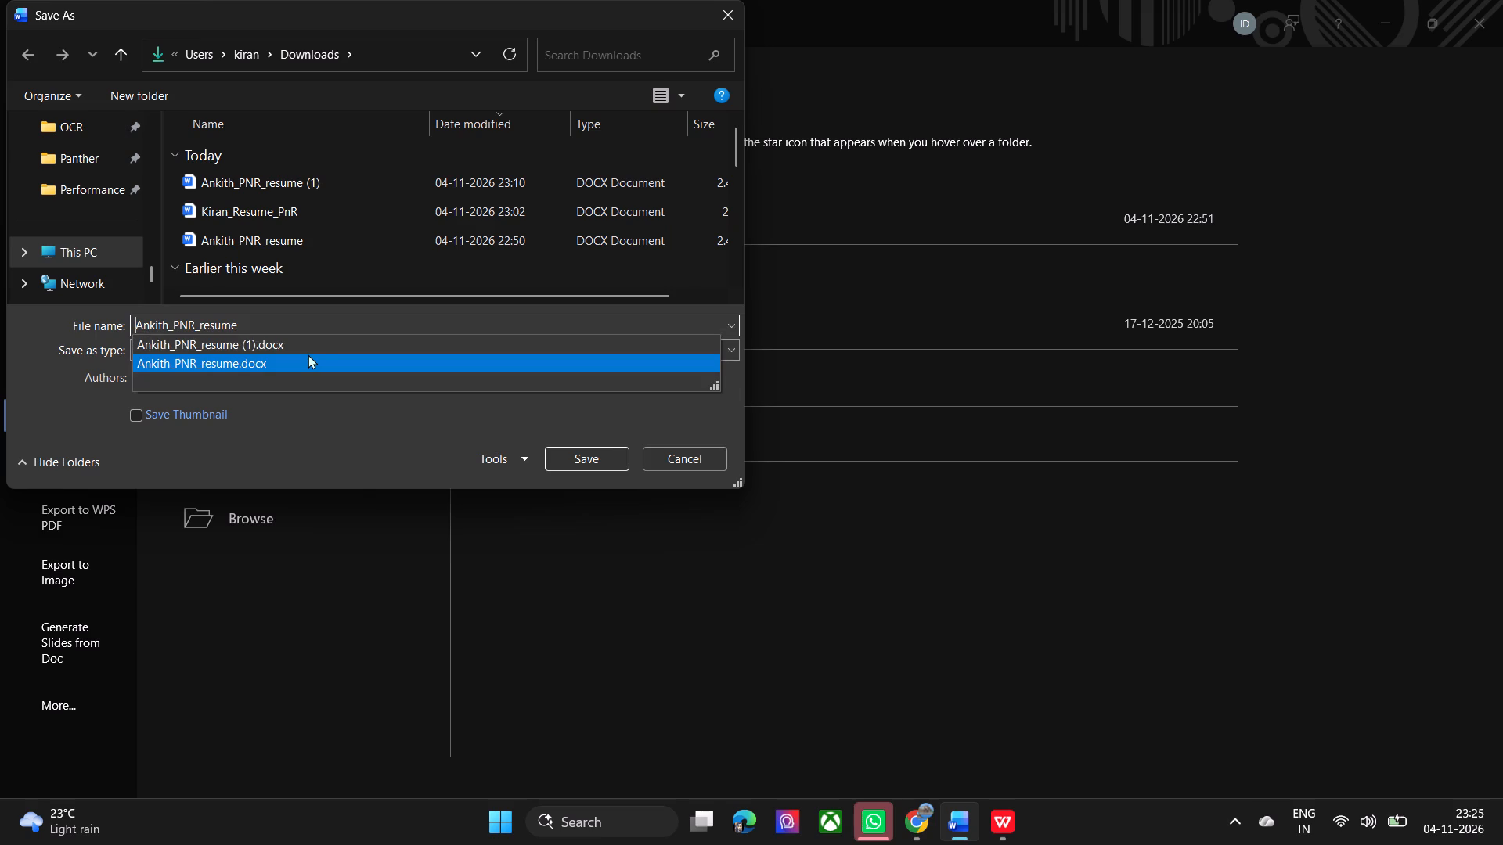
pyautogui.click(171, 325)
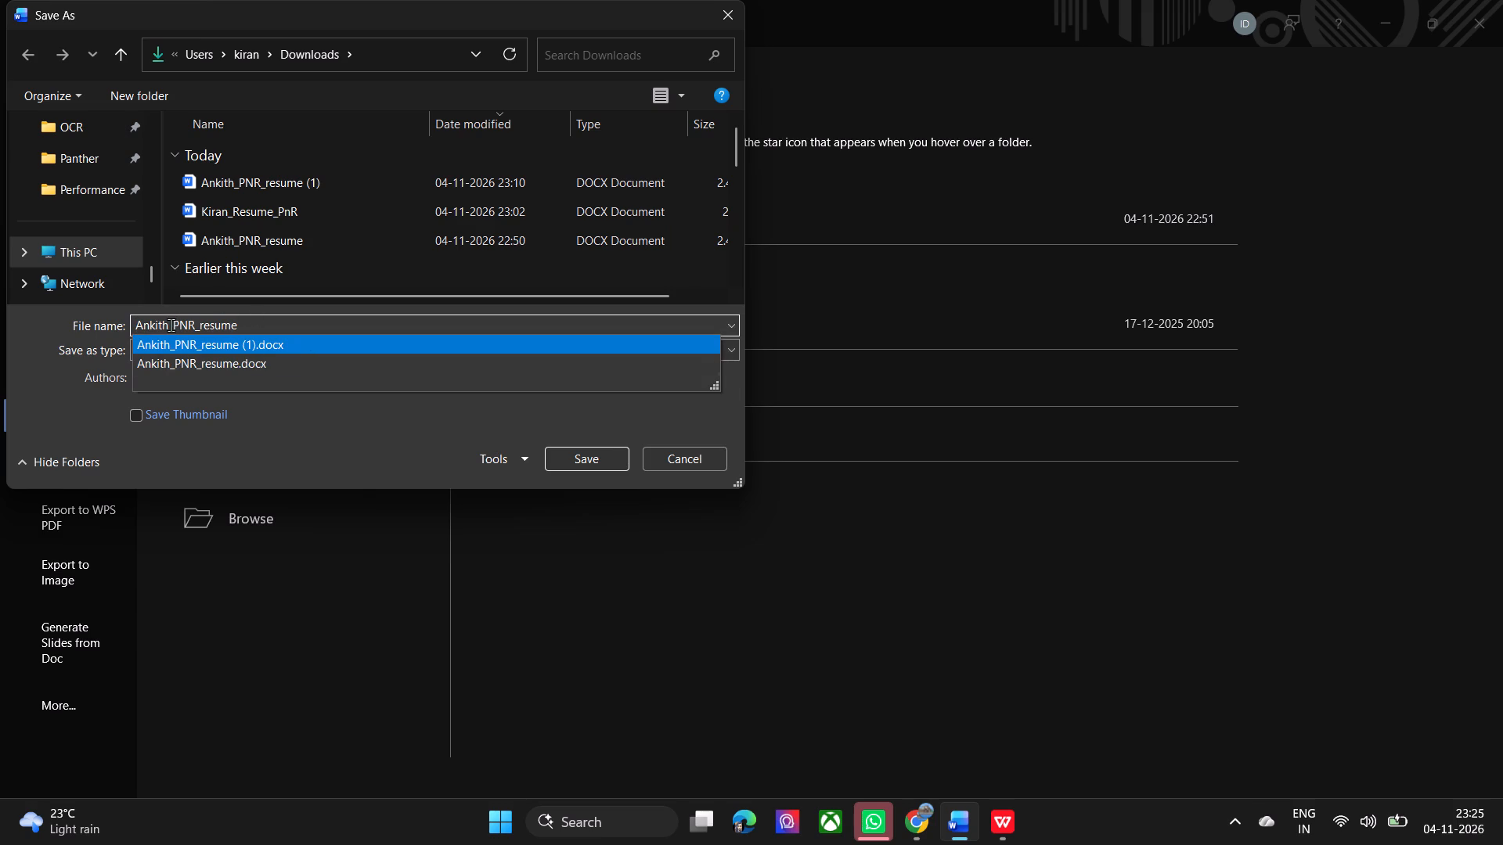
pyautogui.press('Left')
pyautogui.press('BackSpace')
pyautogui.press('BackSpace')
pyautogui.press('BackSpace')
pyautogui.press('BackSpace')
pyautogui.press('BackSpace')
pyautogui.press('BackSpace')
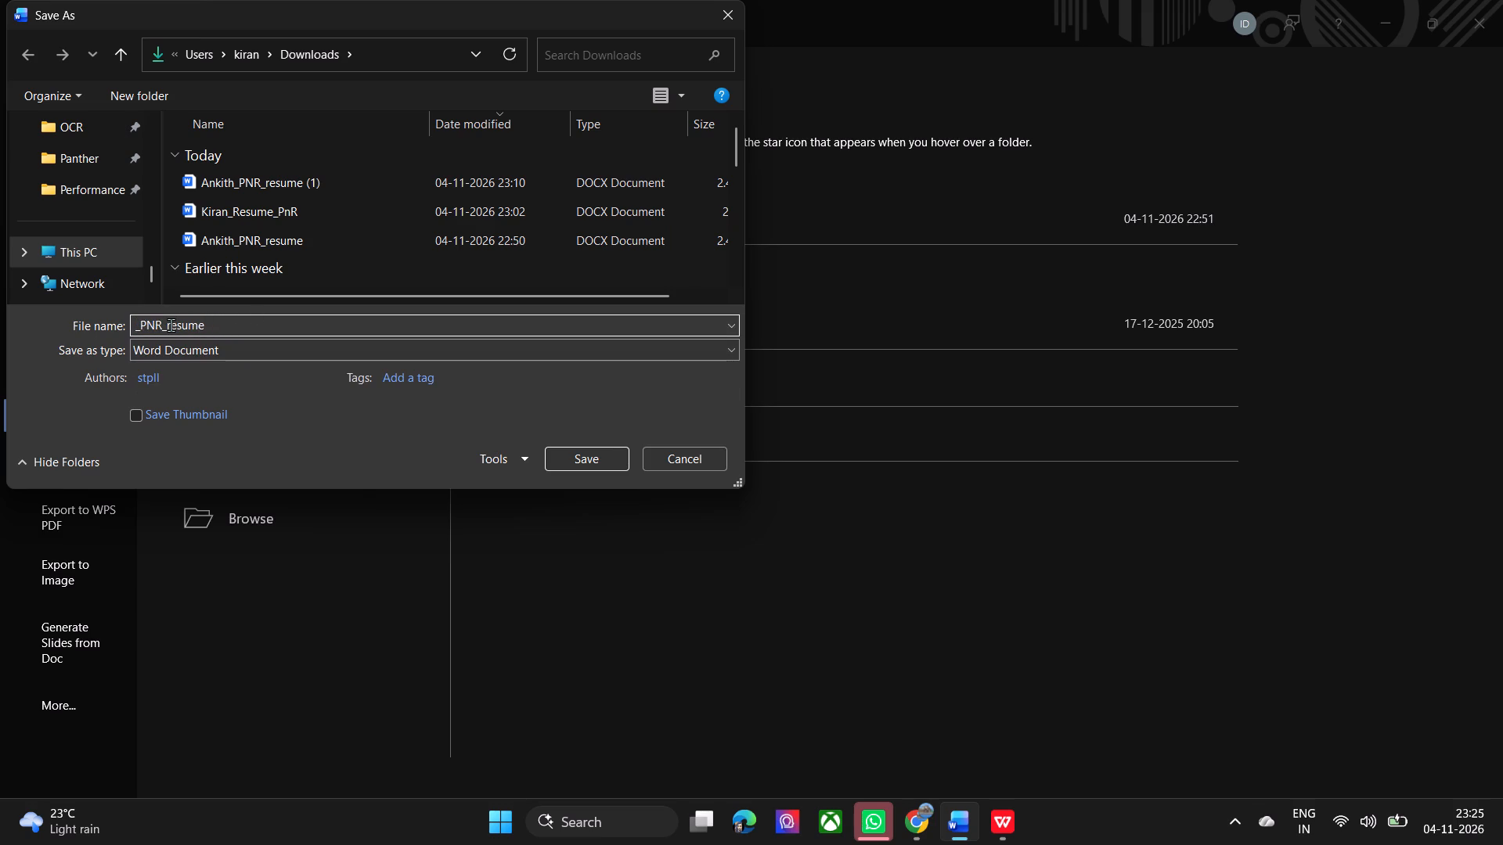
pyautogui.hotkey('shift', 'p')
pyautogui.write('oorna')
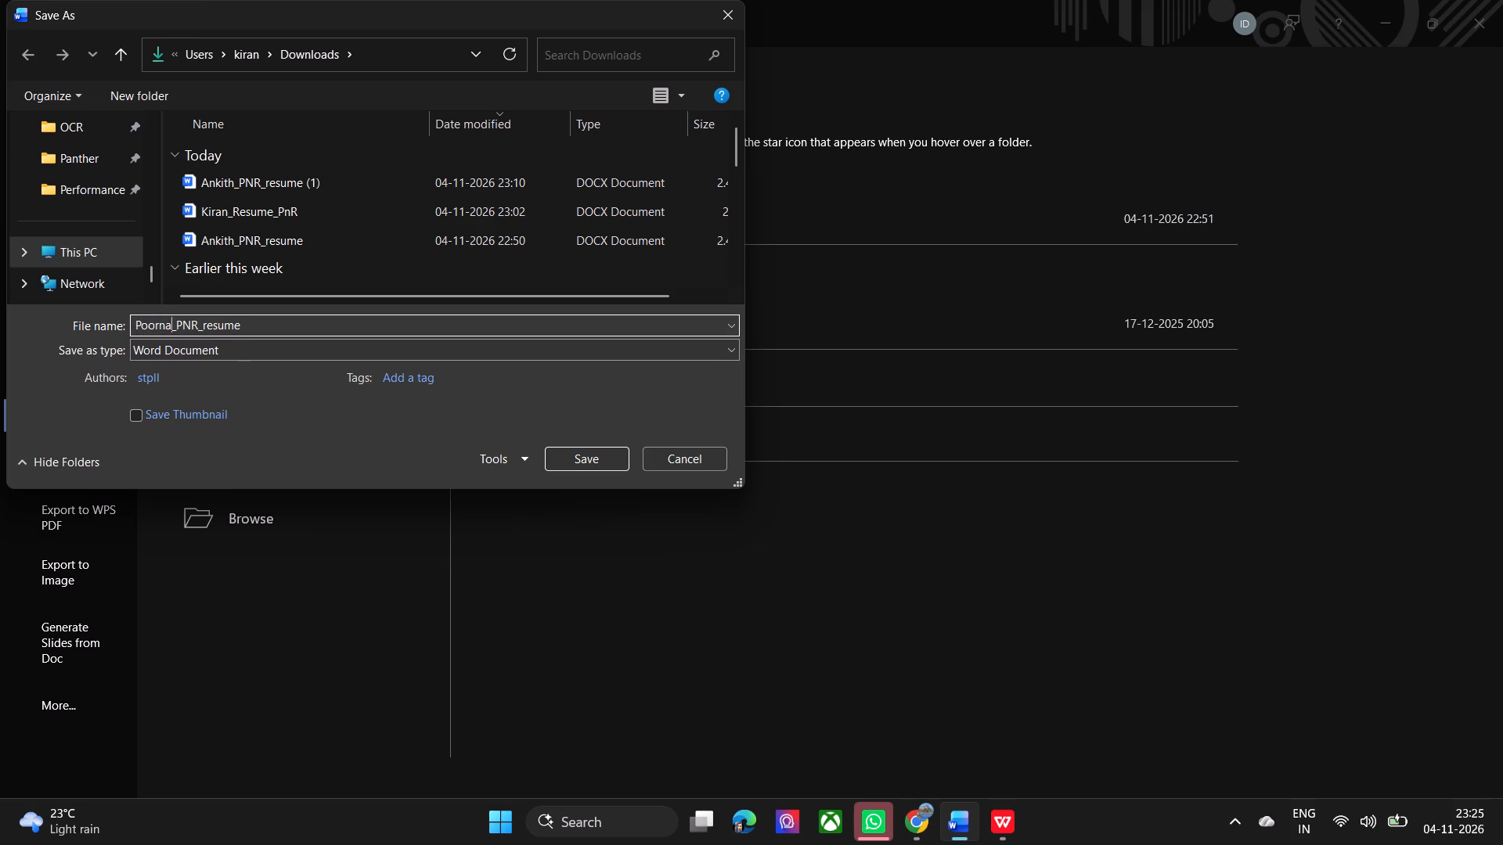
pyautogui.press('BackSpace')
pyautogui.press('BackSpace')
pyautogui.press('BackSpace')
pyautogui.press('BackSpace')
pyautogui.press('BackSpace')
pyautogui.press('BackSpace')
pyautogui.write('Govindu')
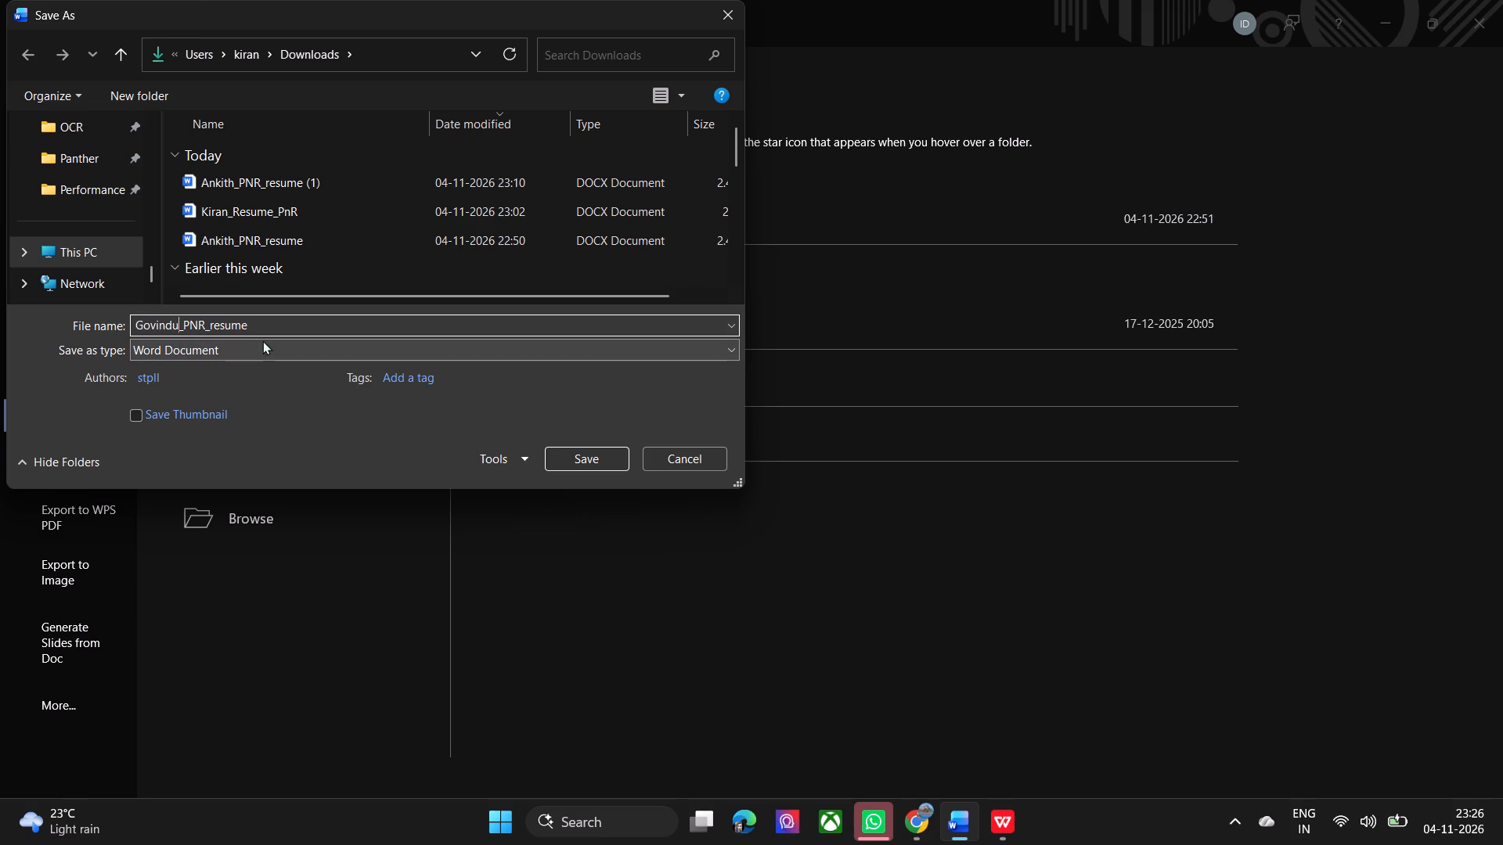
pyautogui.click(215, 325)
pyautogui.press('BackSpace')
pyautogui.hotkey('shift', 'r')
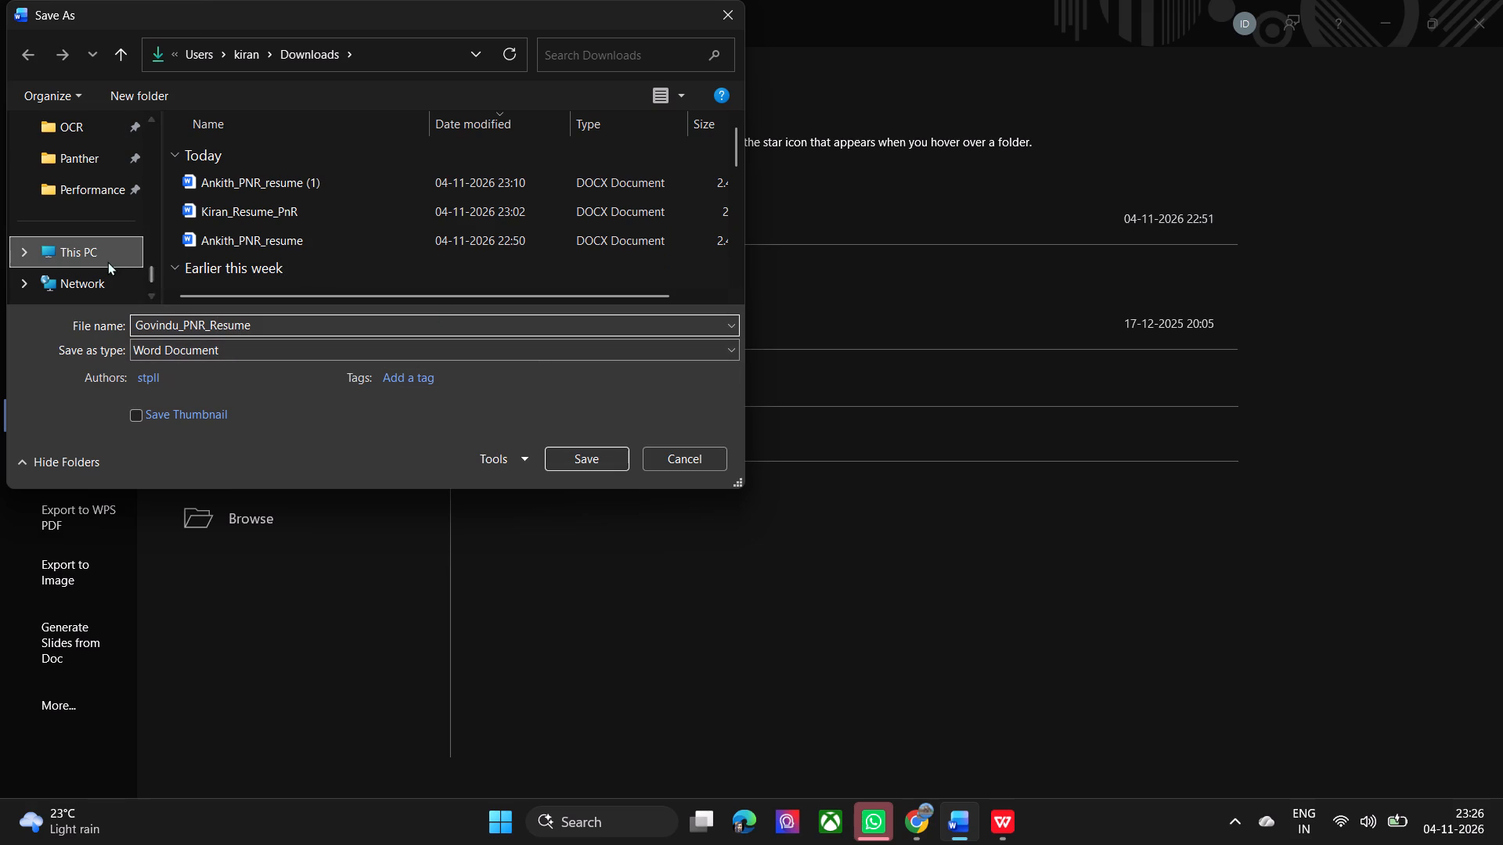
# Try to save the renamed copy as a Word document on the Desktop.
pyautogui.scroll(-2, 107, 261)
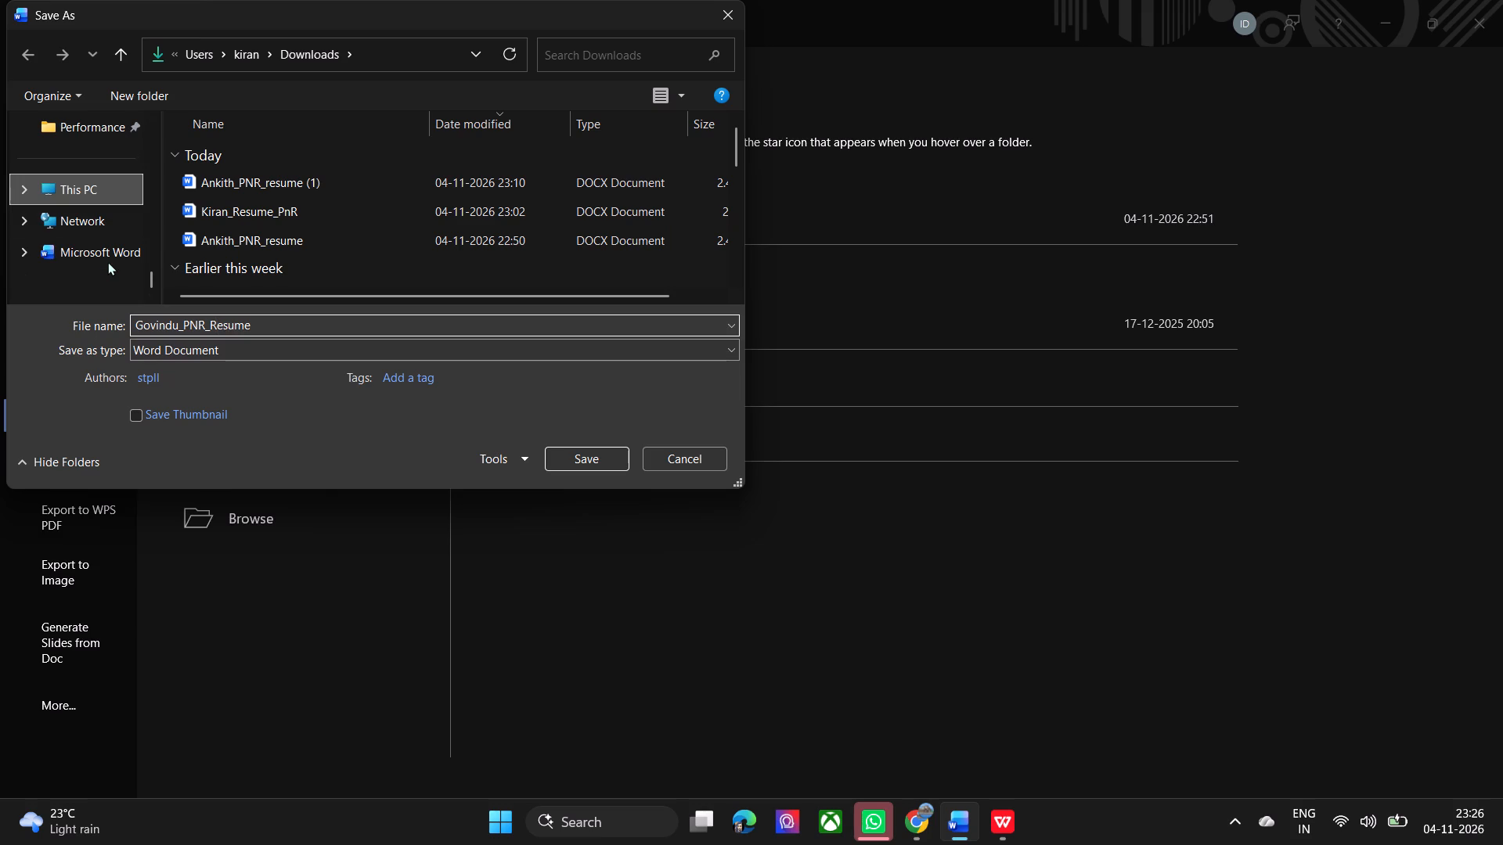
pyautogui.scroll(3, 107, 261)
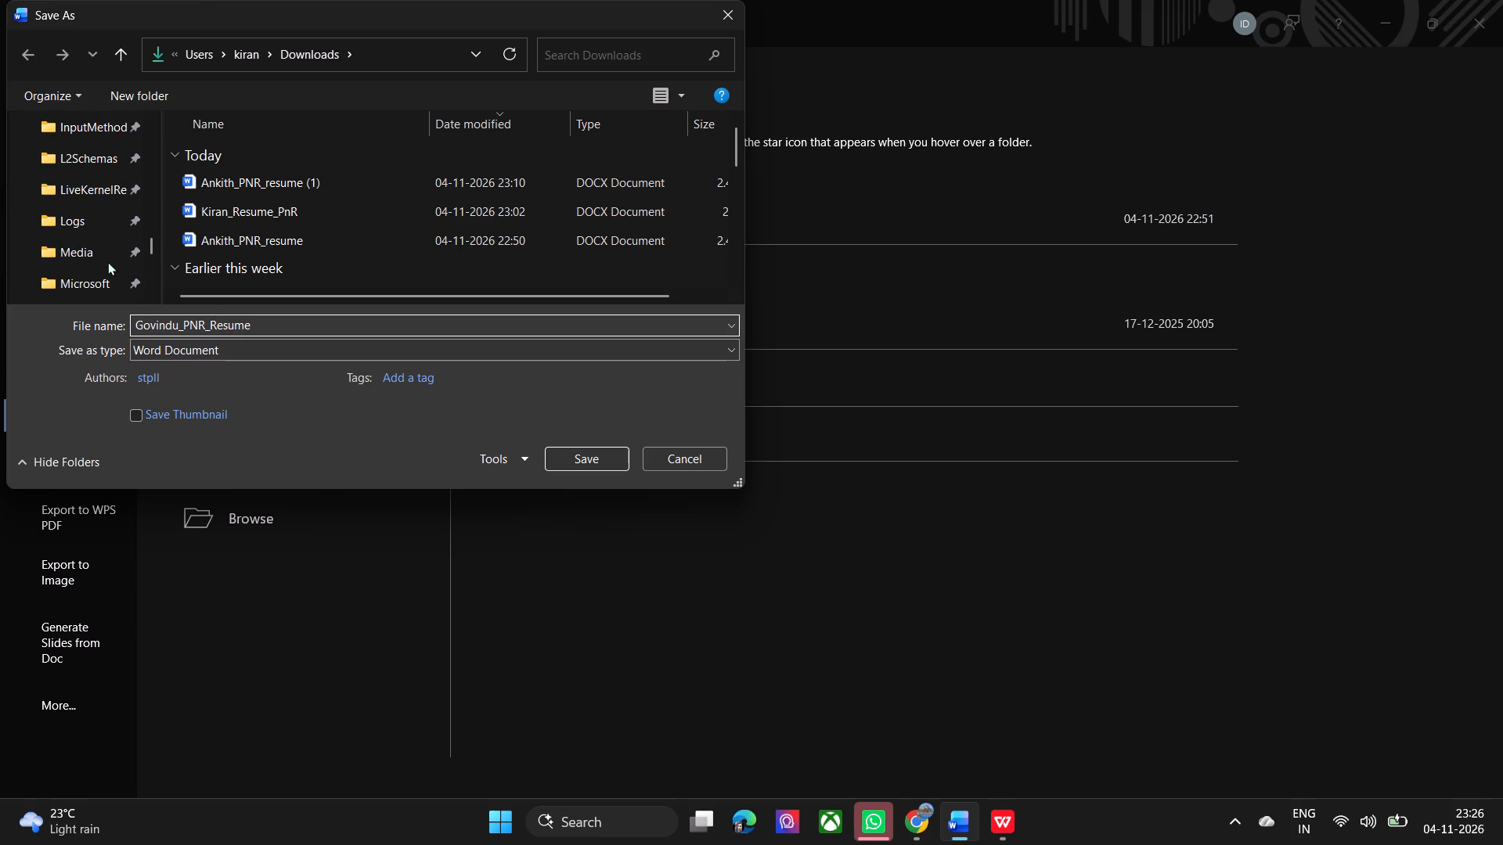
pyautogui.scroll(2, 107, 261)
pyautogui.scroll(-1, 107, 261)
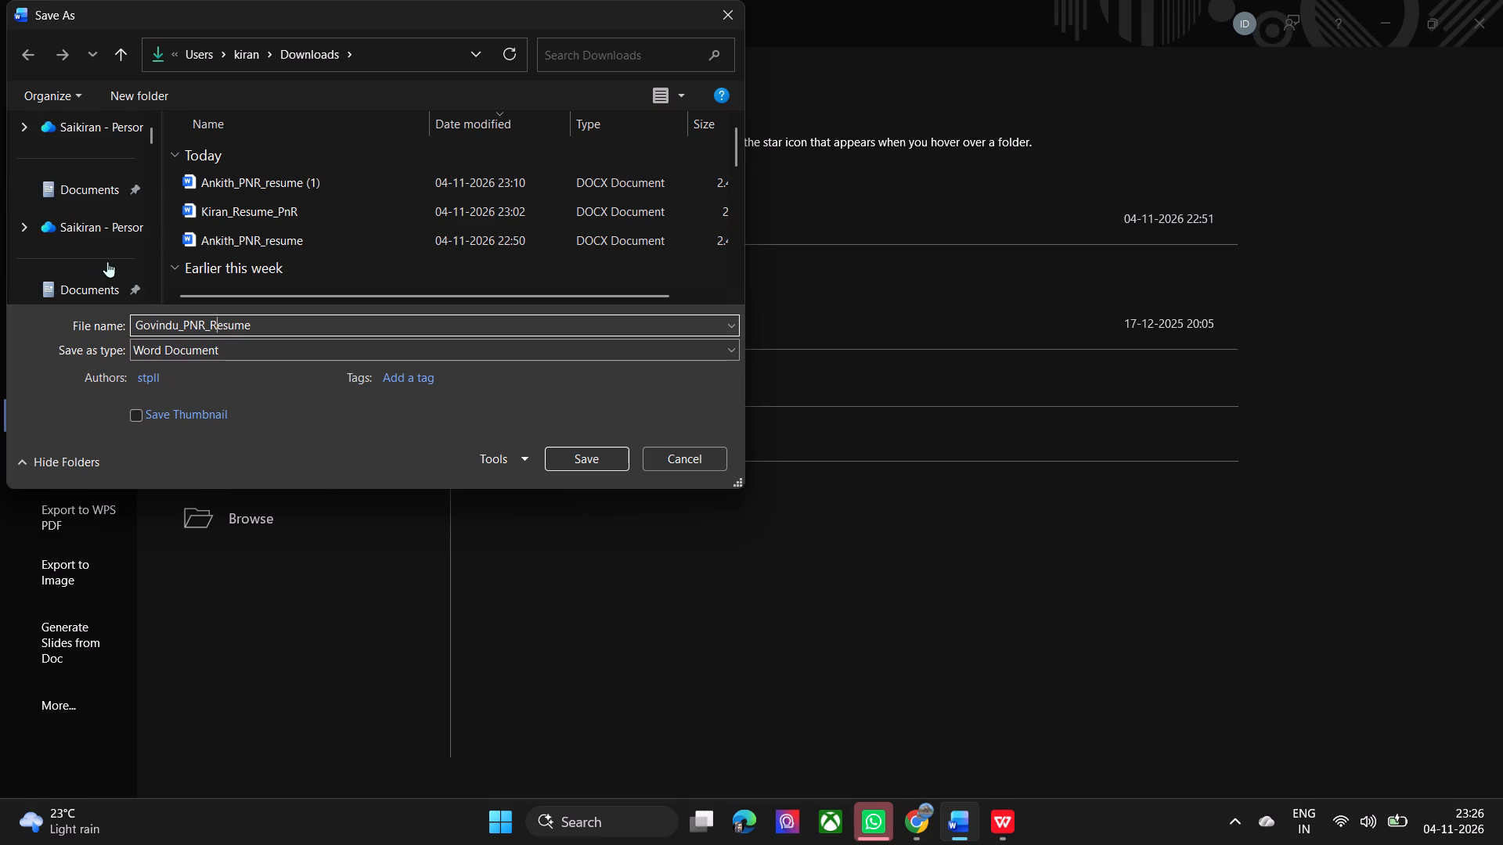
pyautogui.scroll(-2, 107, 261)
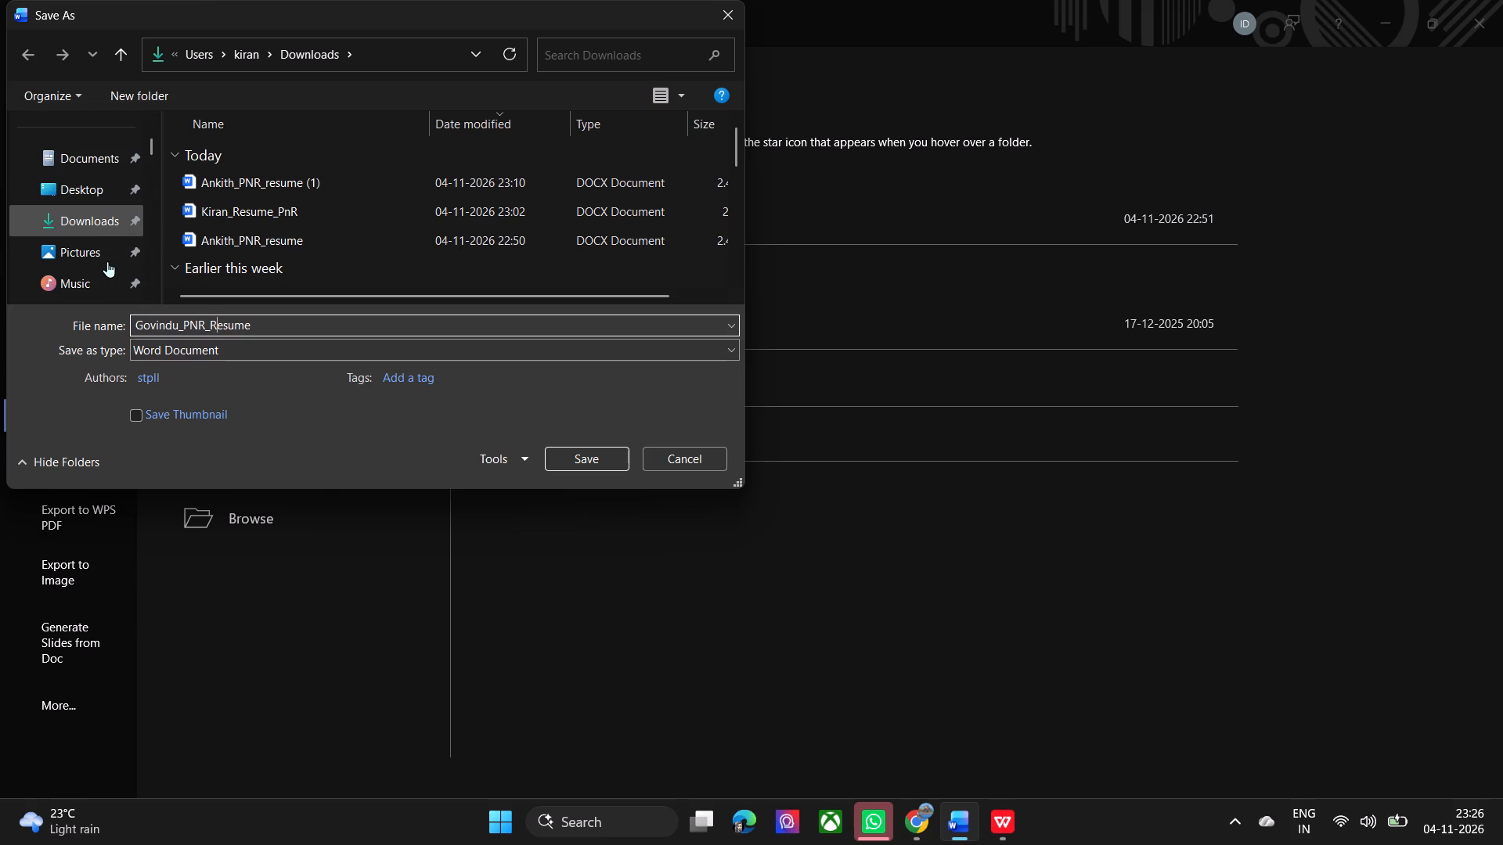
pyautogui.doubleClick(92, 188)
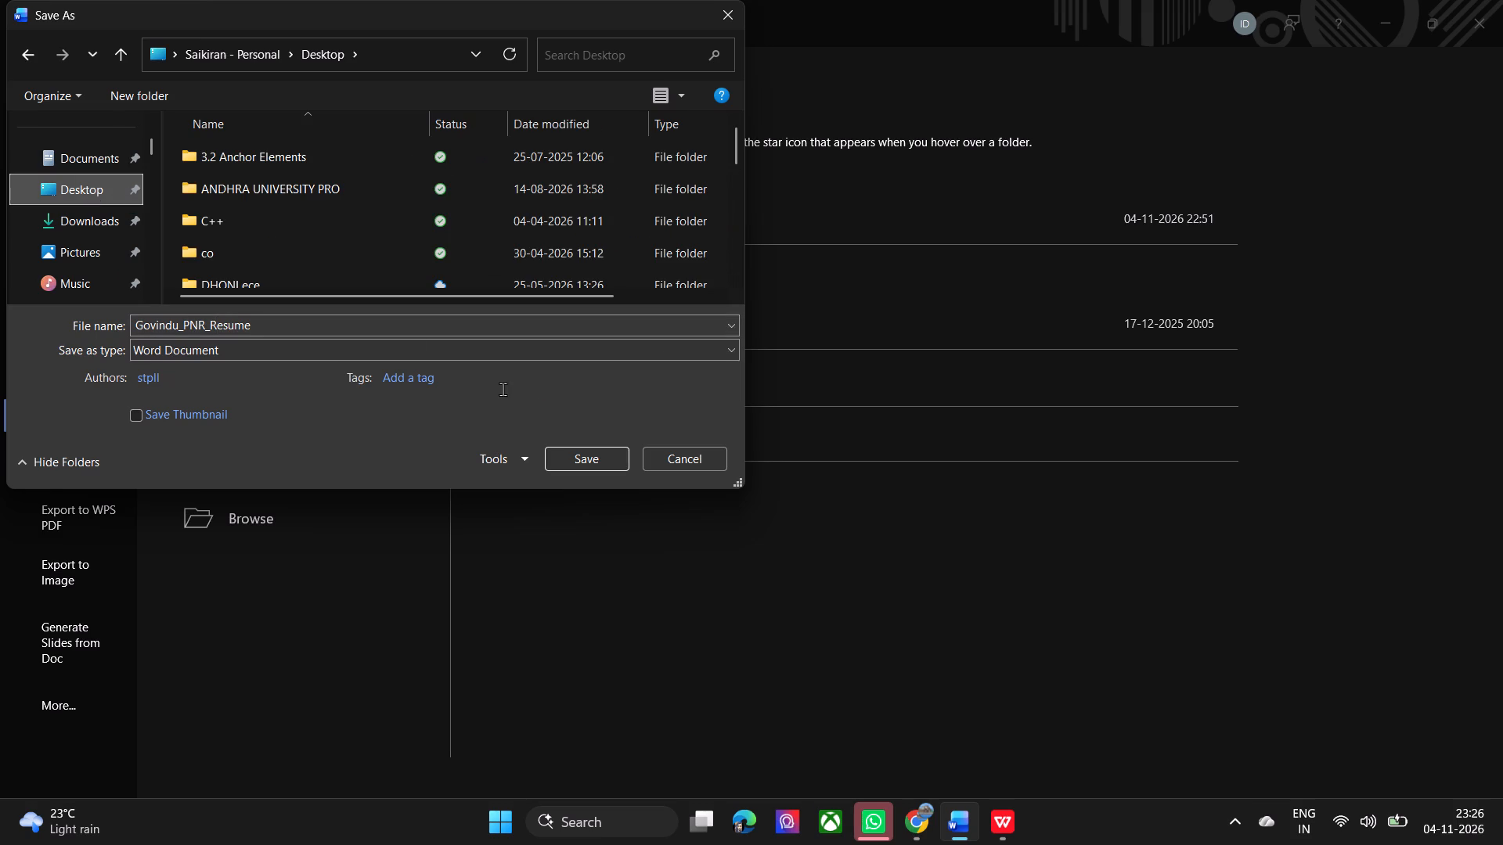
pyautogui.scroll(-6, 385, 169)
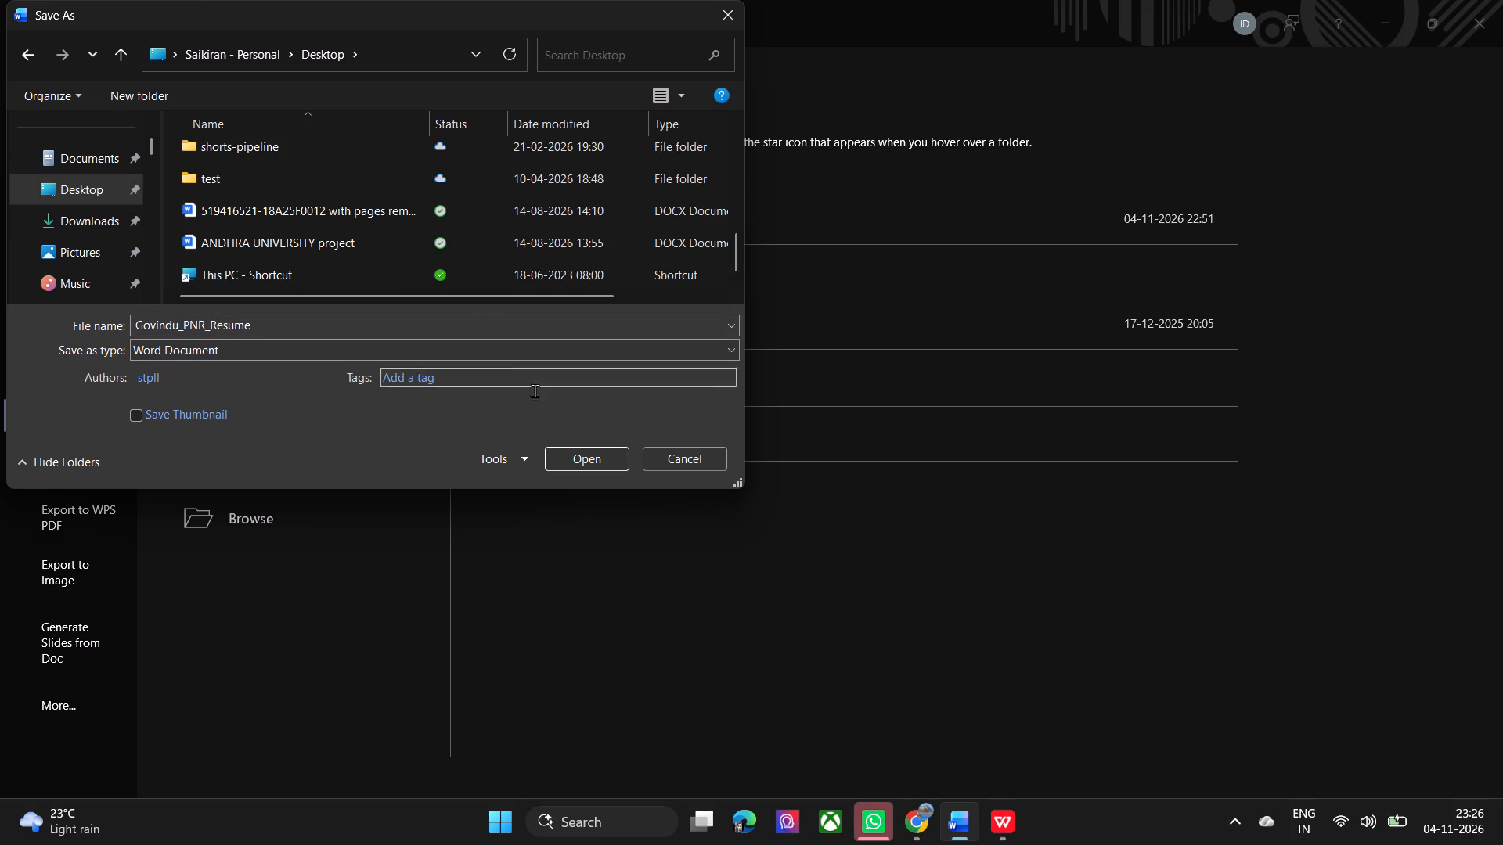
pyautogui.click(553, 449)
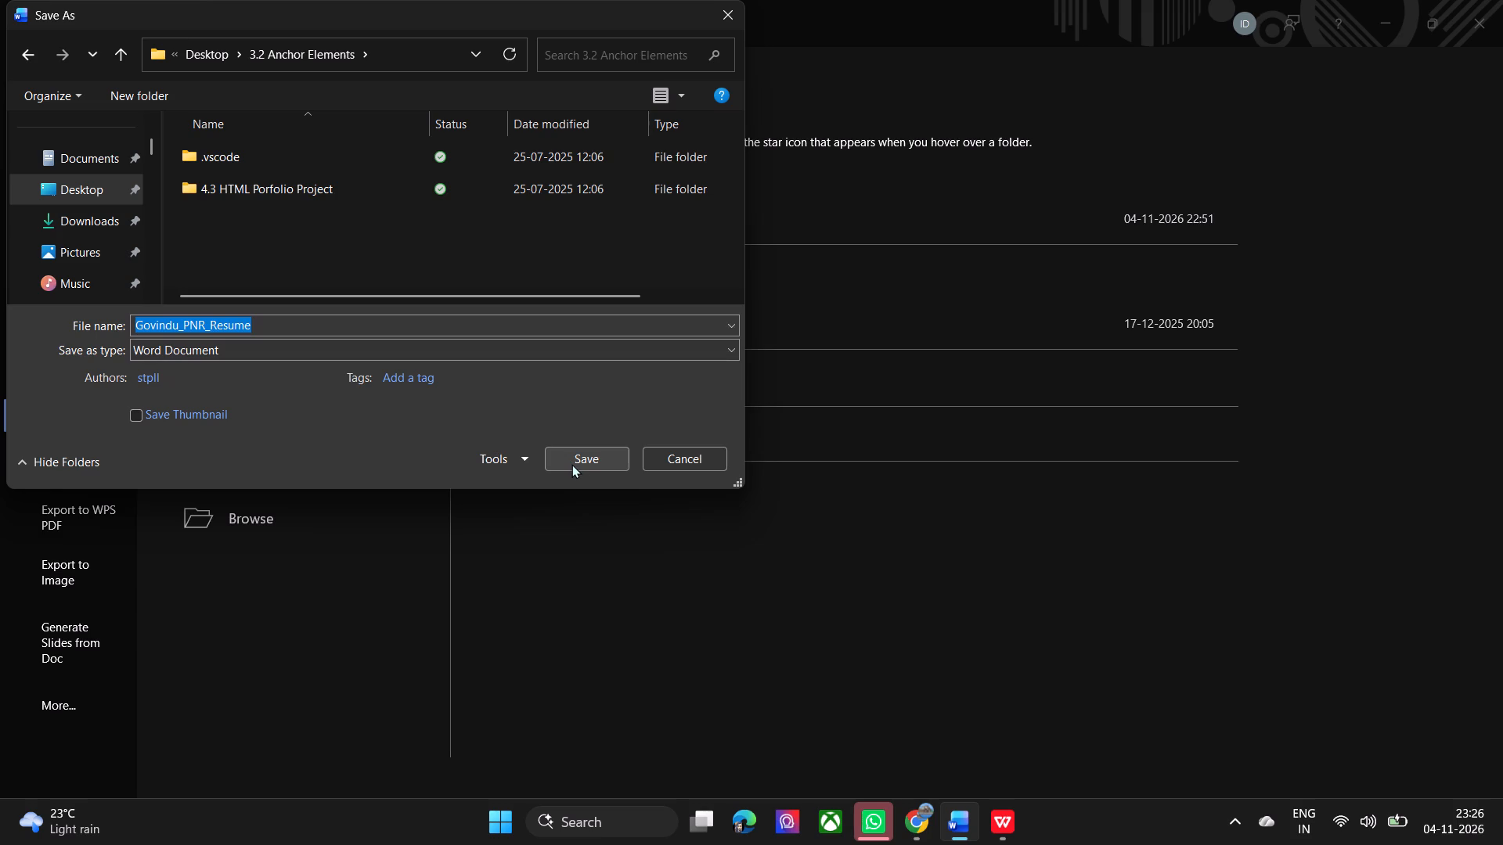
pyautogui.doubleClick(70, 155)
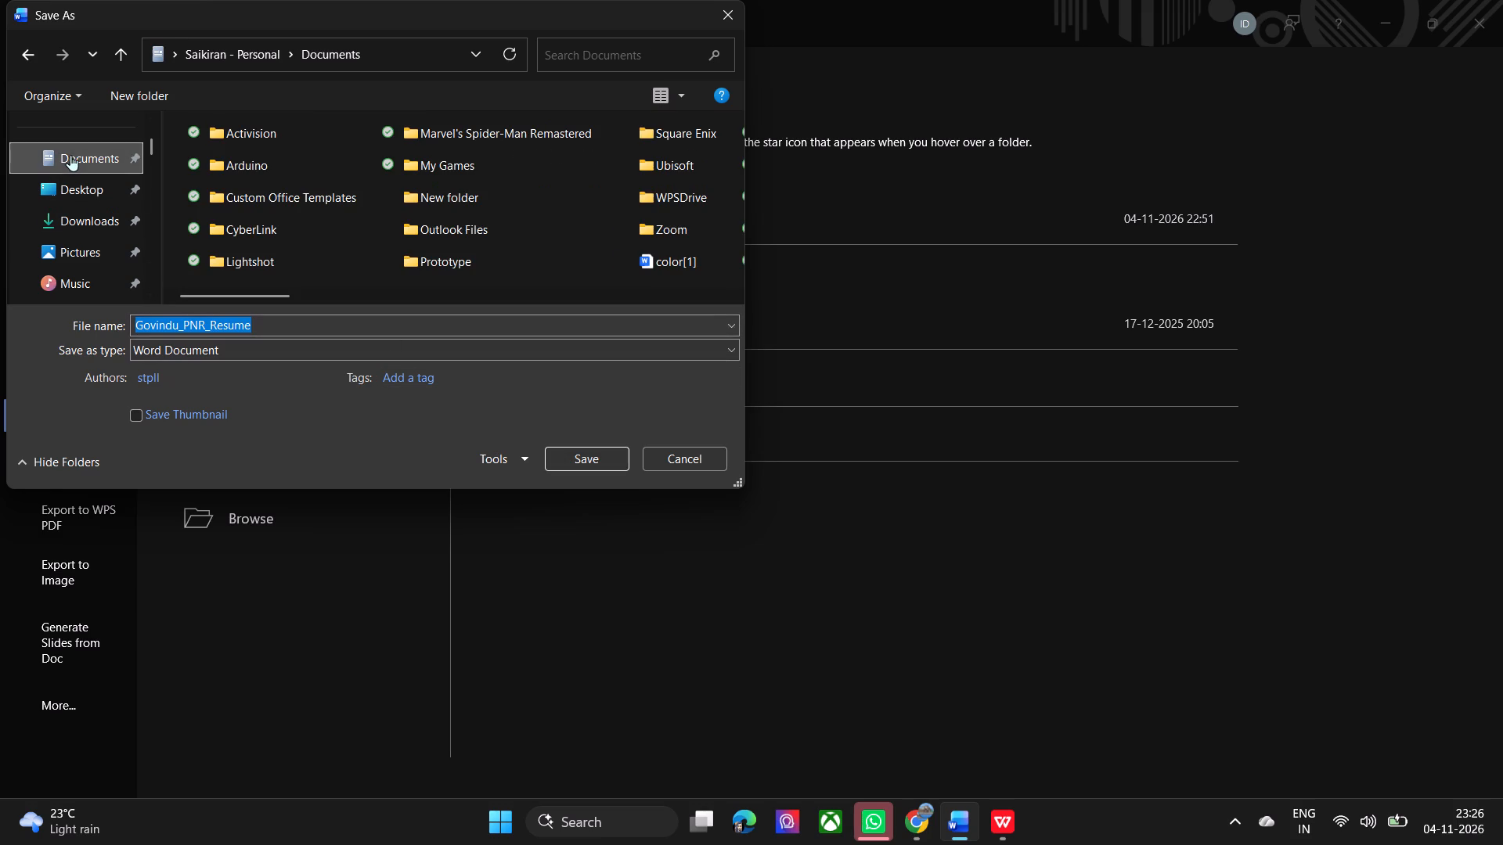
pyautogui.click(579, 458)
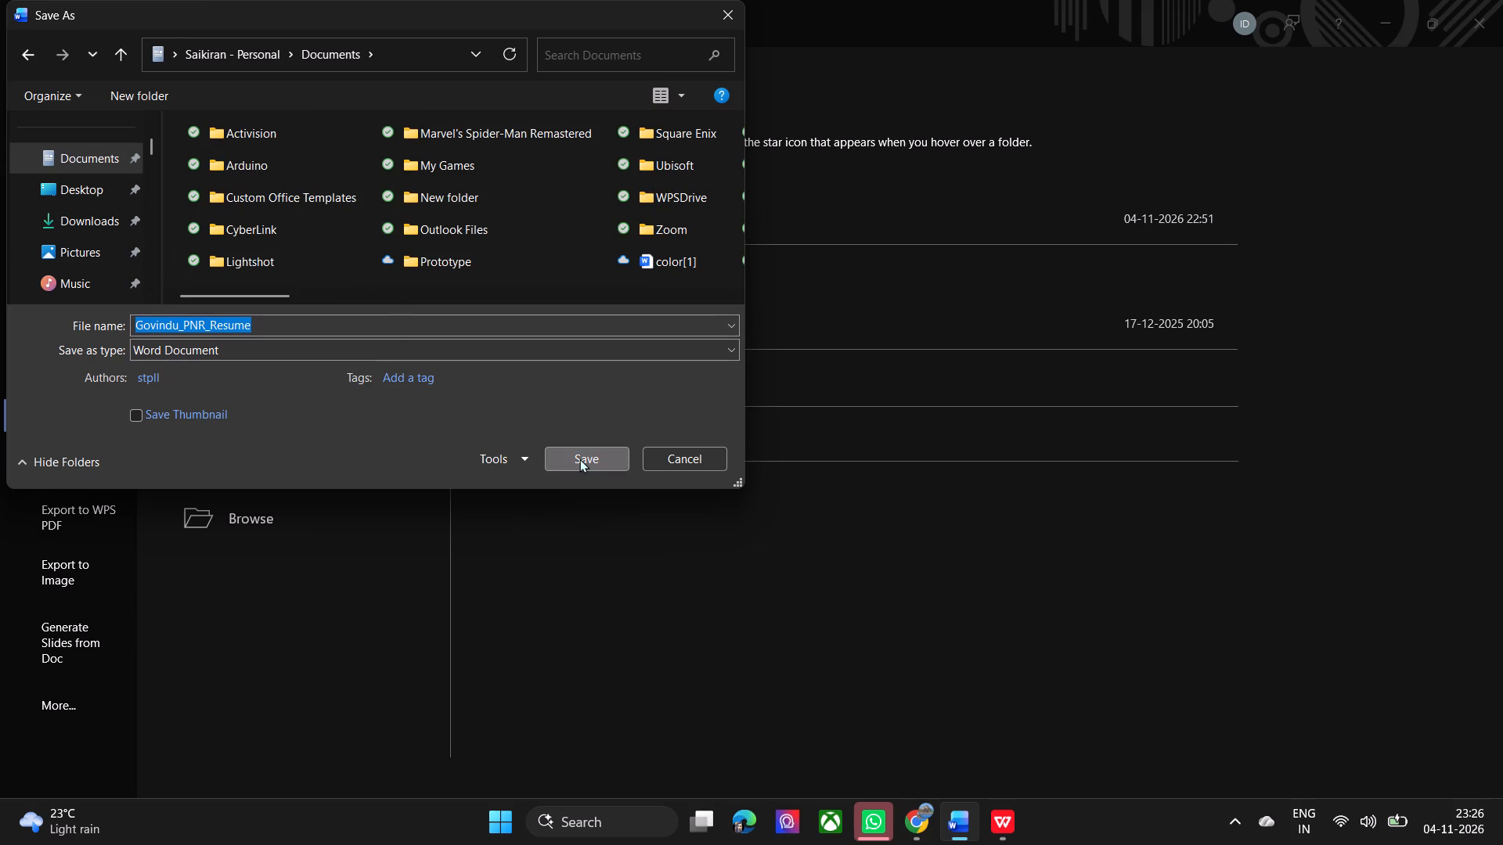
pyautogui.doubleClick(579, 458)
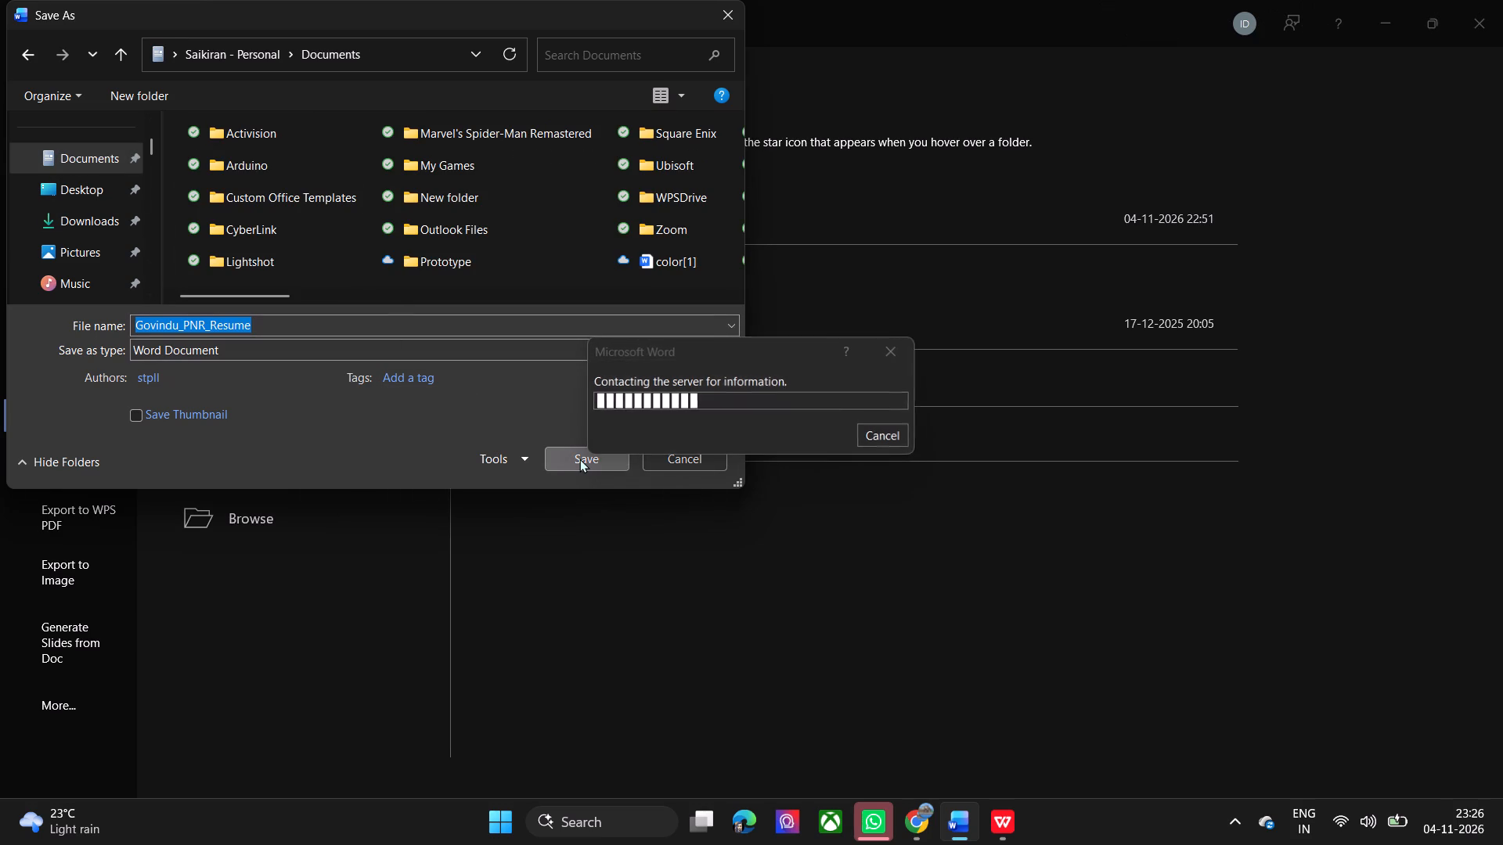
pyautogui.click(802, 340)
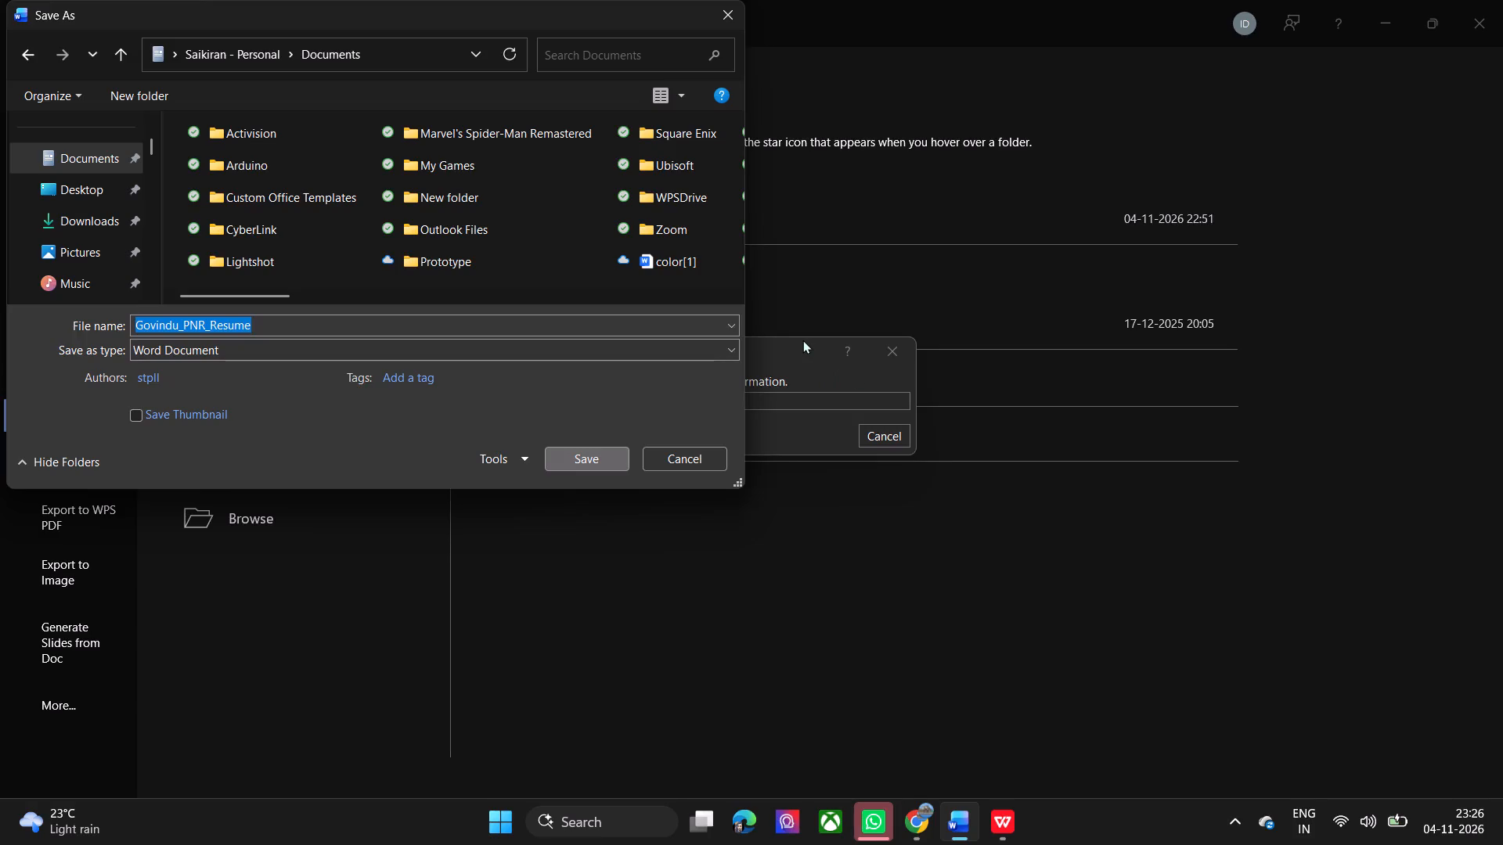
pyautogui.moveTo(802, 340); pyautogui.dragTo(951, 821)
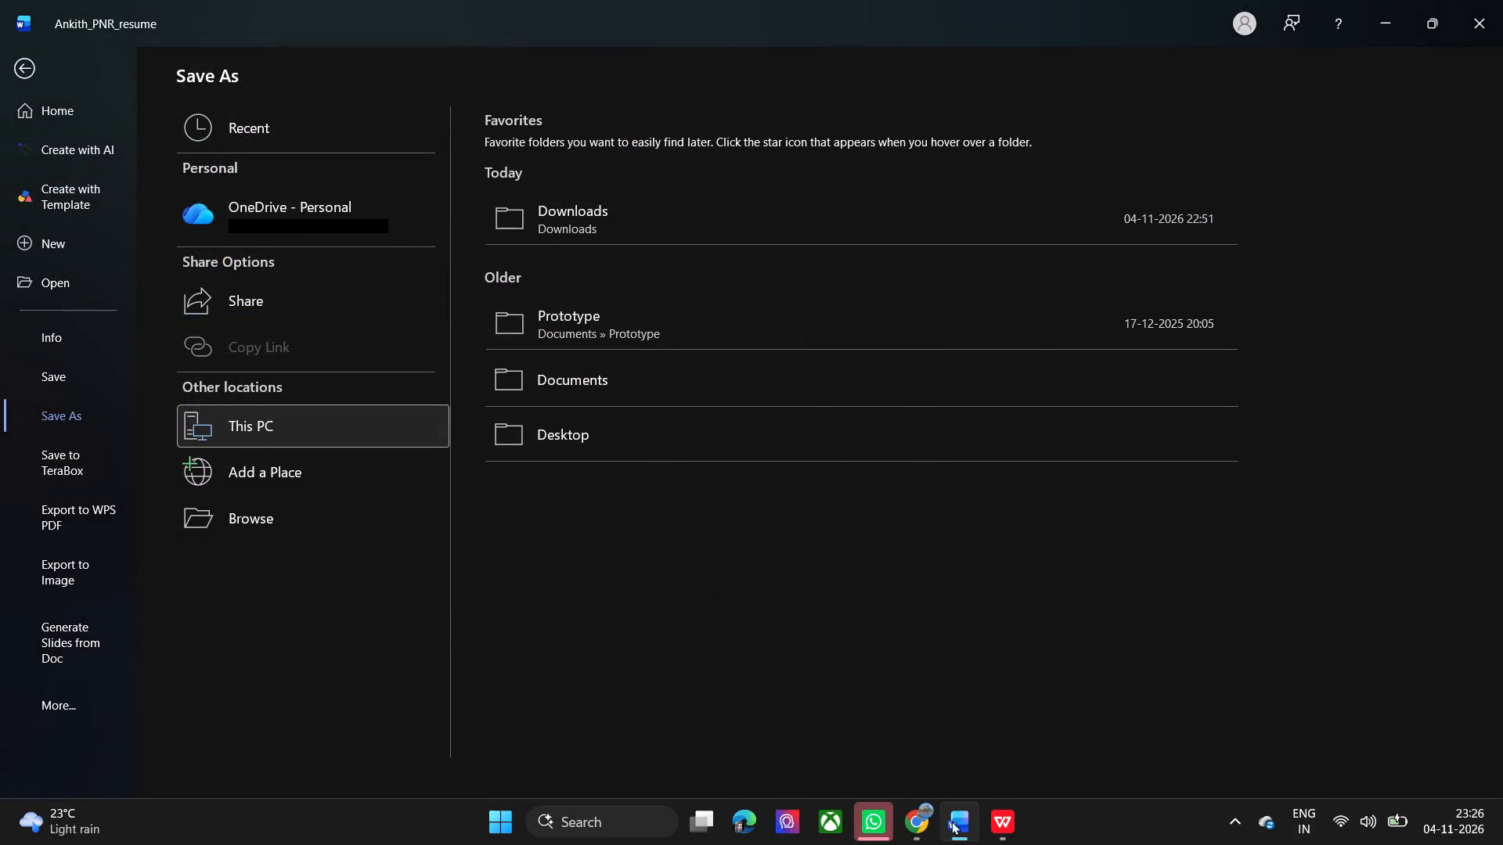
# Bring up the renamed PNR resume in Word, and minimize its window to return to the resume open in WPS Office.
pyautogui.moveTo(951, 821); pyautogui.dragTo(971, 830)
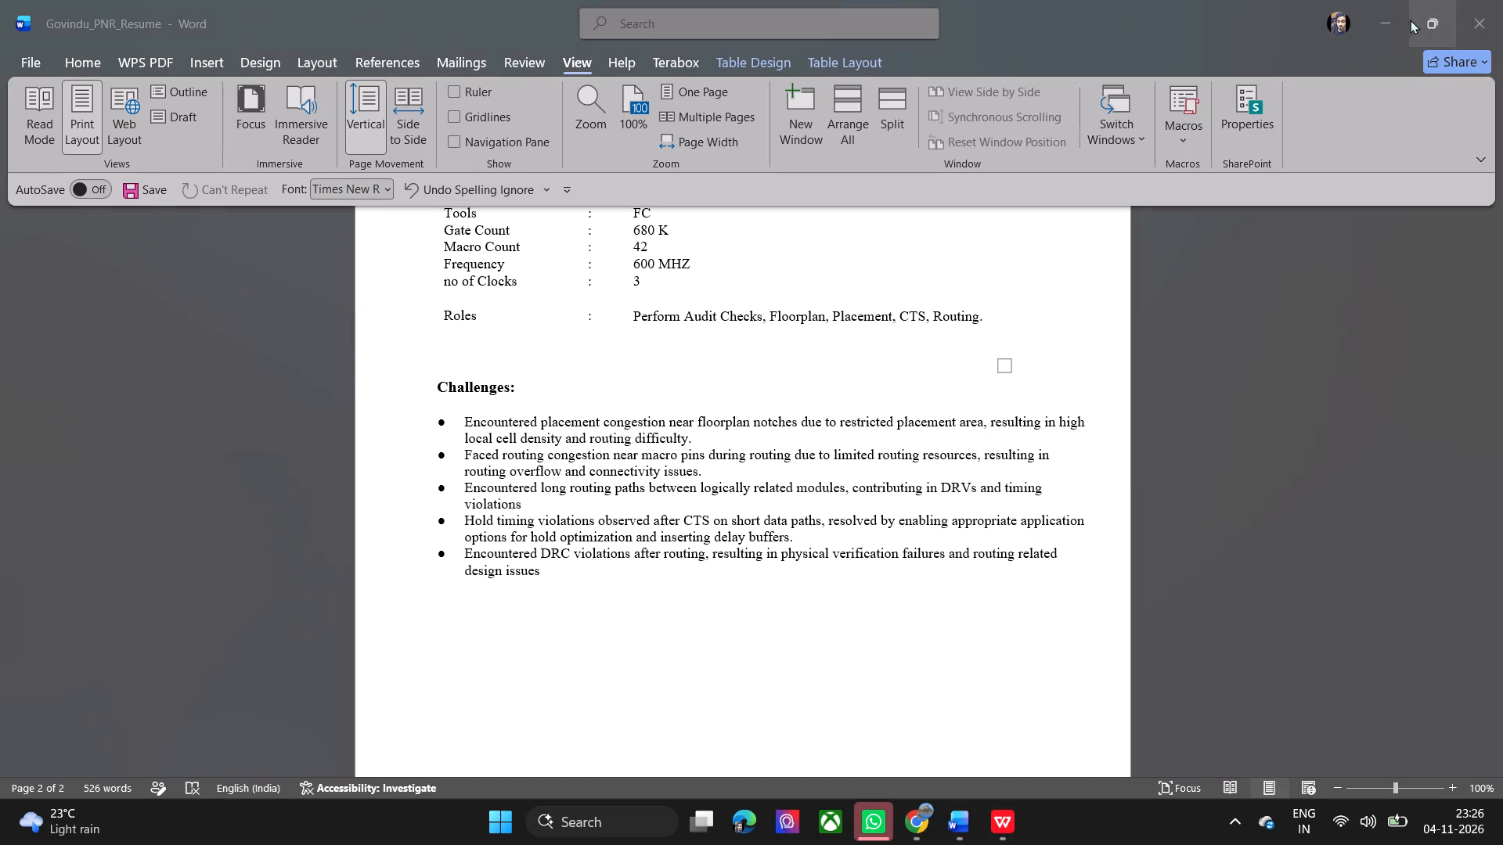
pyautogui.click(1390, 13)
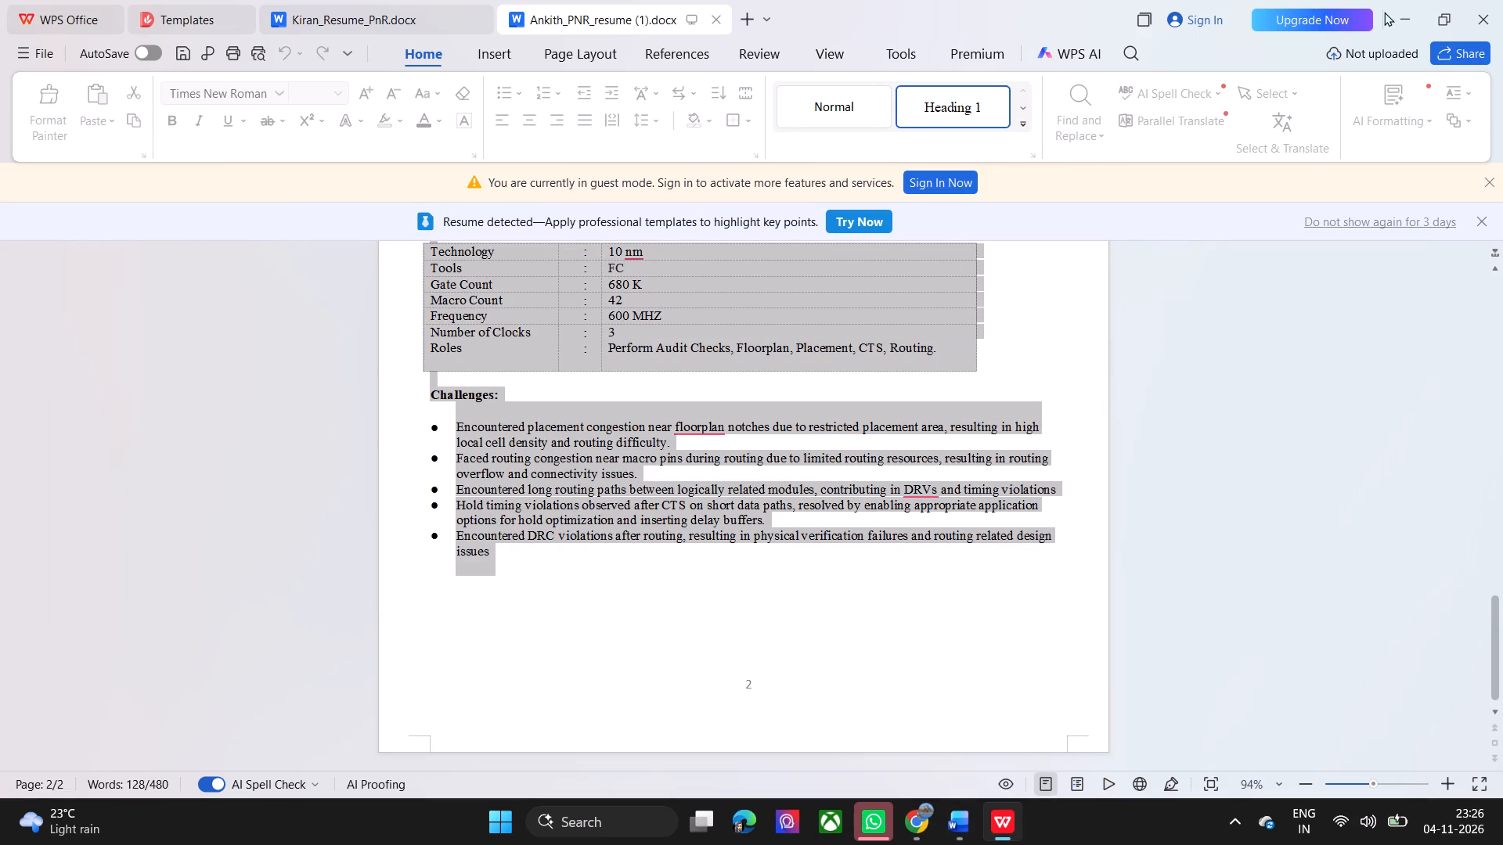
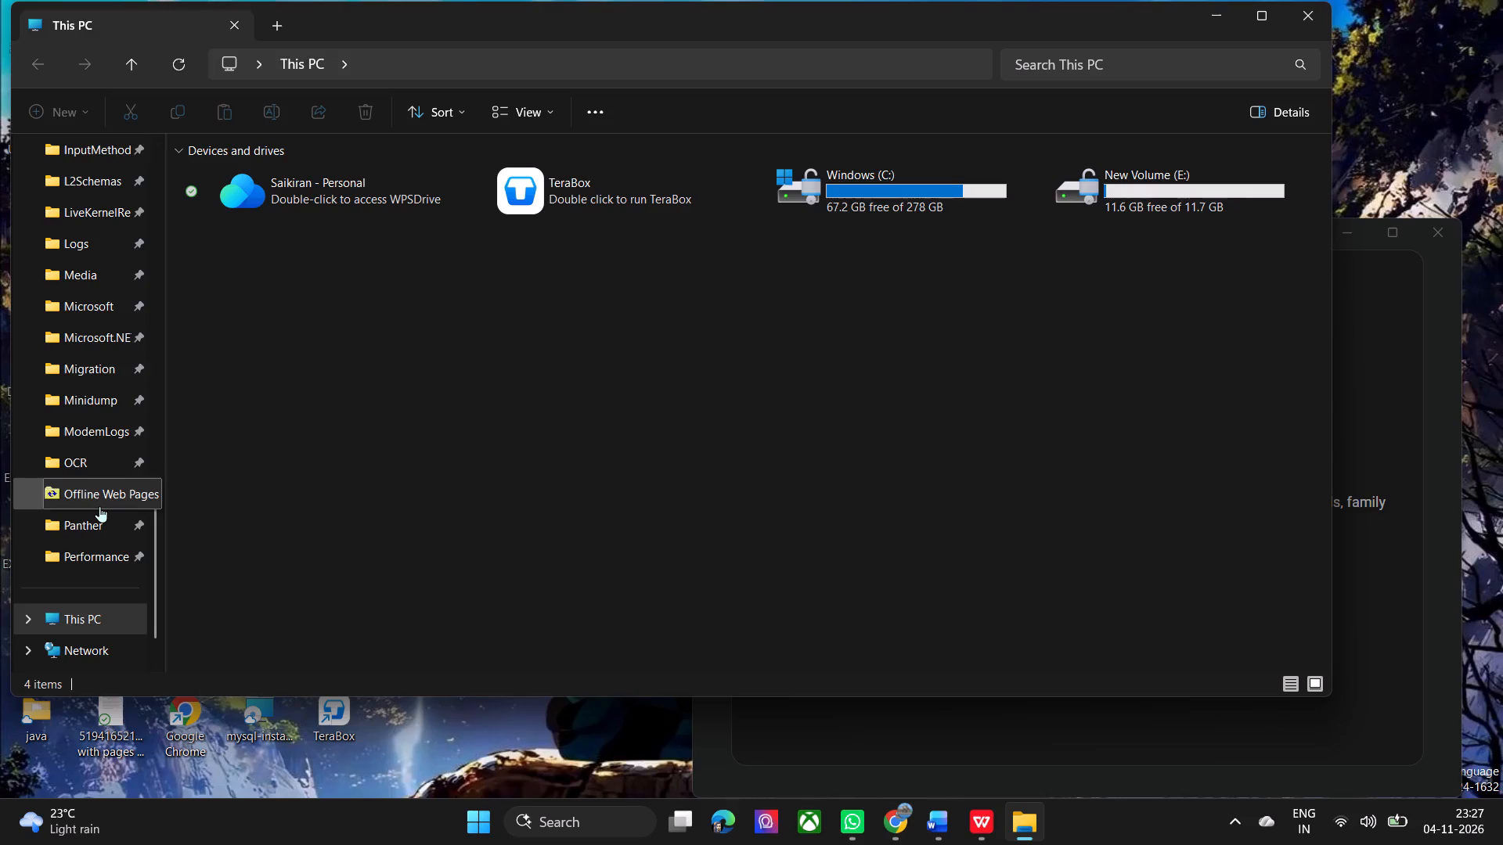
pyautogui.scroll(6, 99, 506)
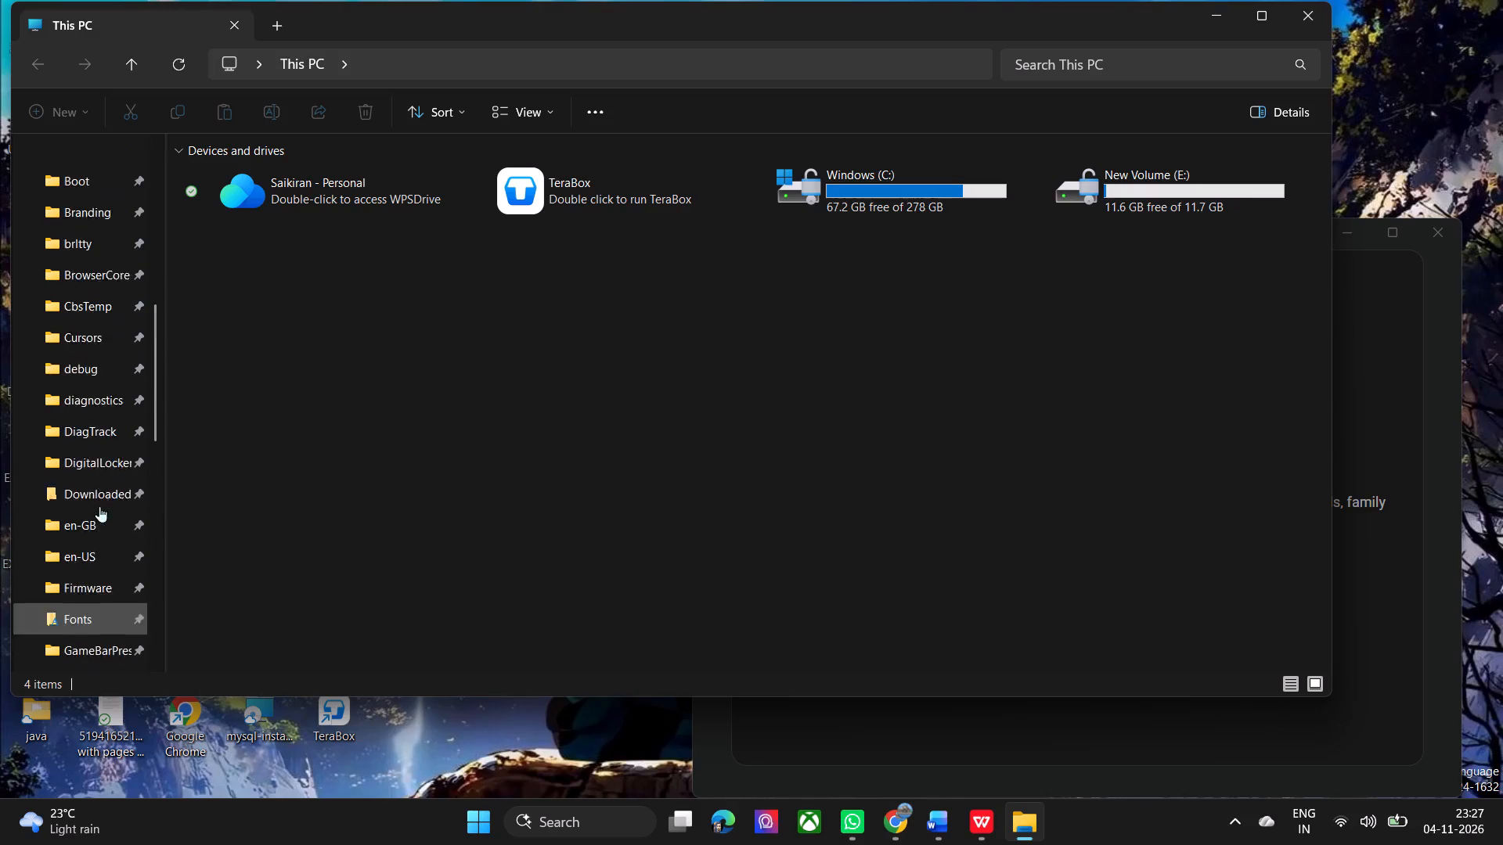
pyautogui.scroll(5, 99, 506)
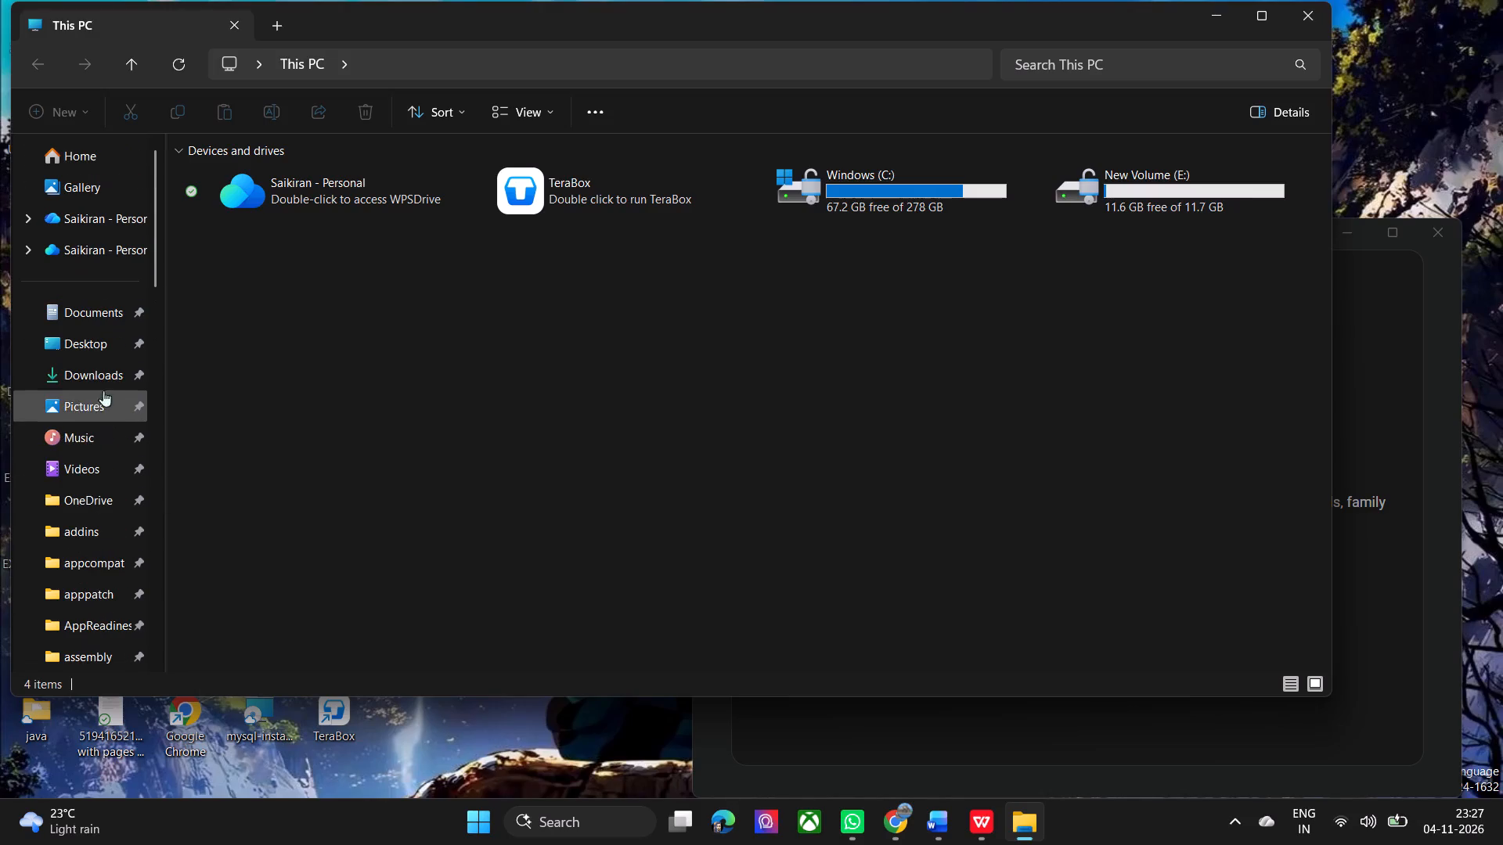
pyautogui.doubleClick(99, 321)
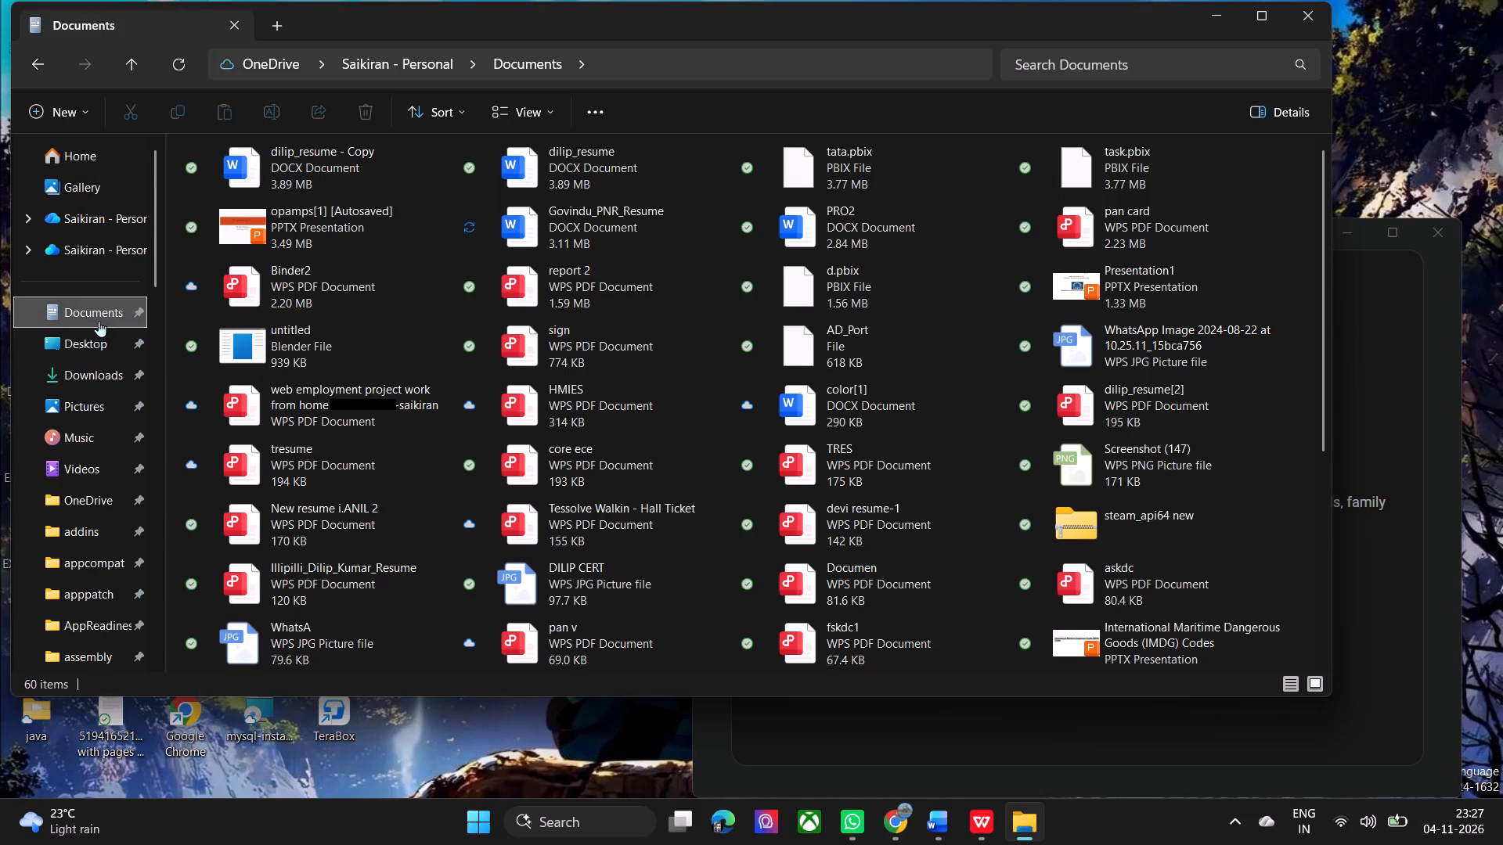
pyautogui.click(535, 238)
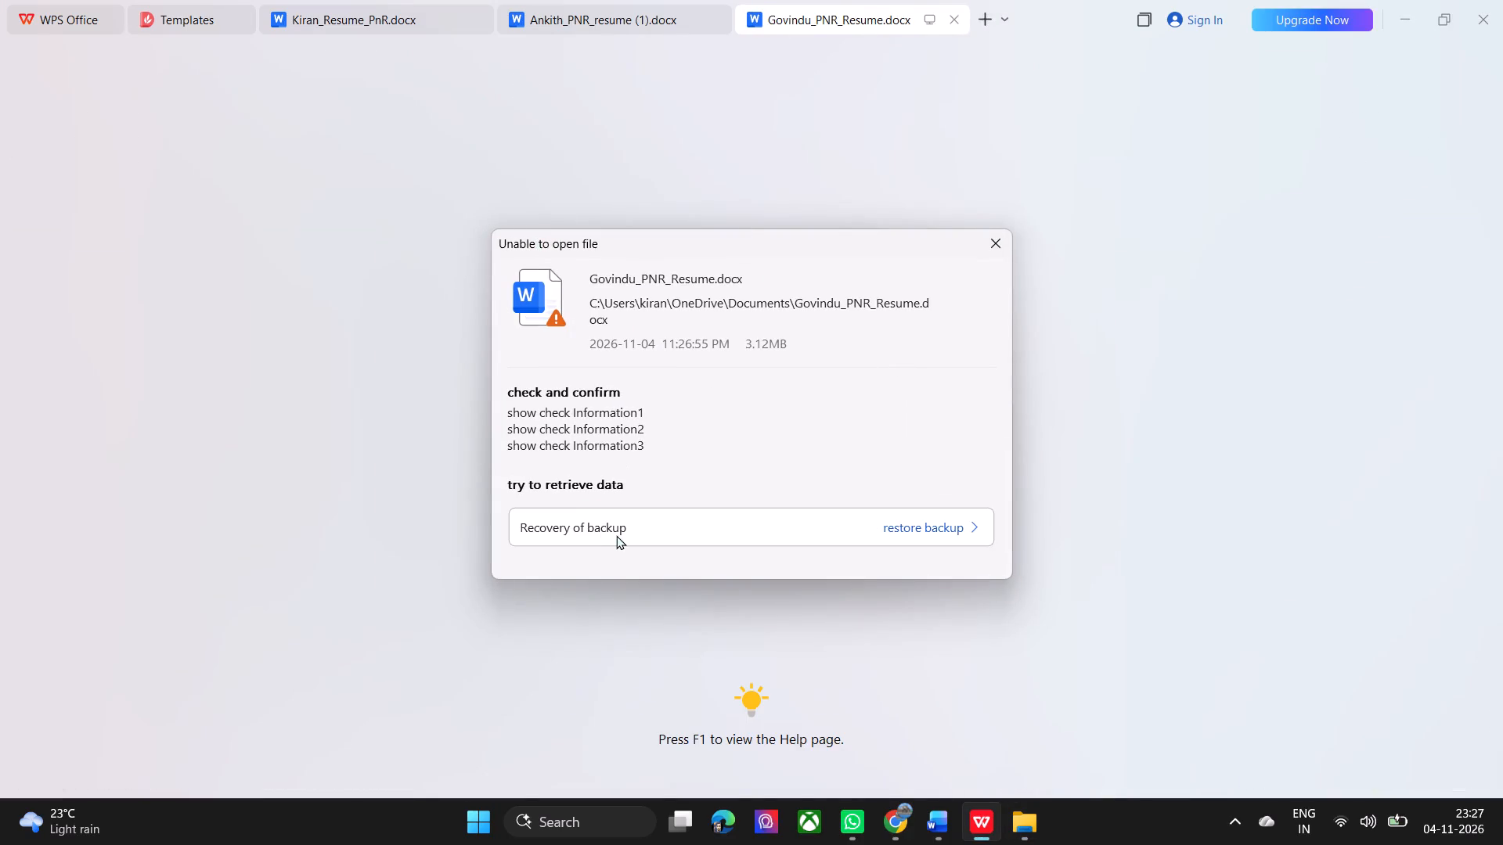
pyautogui.click(712, 319)
pyautogui.click(625, 422)
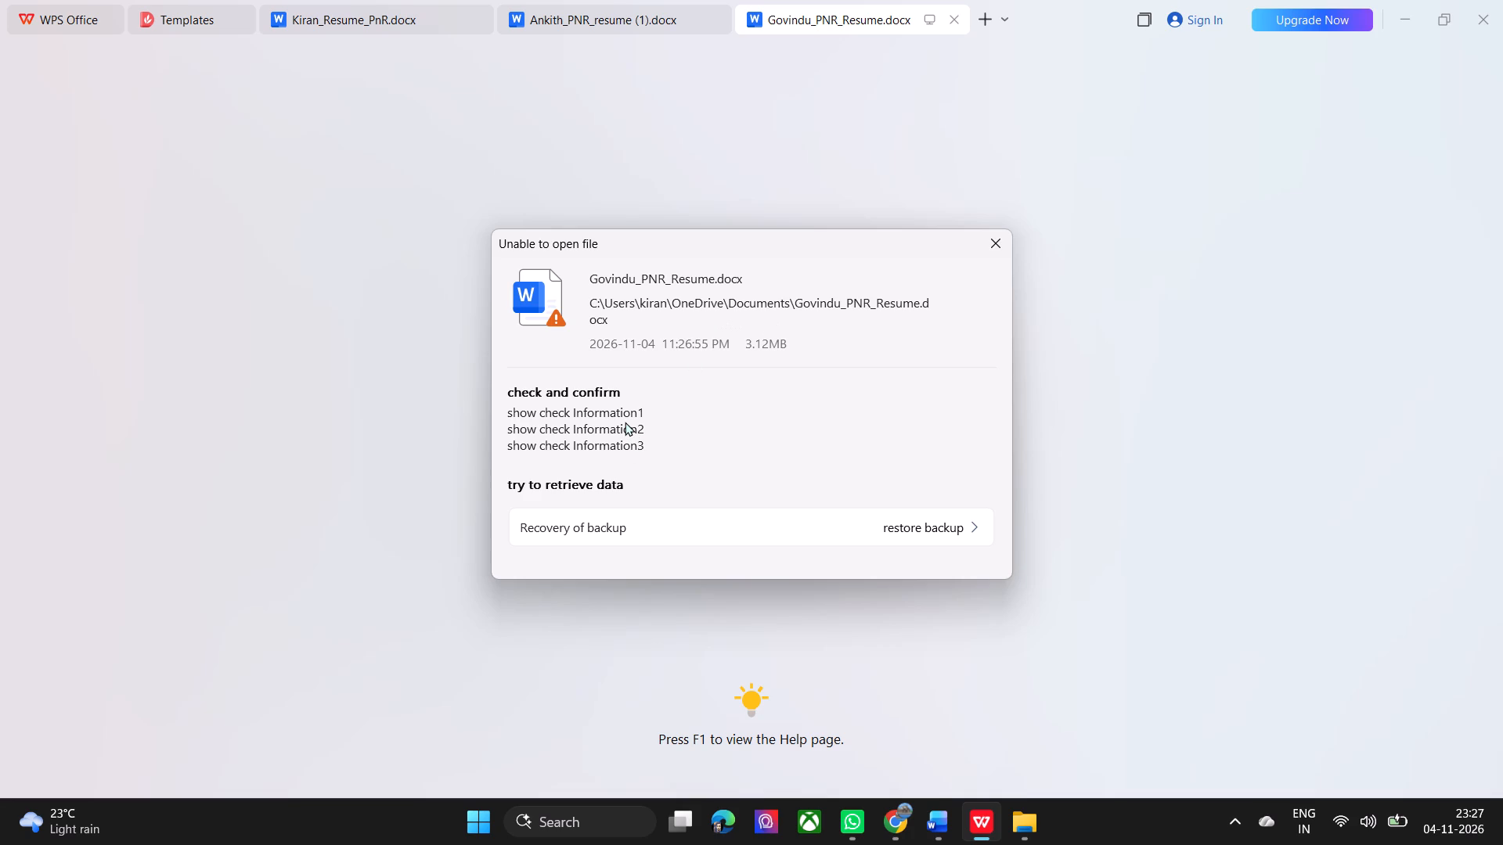
pyautogui.click(993, 250)
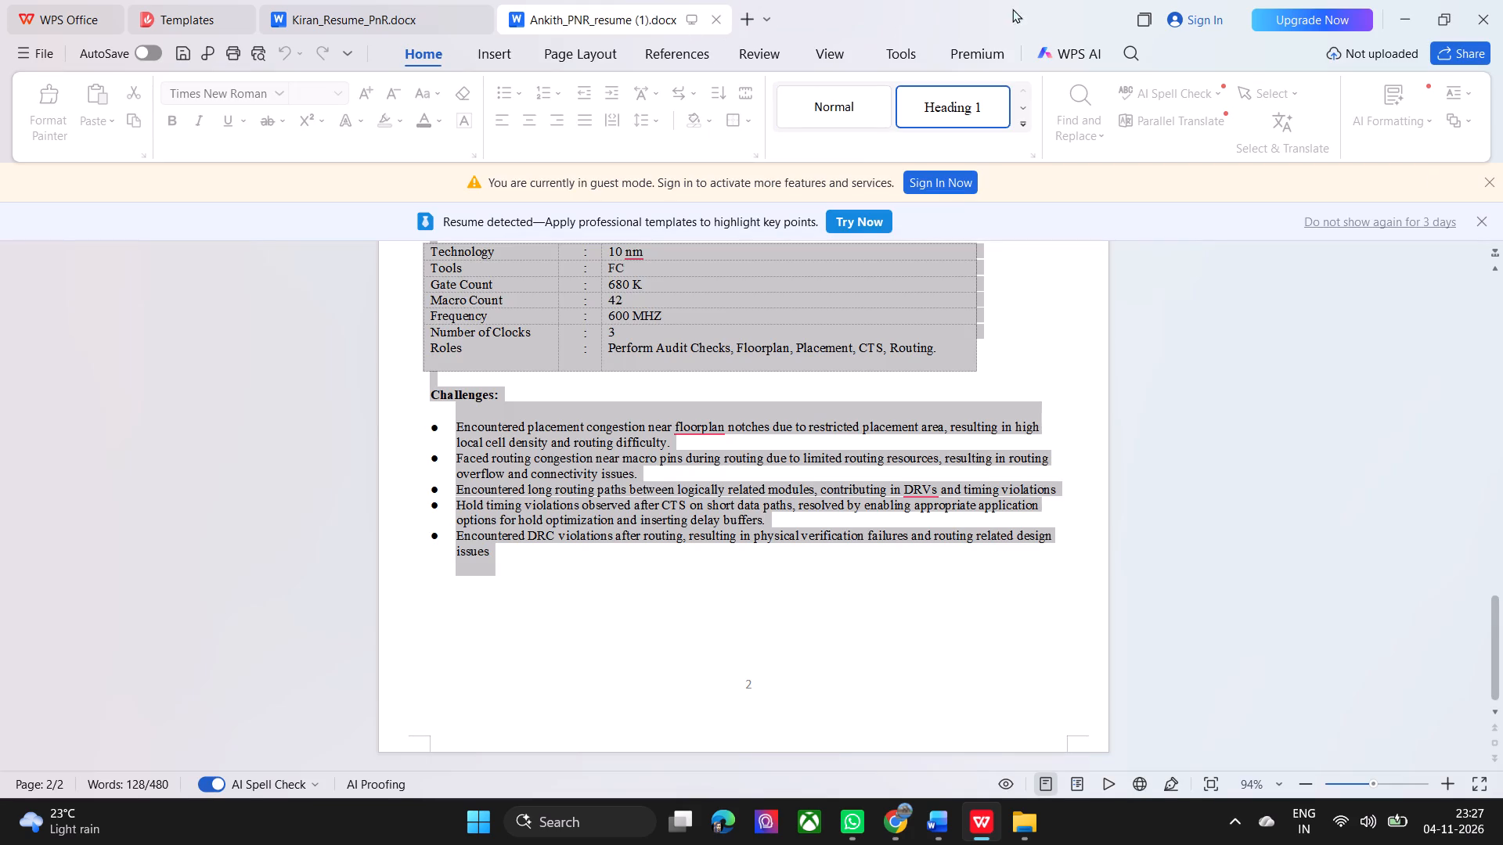
pyautogui.moveTo(1453, 29); pyautogui.dragTo(1480, 26)
pyautogui.click(1480, 26)
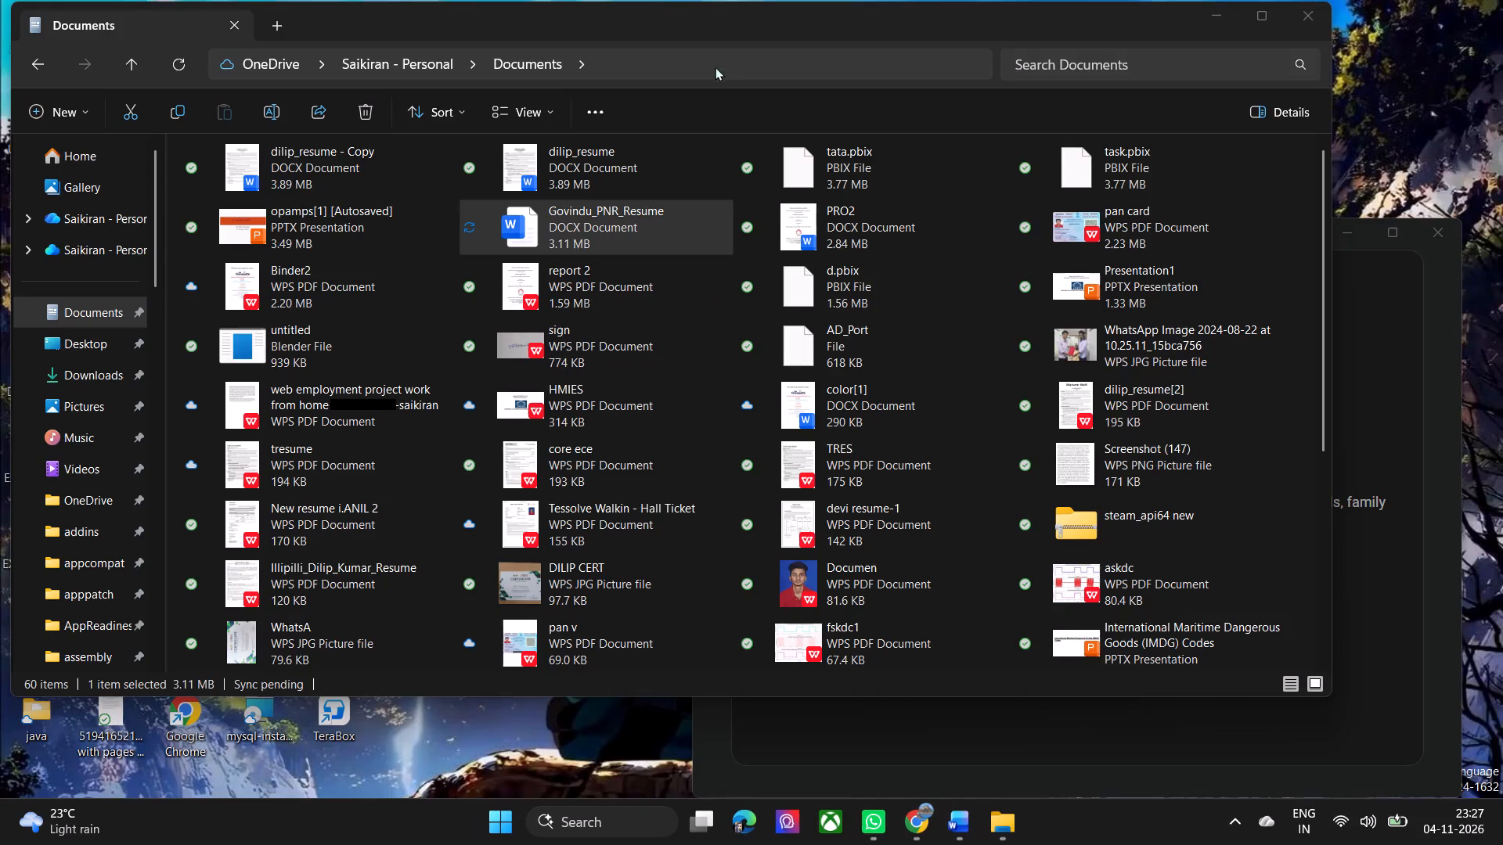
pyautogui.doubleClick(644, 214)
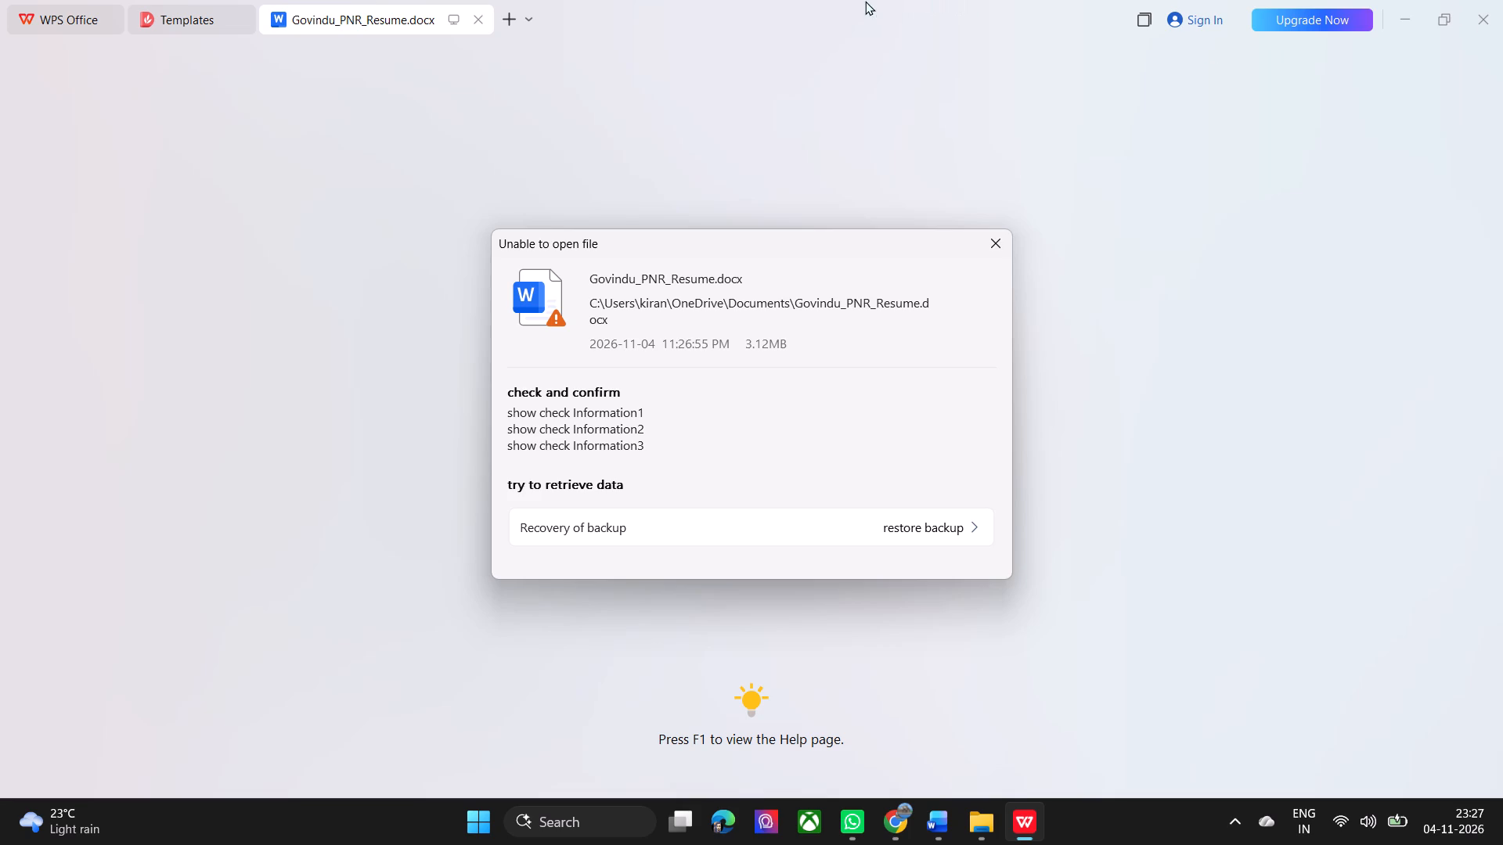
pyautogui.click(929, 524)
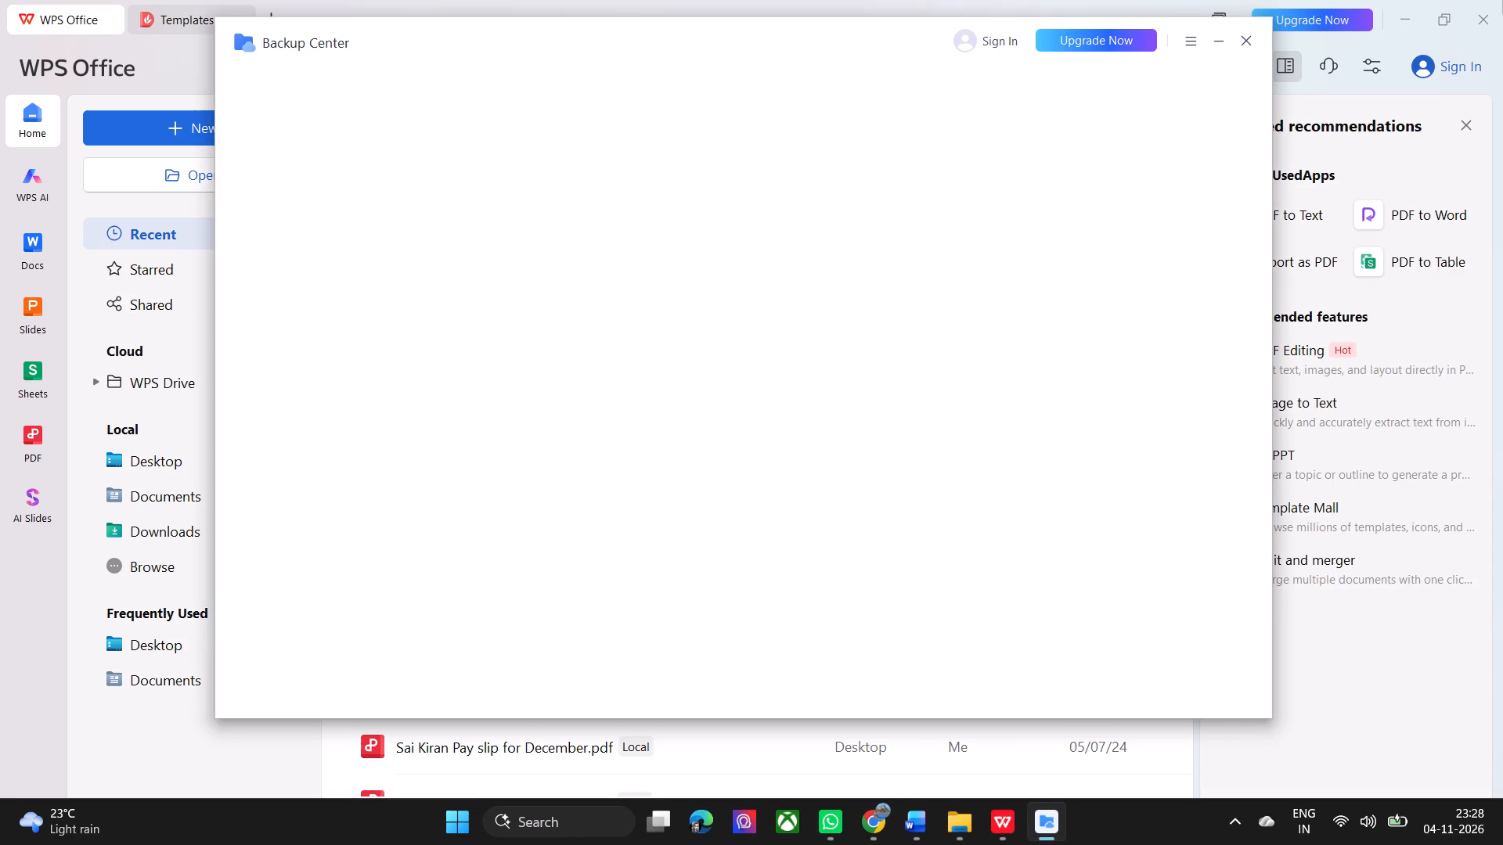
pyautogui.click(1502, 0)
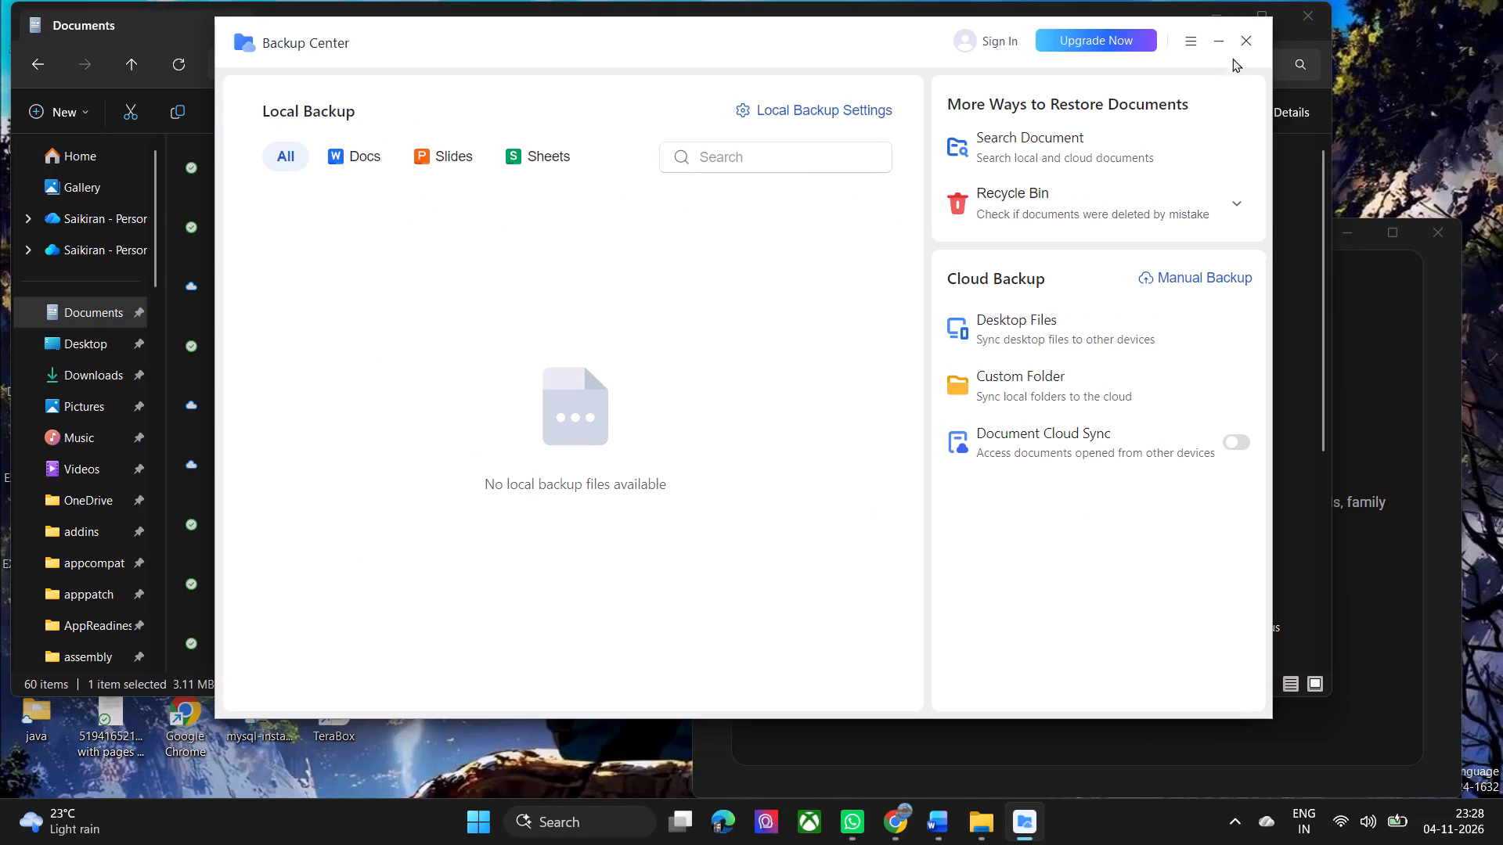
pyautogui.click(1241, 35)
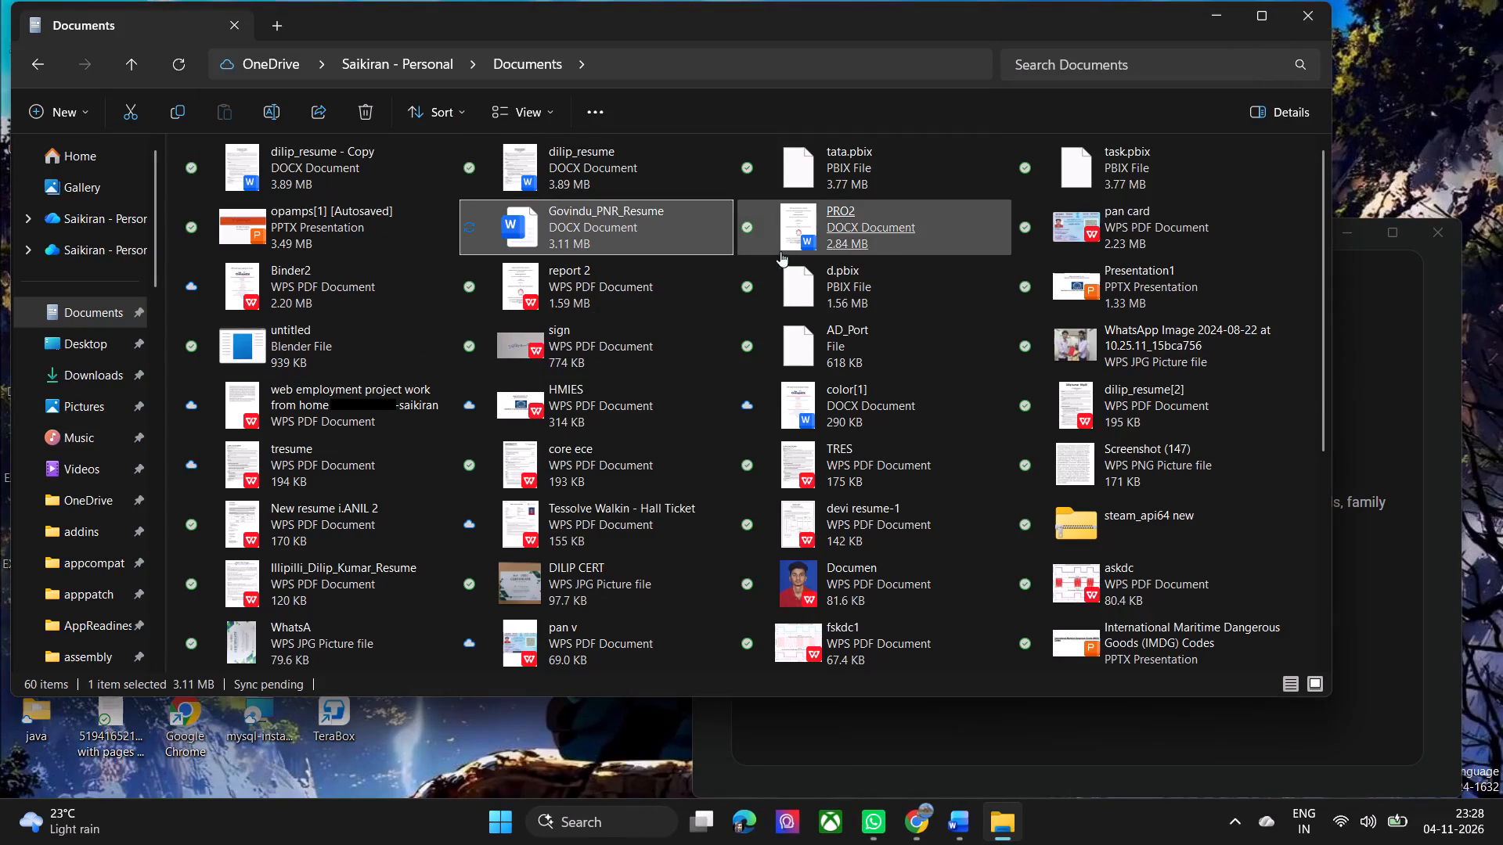
pyautogui.click(971, 844)
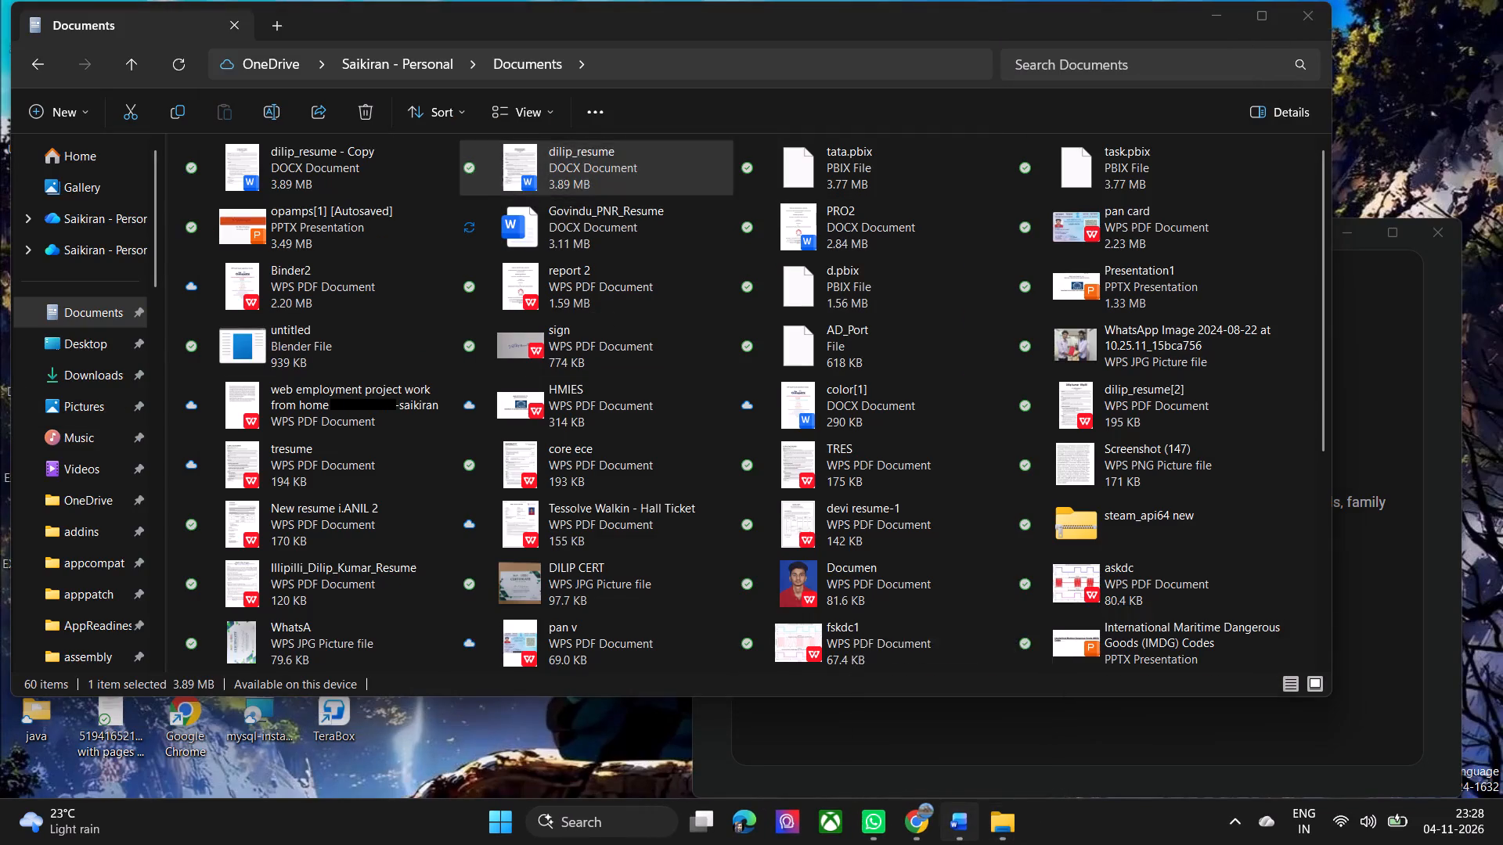
pyautogui.scroll(3, 600, 175)
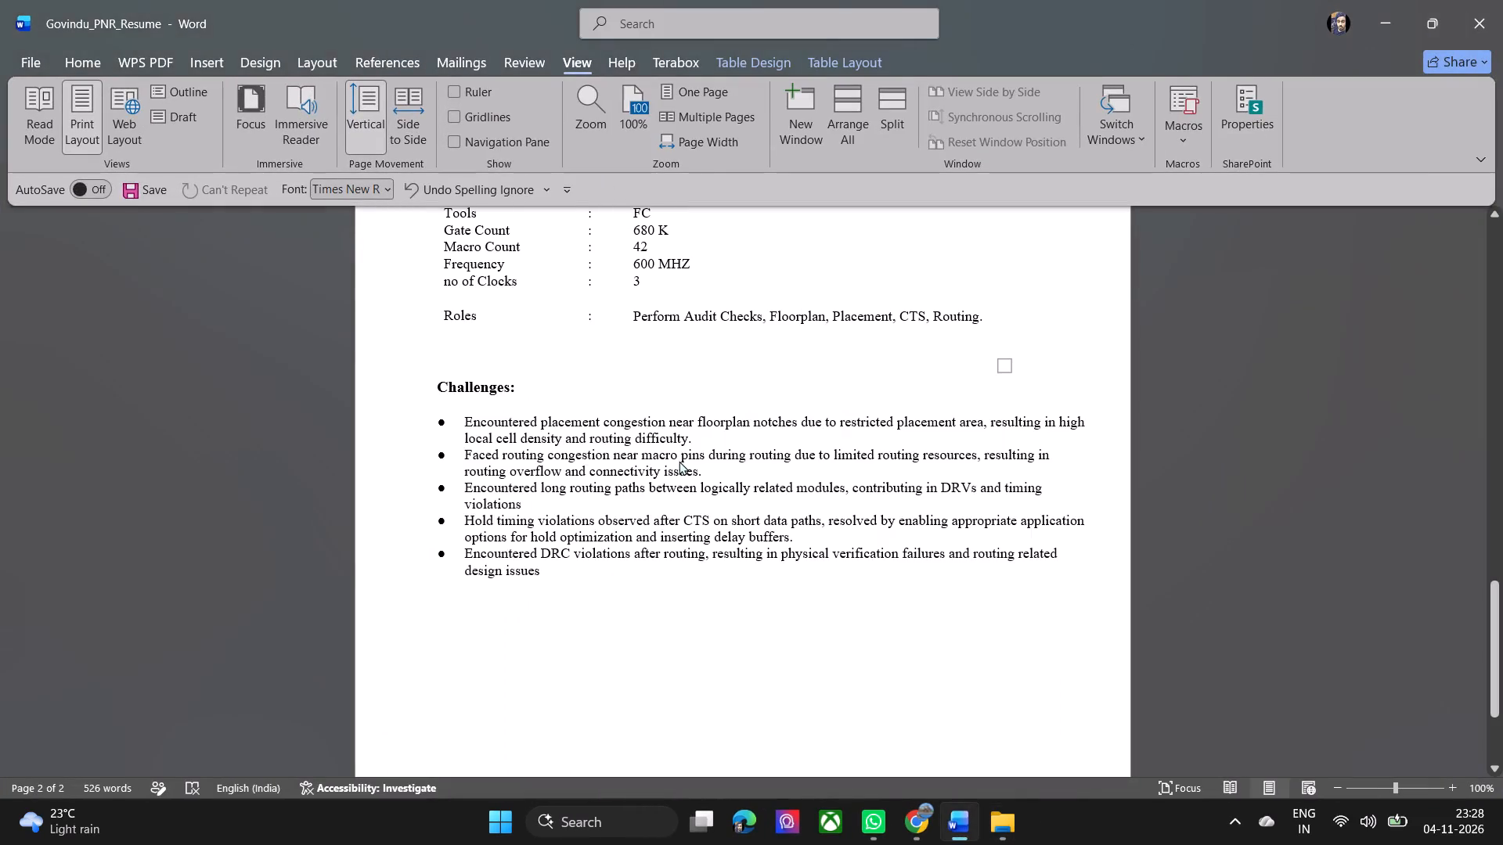
pyautogui.scroll(6, 679, 461)
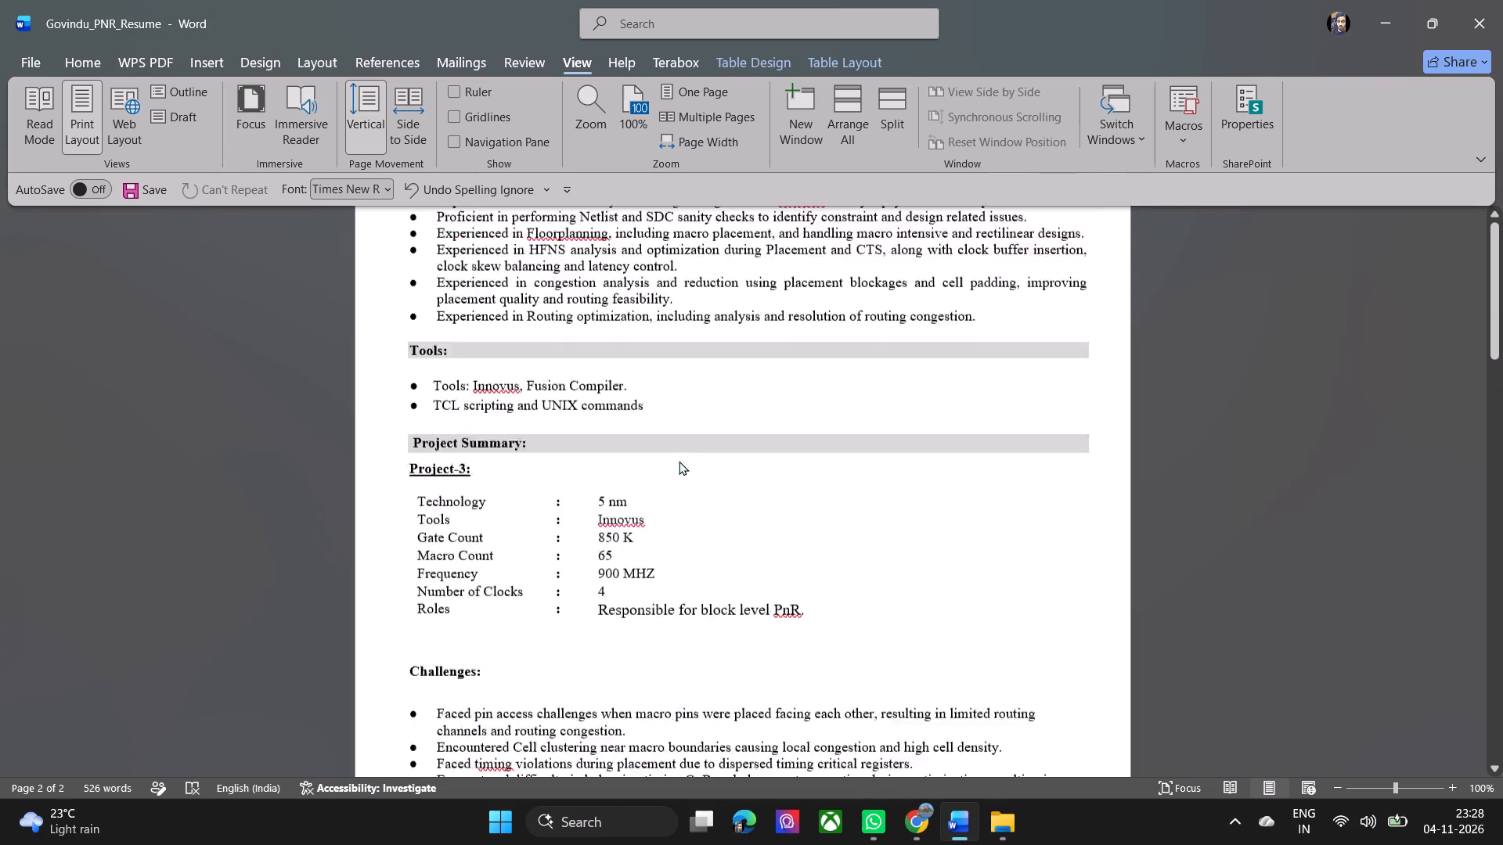
pyautogui.scroll(1, 679, 461)
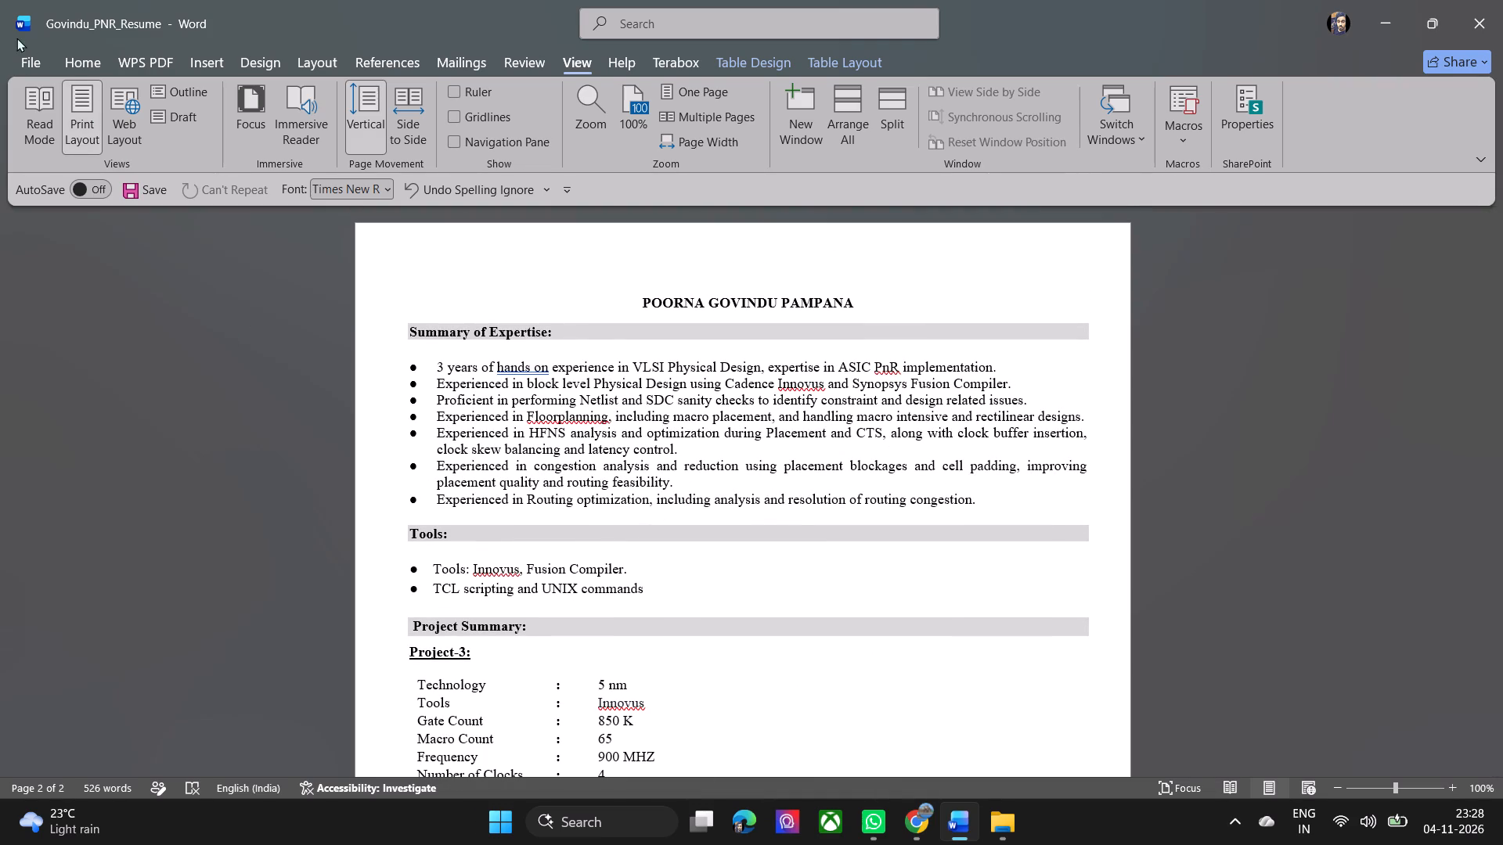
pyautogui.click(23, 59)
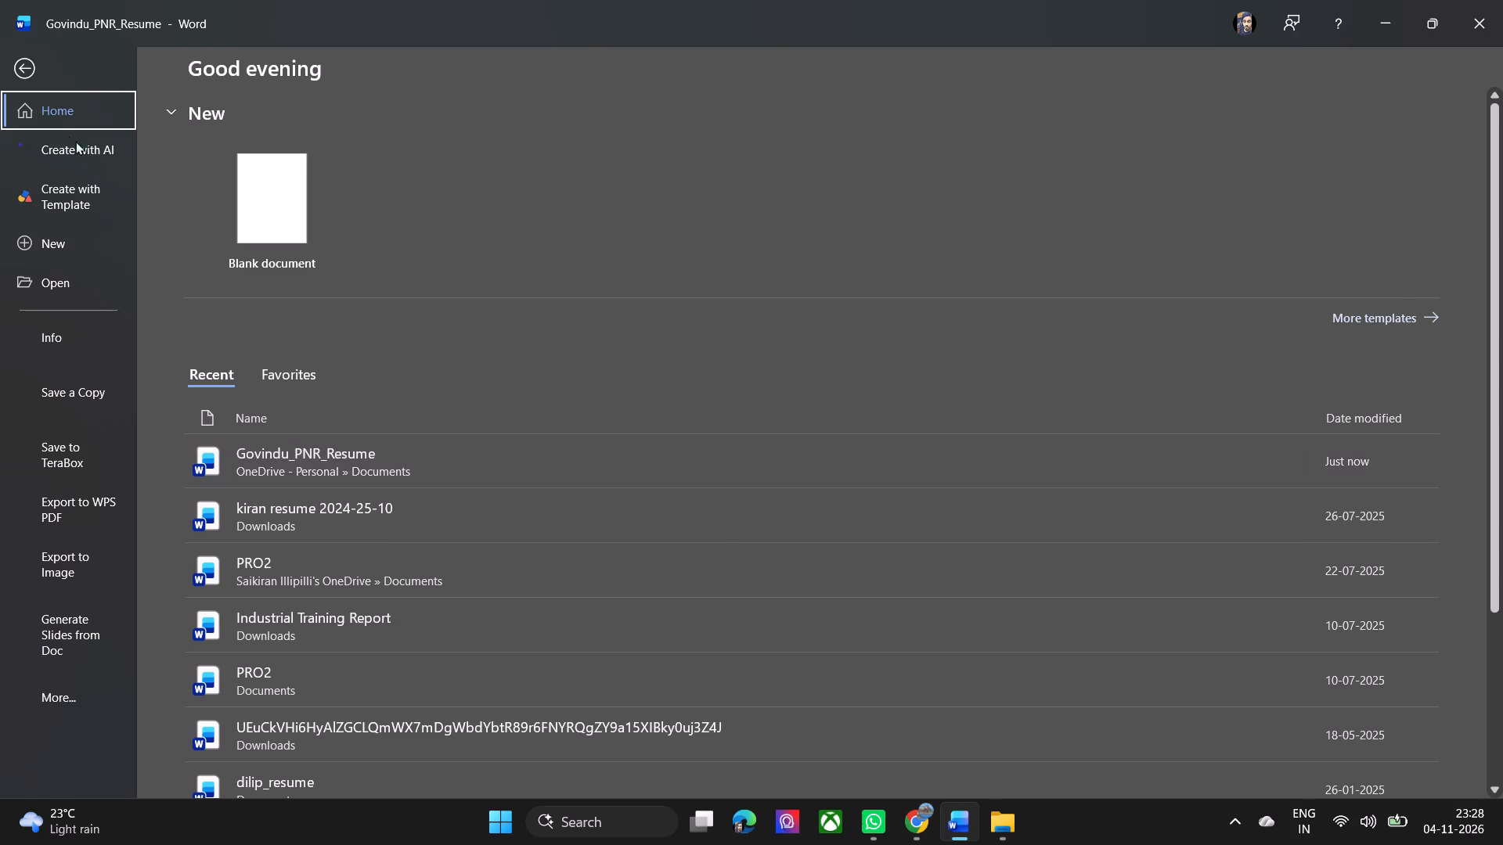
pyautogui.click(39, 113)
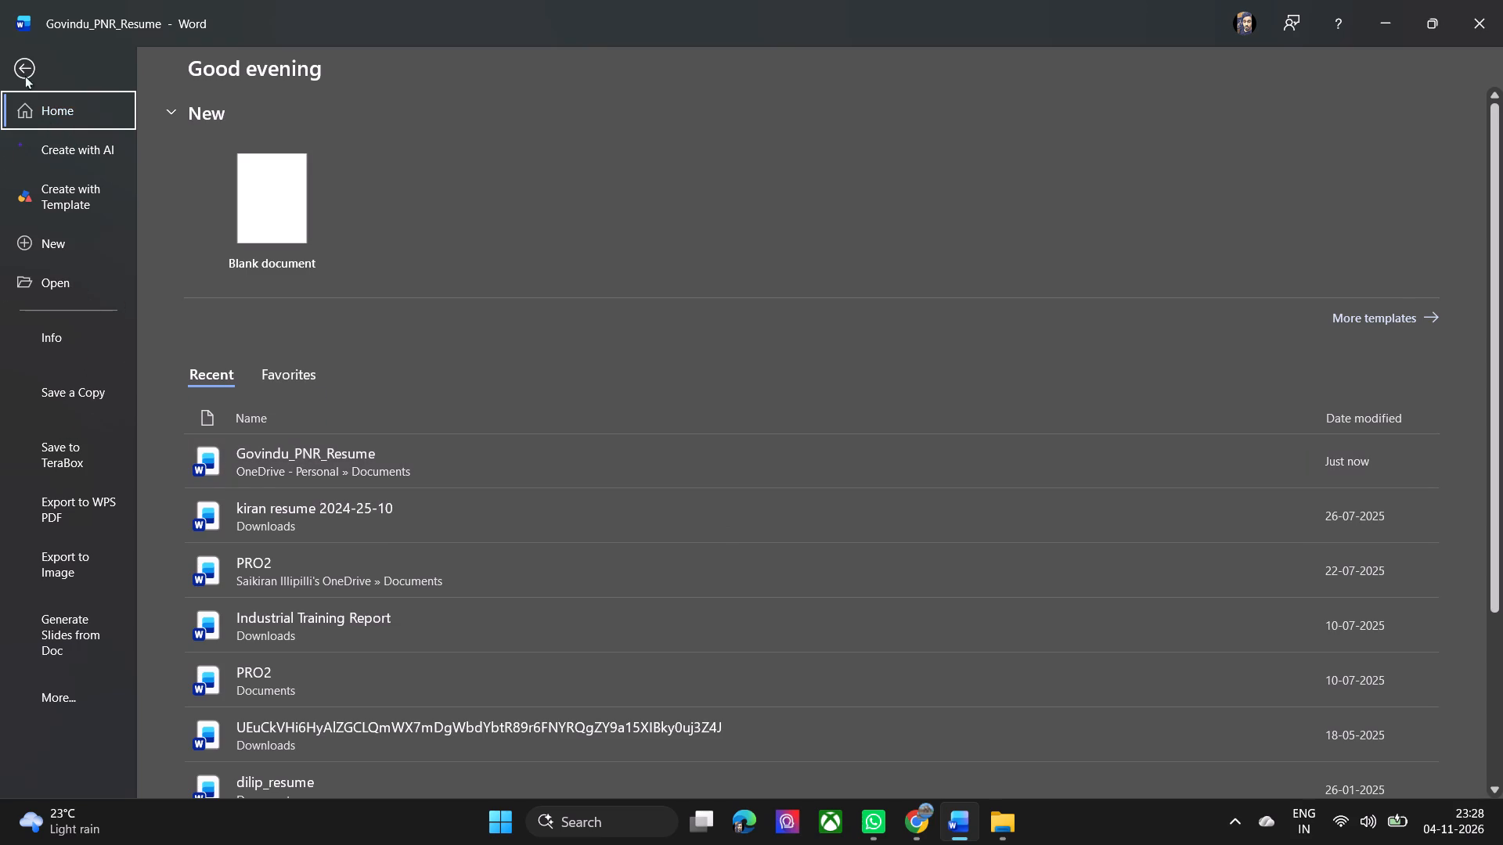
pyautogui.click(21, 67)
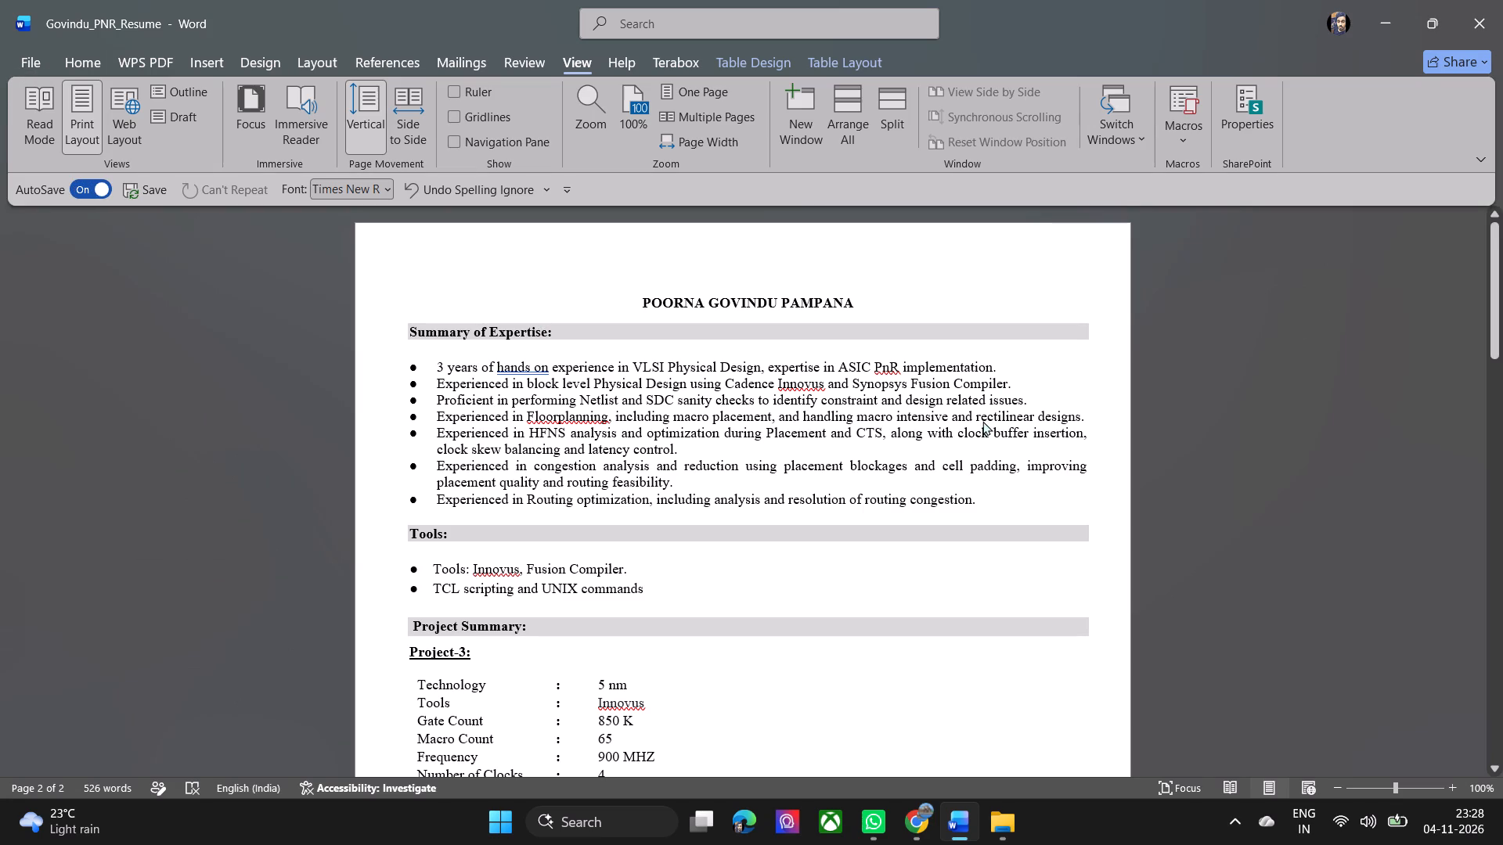
# Review the resume's summary, tools and project sections for content and layout.
pyautogui.scroll(-2, 982, 421)
pyautogui.scroll(1, 982, 421)
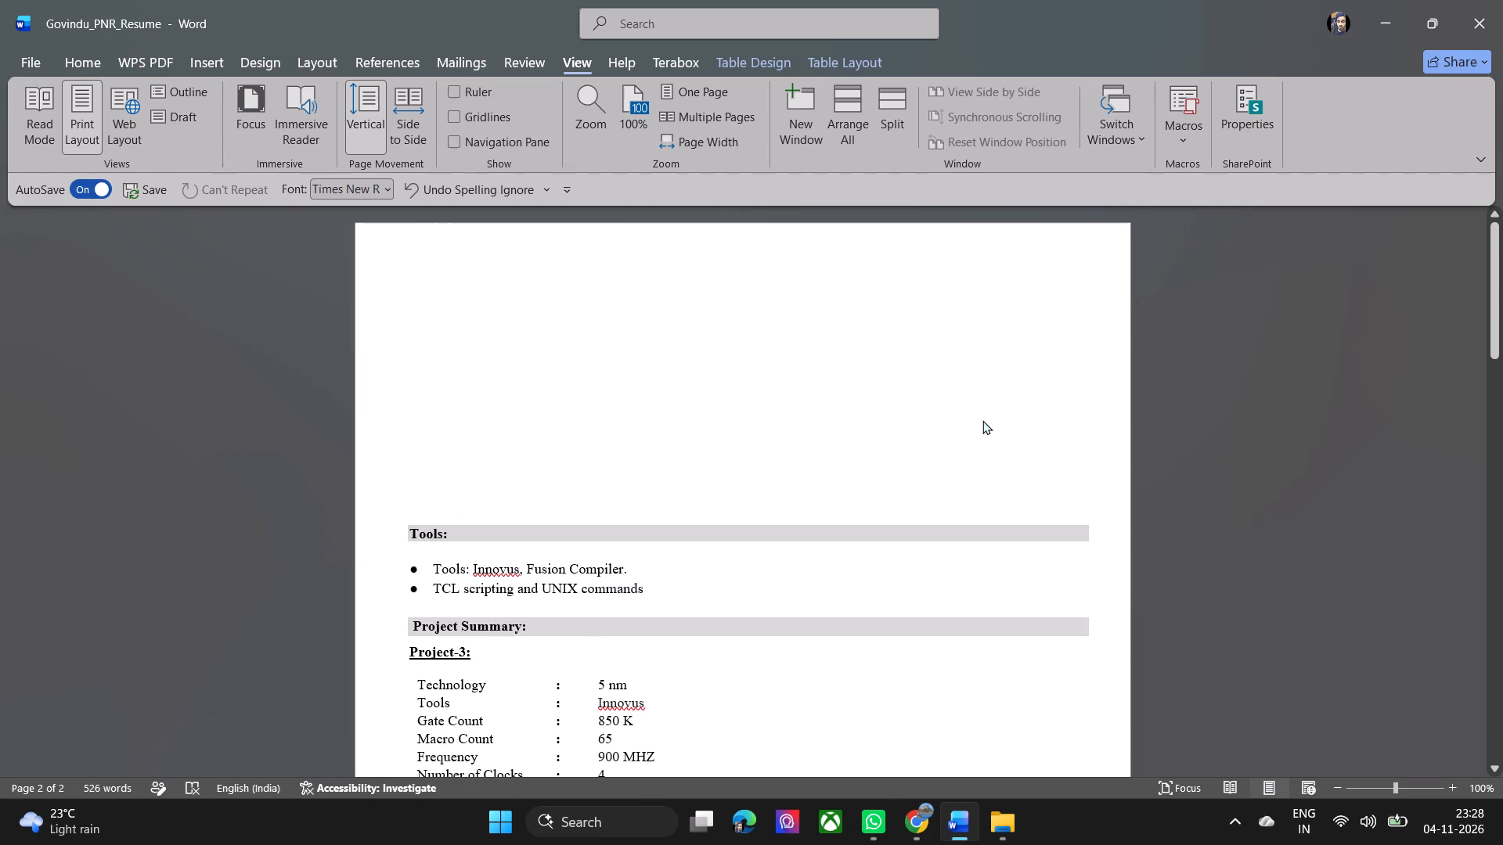
pyautogui.scroll(2, 982, 427)
pyautogui.scroll(-3, 982, 427)
pyautogui.scroll(1, 982, 427)
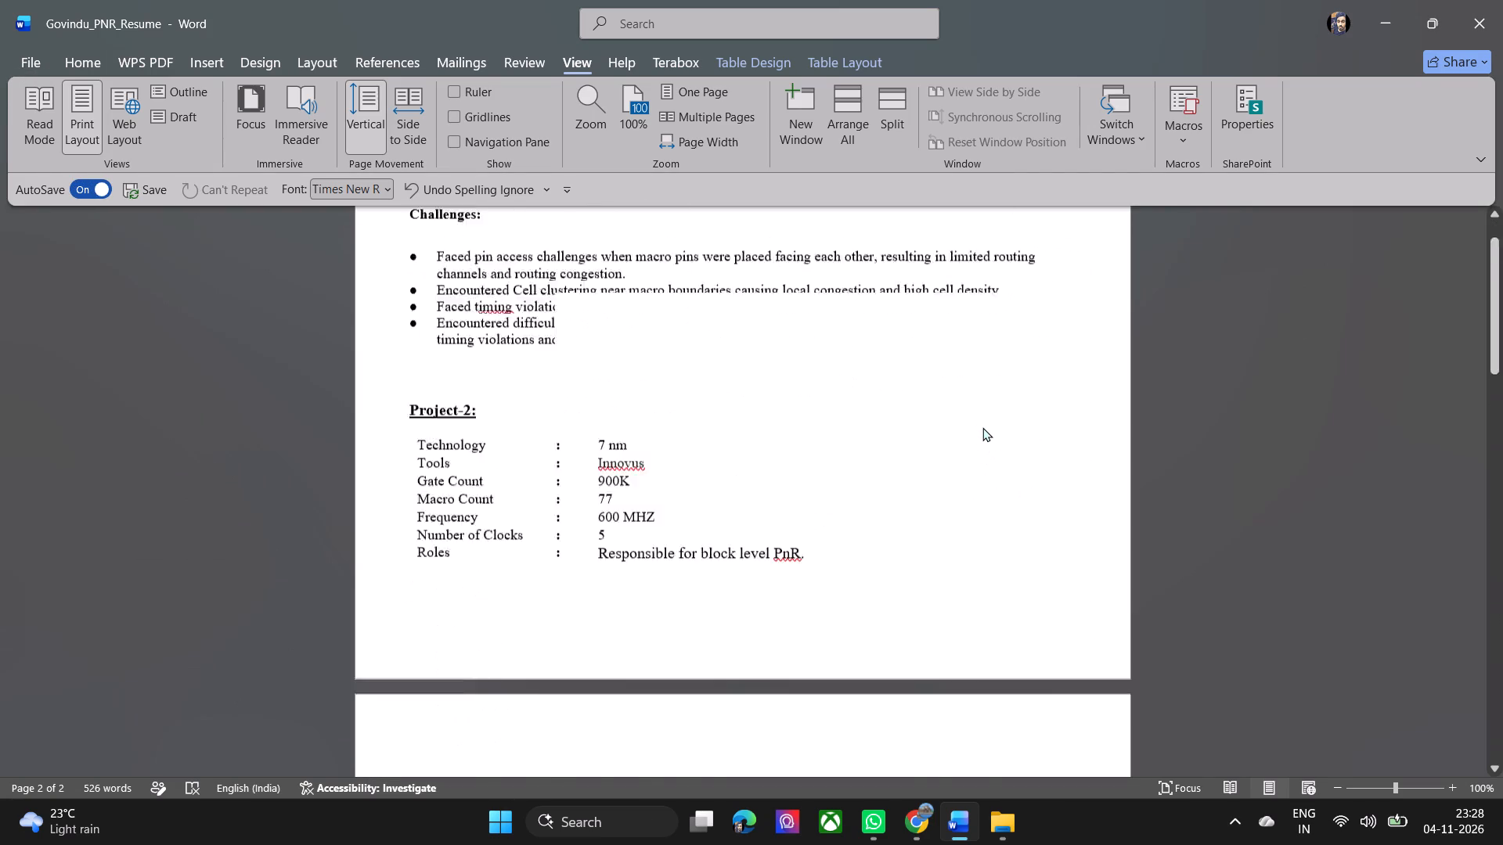
pyautogui.scroll(1, 982, 427)
pyautogui.scroll(-2, 982, 427)
pyautogui.scroll(2, 982, 427)
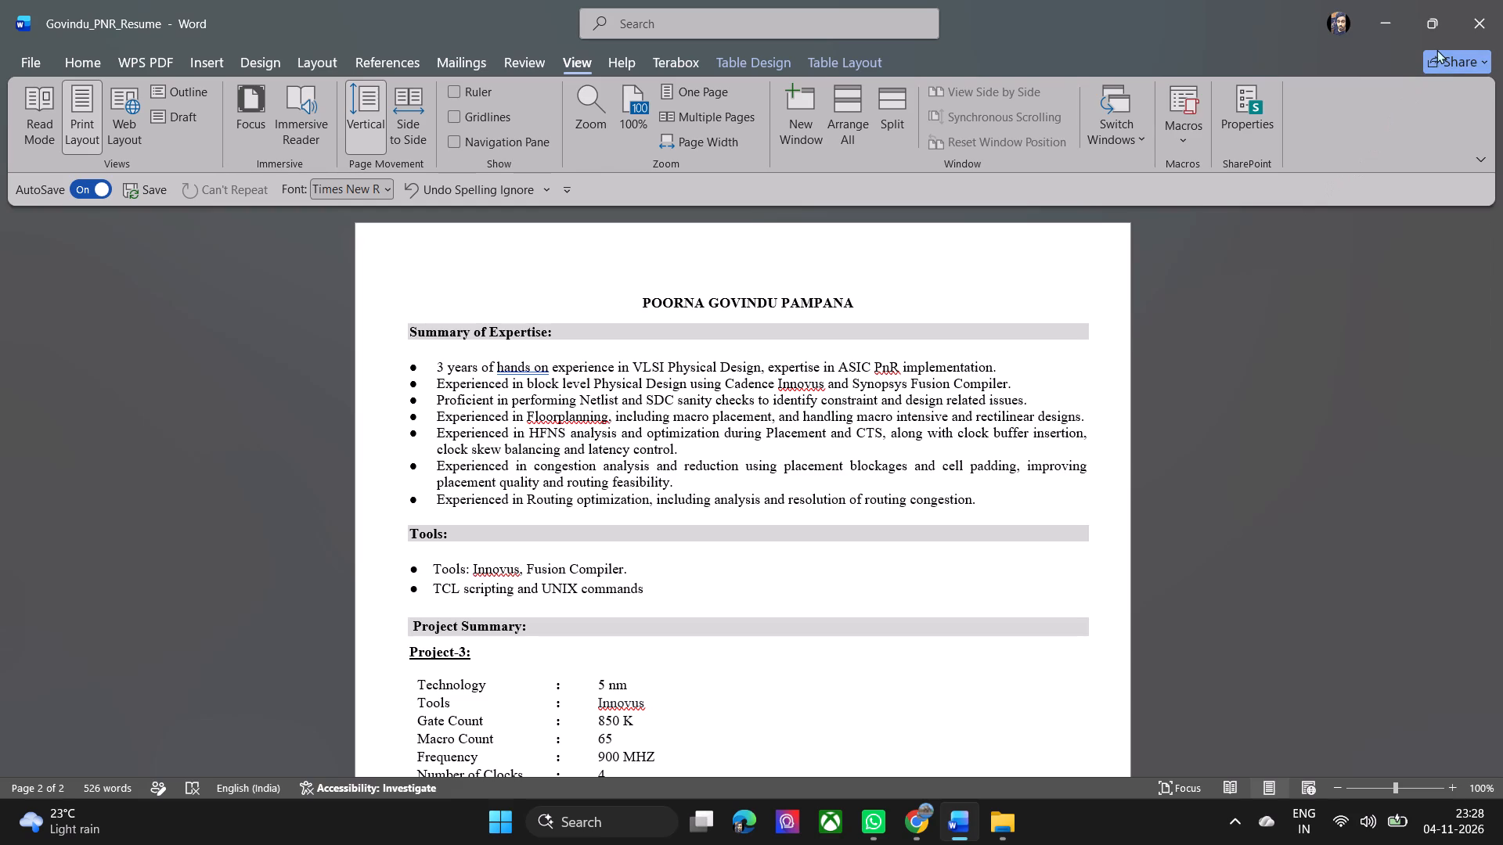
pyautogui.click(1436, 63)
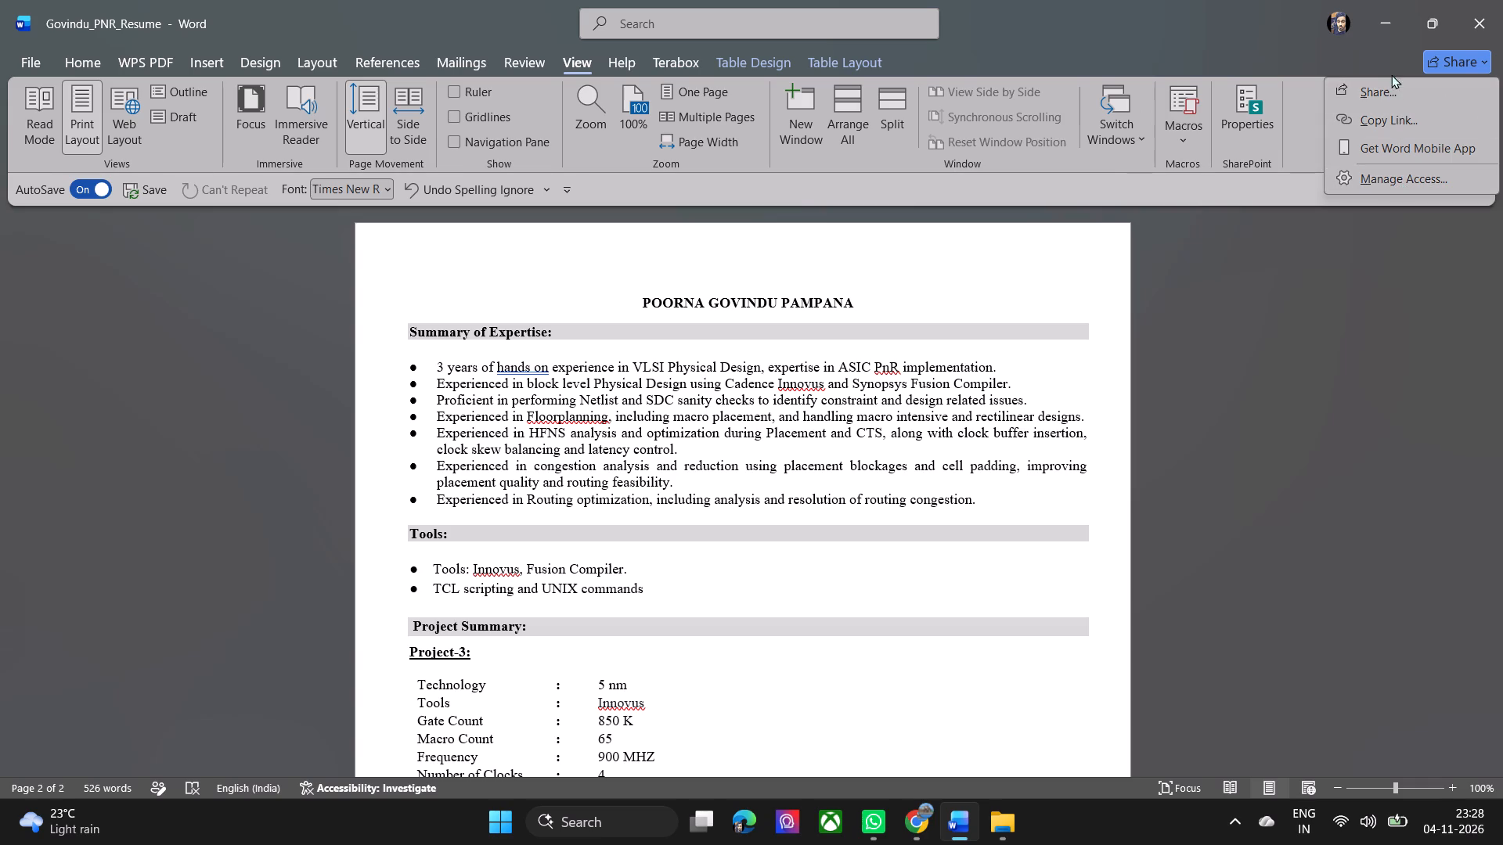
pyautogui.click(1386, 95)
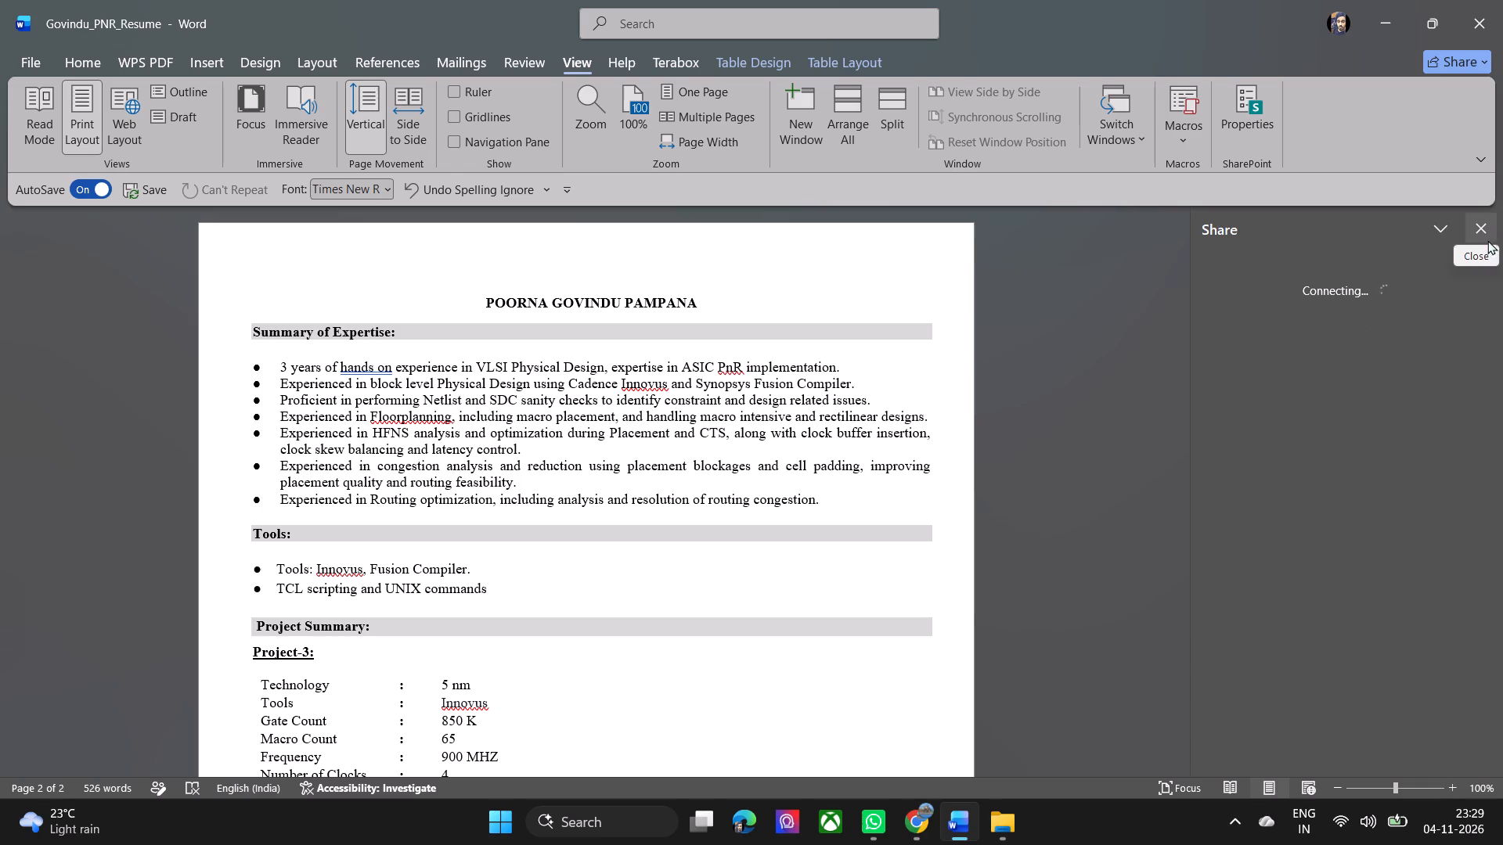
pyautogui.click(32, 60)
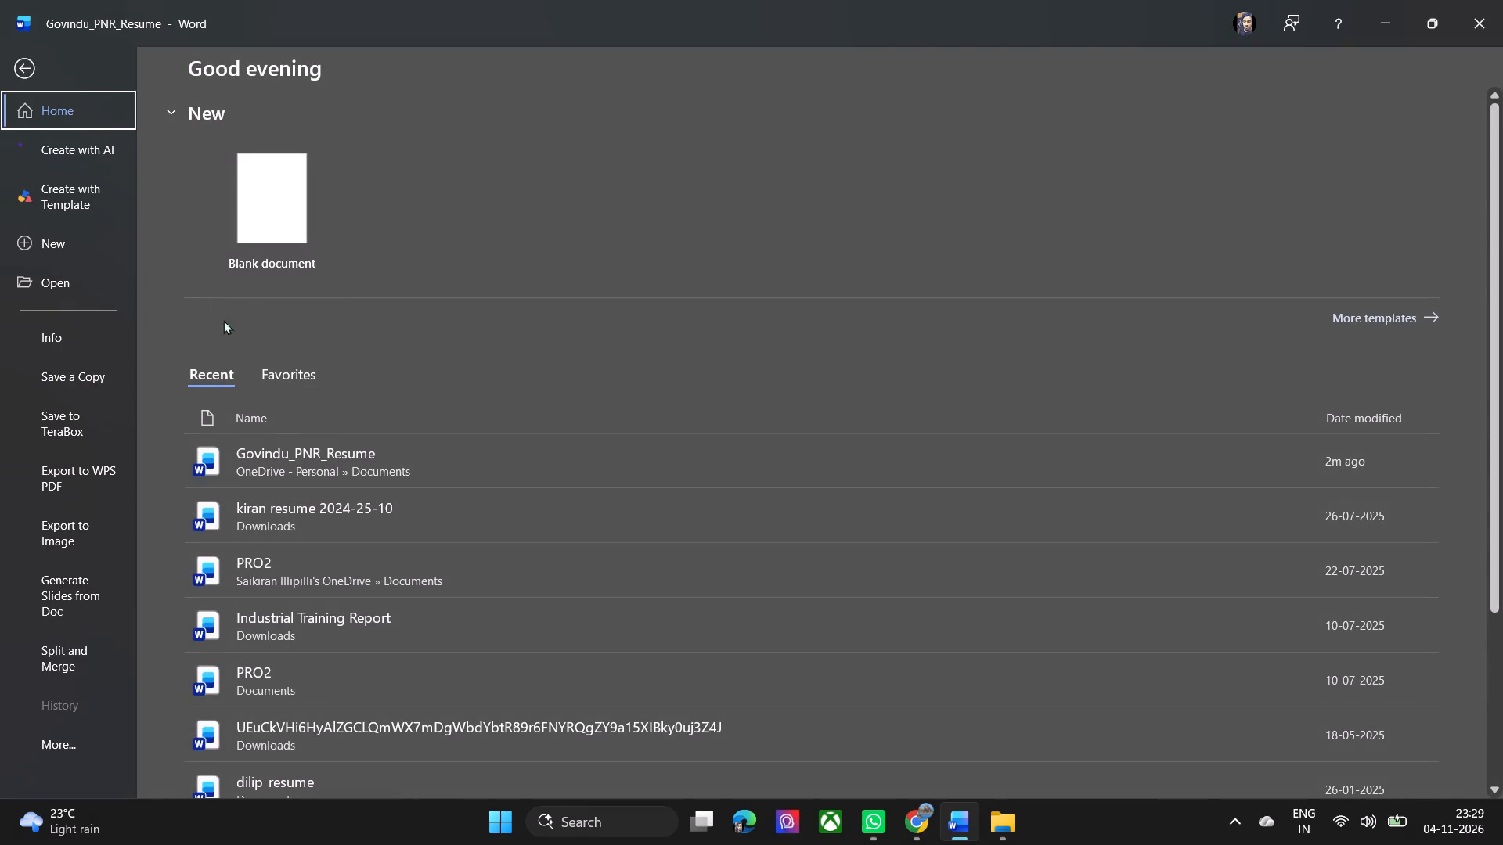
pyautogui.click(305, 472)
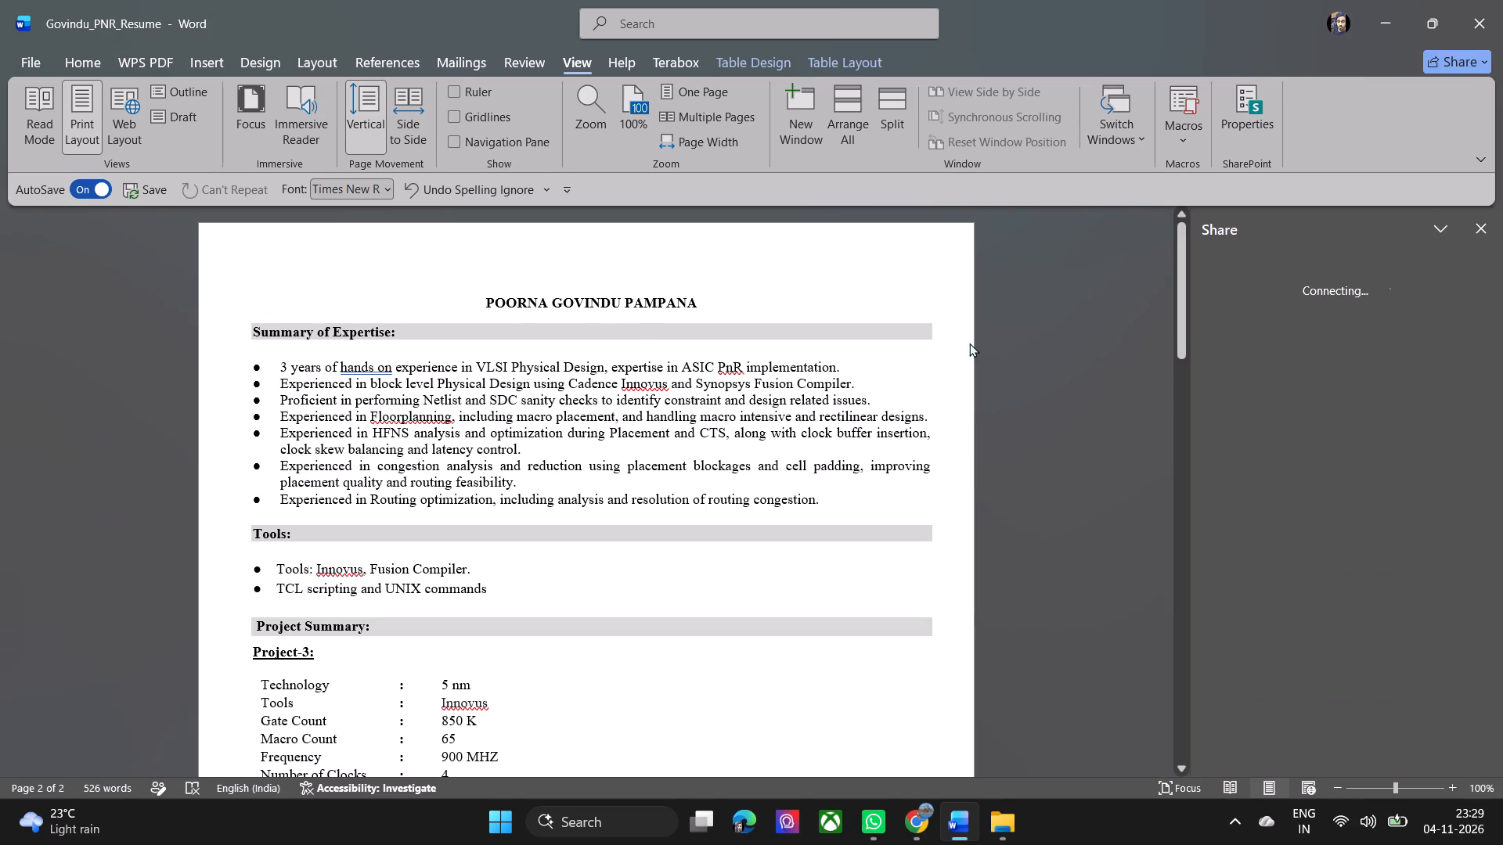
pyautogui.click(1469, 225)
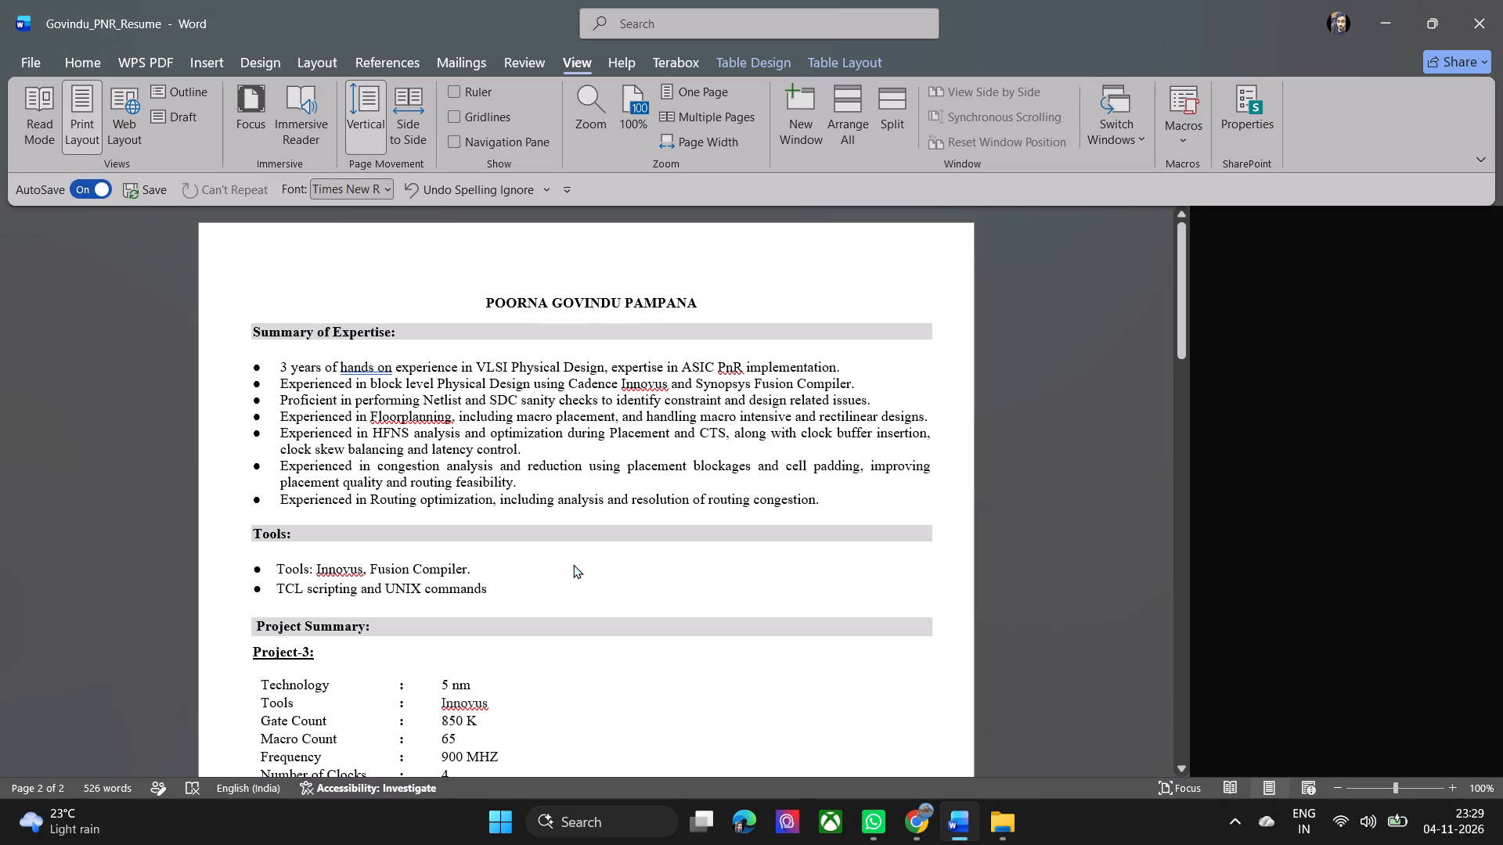
pyautogui.scroll(1, 593, 443)
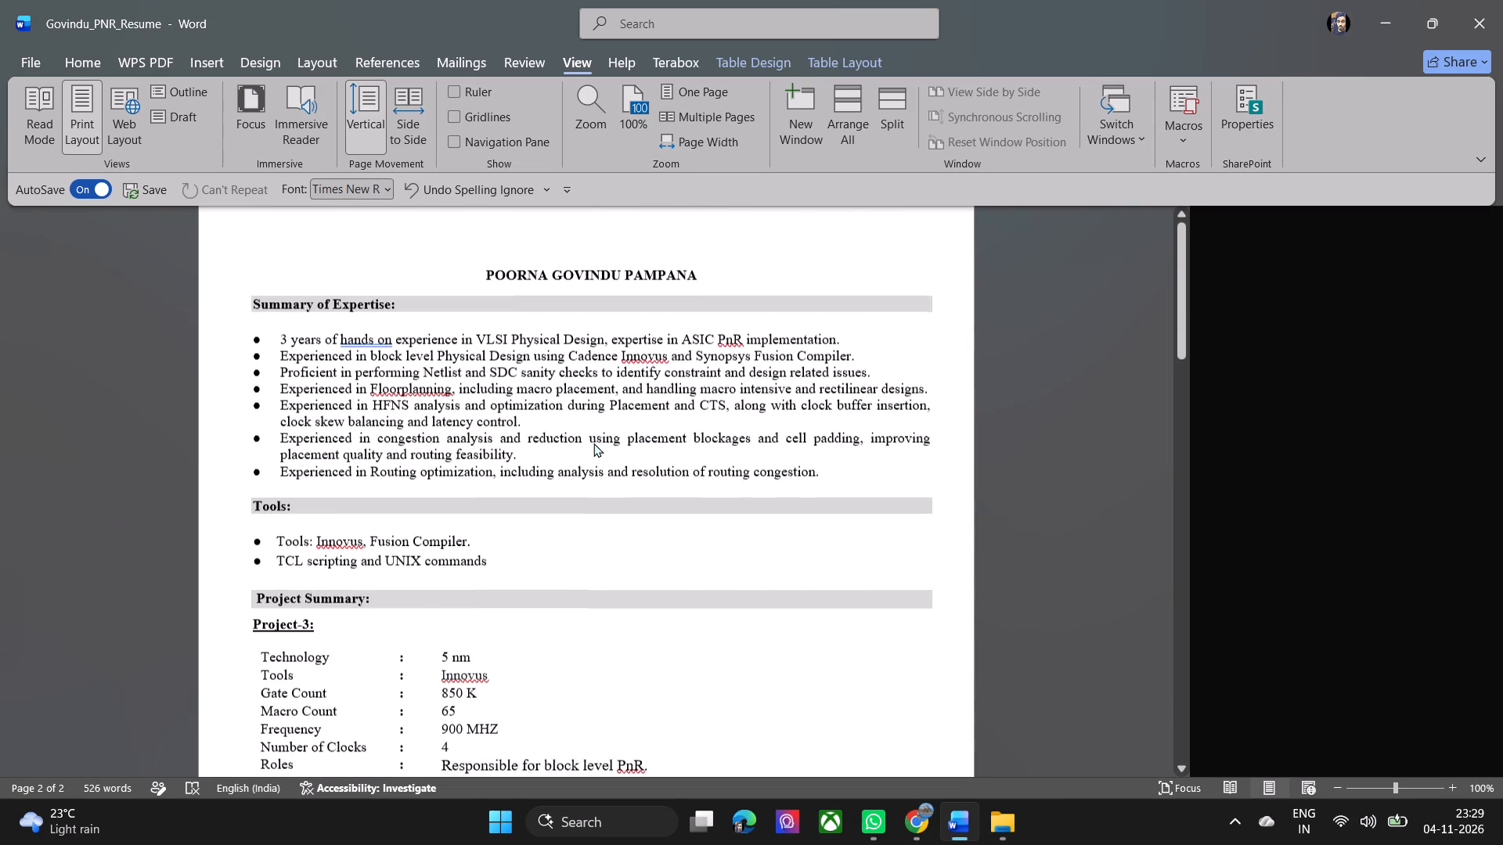
pyautogui.scroll(1, 593, 443)
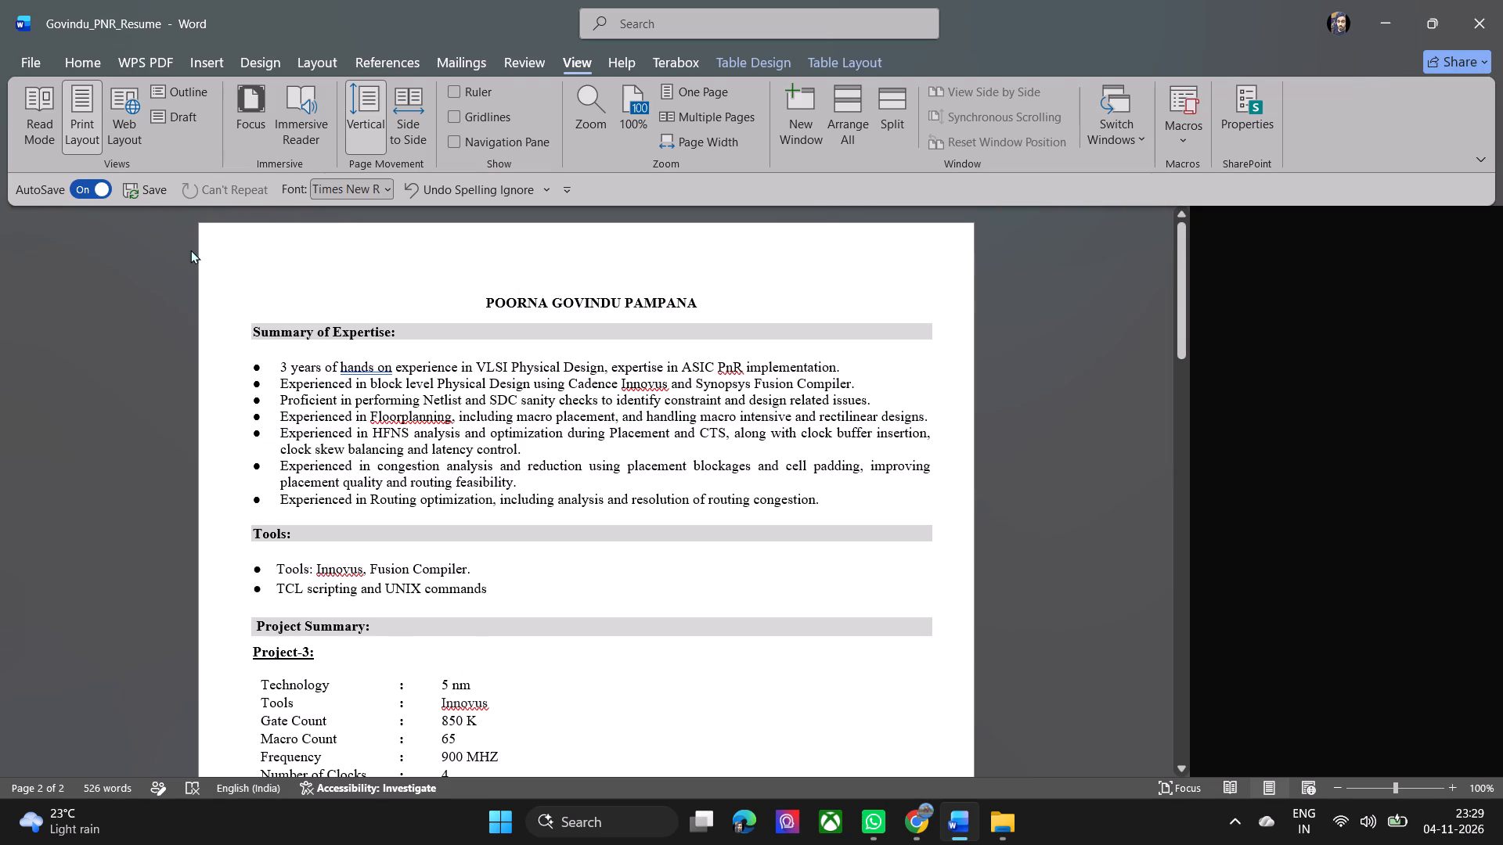
pyautogui.click(39, 59)
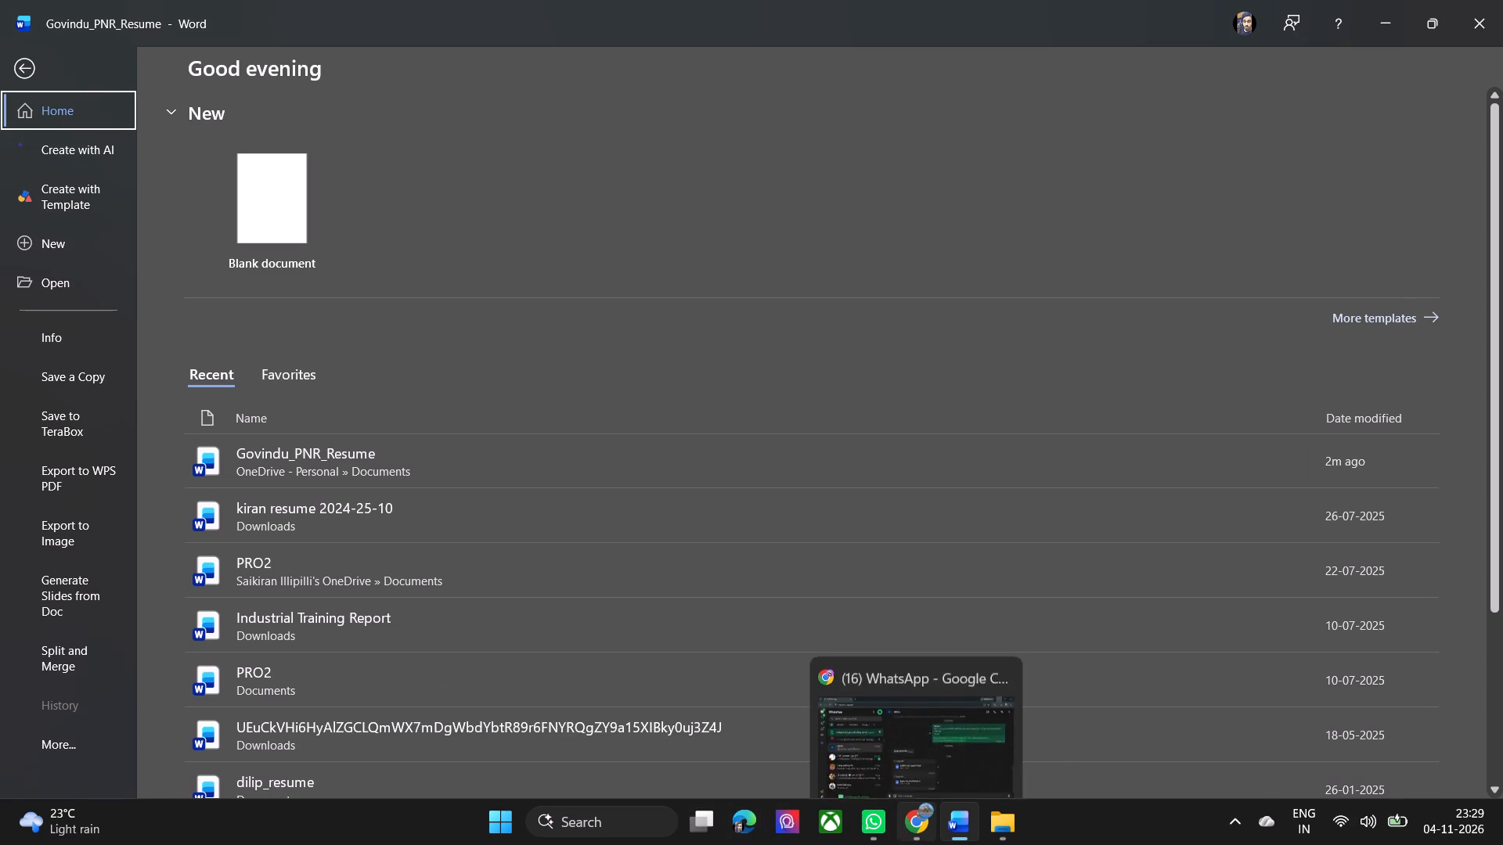
pyautogui.click(999, 817)
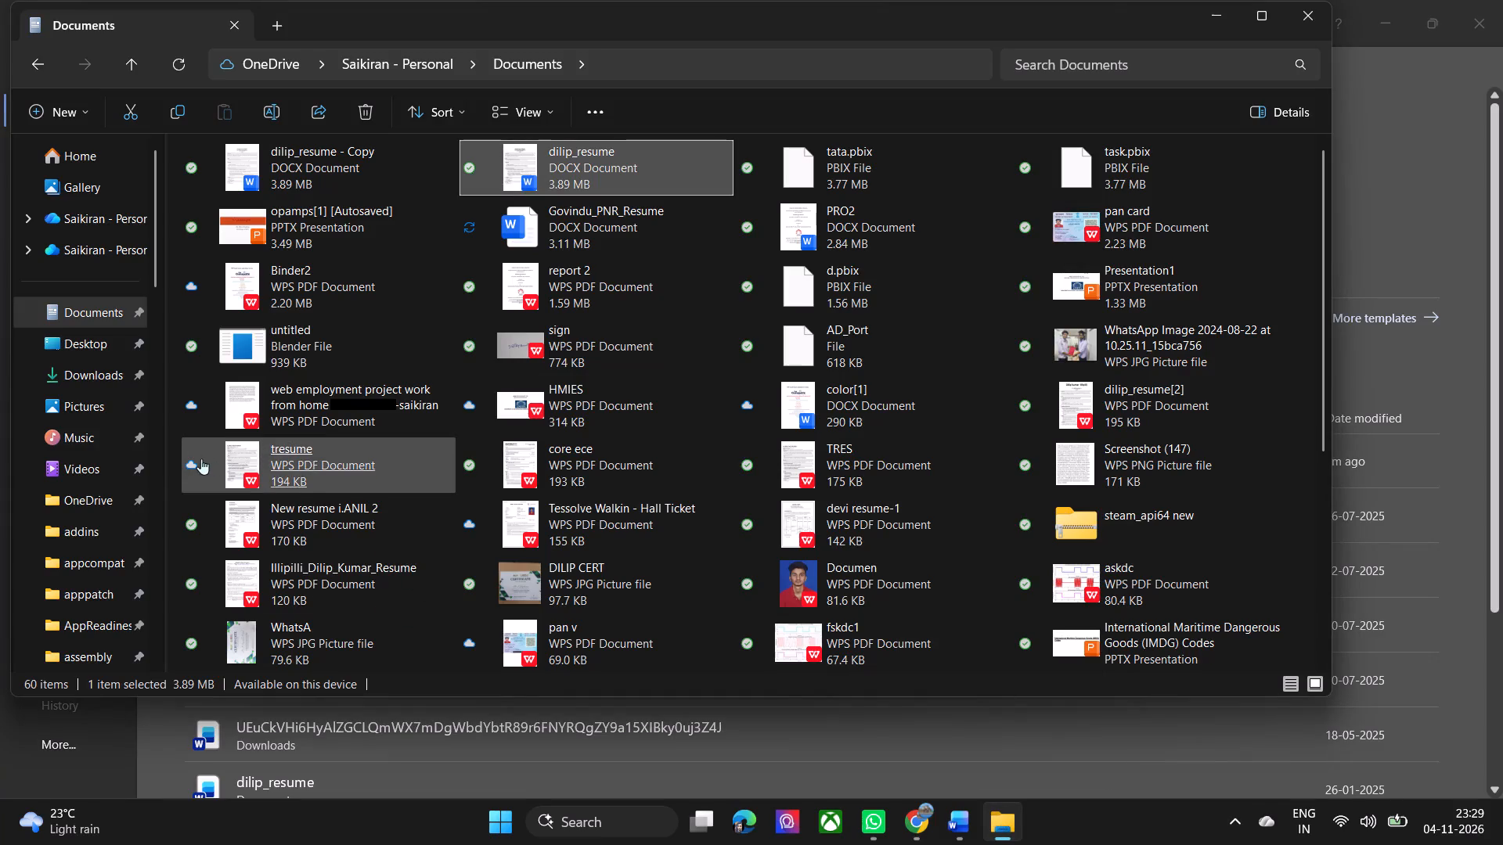
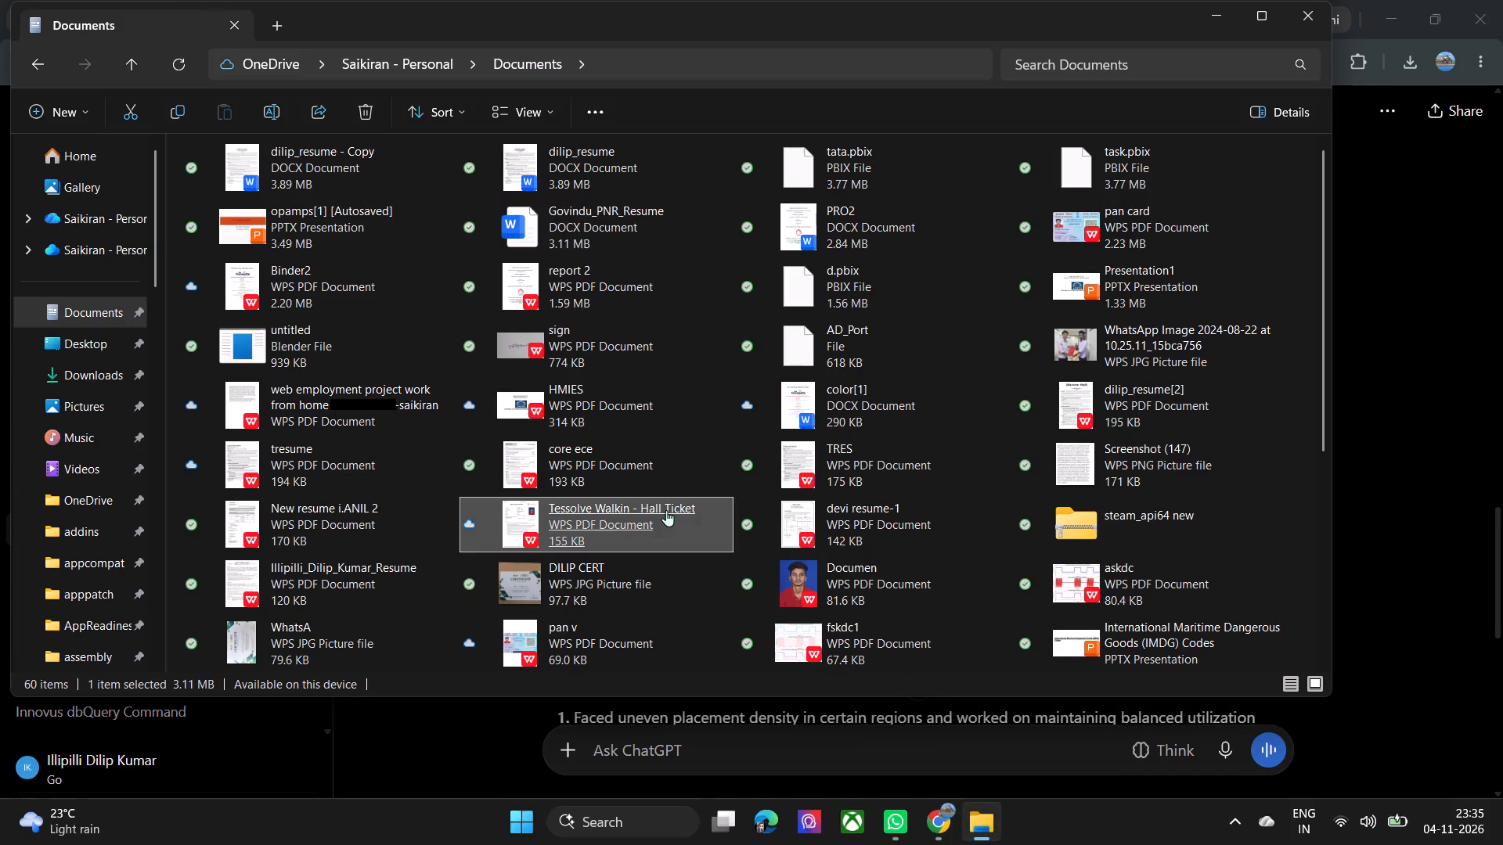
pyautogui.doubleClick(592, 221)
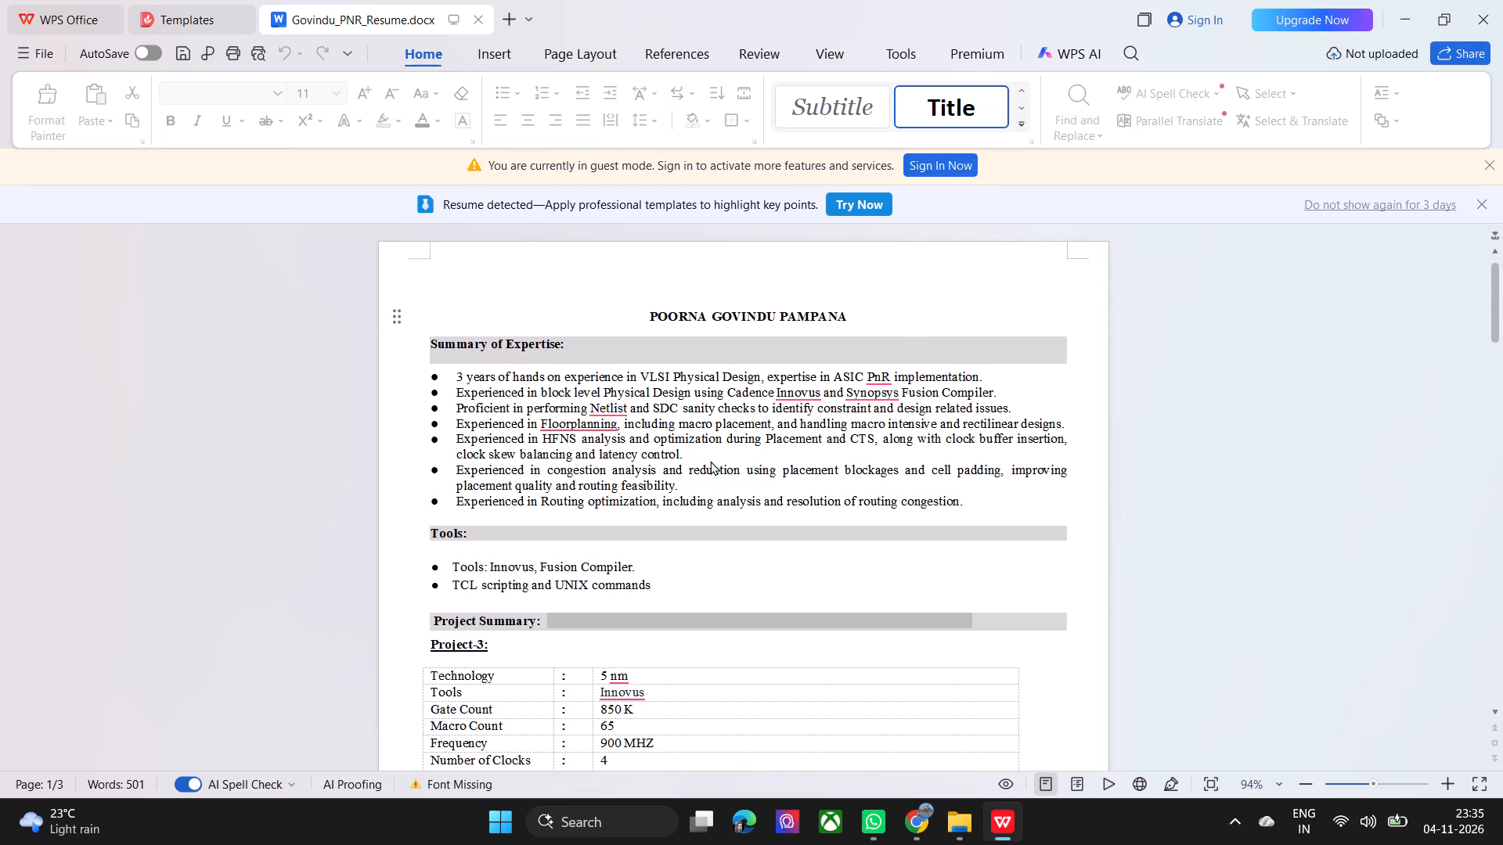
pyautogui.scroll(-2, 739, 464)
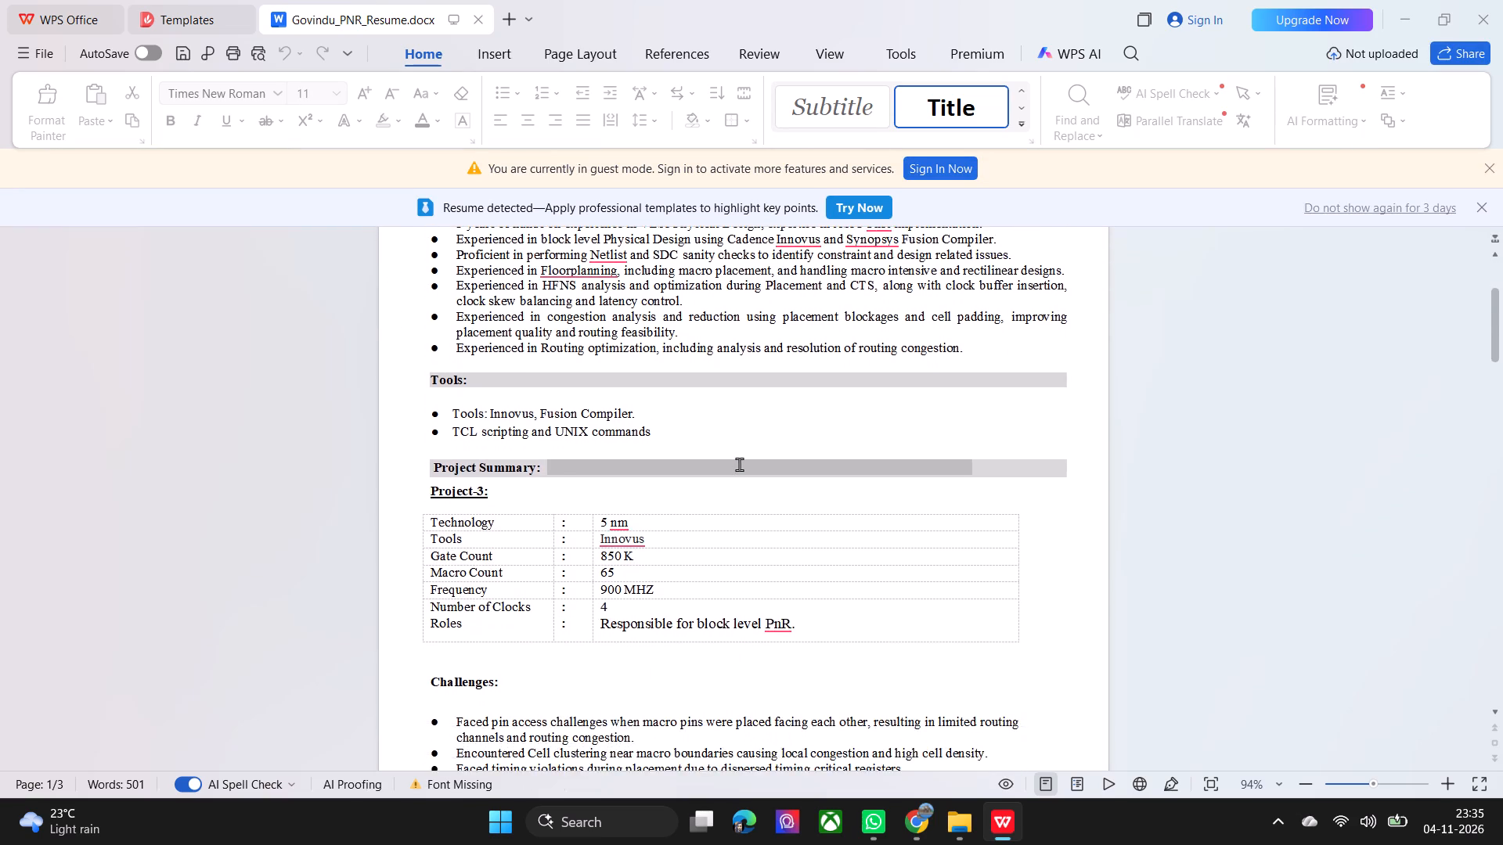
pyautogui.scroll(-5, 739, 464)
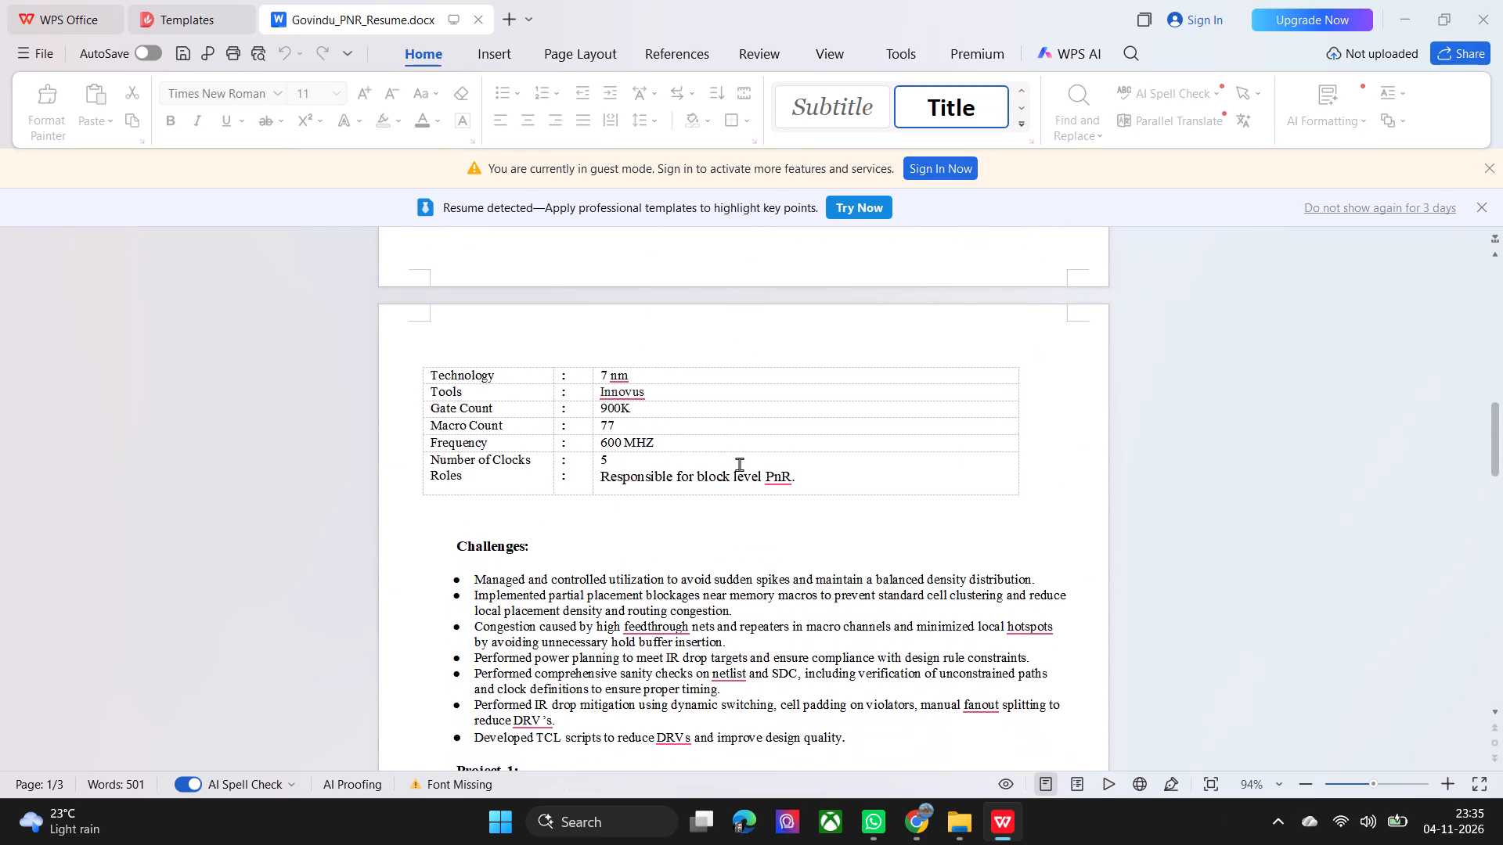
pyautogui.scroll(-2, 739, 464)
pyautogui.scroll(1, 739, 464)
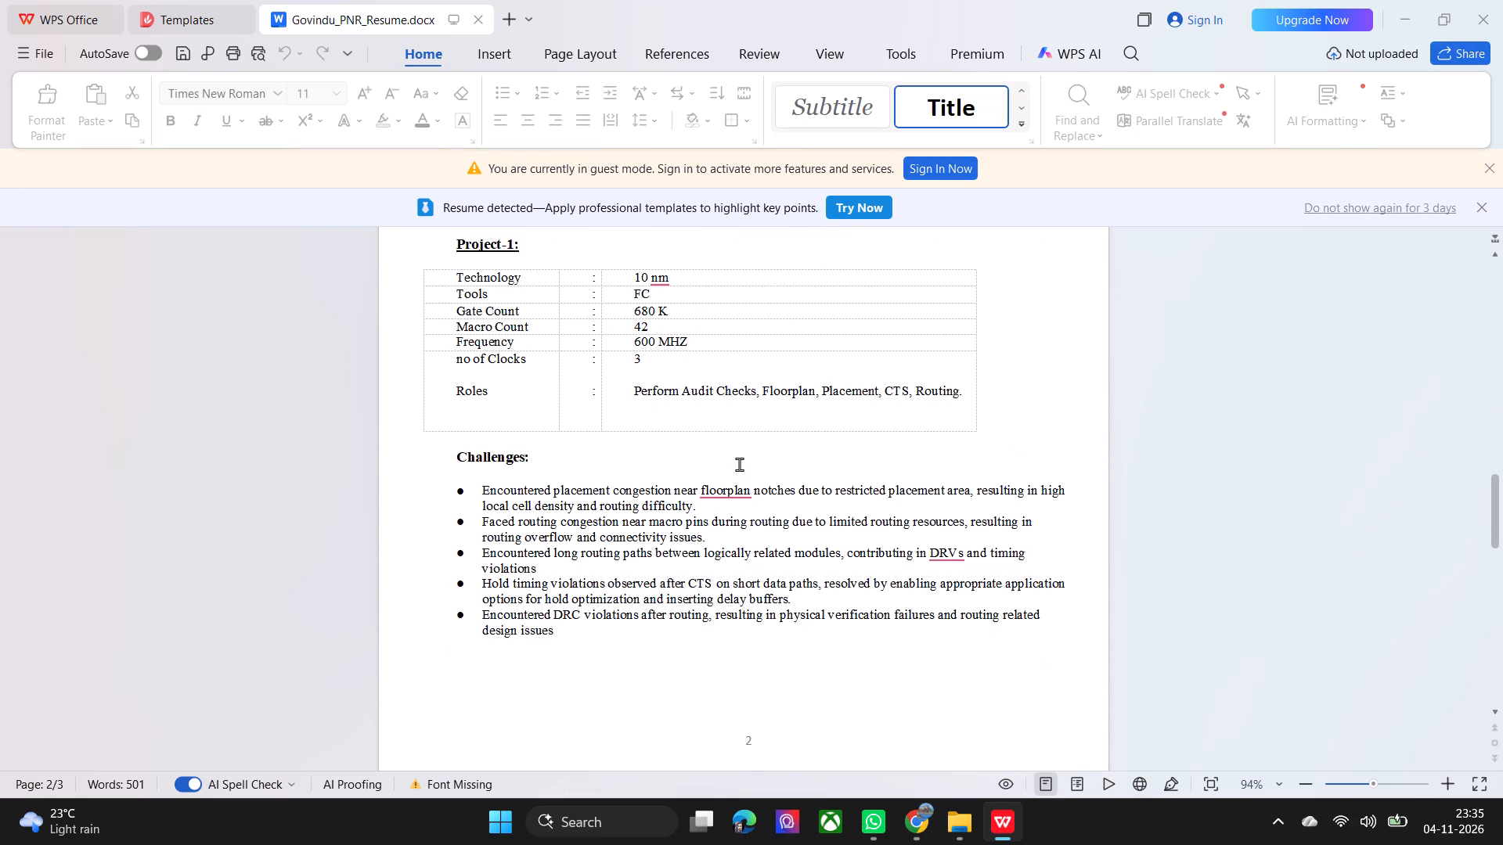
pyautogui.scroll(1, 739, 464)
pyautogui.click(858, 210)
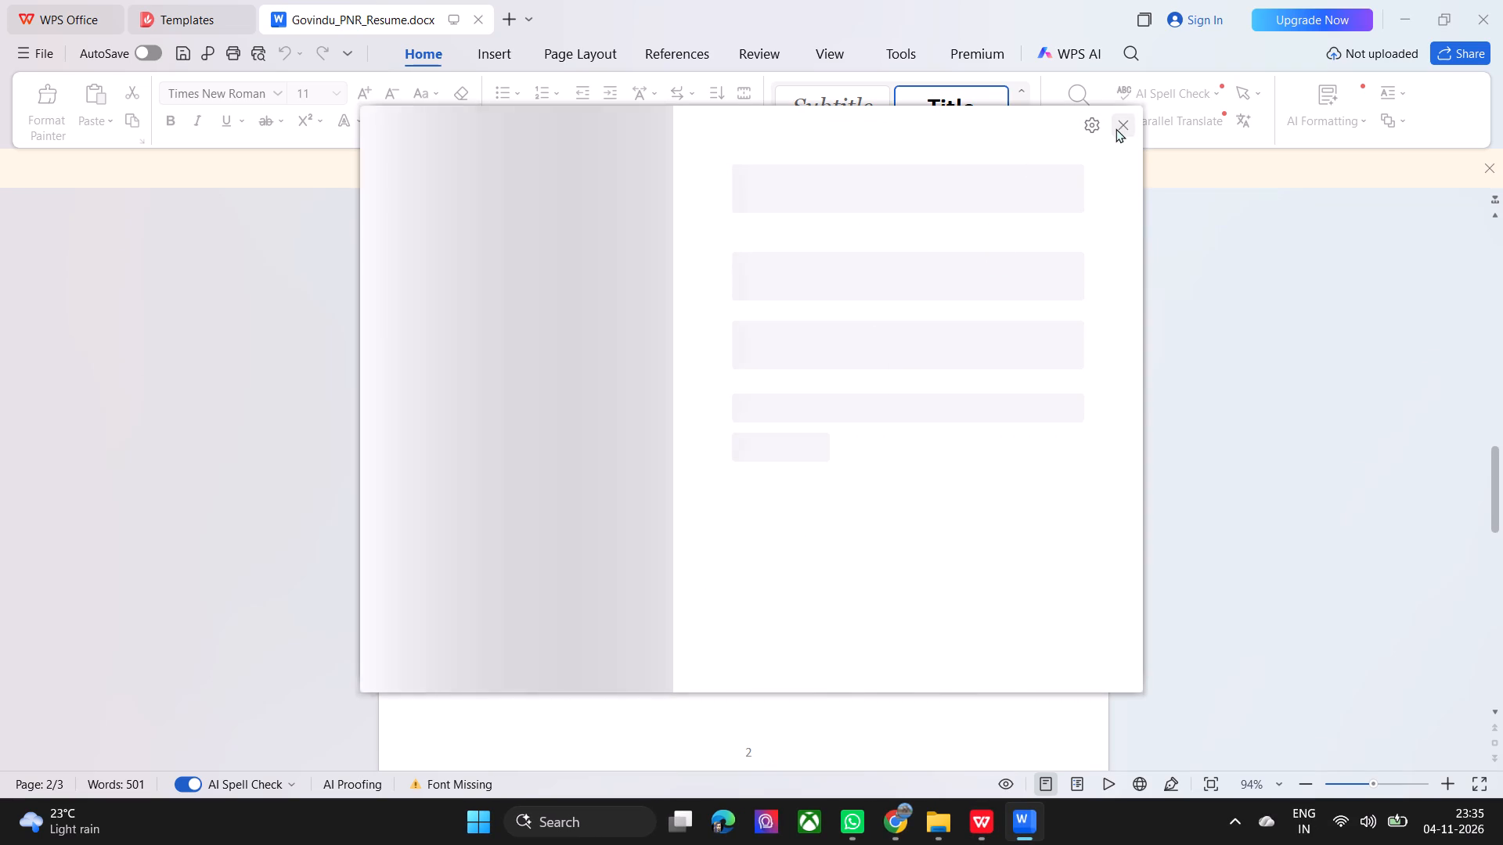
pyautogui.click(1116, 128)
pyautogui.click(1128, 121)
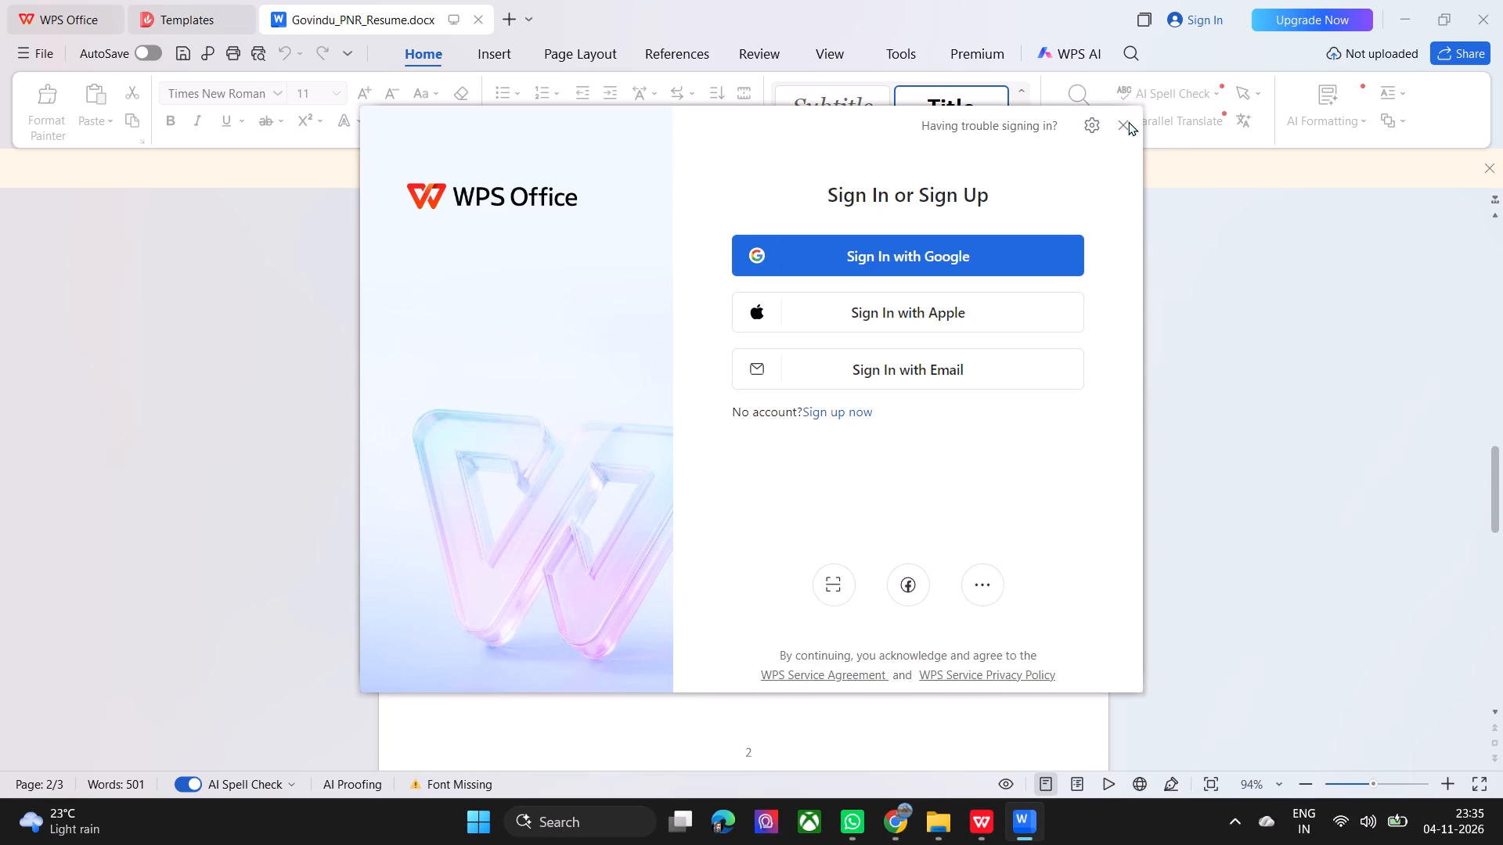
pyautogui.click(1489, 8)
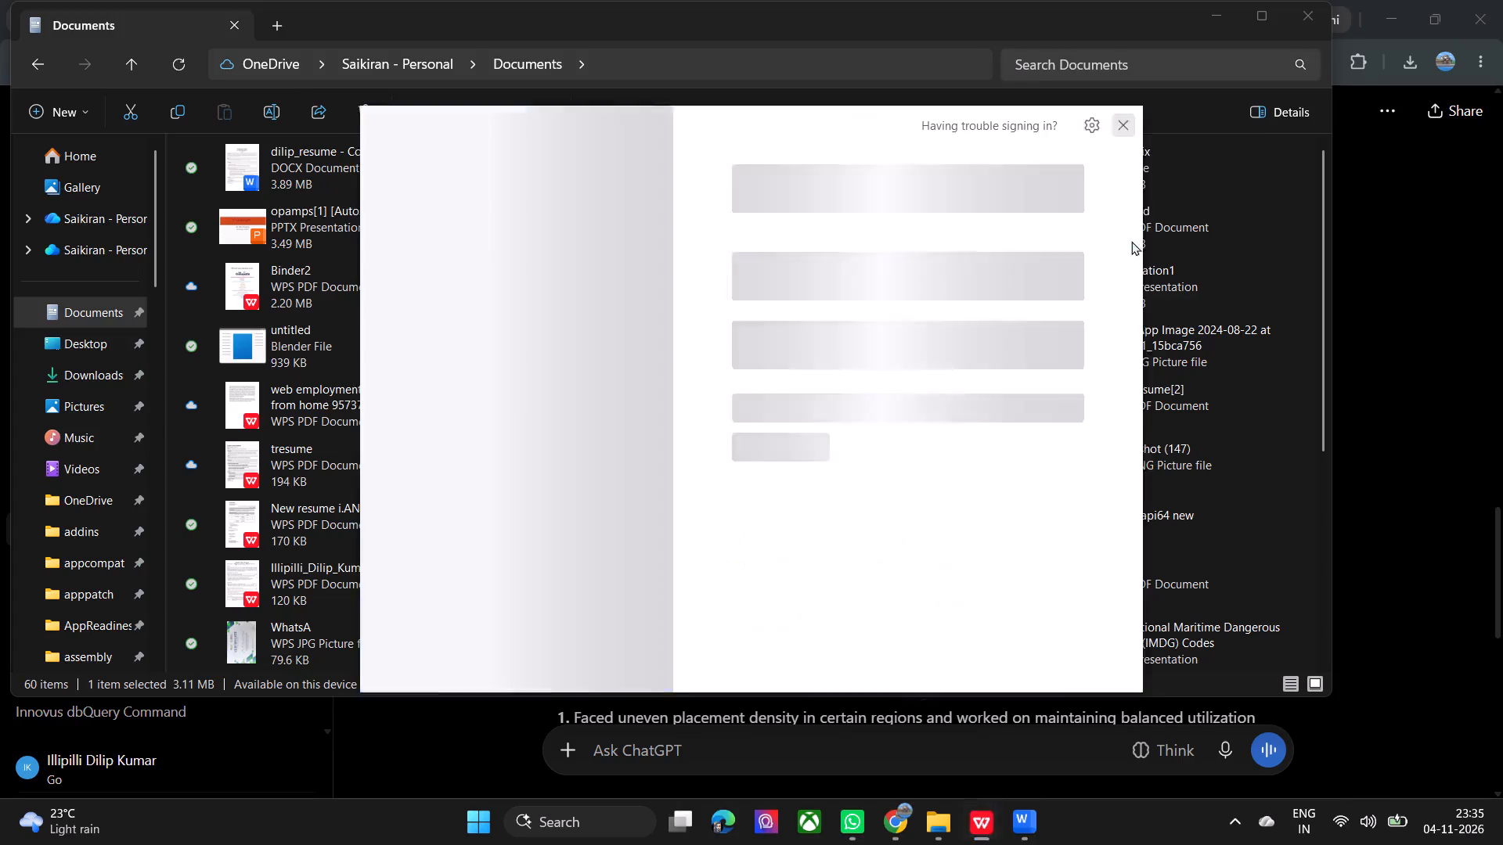
# Search Windows for "wo", launch Word from the results, and bring its start window to the front.
pyautogui.click(589, 824)
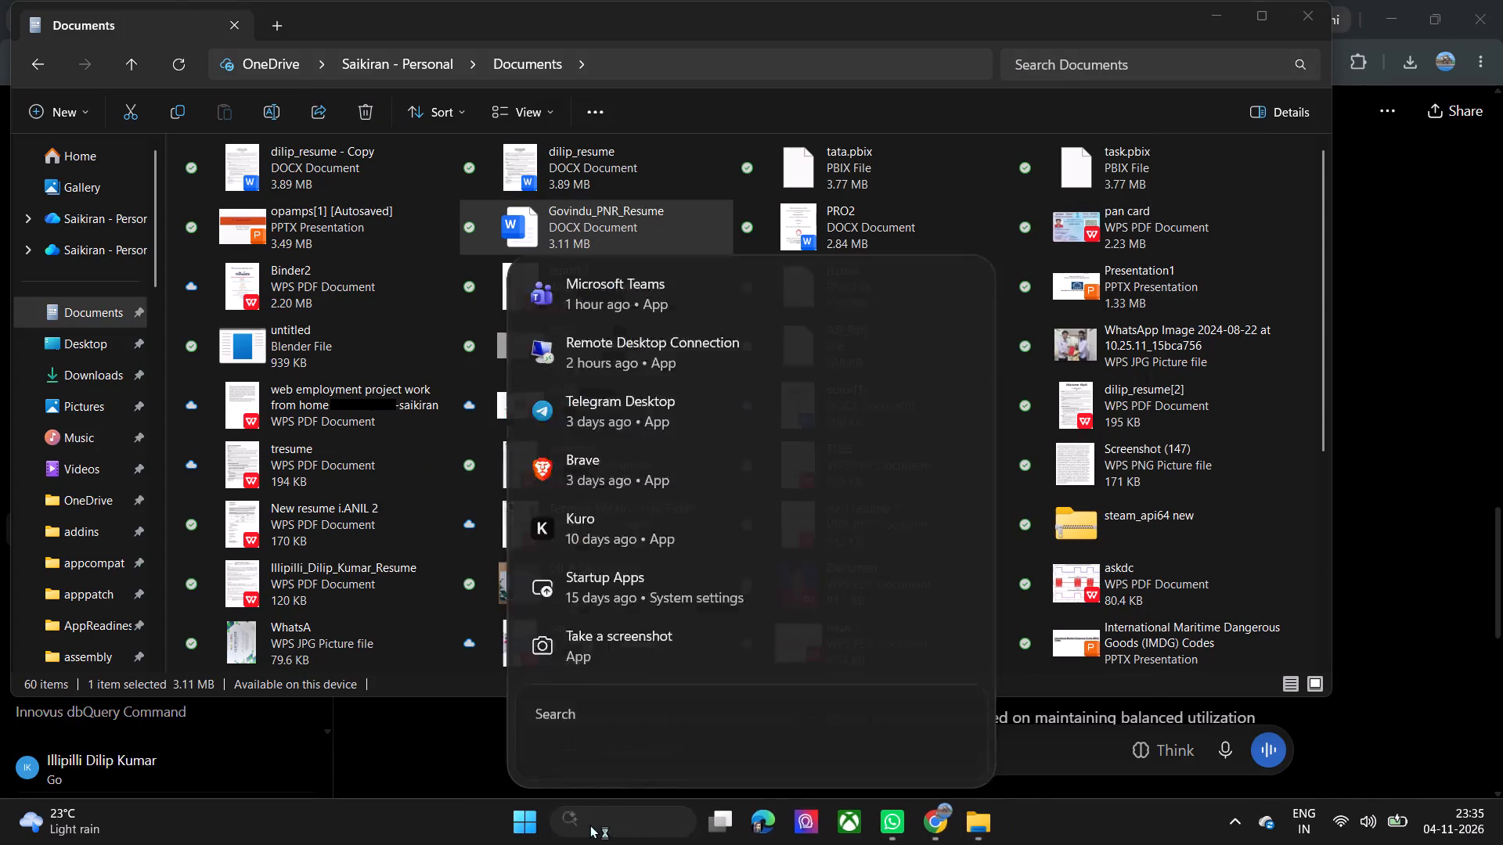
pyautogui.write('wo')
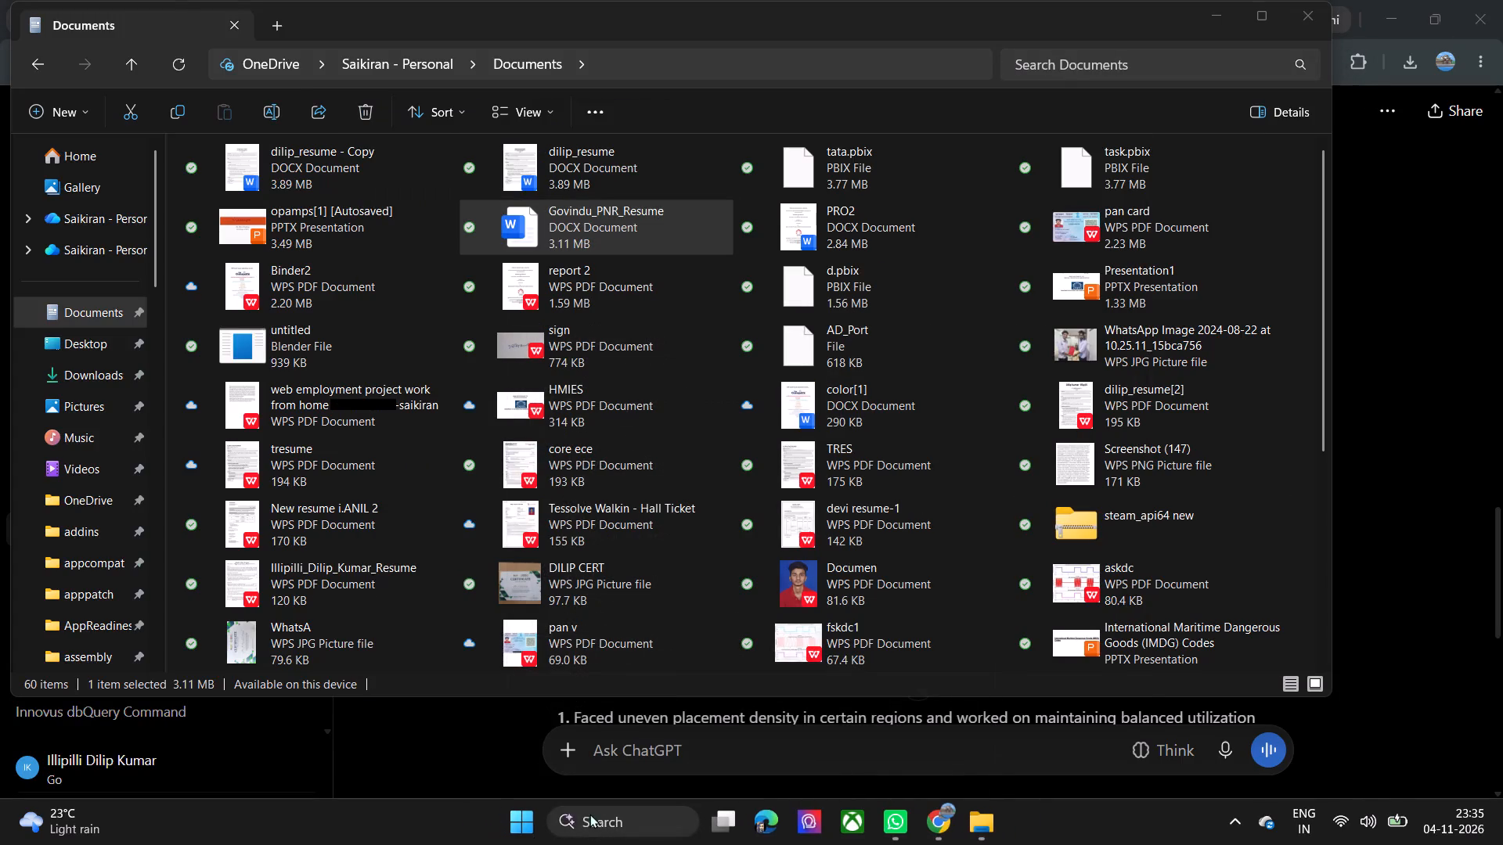
pyautogui.click(589, 814)
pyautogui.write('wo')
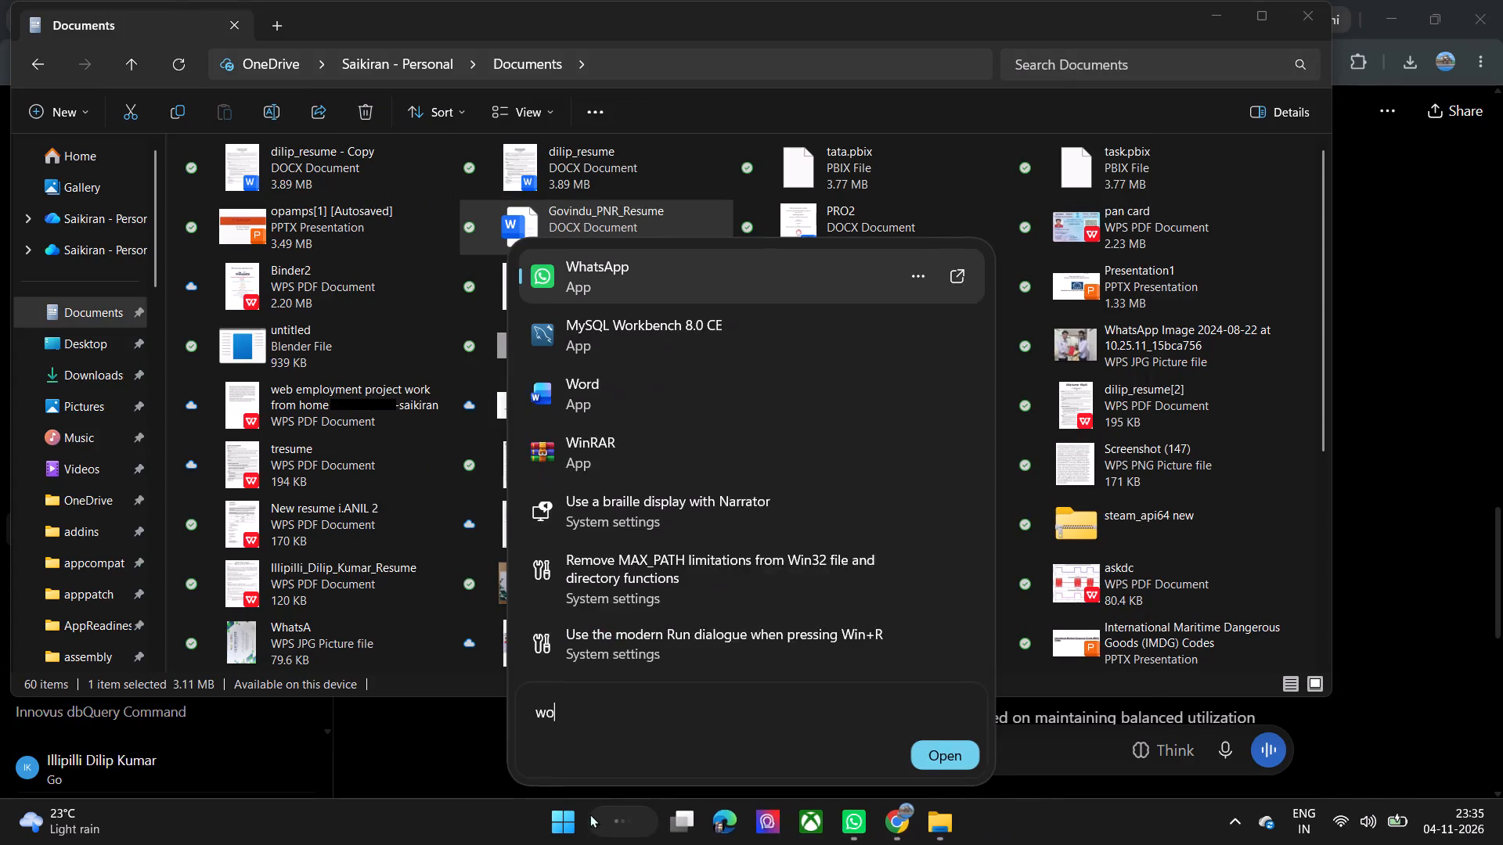
pyautogui.click(658, 287)
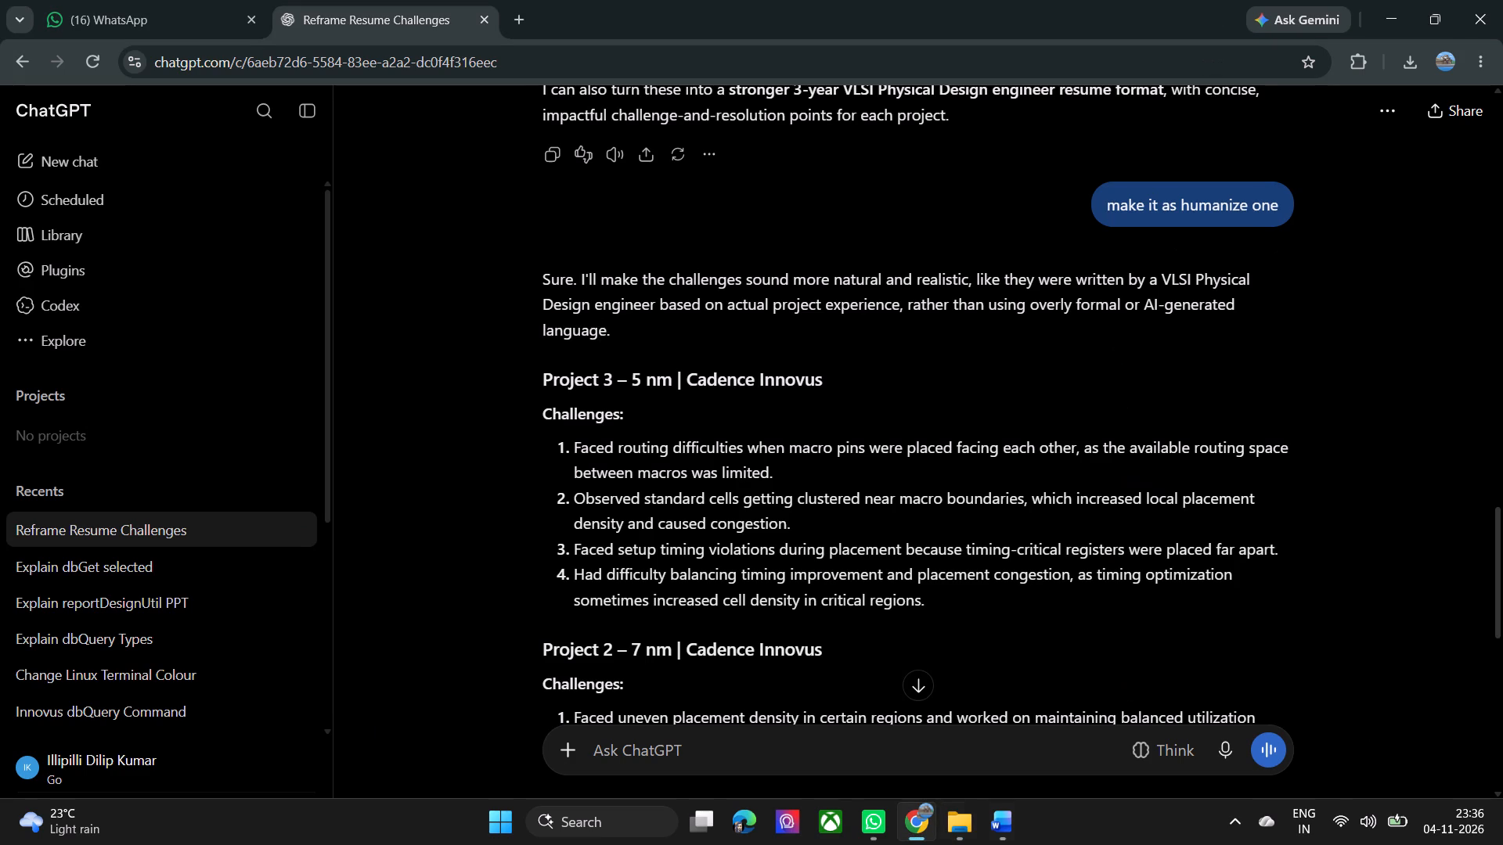
pyautogui.click(996, 819)
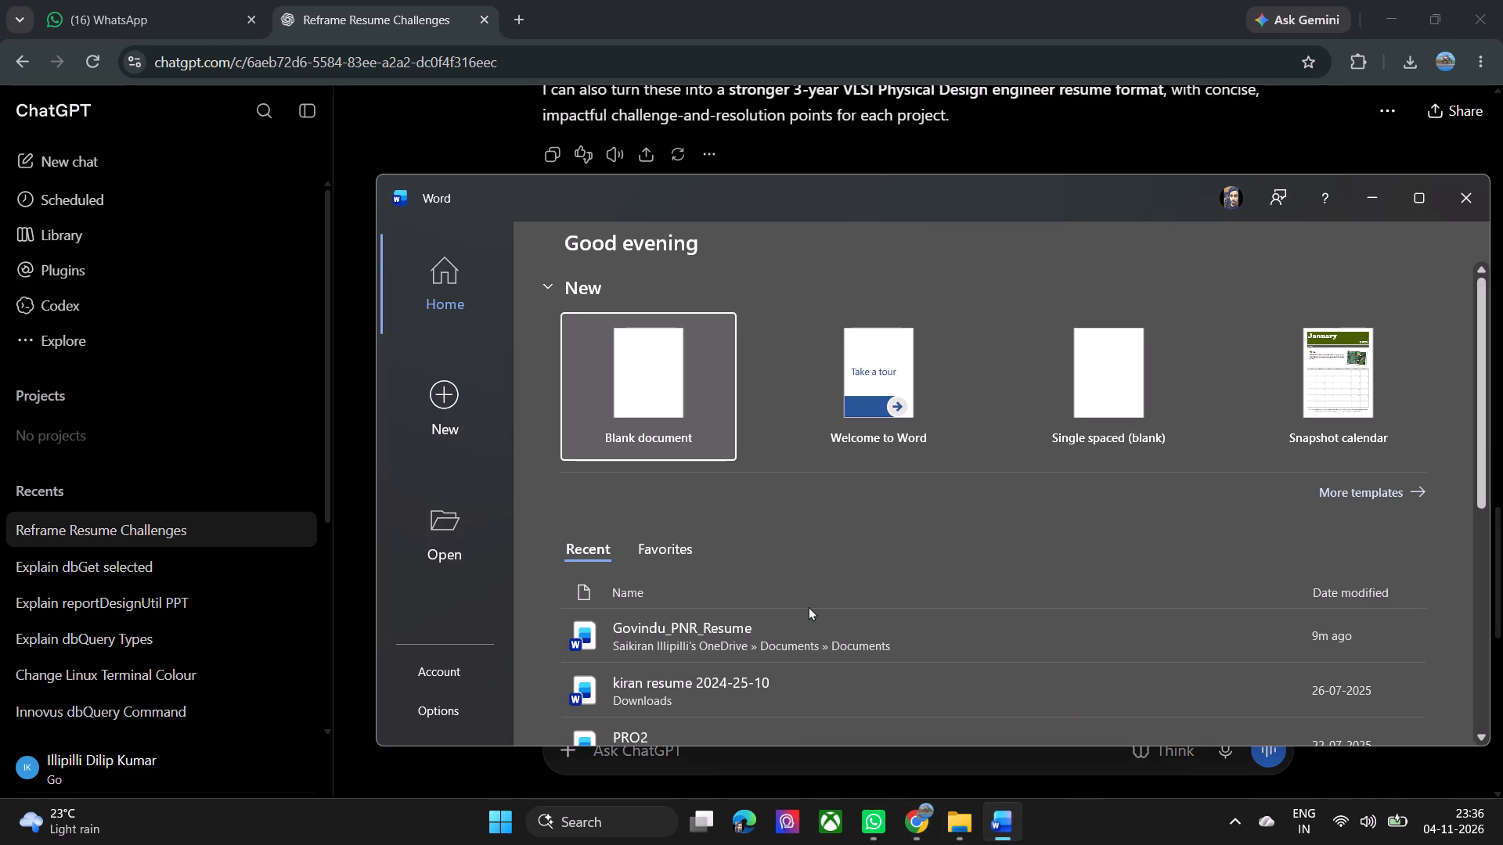
# Open the recent document Govindu_PNR_Resume in Word and maximize its window.
pyautogui.doubleClick(807, 636)
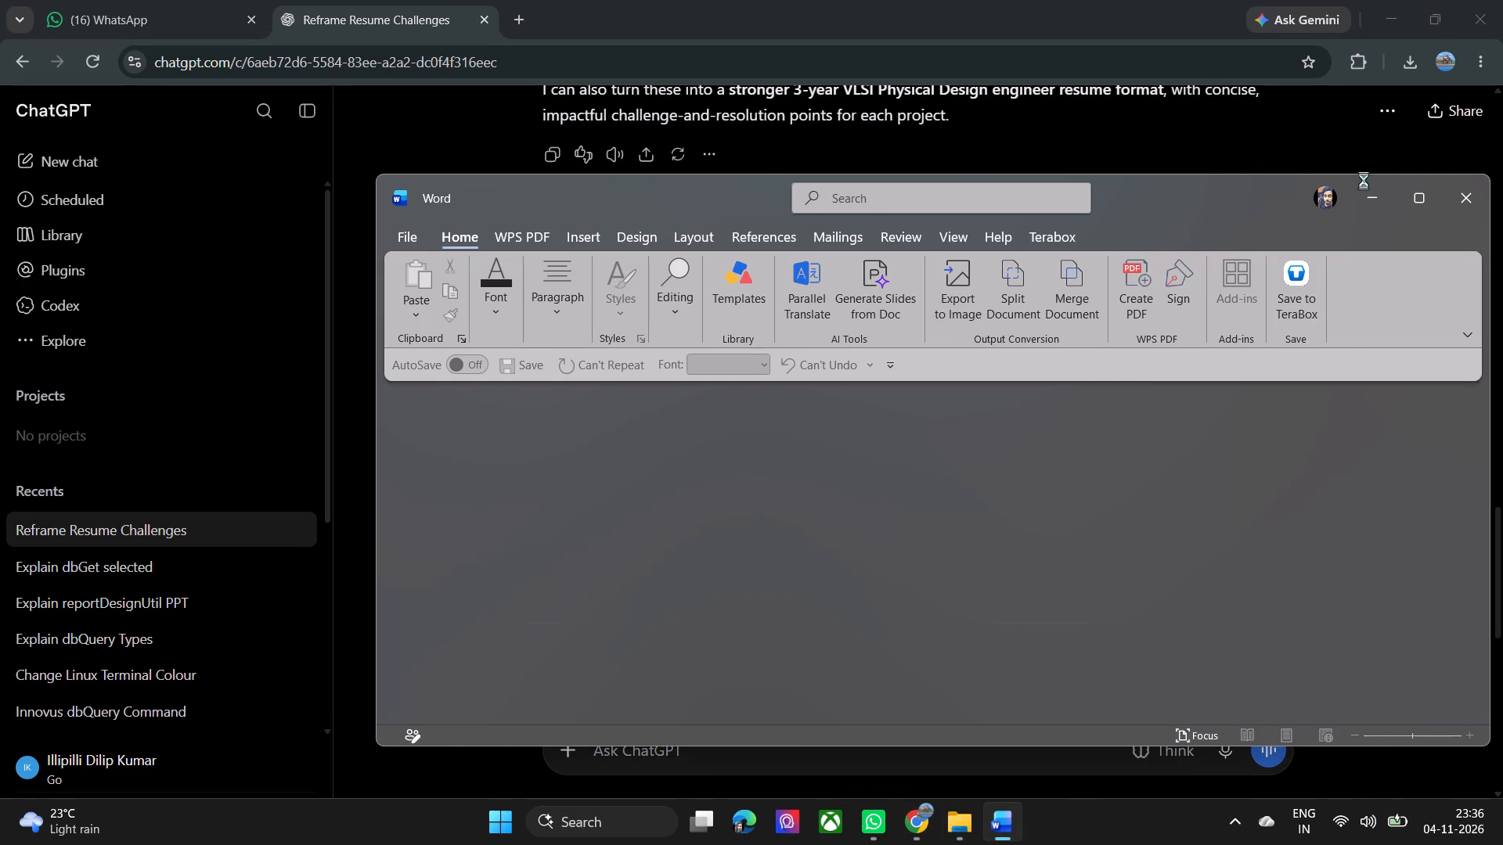
pyautogui.click(1415, 202)
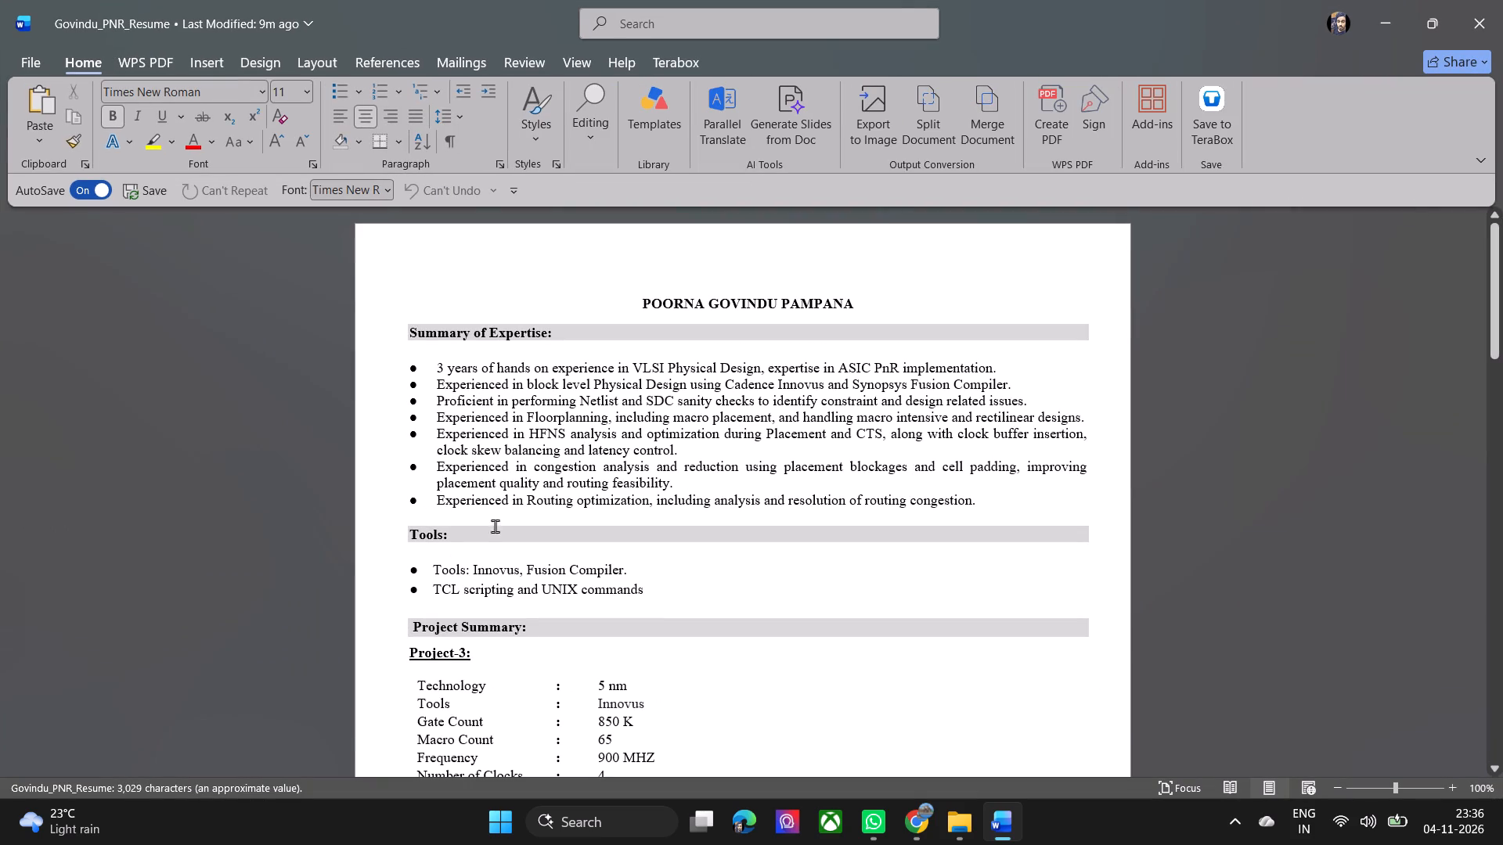
# Replace the four challenge bullets under Project-3 in the resume with the copied humanized Project 3 challenges.
pyautogui.scroll(-1, 492, 482)
pyautogui.scroll(2, 492, 482)
pyautogui.scroll(-1, 492, 482)
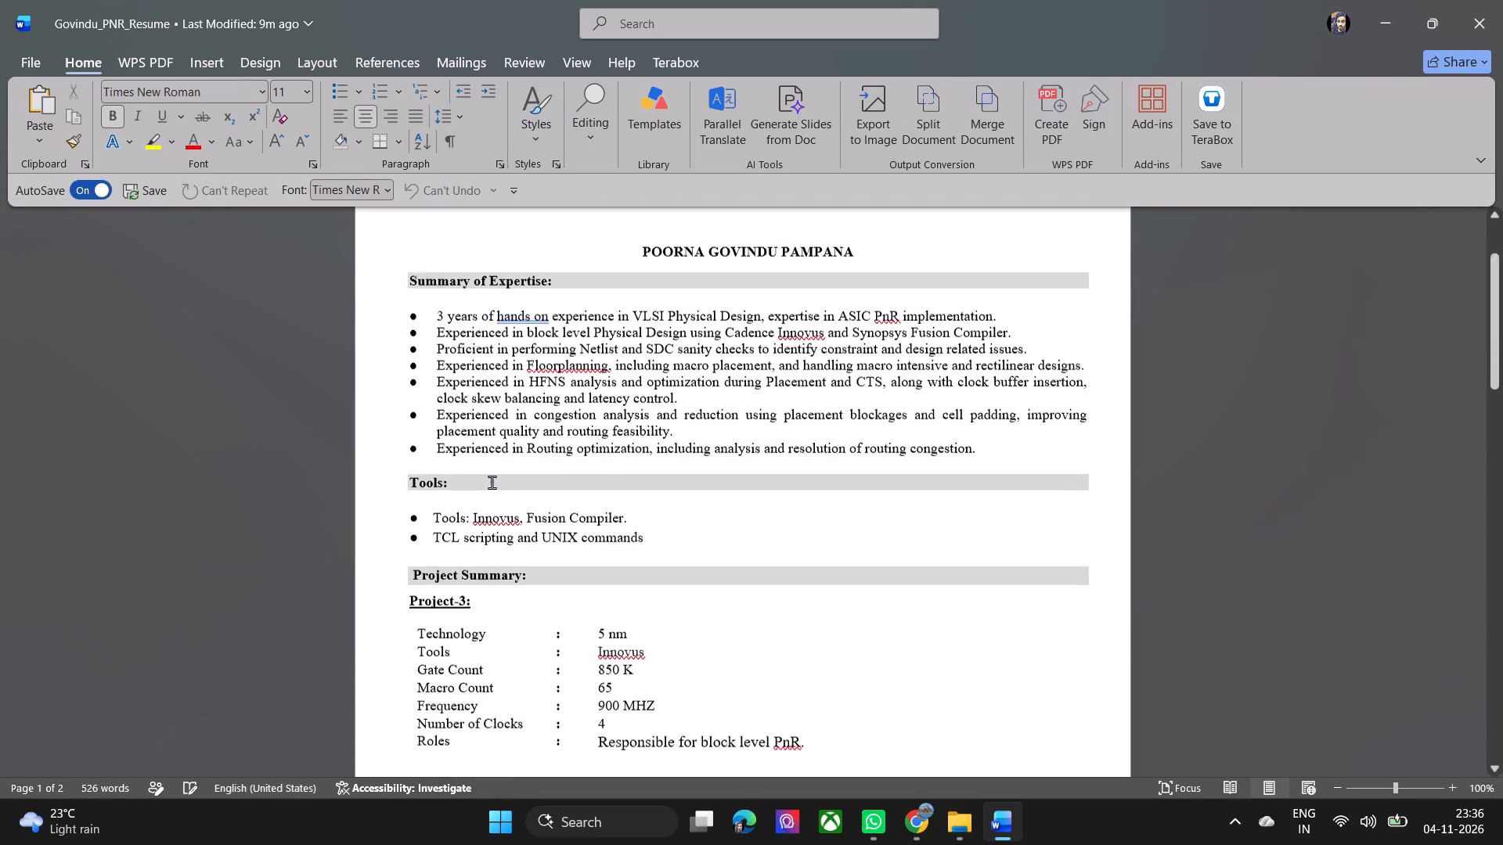
pyautogui.scroll(-1, 492, 482)
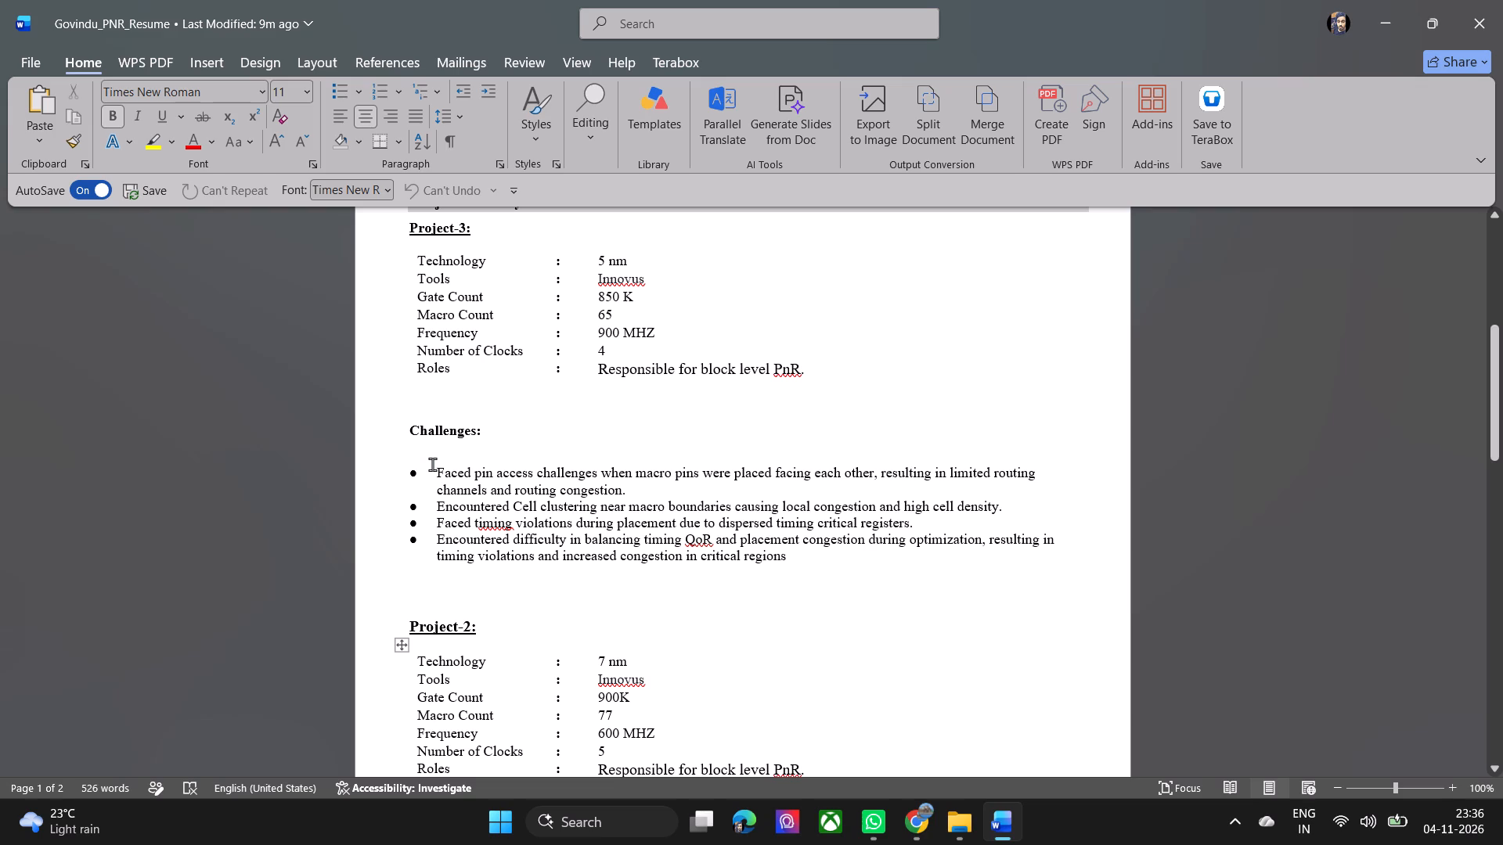
pyautogui.moveTo(404, 469); pyautogui.dragTo(443, 469)
pyautogui.moveTo(443, 469); pyautogui.dragTo(449, 477)
pyautogui.moveTo(449, 477); pyautogui.dragTo(434, 472)
pyautogui.moveTo(434, 472); pyautogui.dragTo(611, 530)
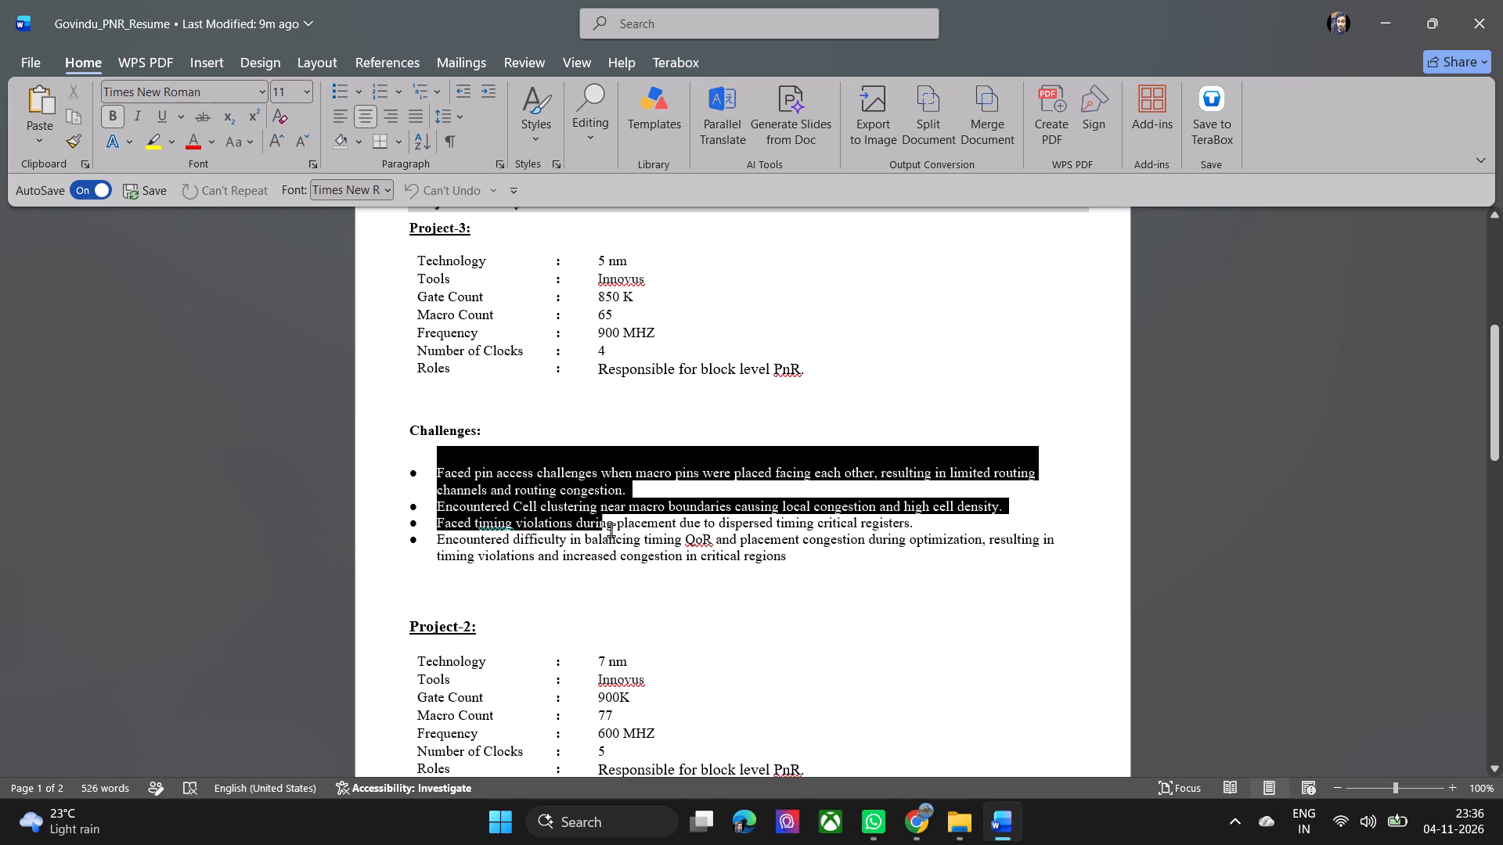
pyautogui.moveTo(611, 530); pyautogui.dragTo(784, 561)
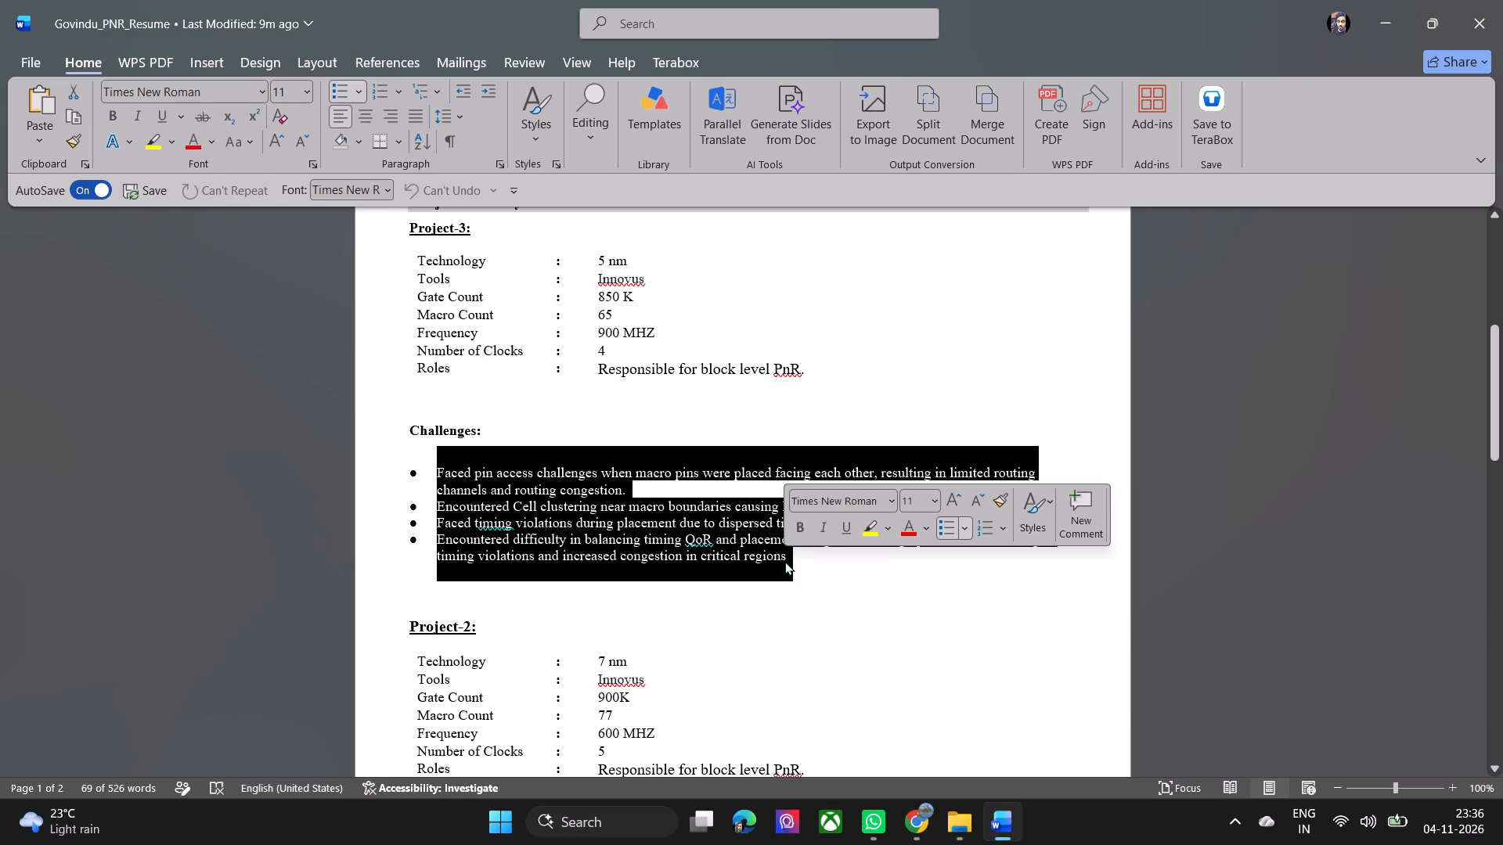
pyautogui.hotkey('ctrl', 'v')
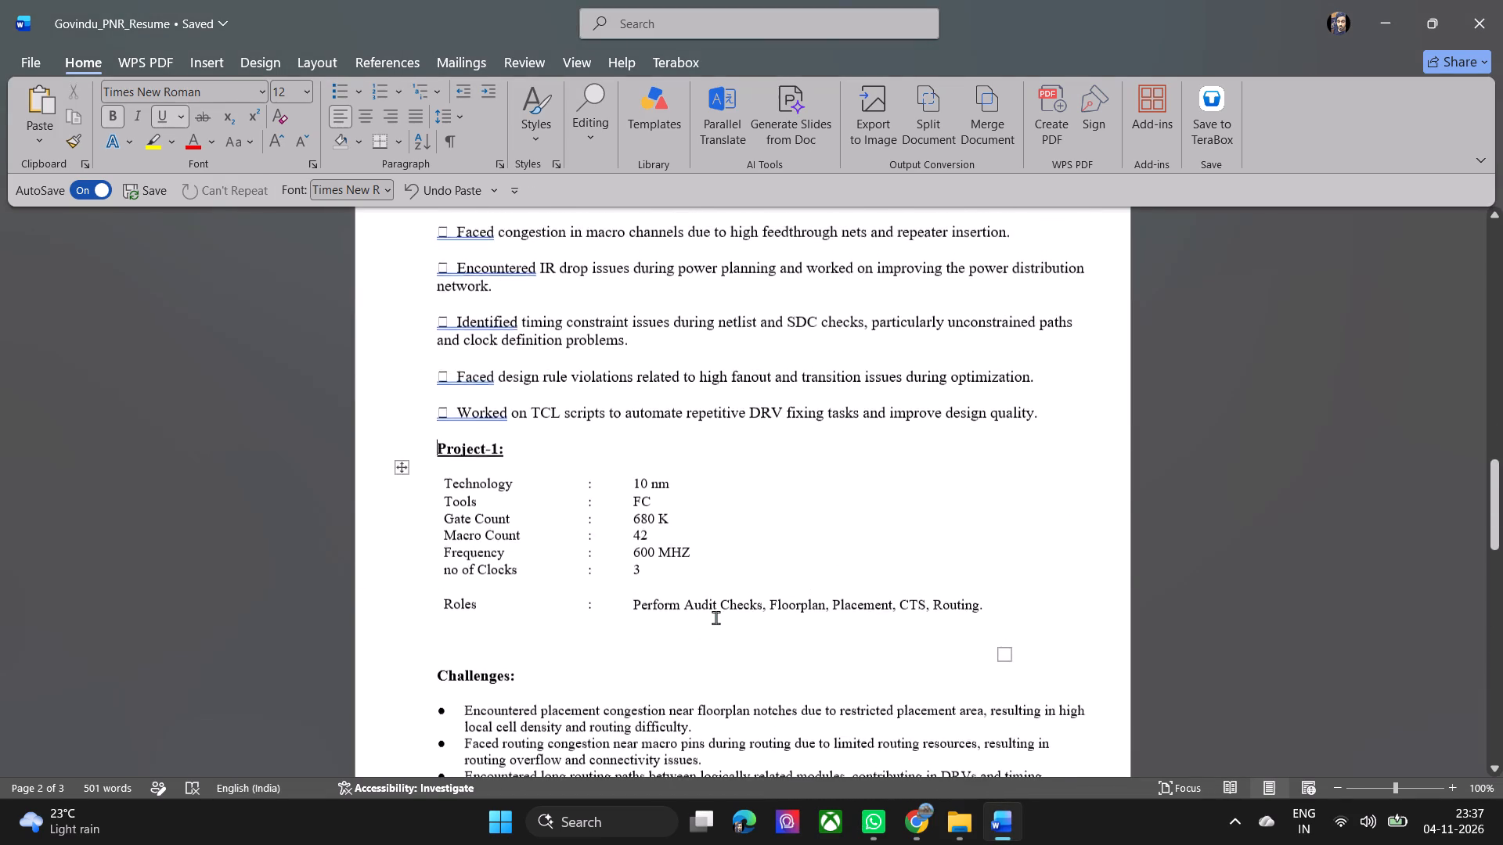
pyautogui.scroll(-1, 715, 617)
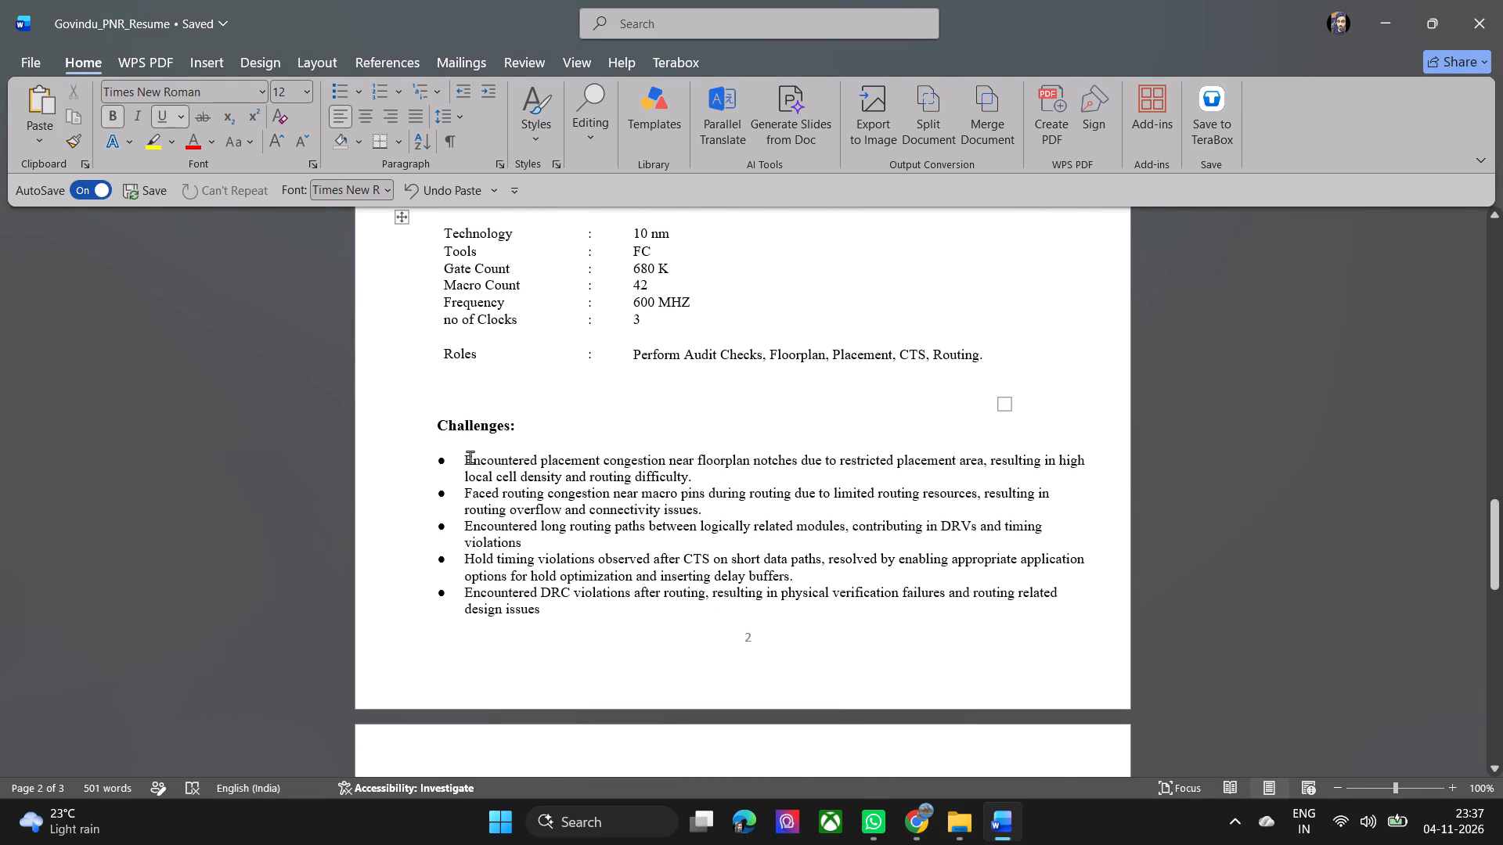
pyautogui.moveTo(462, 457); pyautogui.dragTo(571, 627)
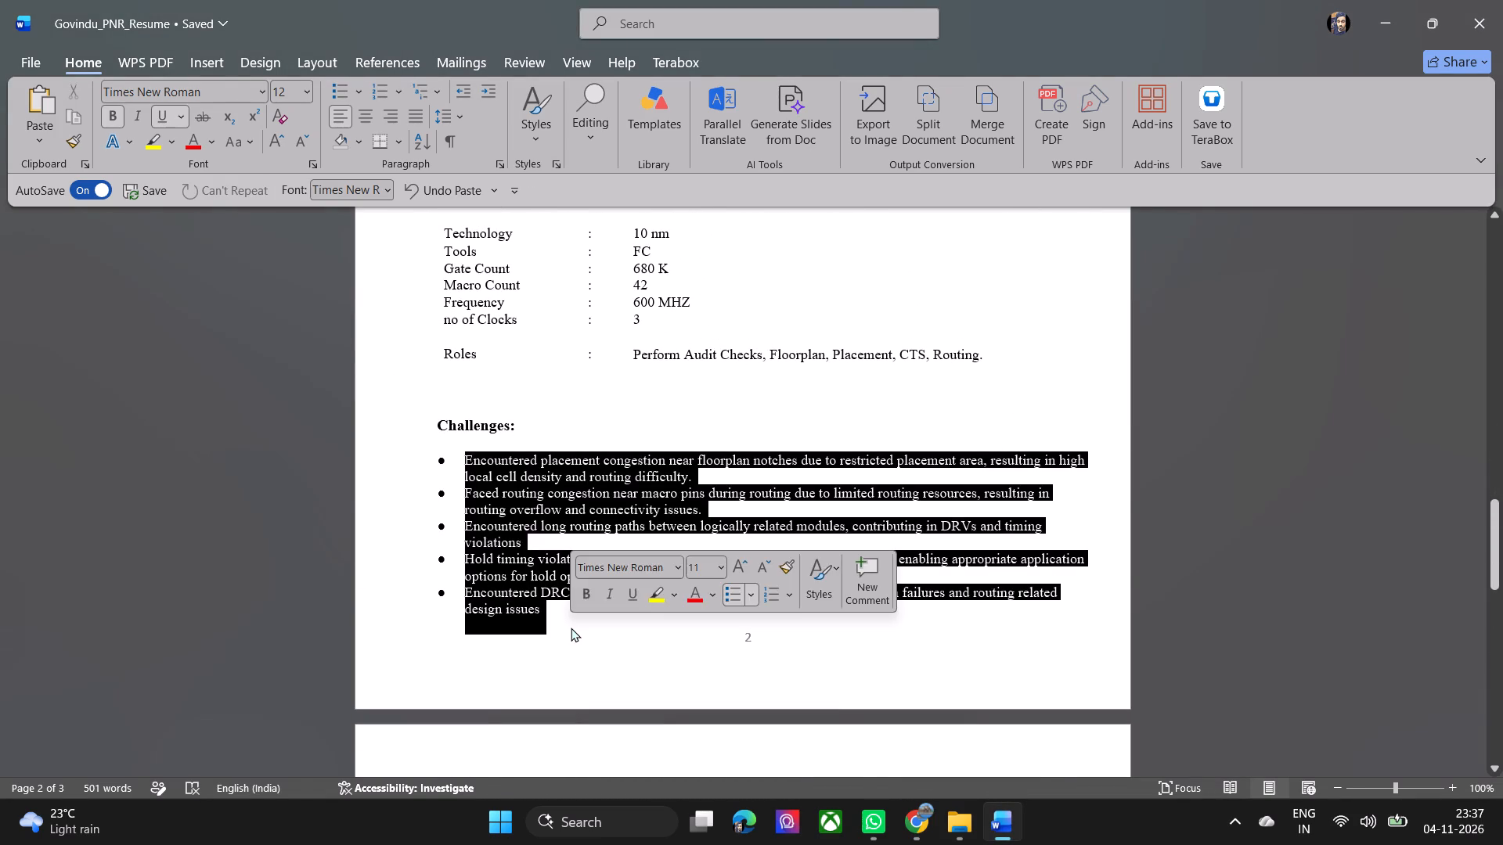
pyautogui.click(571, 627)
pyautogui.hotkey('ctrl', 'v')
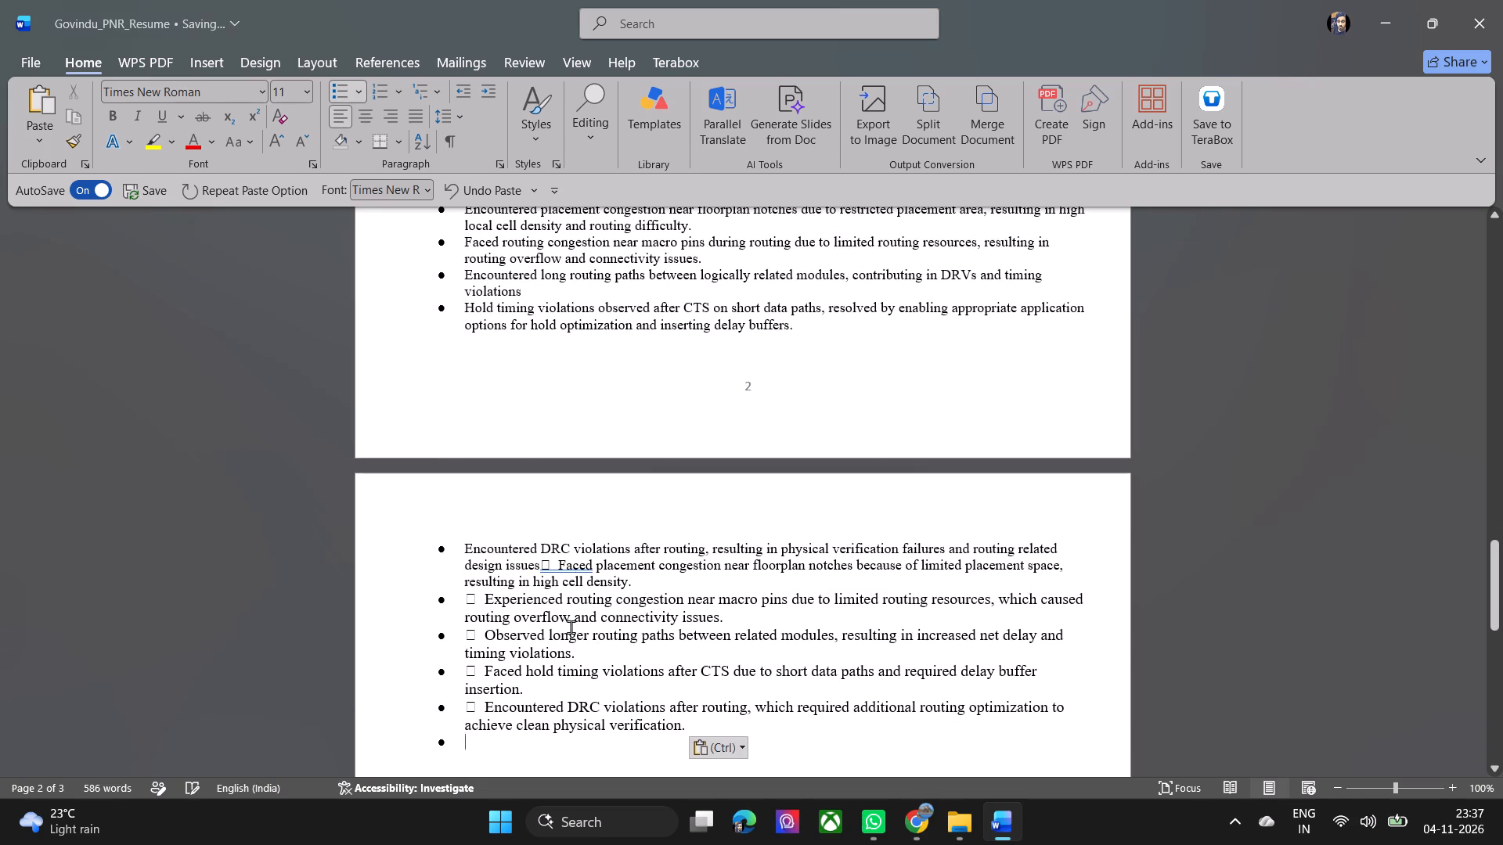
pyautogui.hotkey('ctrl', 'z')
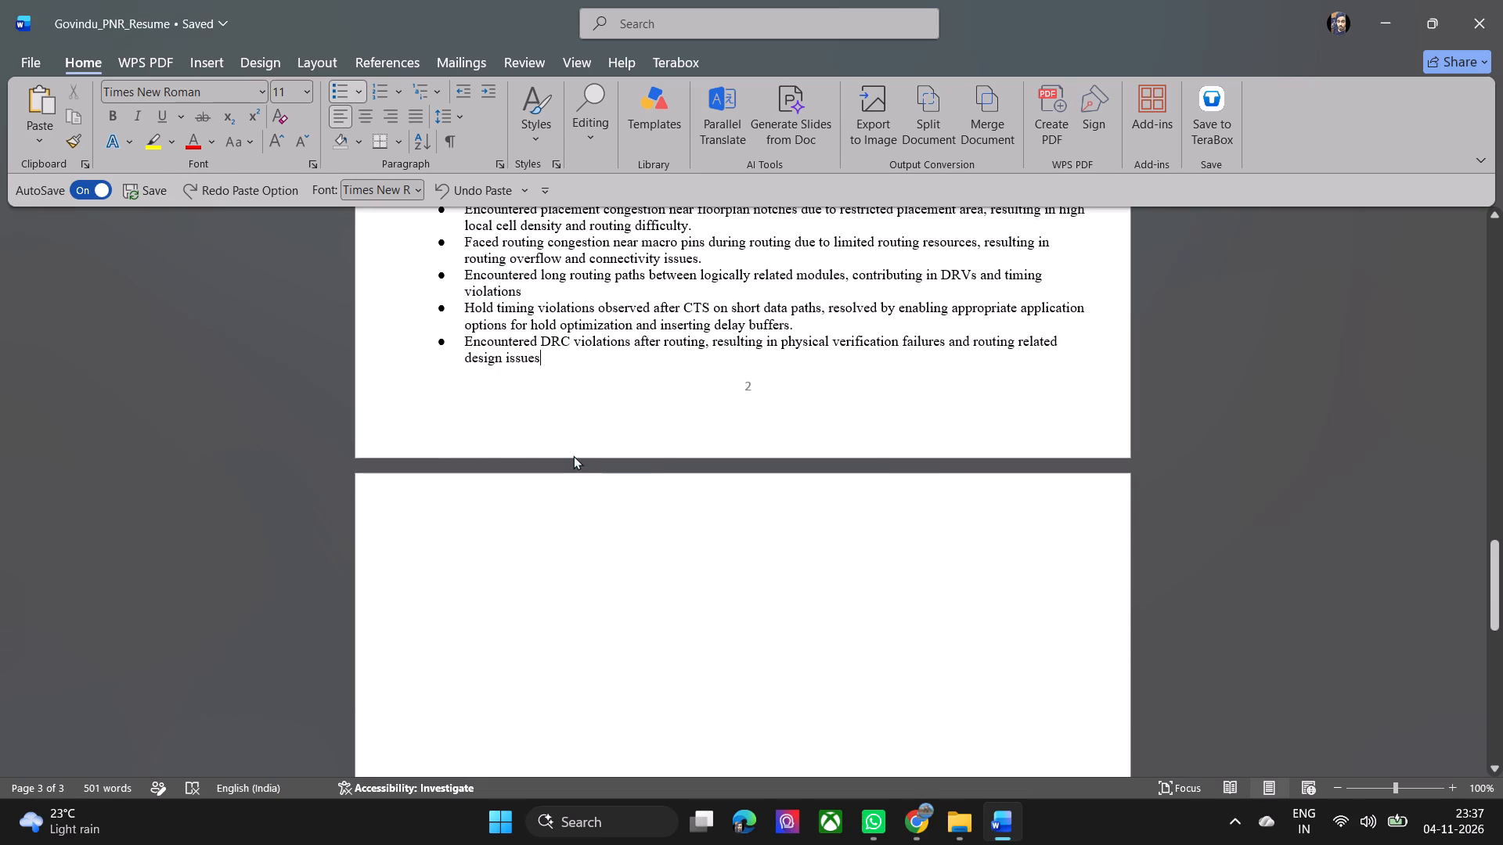
# Replace the five challenge bullets under Project-1 with the copied humanized Project 1 challenges.
pyautogui.scroll(1, 573, 455)
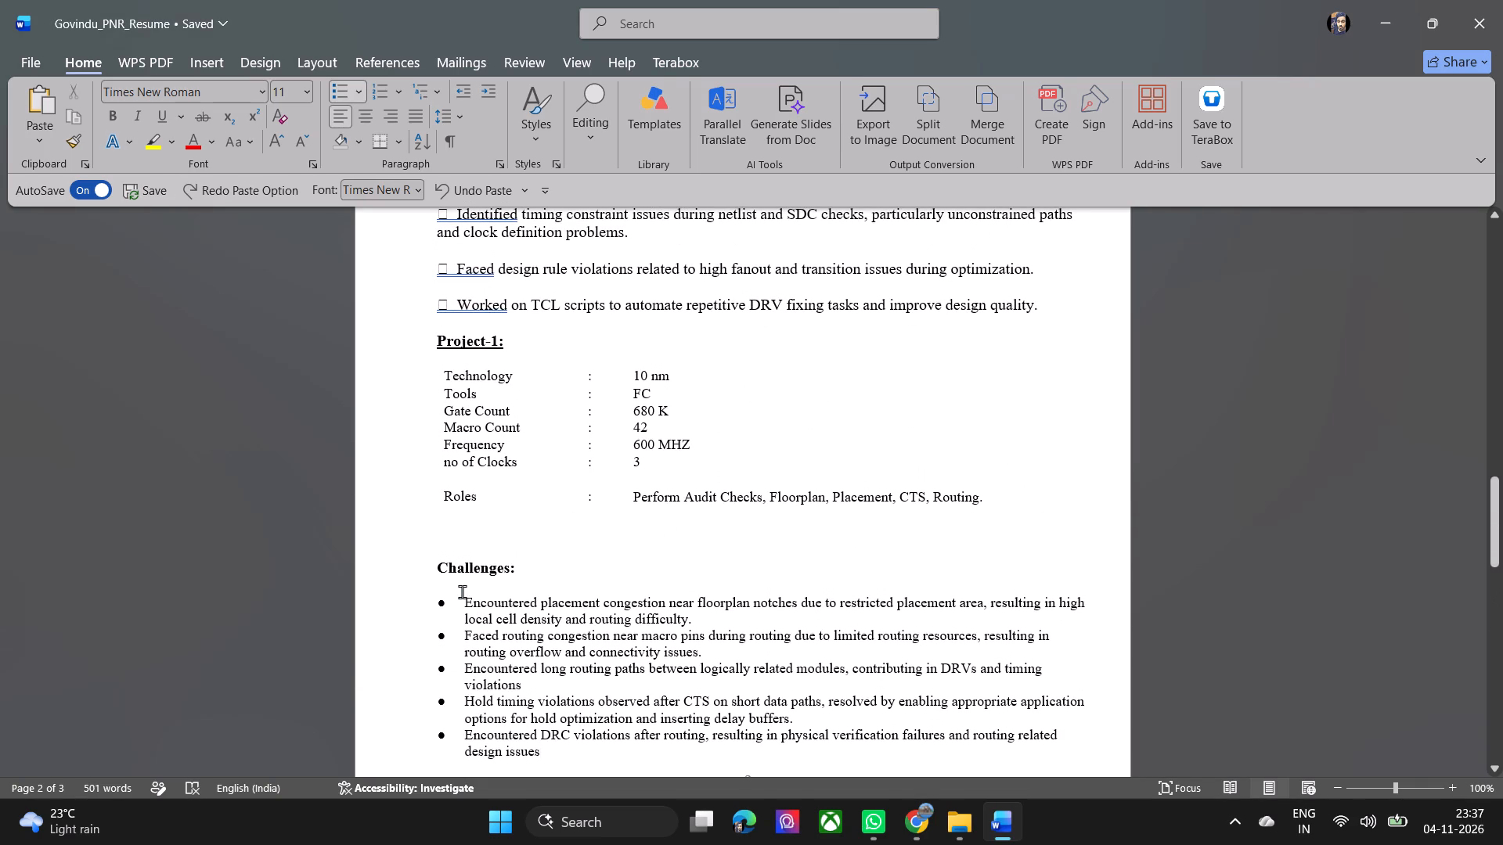
pyautogui.moveTo(465, 596); pyautogui.dragTo(542, 745)
pyautogui.hotkey('ctrl', 'v')
pyautogui.hotkey('ctrl', 'v')
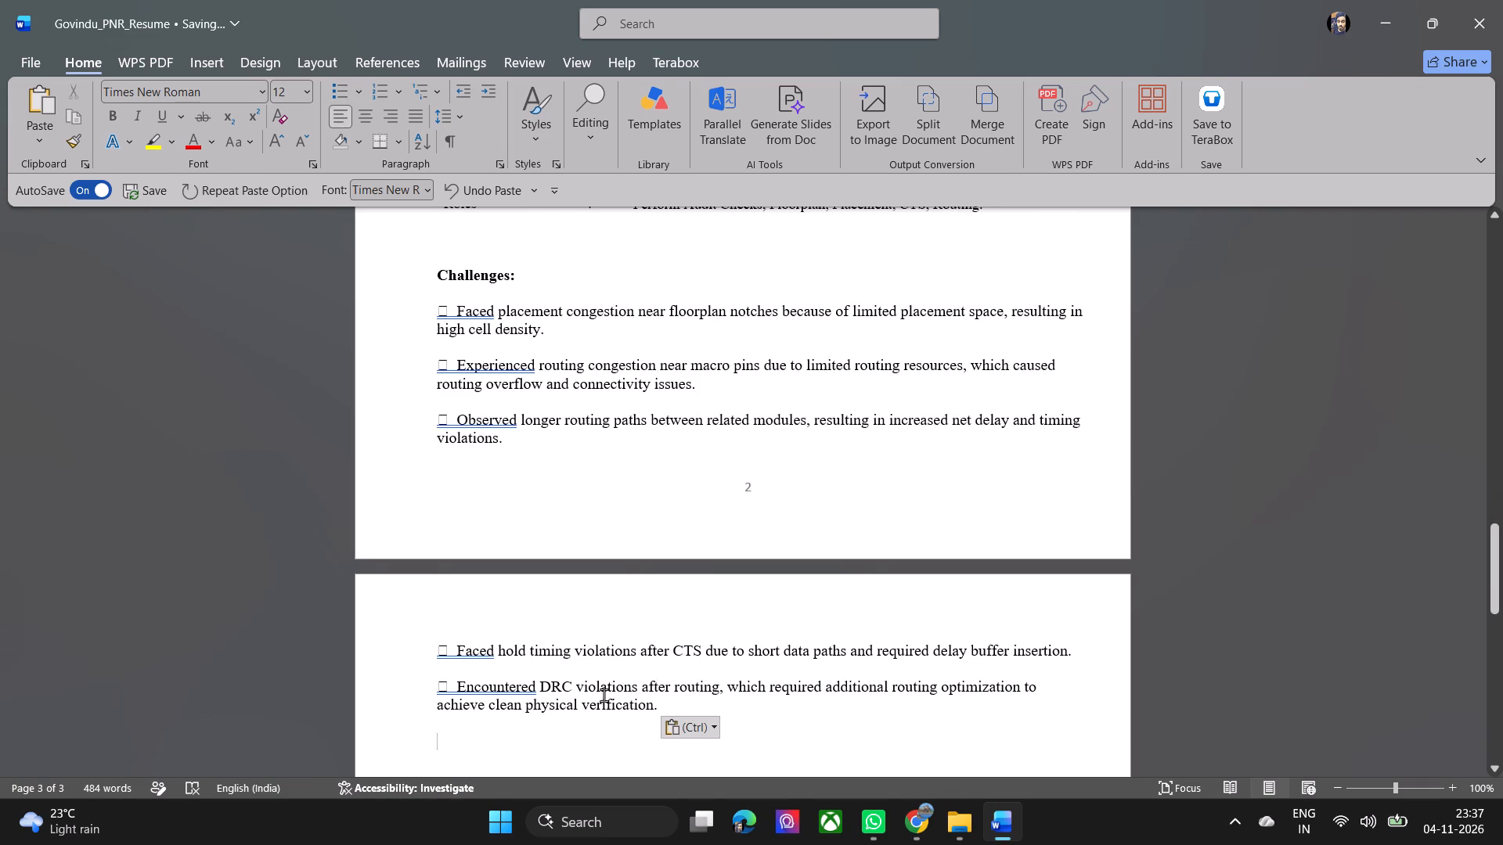
# Format the five pasted Project-1 challenges as a list with solid round bullets and reduce their font size by one step.
pyautogui.moveTo(658, 700); pyautogui.dragTo(410, 436)
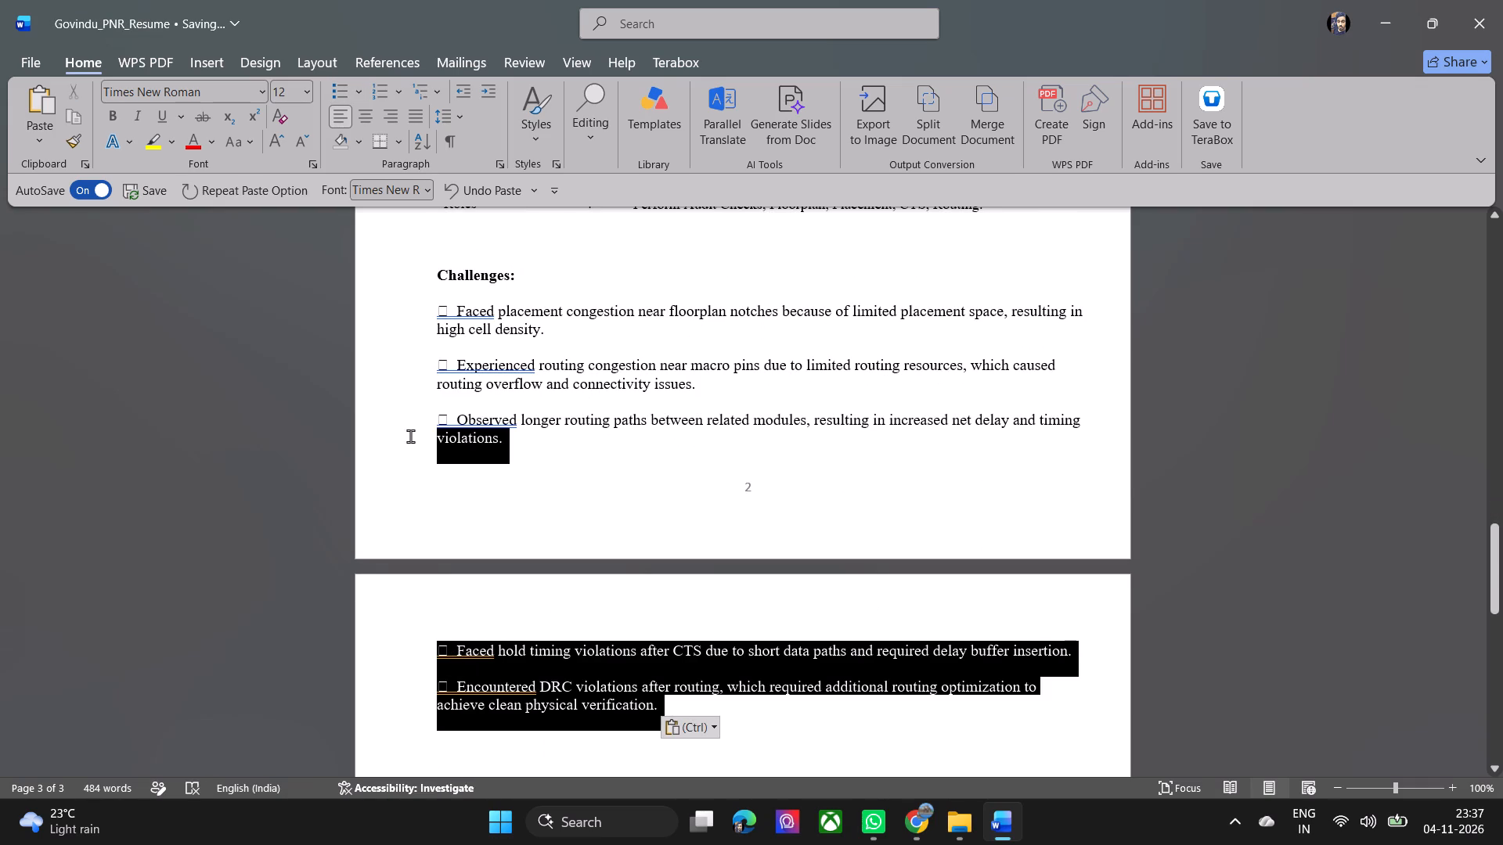
pyautogui.moveTo(410, 436); pyautogui.dragTo(452, 523)
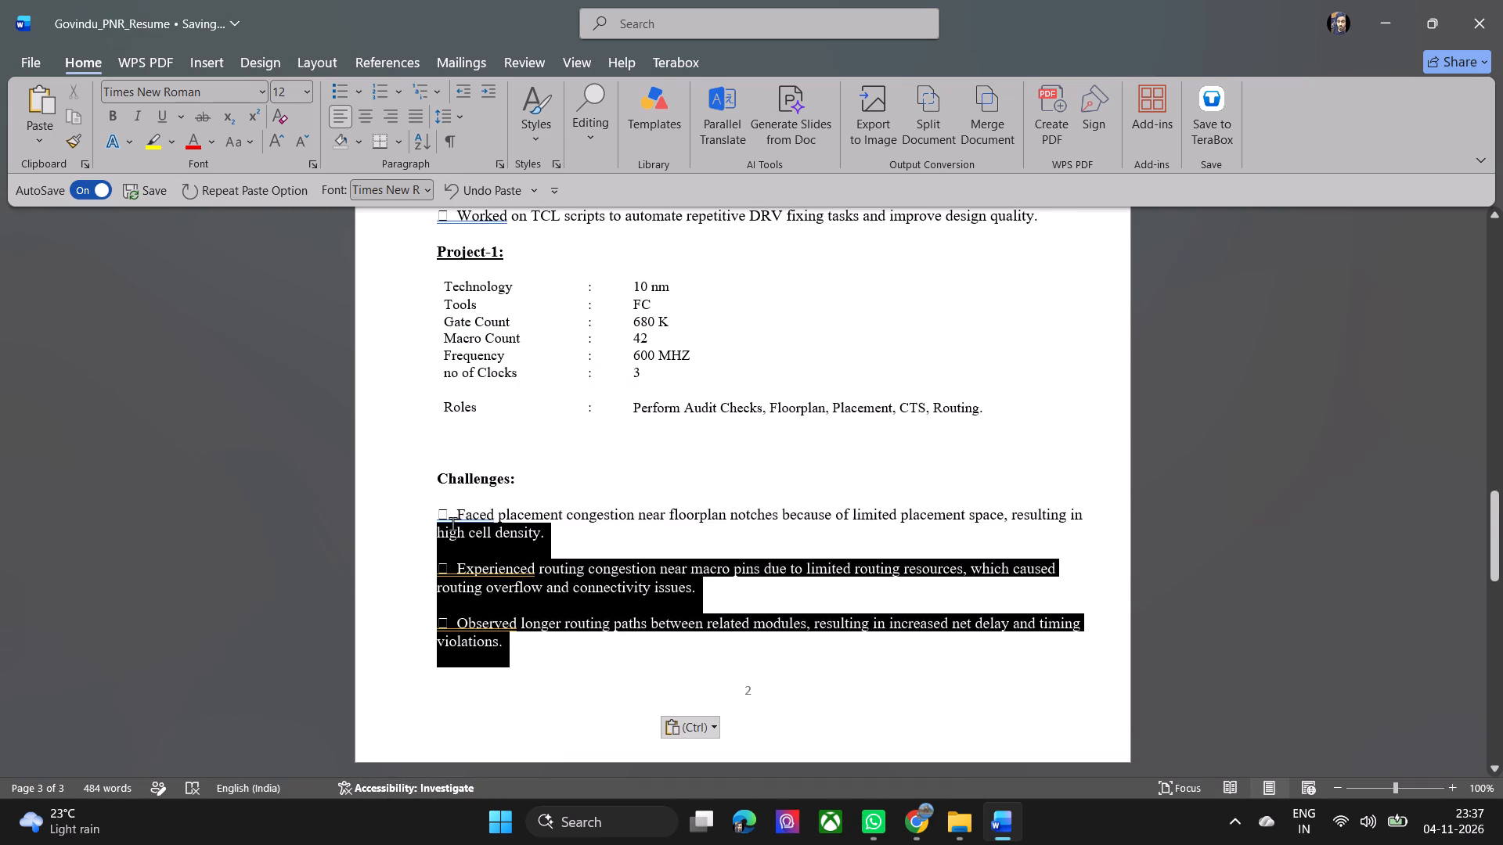
pyautogui.moveTo(452, 523); pyautogui.dragTo(441, 514)
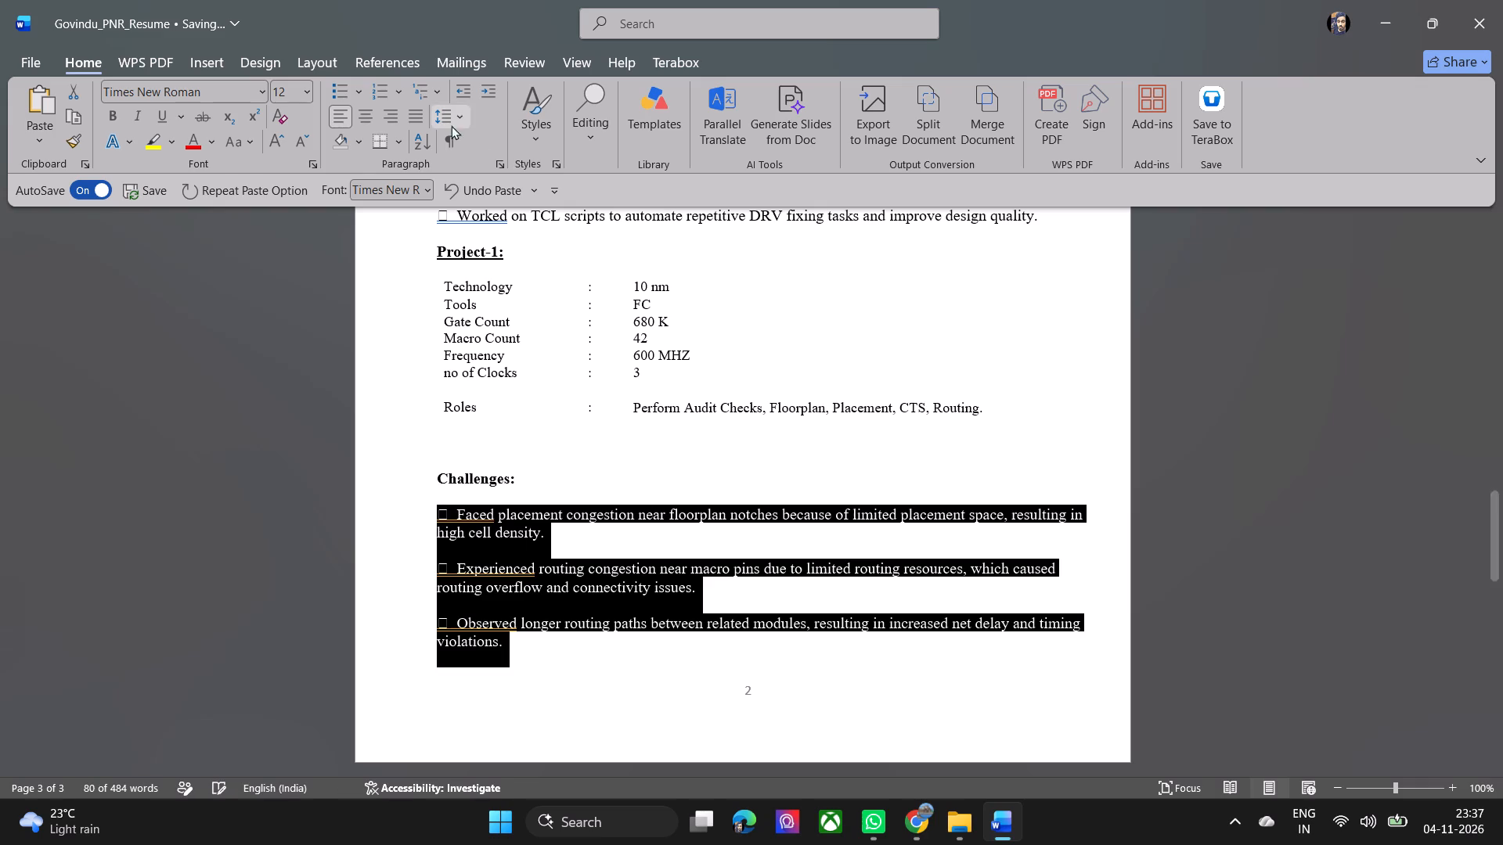
pyautogui.click(337, 97)
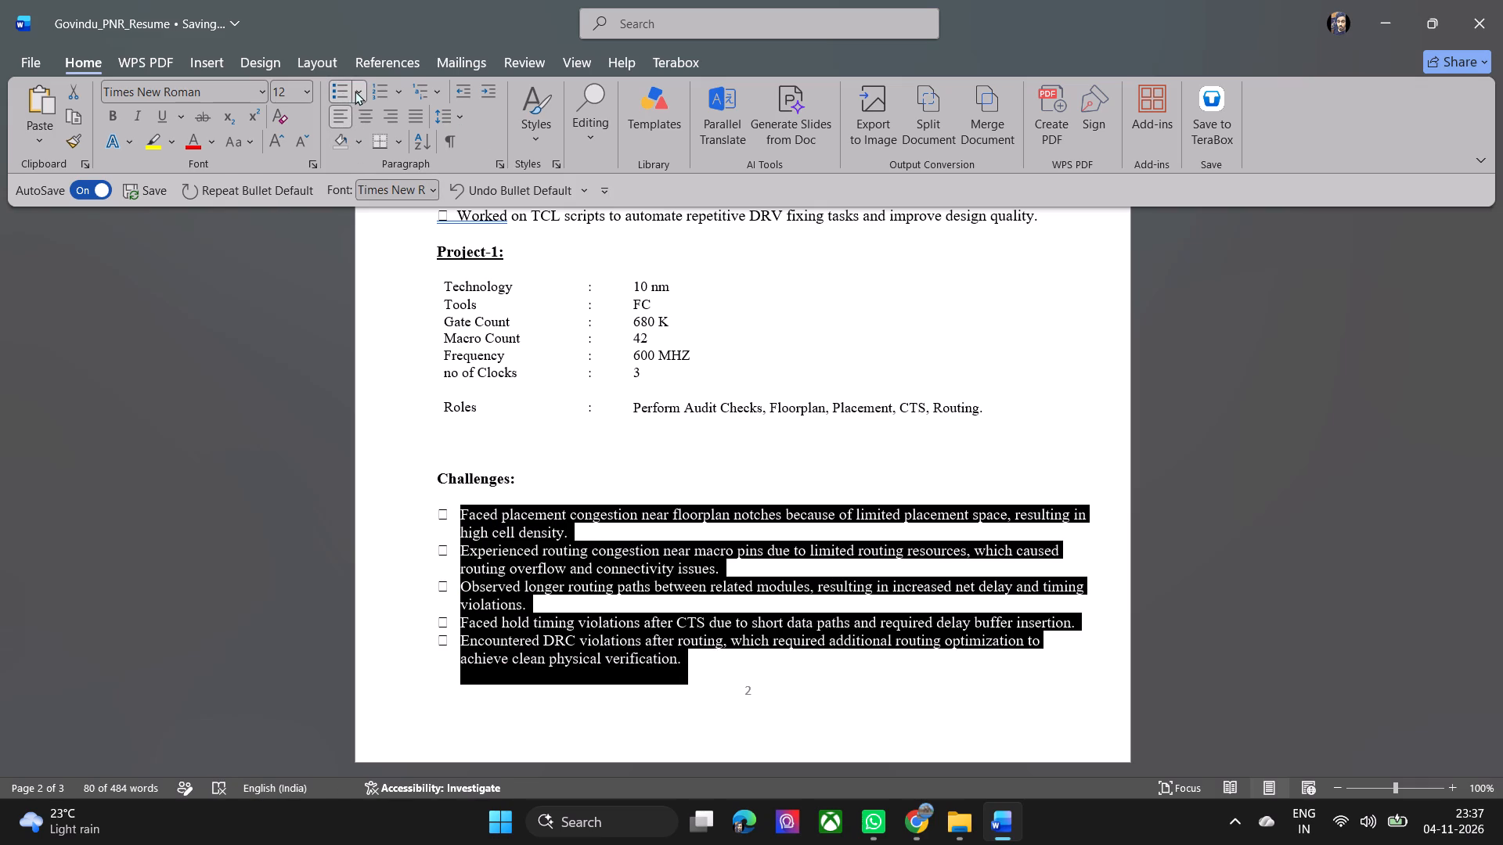
pyautogui.click(355, 91)
pyautogui.click(355, 169)
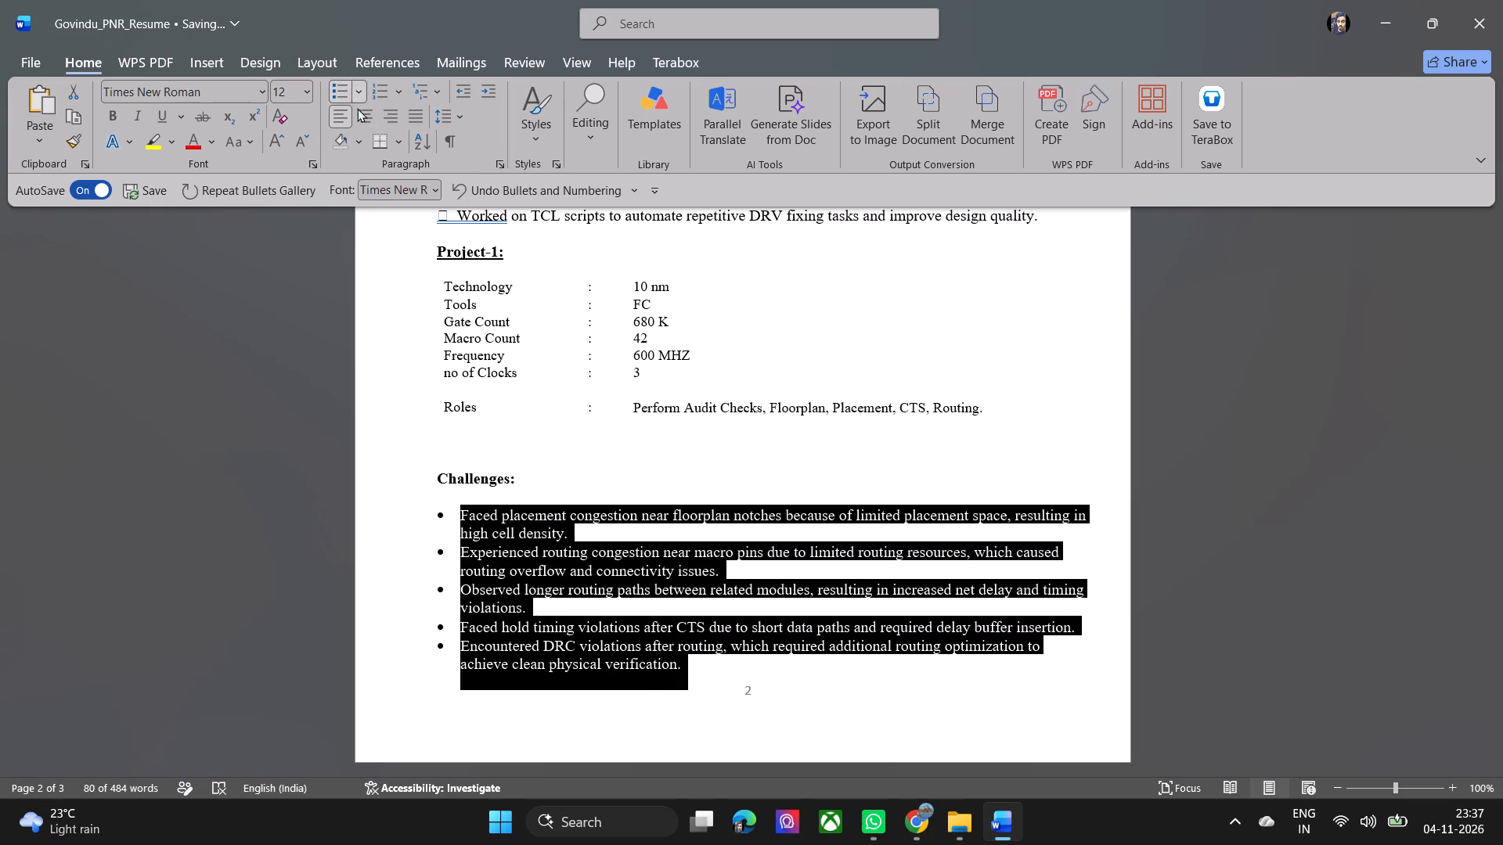
pyautogui.click(294, 133)
pyautogui.click(593, 459)
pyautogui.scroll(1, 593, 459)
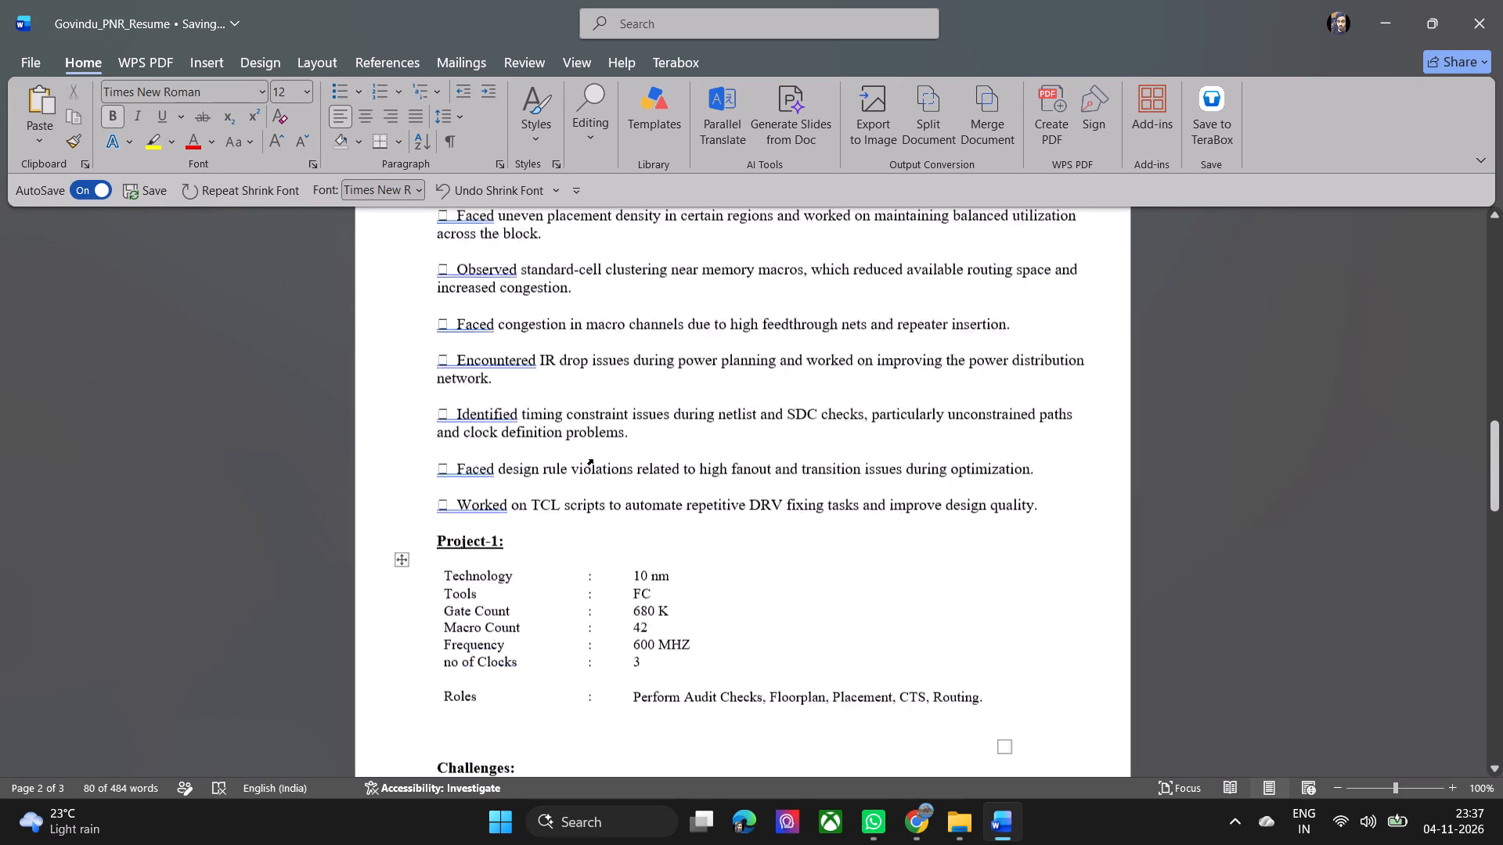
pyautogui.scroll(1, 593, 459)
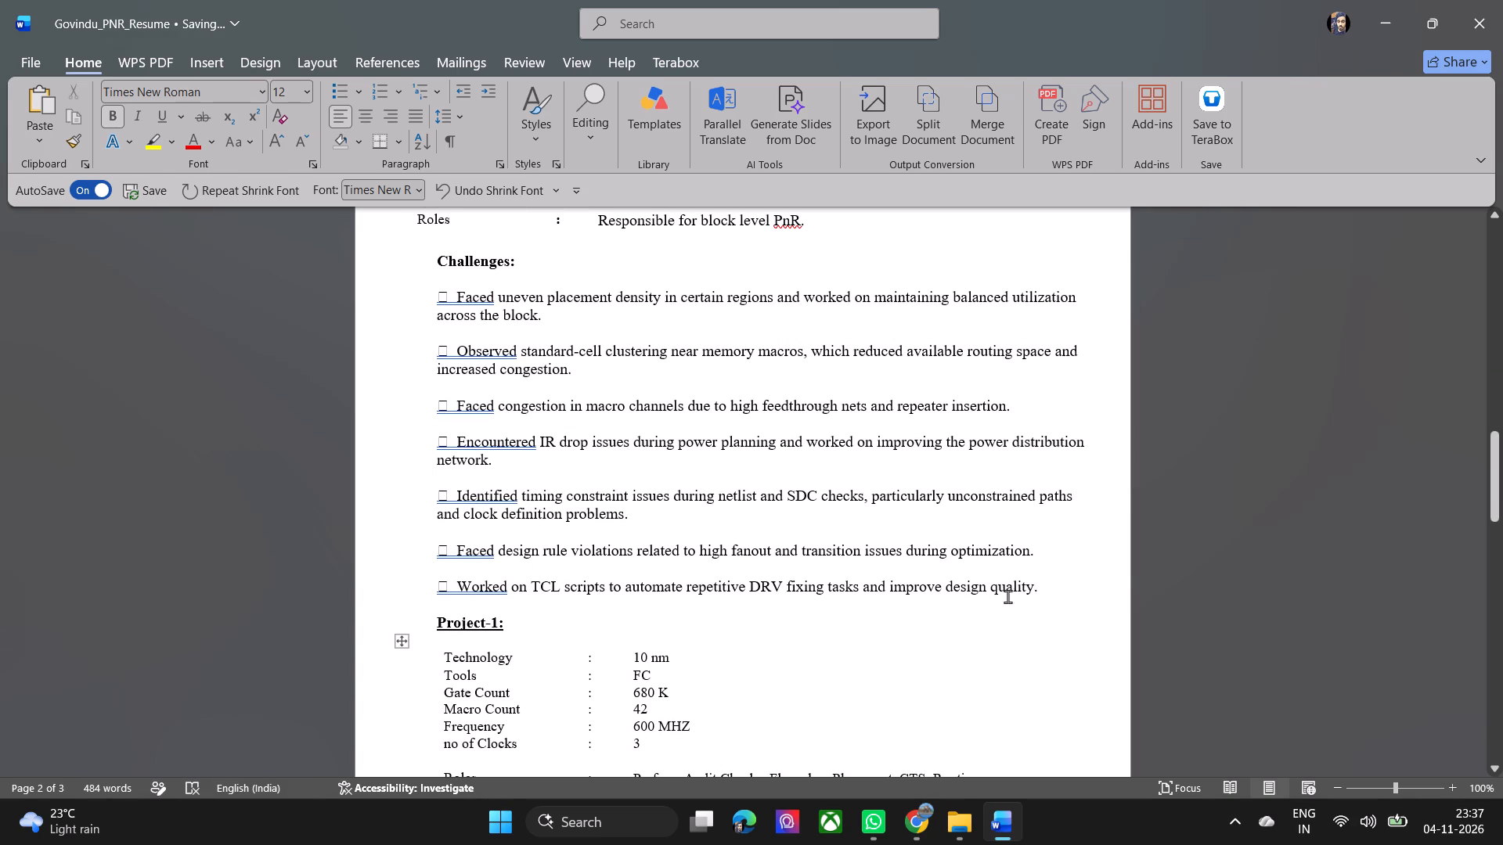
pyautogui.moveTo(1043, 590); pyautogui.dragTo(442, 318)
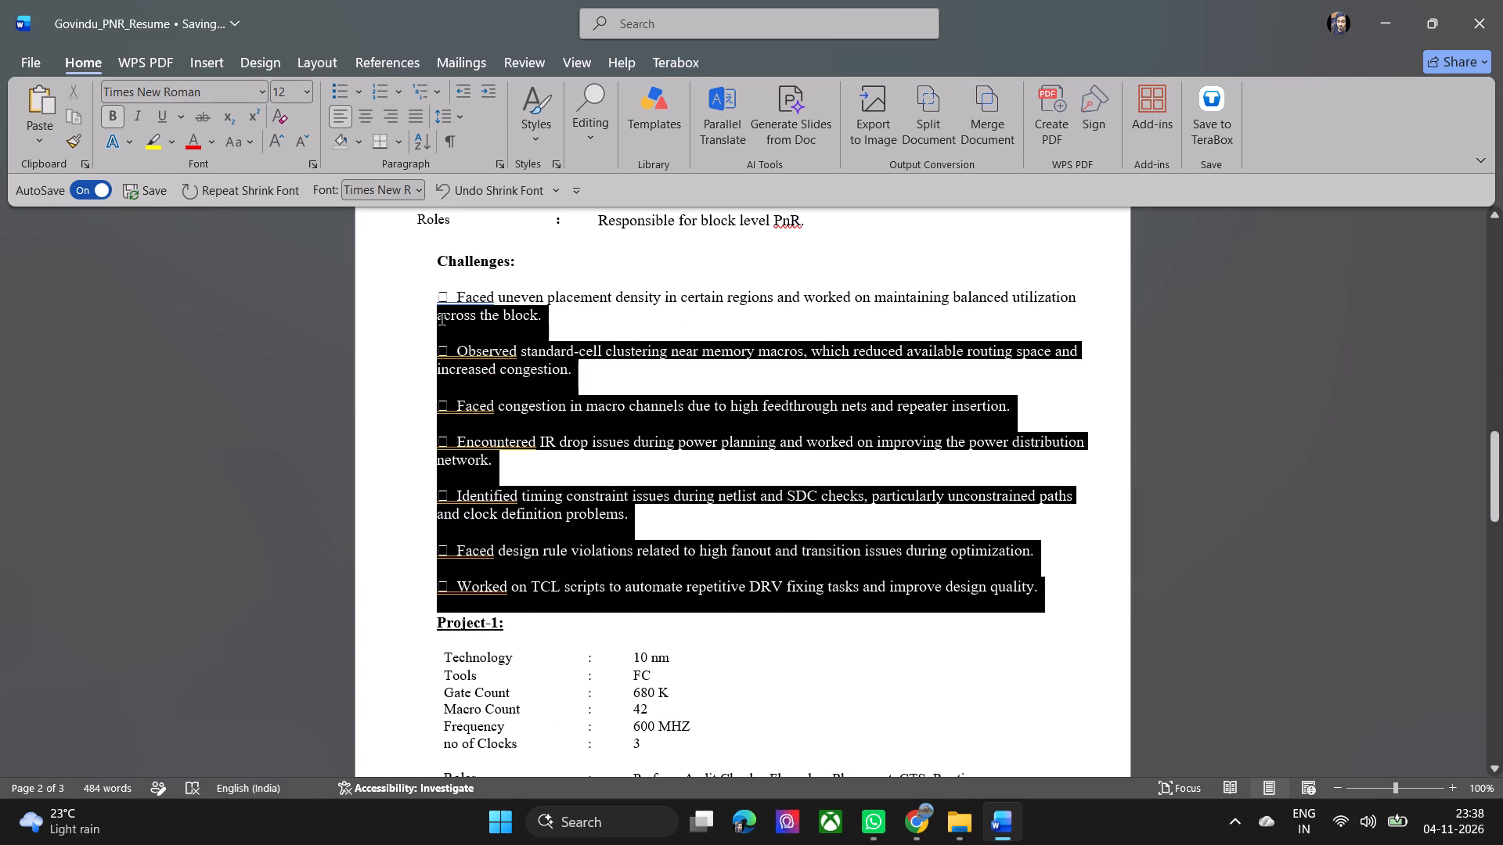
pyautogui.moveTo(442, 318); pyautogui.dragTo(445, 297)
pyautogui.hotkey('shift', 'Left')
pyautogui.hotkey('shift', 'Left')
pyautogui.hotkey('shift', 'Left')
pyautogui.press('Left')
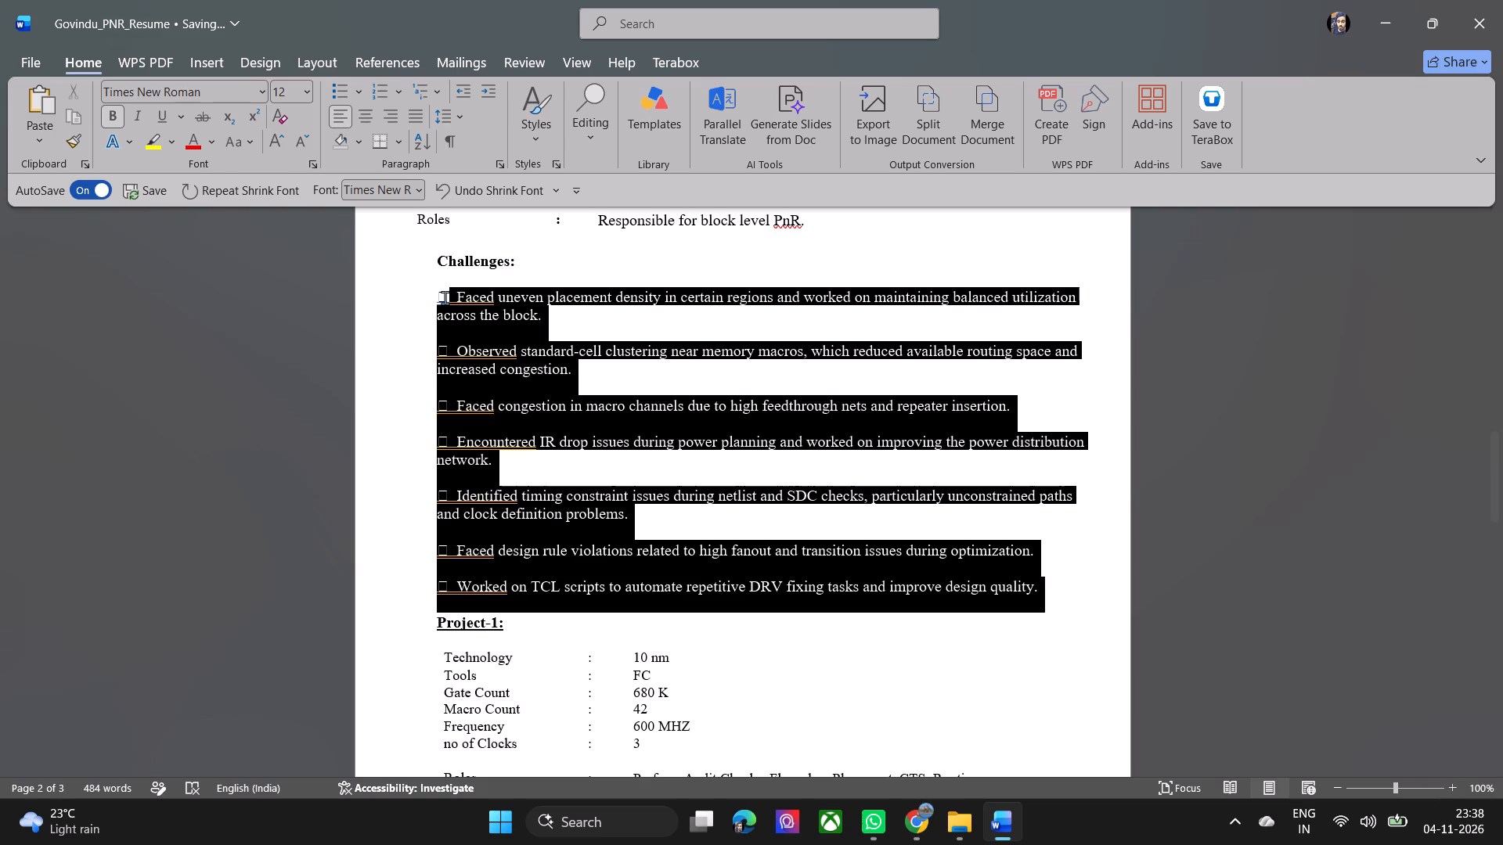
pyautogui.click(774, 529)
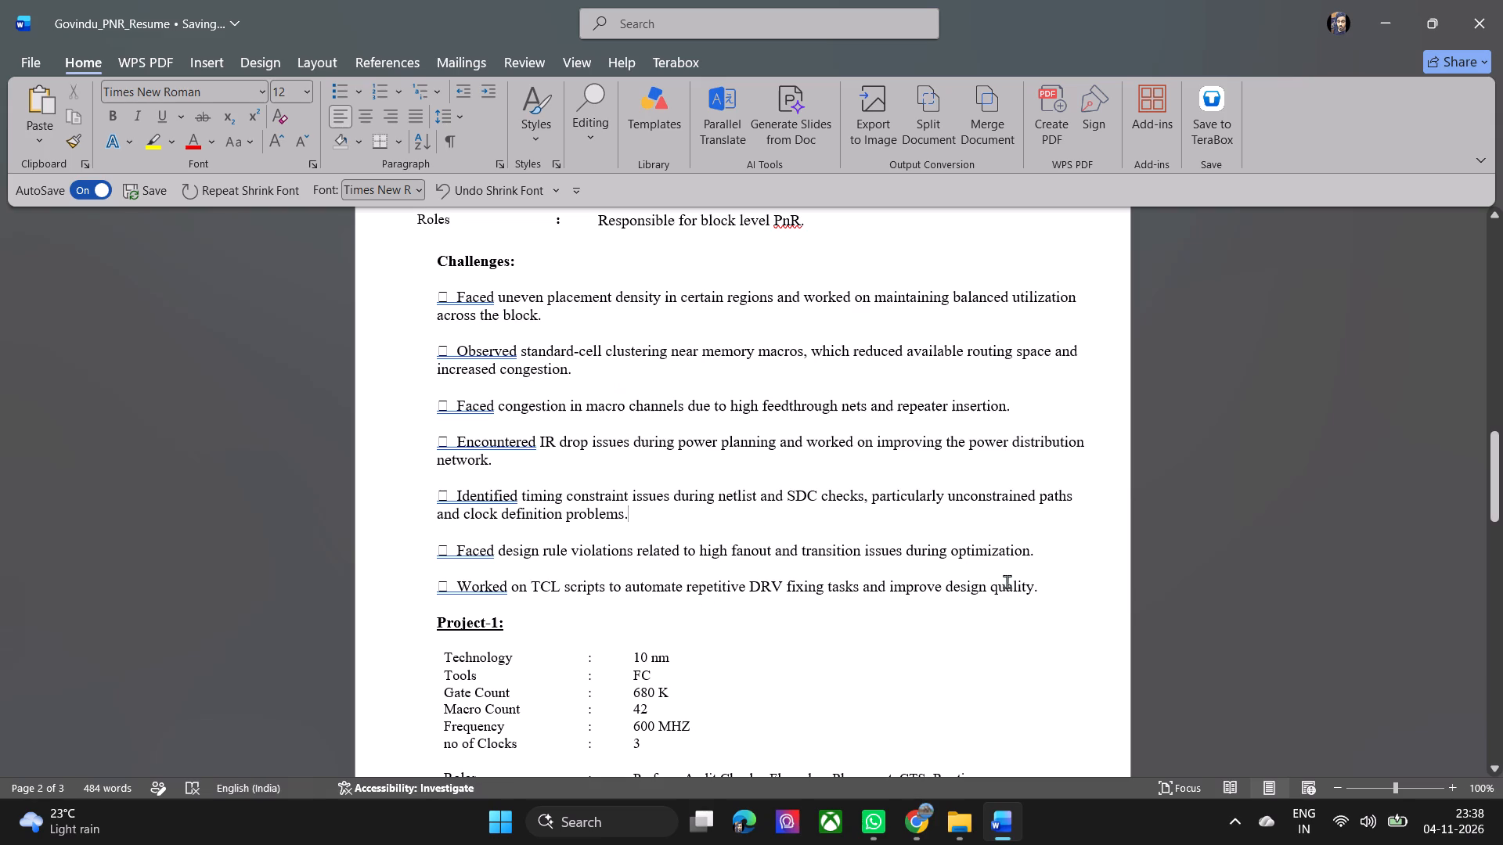
# Format the seven Project-2 challenges as a list with solid round bullets and reduce their font size to 11.
pyautogui.moveTo(1048, 586); pyautogui.dragTo(433, 289)
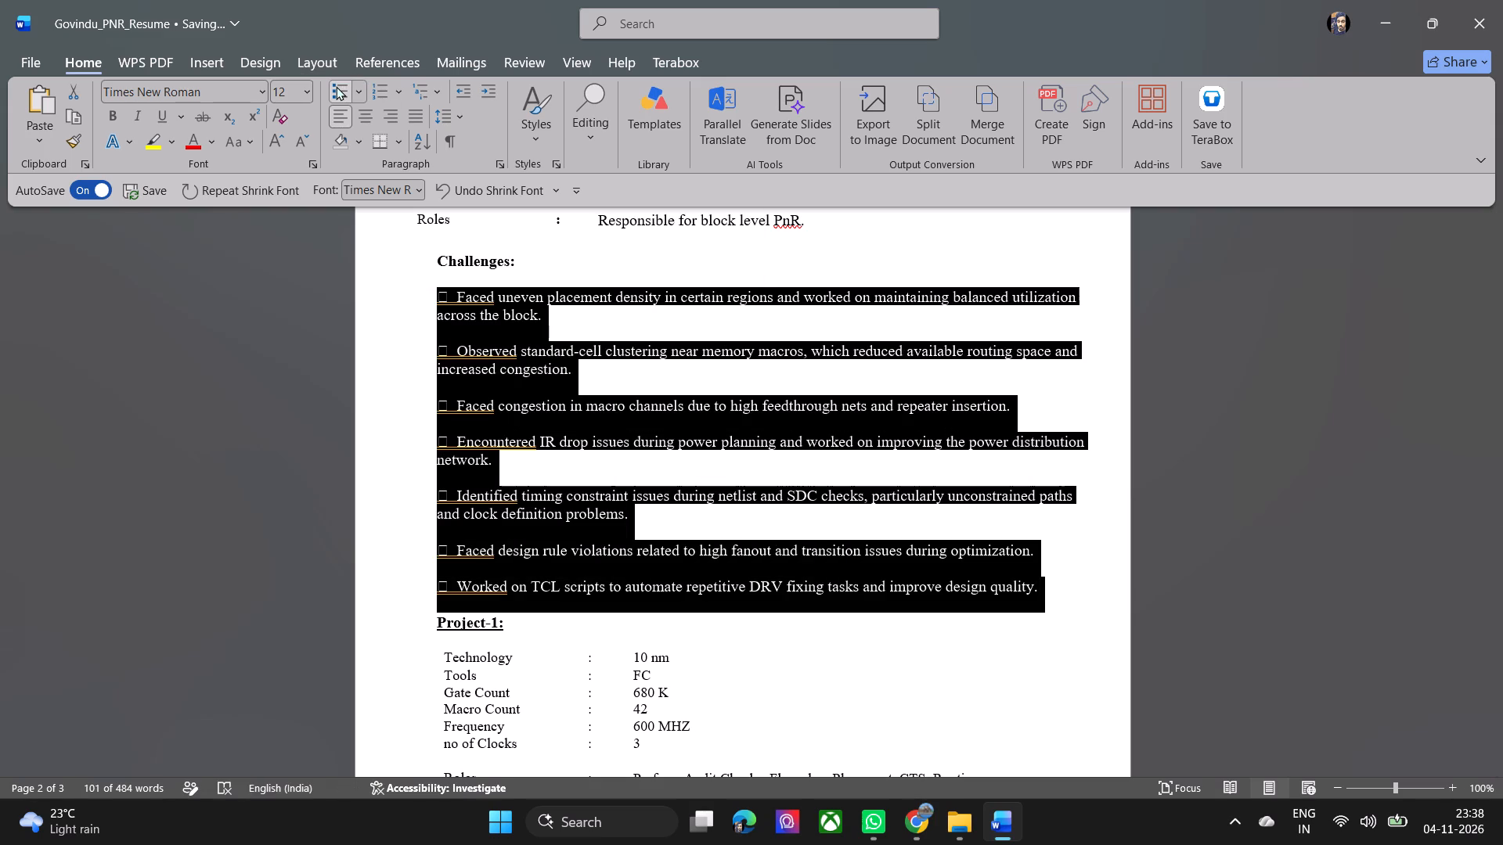
pyautogui.click(336, 86)
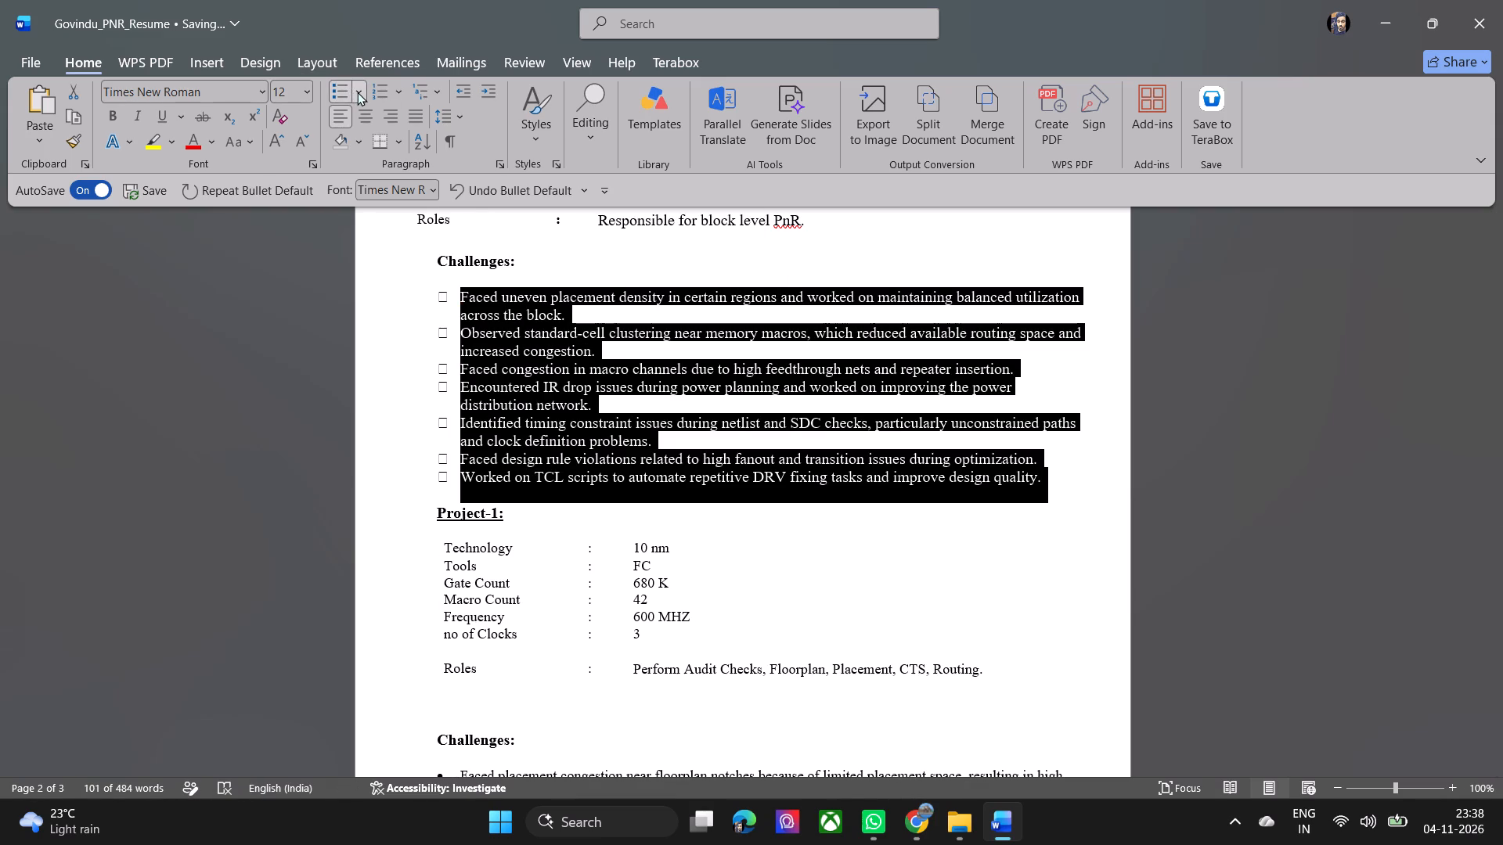
pyautogui.click(357, 92)
pyautogui.click(362, 158)
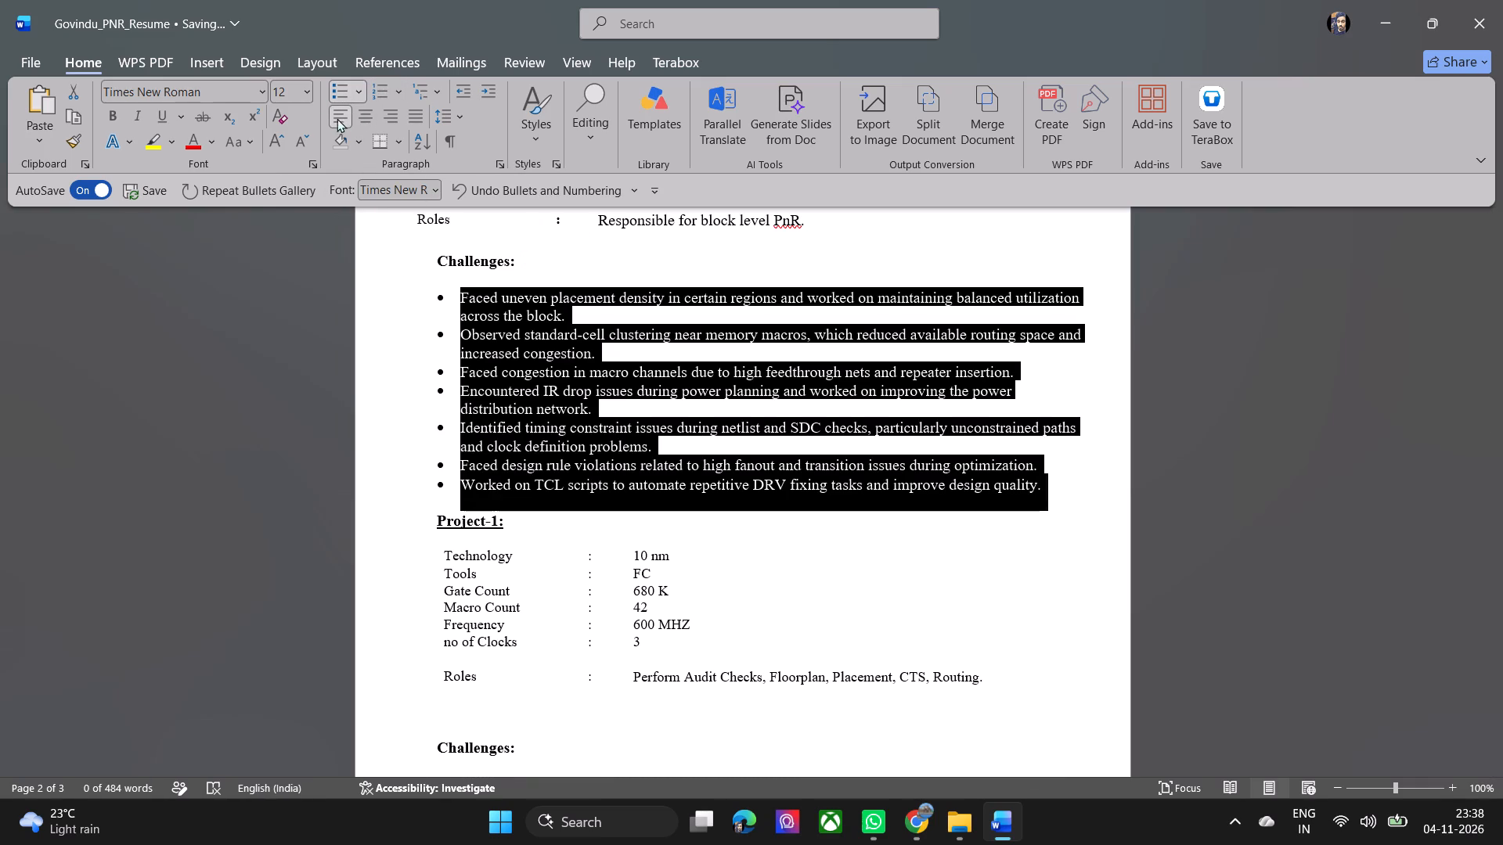
pyautogui.click(306, 142)
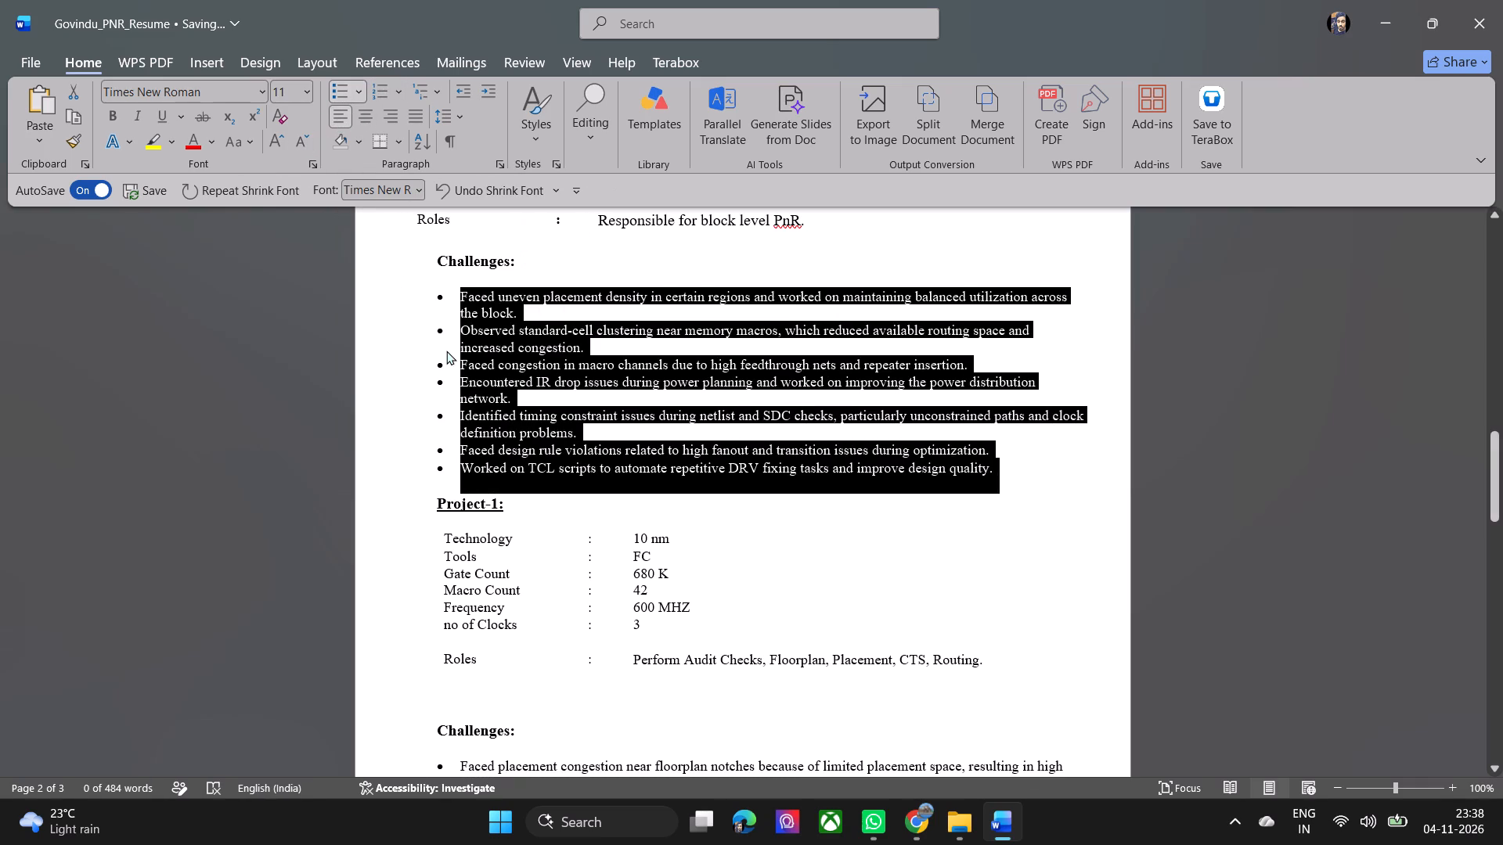
pyautogui.click(446, 351)
# Format the four Project-3 challenges above the Project-2 heading as a solid round bullet list and reduce their font size to 11.
pyautogui.scroll(1, 420, 307)
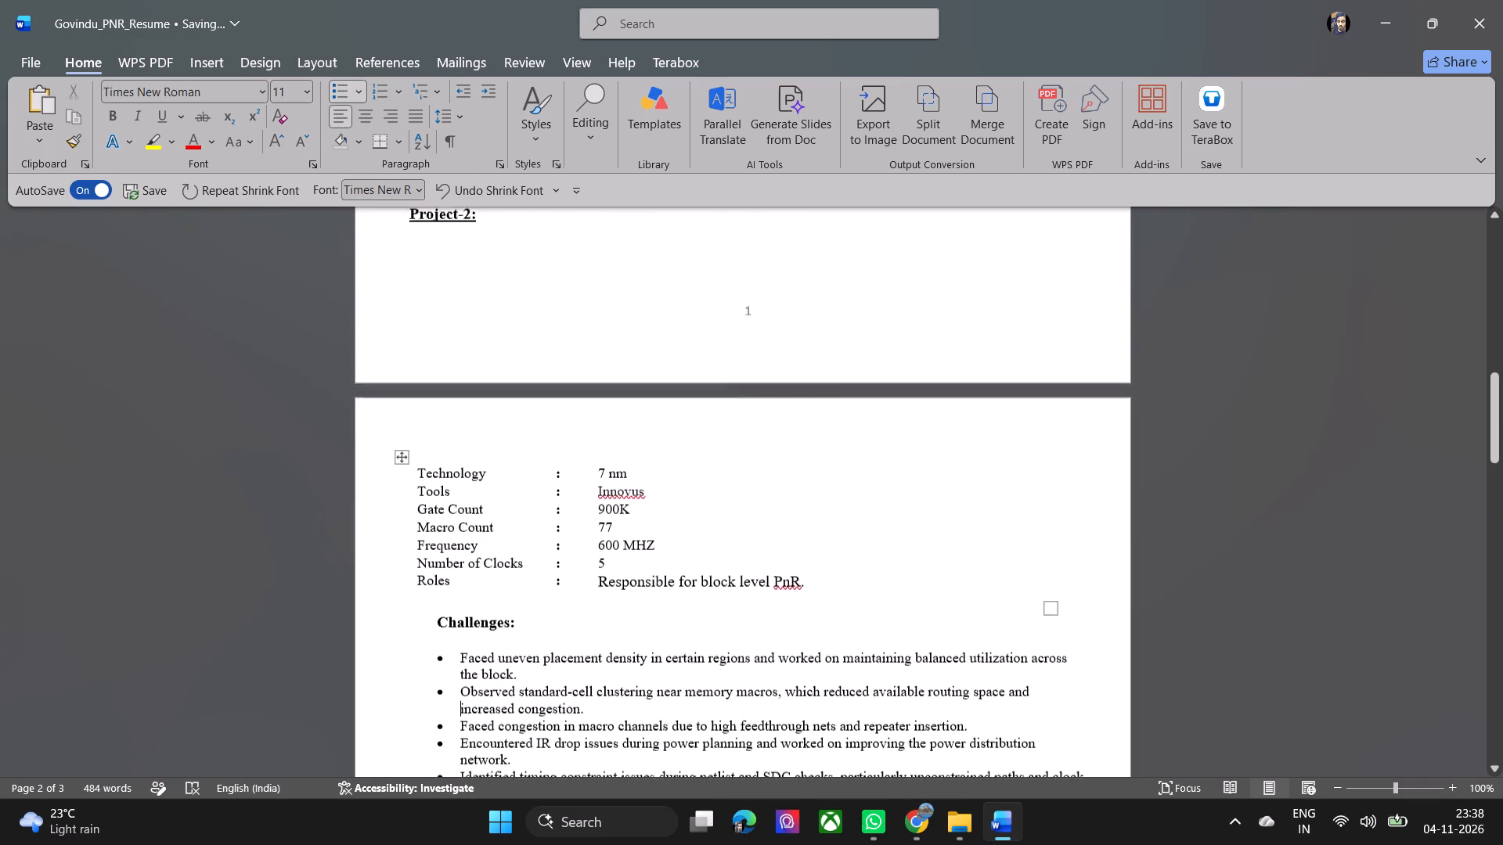
pyautogui.scroll(2, 420, 307)
pyautogui.moveTo(784, 503); pyautogui.dragTo(426, 300)
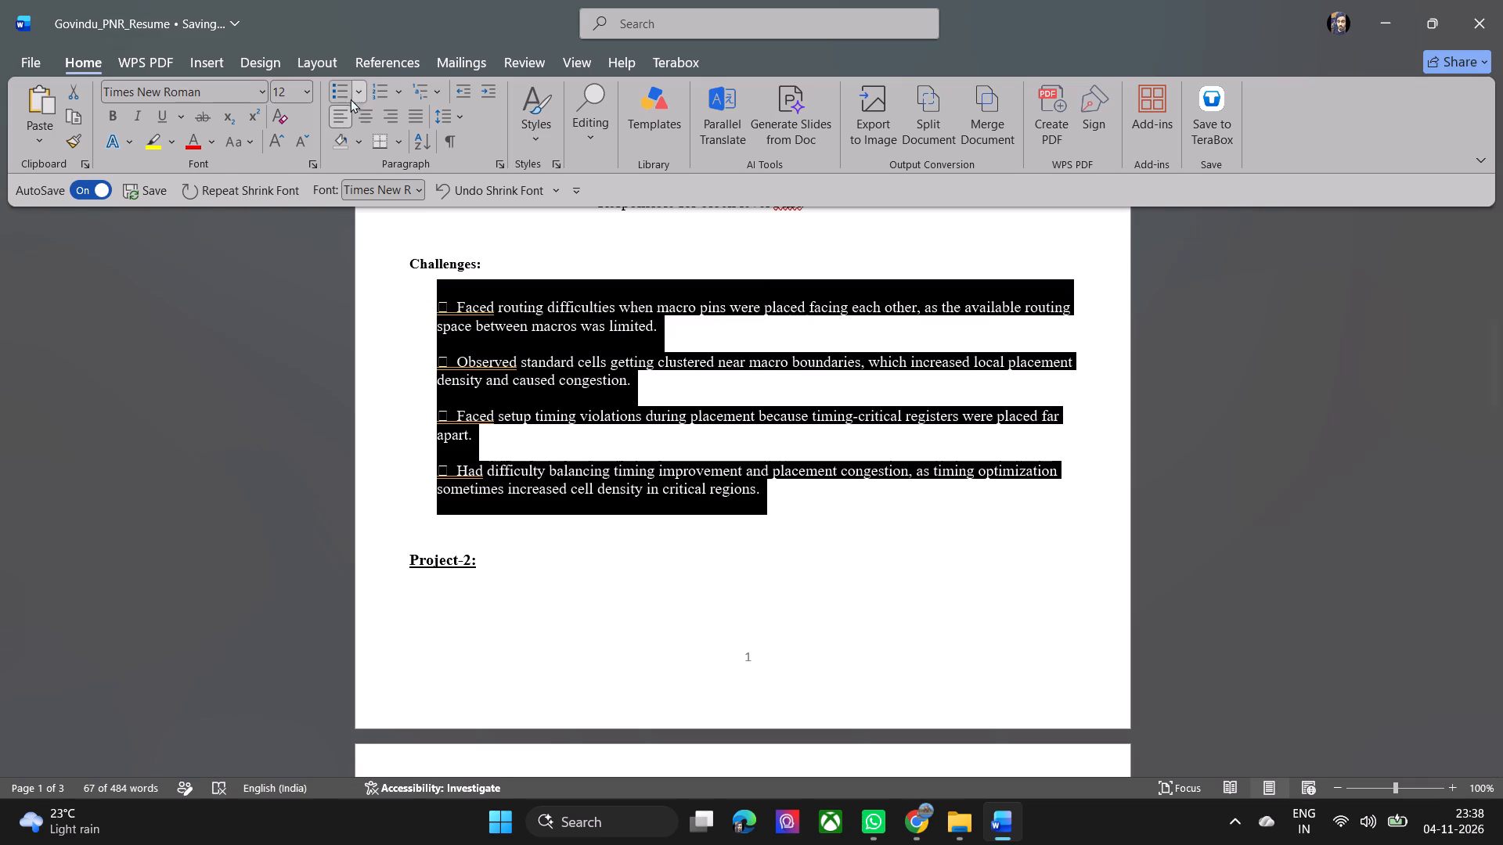
pyautogui.click(360, 92)
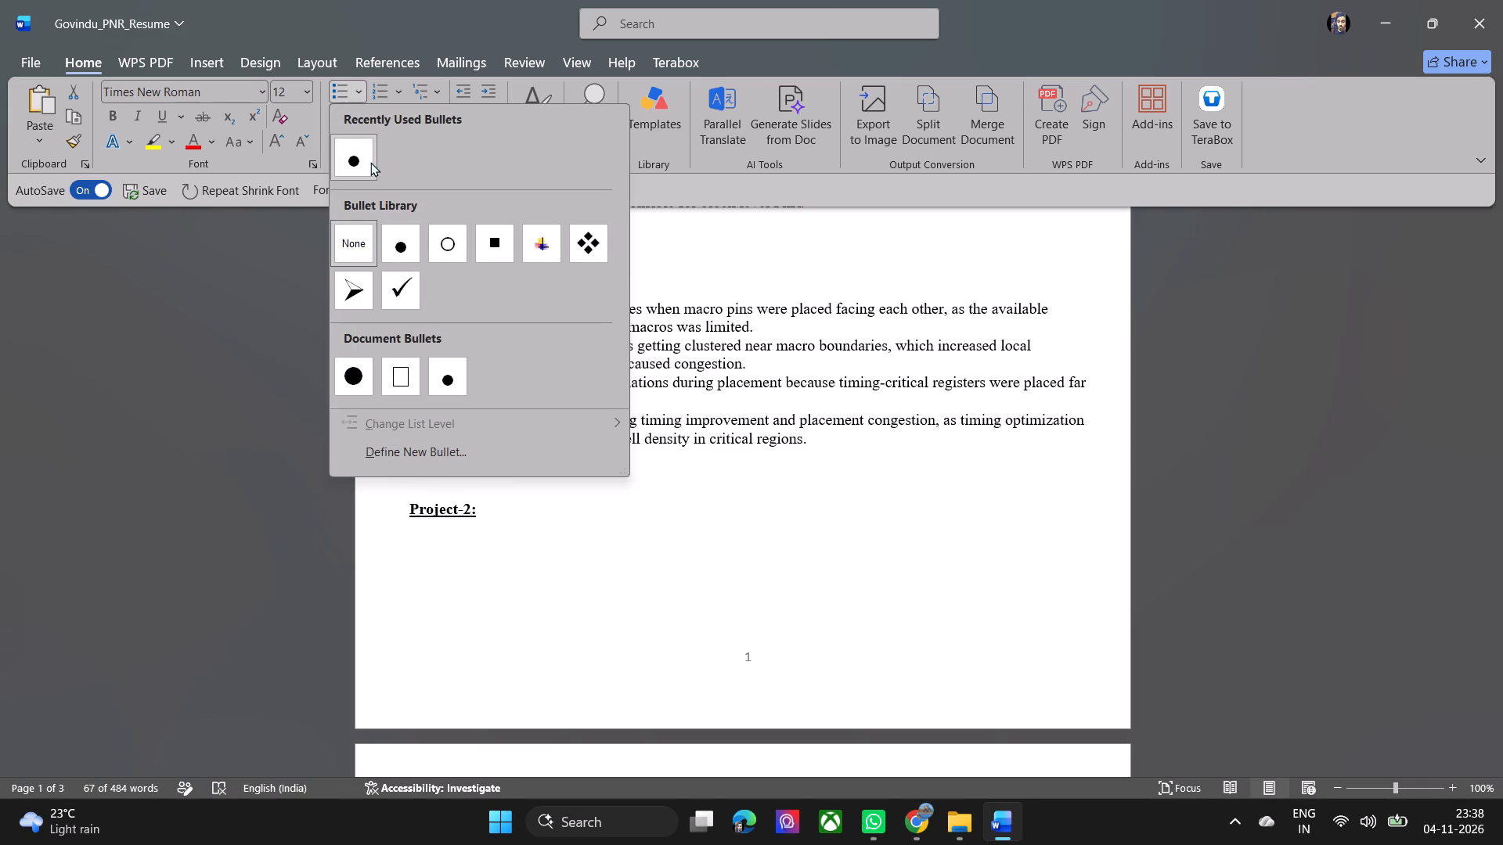
pyautogui.click(370, 162)
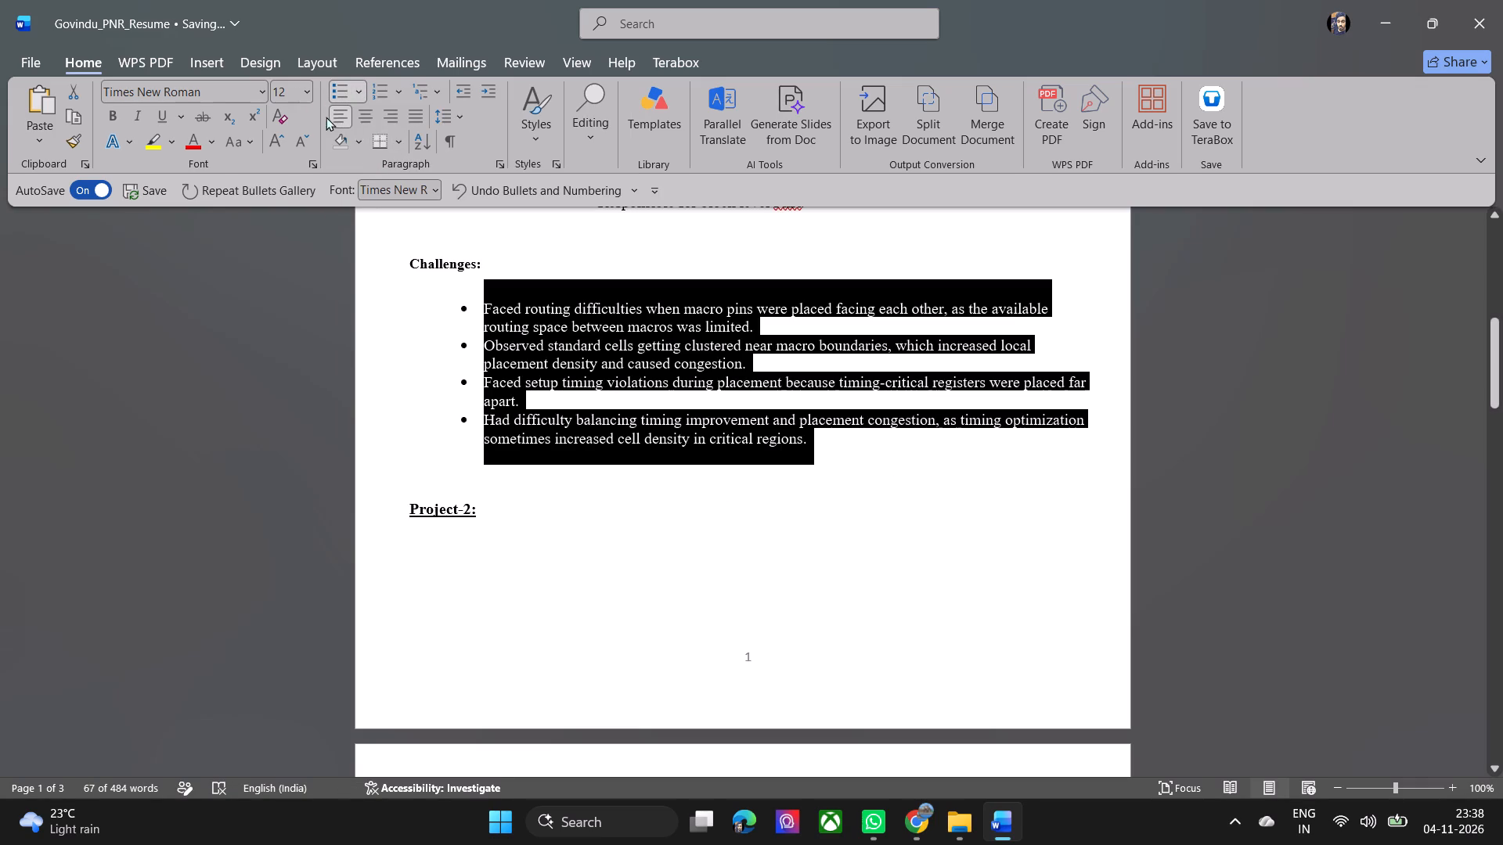
pyautogui.click(307, 140)
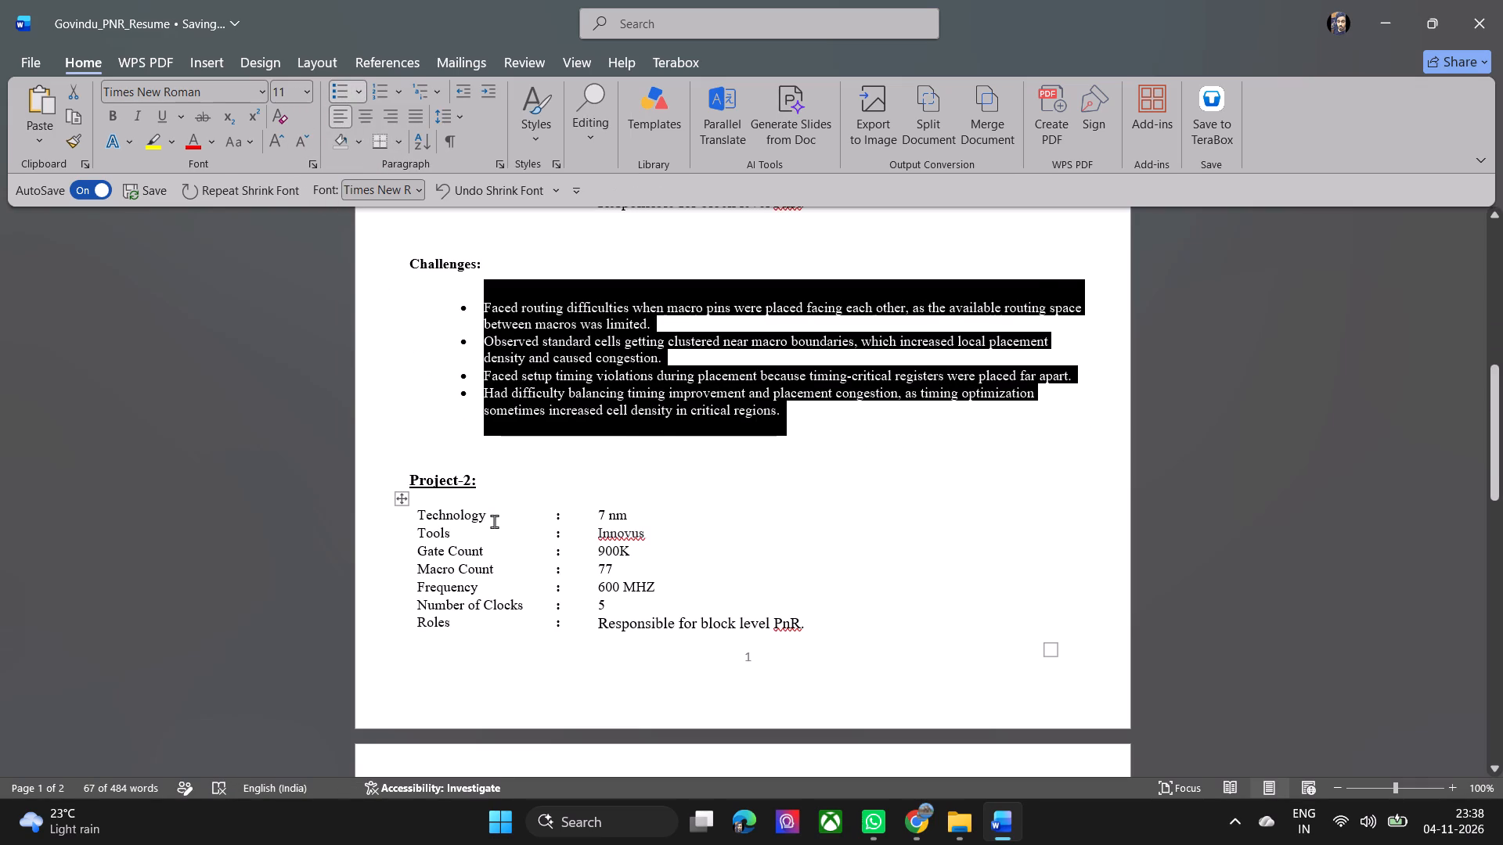
# Compare the bullet indentation and spacing of the challenge lists under Project-3, Project-2 and Project-1.
pyautogui.click(725, 437)
pyautogui.scroll(-2, 725, 437)
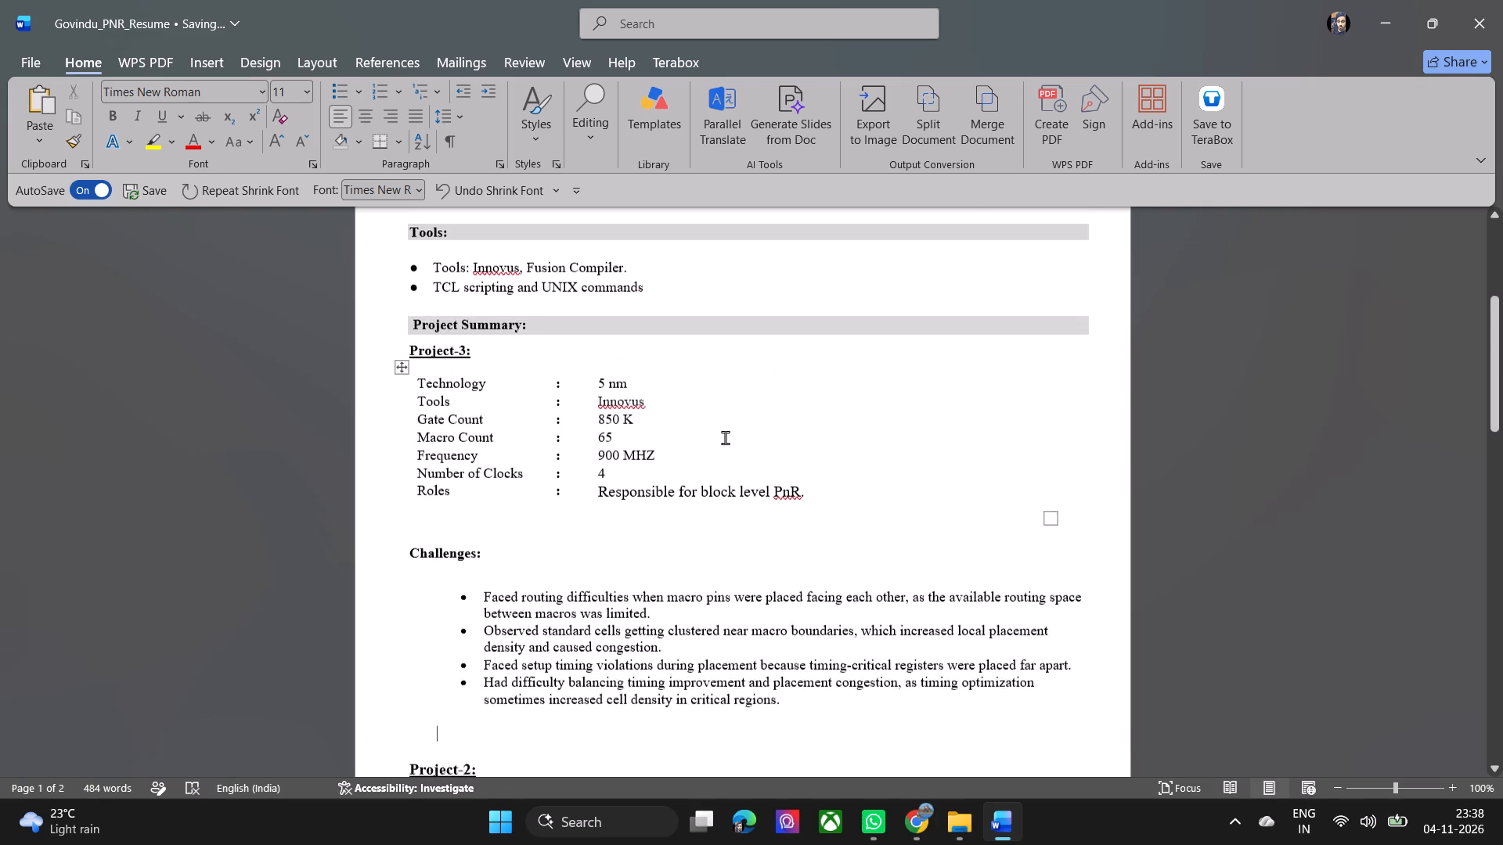
pyautogui.scroll(-1, 725, 437)
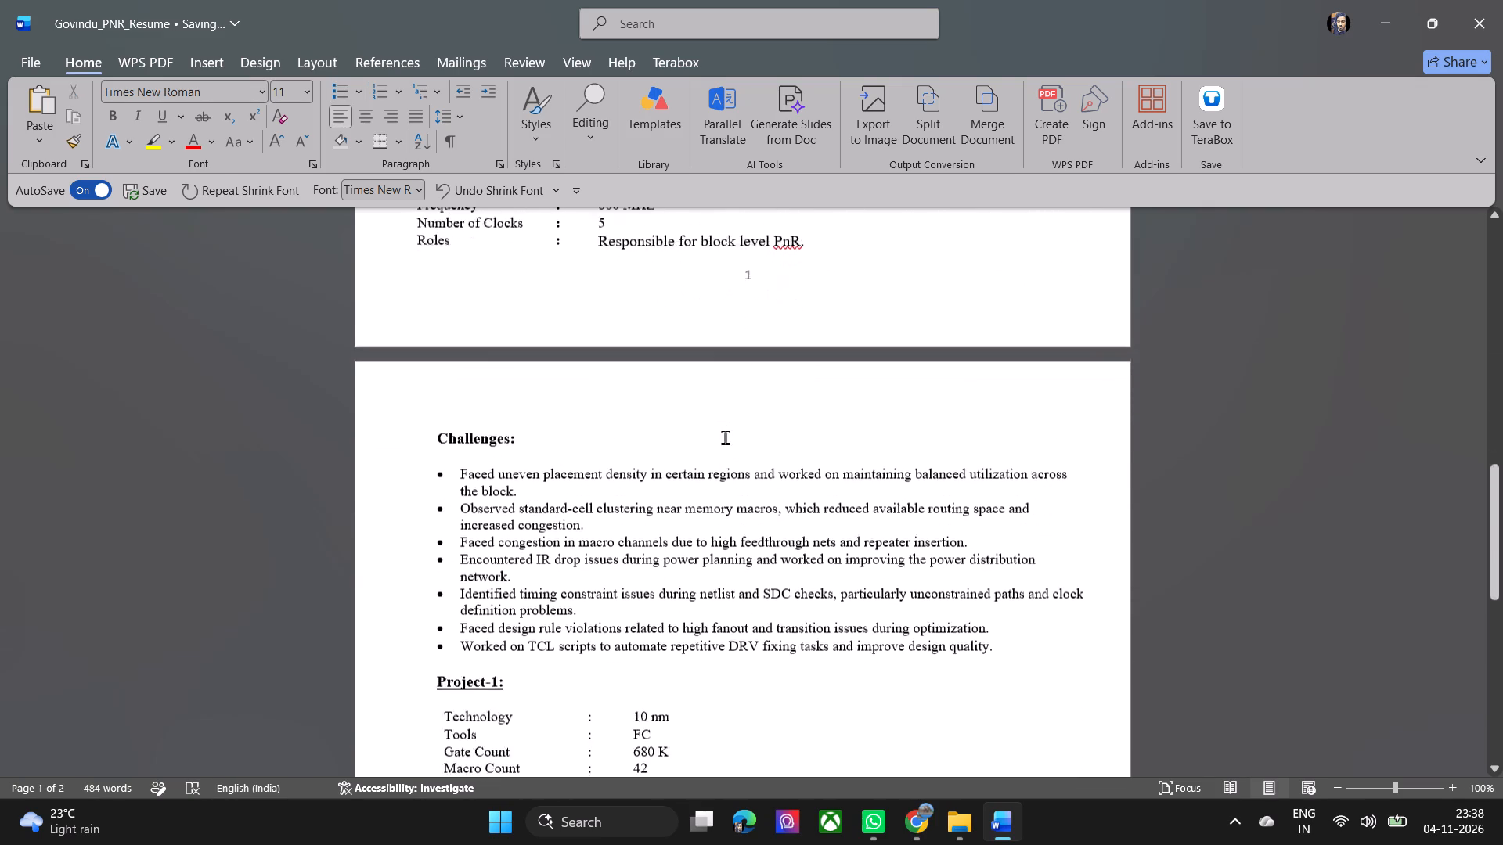
pyautogui.scroll(-1, 725, 437)
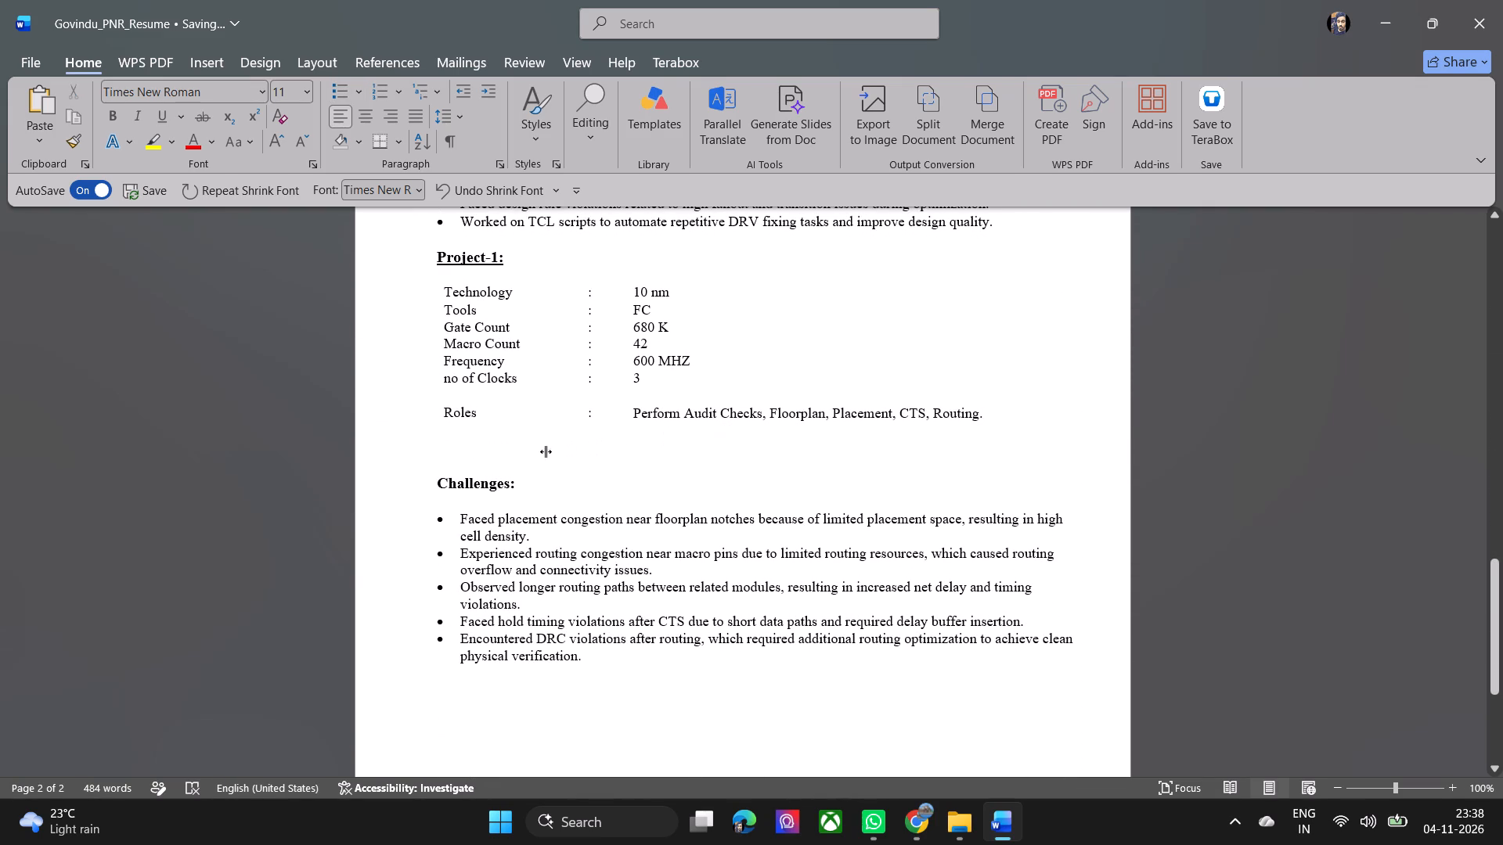
pyautogui.click(441, 454)
pyautogui.click(441, 454)
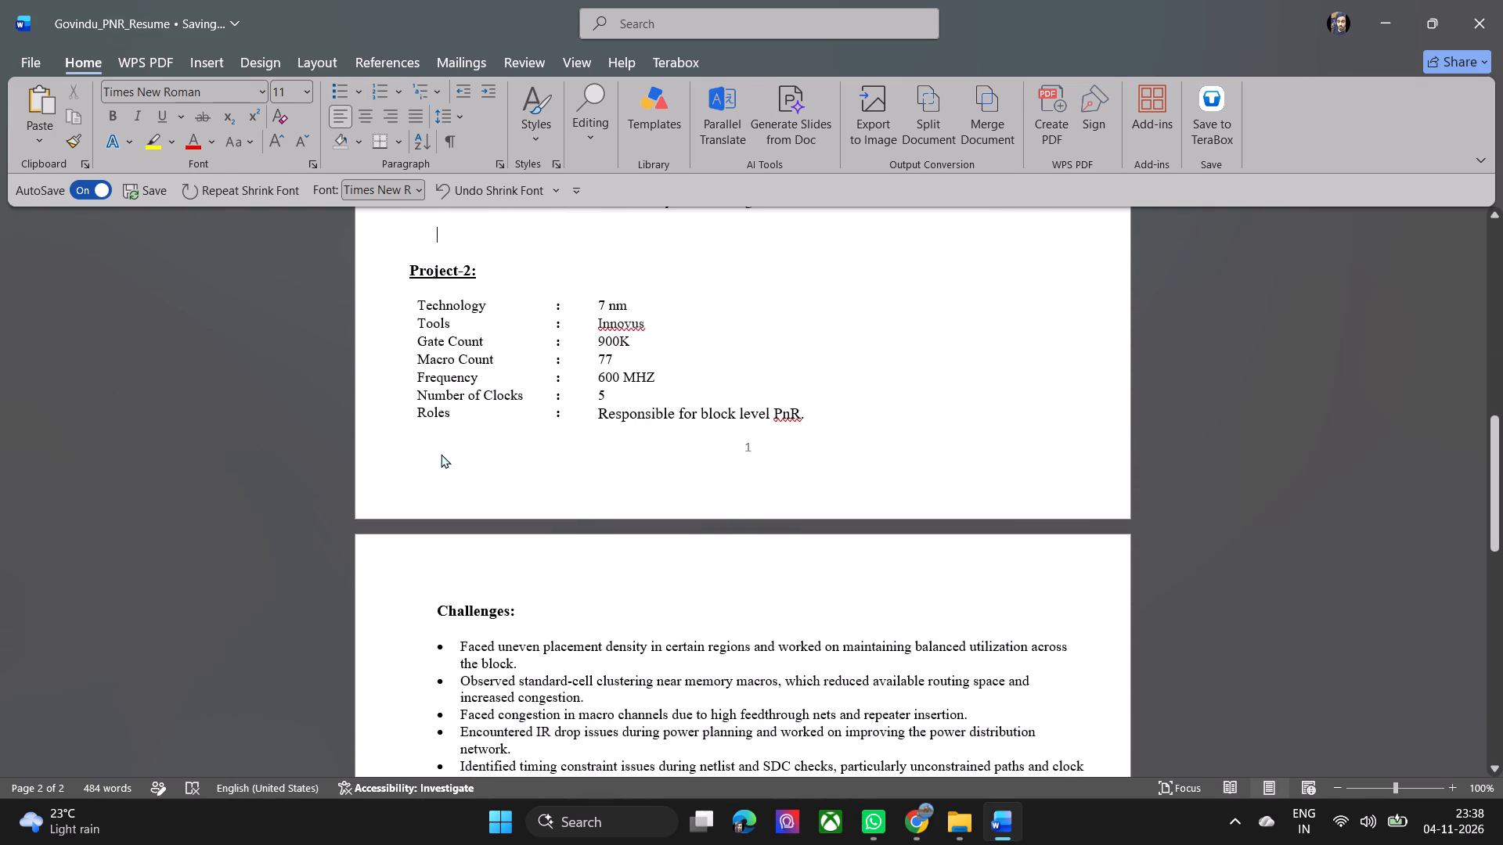
pyautogui.click(487, 494)
pyautogui.scroll(1, 487, 494)
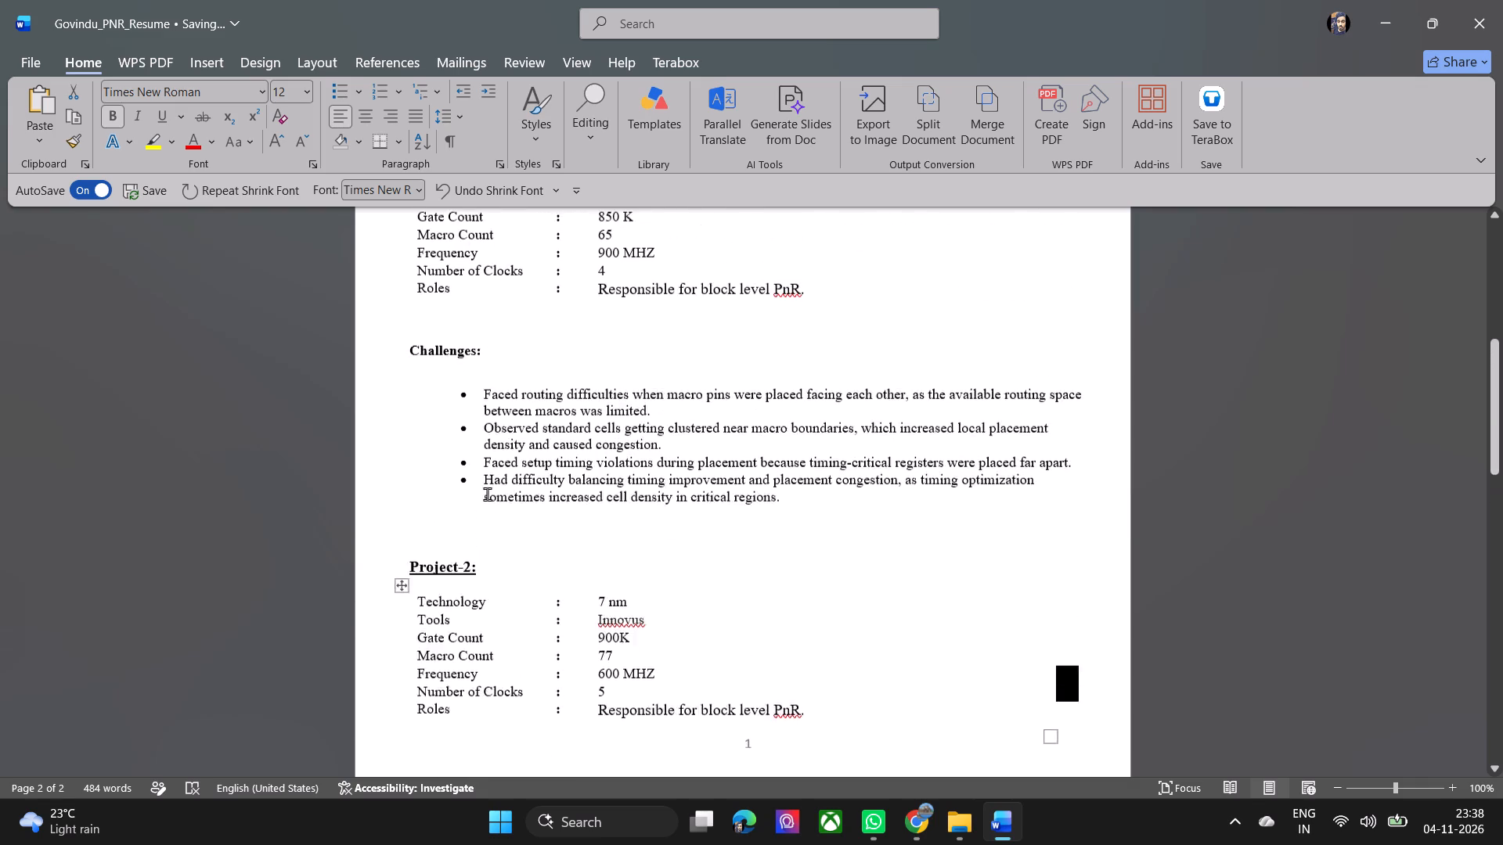
pyautogui.scroll(2, 487, 494)
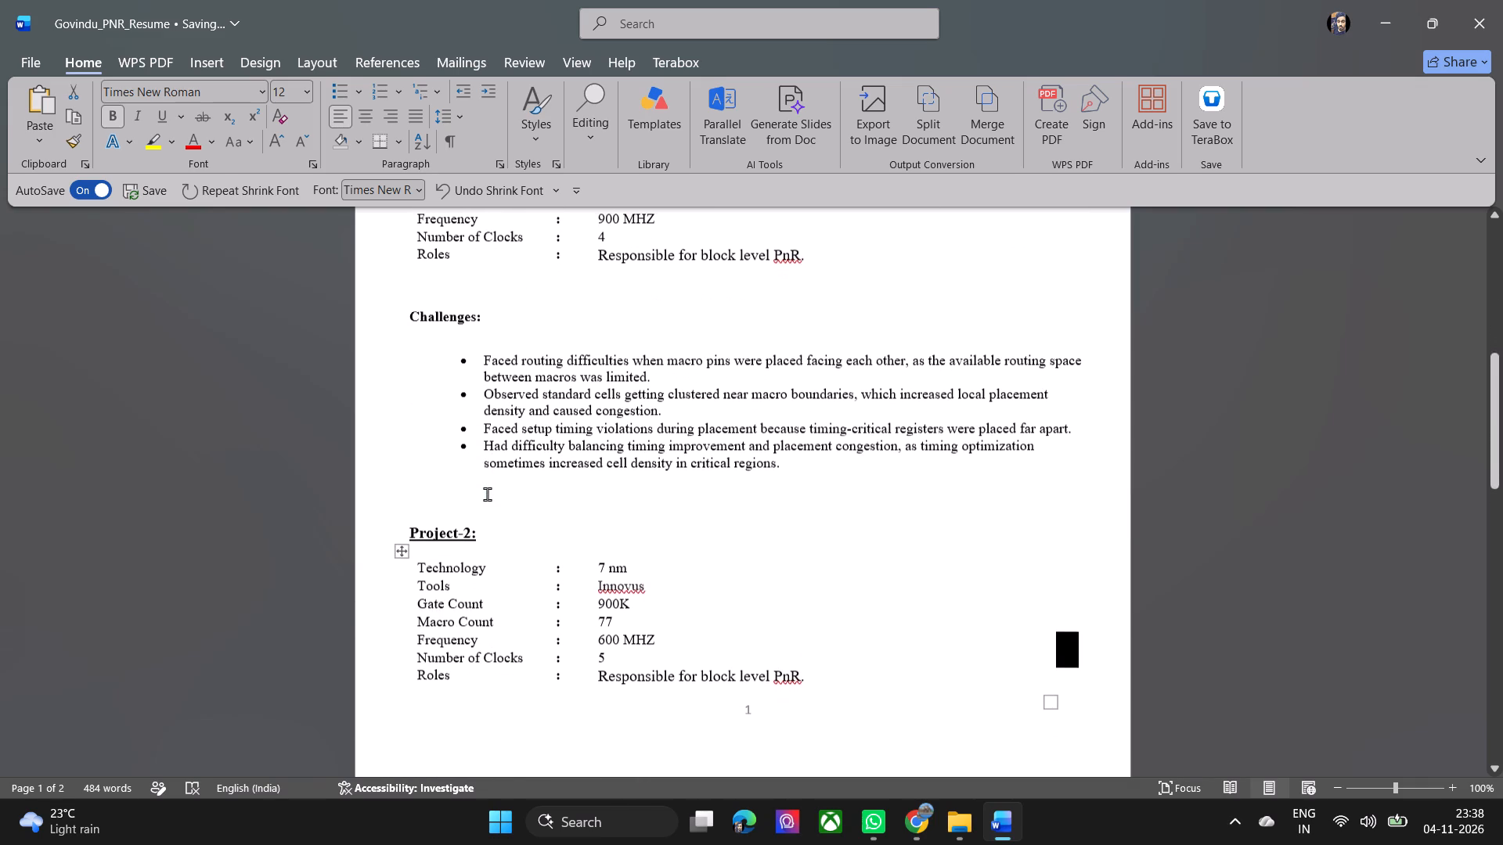
pyautogui.scroll(1, 487, 494)
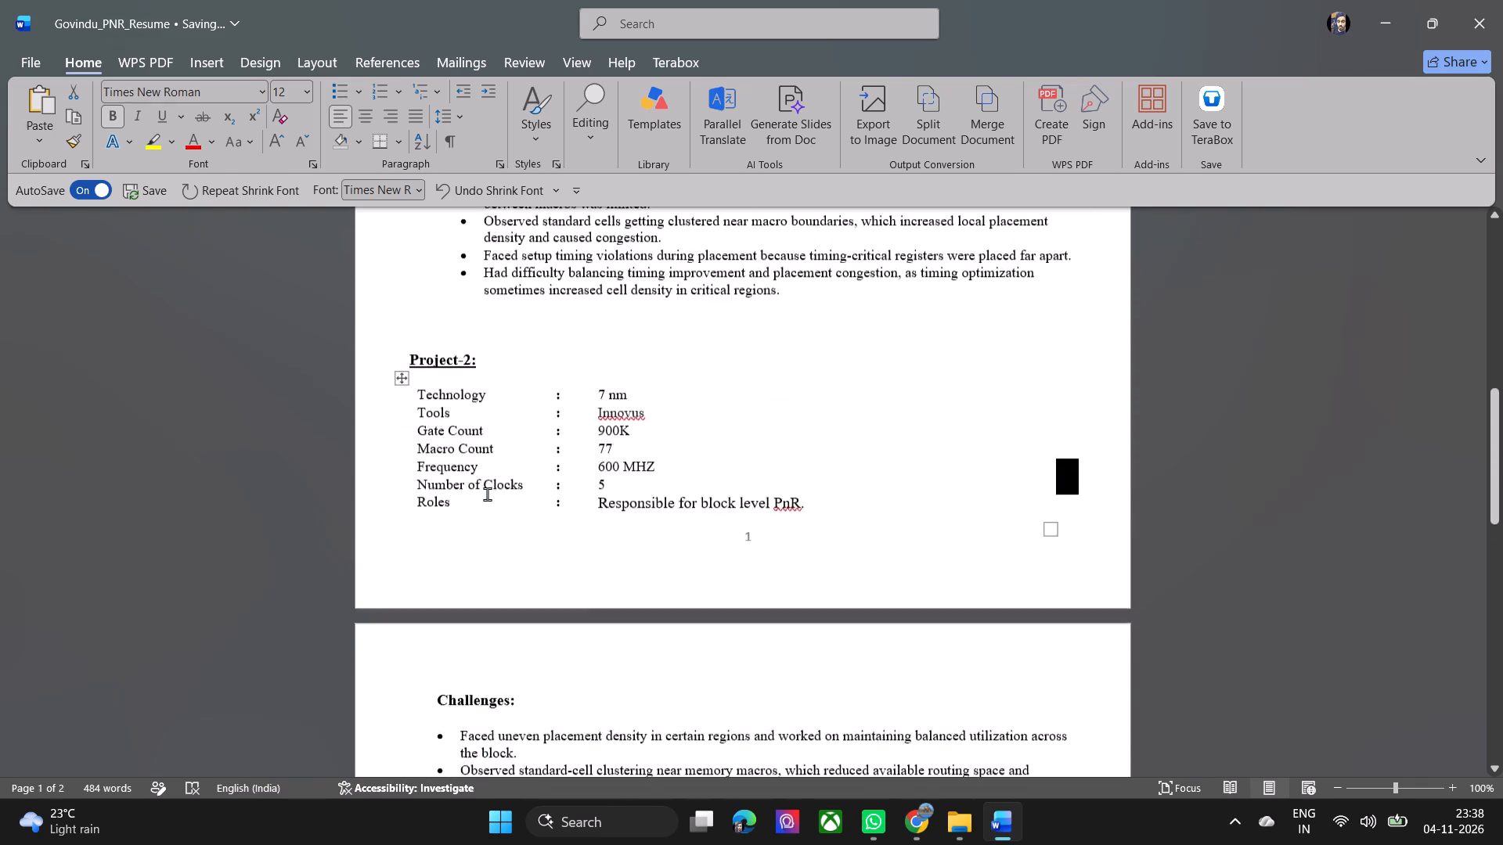
pyautogui.scroll(1, 487, 494)
# Reduce the indent of the Project-3 challenge bullets so they line up with the bullets of the other projects' challenges.
pyautogui.click(464, 484)
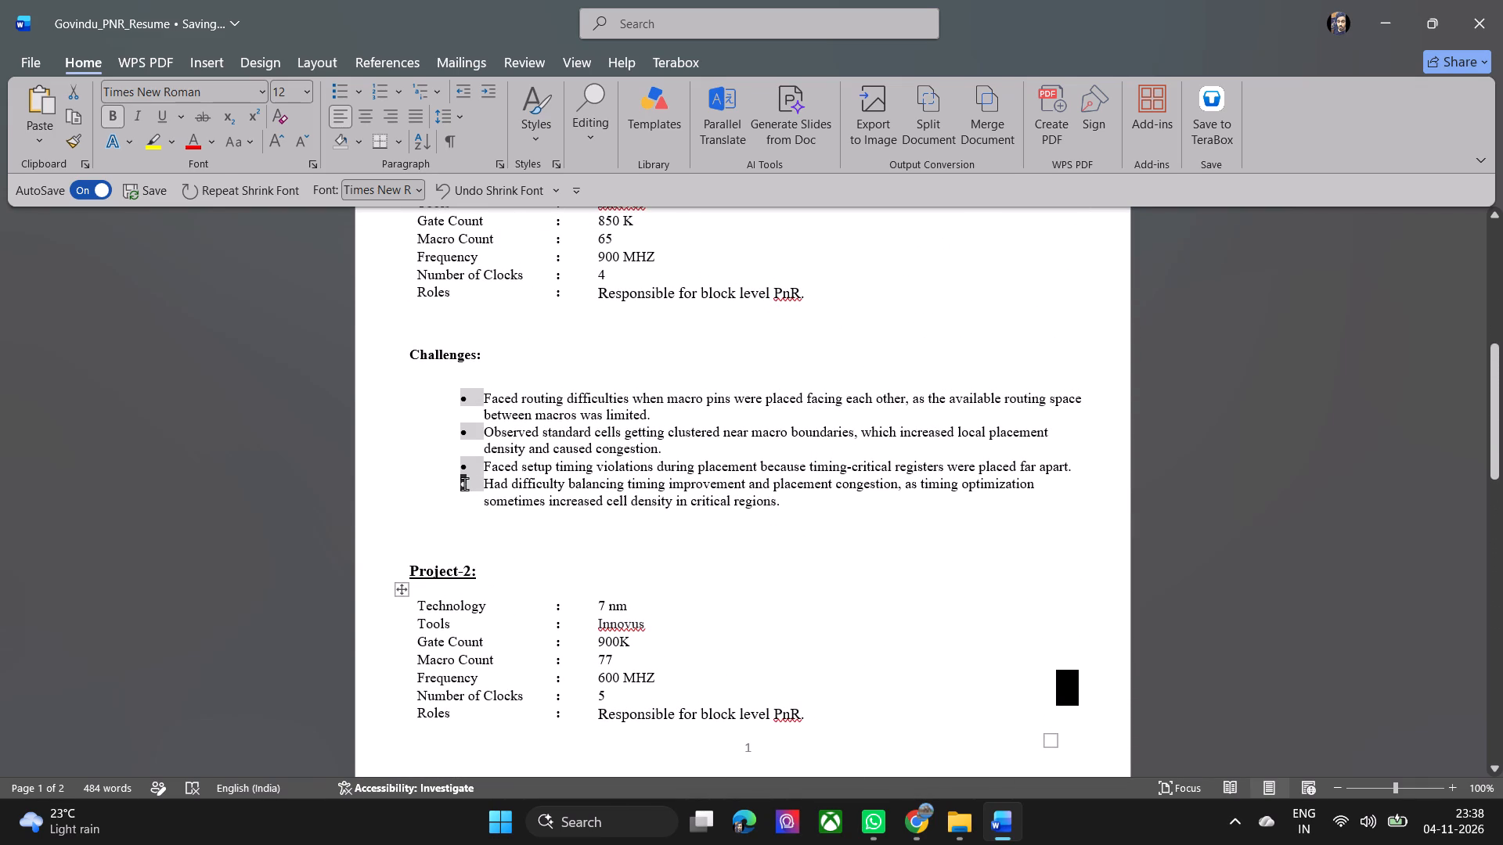
pyautogui.moveTo(464, 391); pyautogui.dragTo(426, 391)
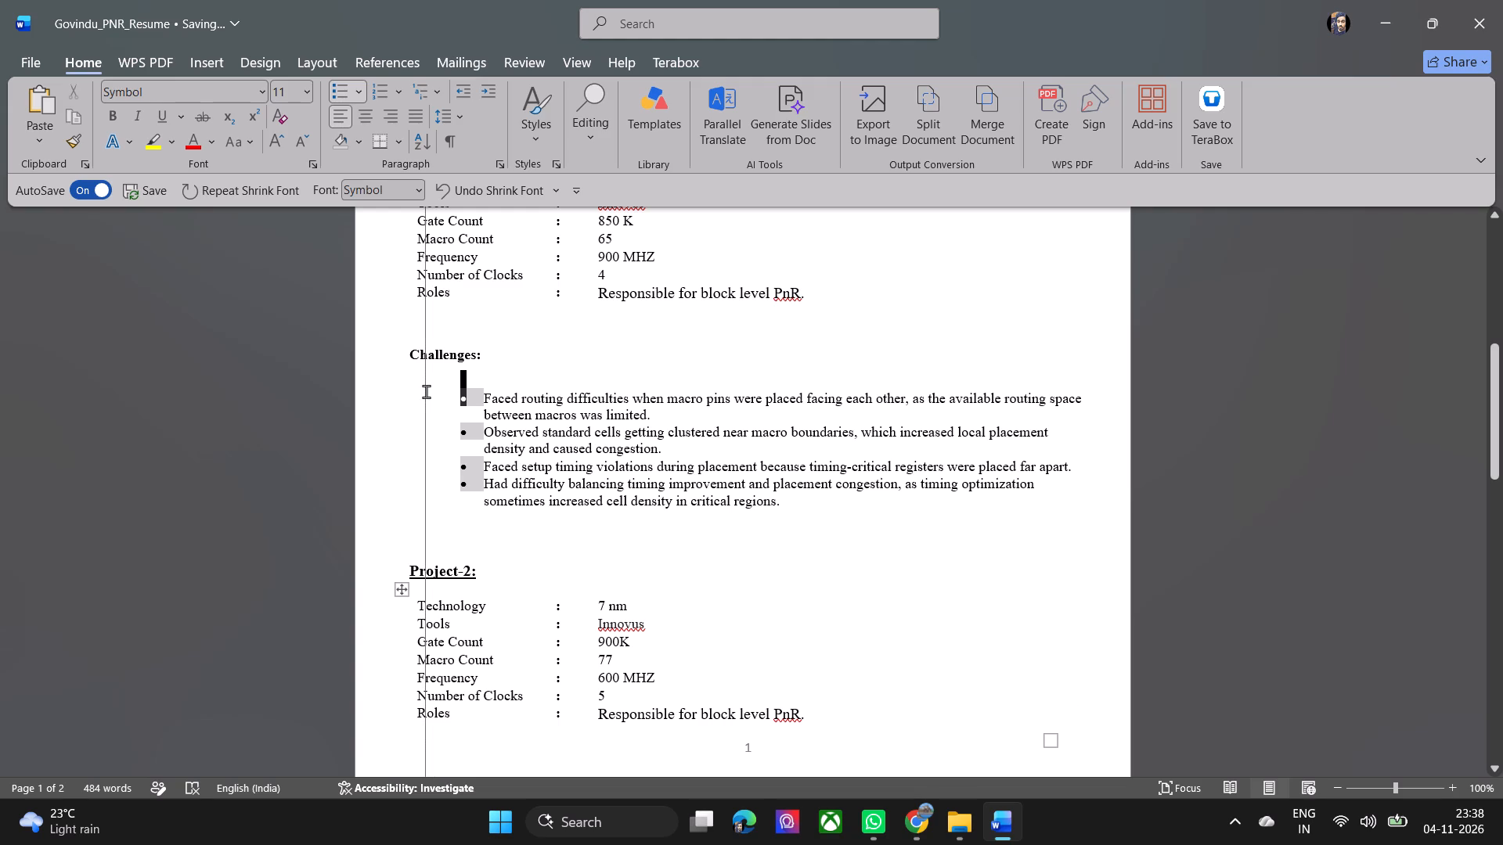
pyautogui.moveTo(426, 391); pyautogui.dragTo(426, 392)
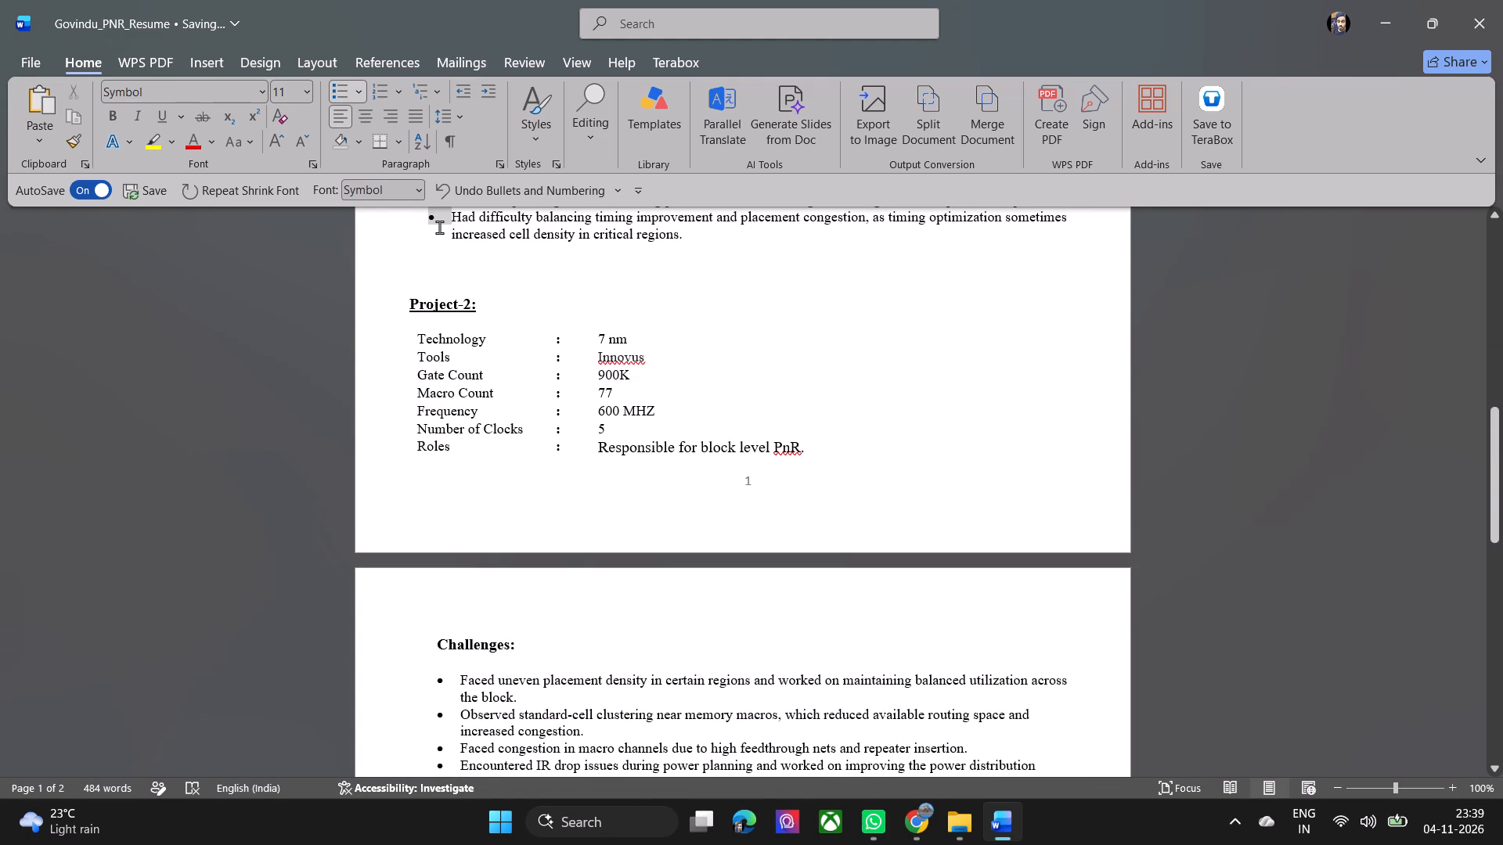
pyautogui.moveTo(432, 218); pyautogui.dragTo(459, 220)
pyautogui.moveTo(459, 220); pyautogui.dragTo(442, 221)
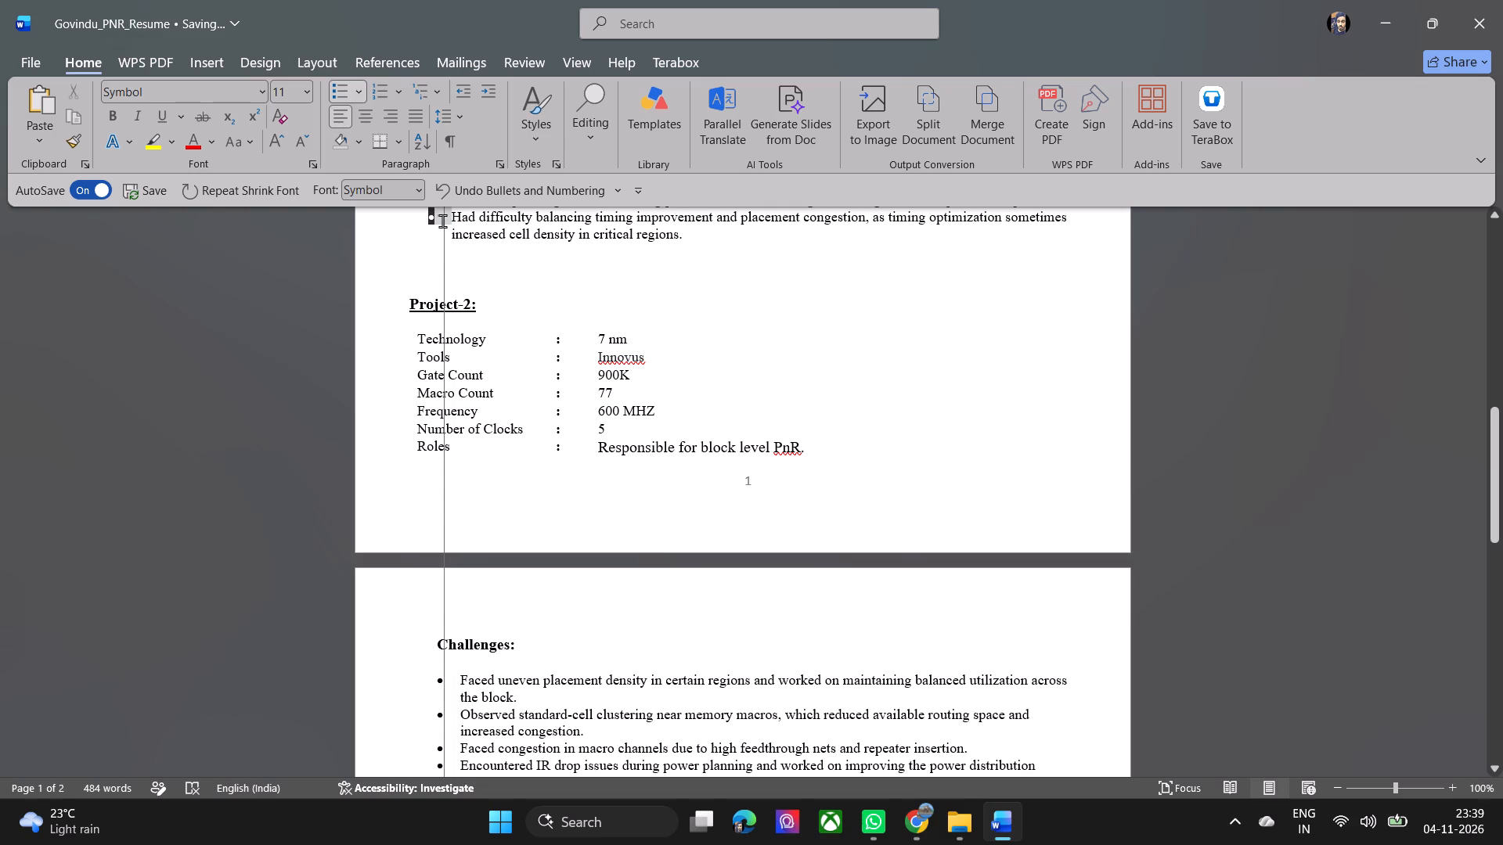
pyautogui.moveTo(442, 221); pyautogui.dragTo(442, 223)
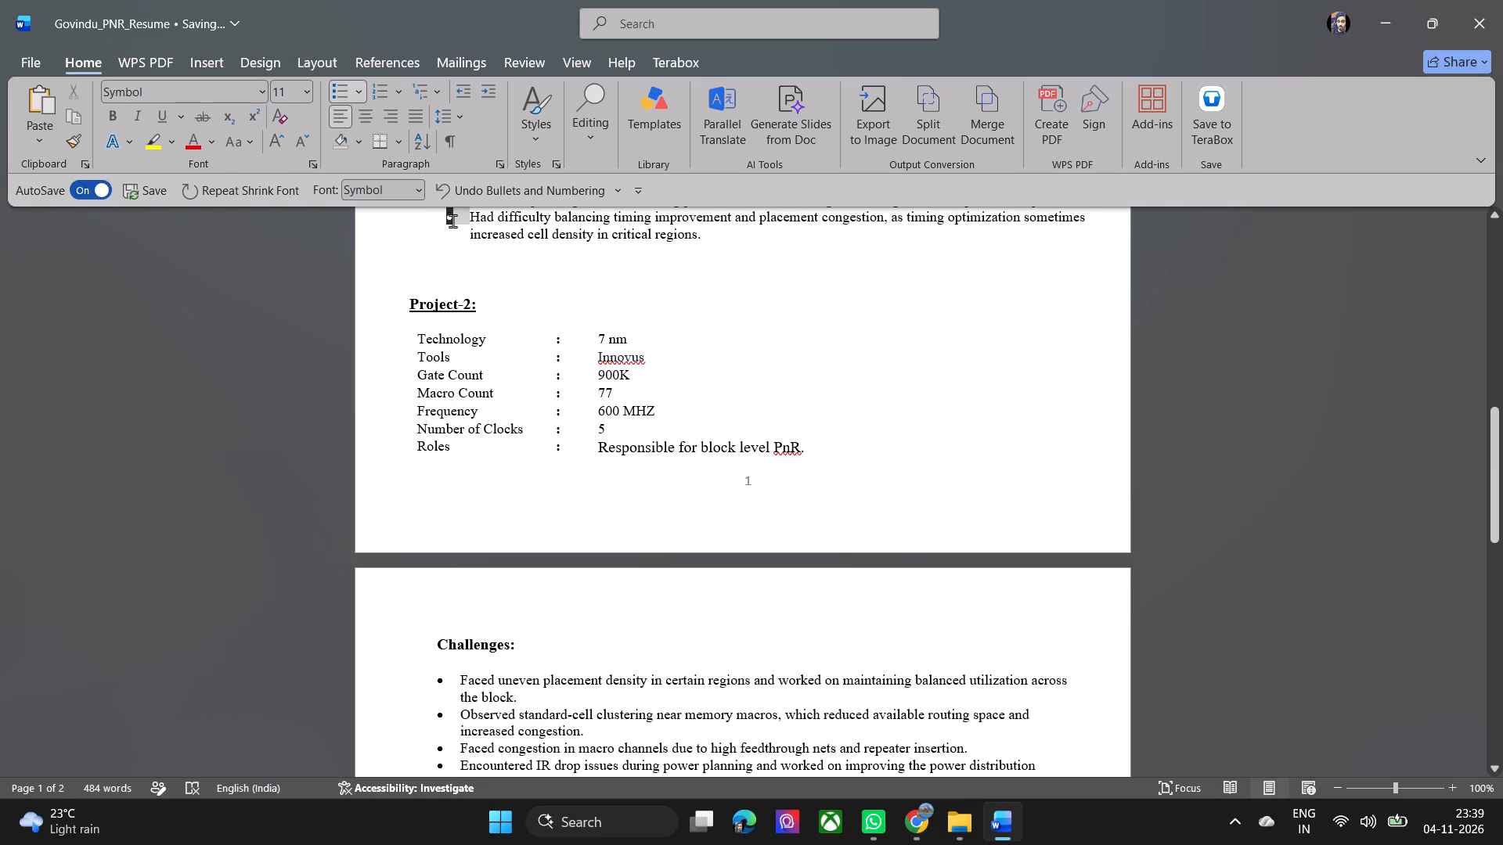
pyautogui.doubleClick(445, 212)
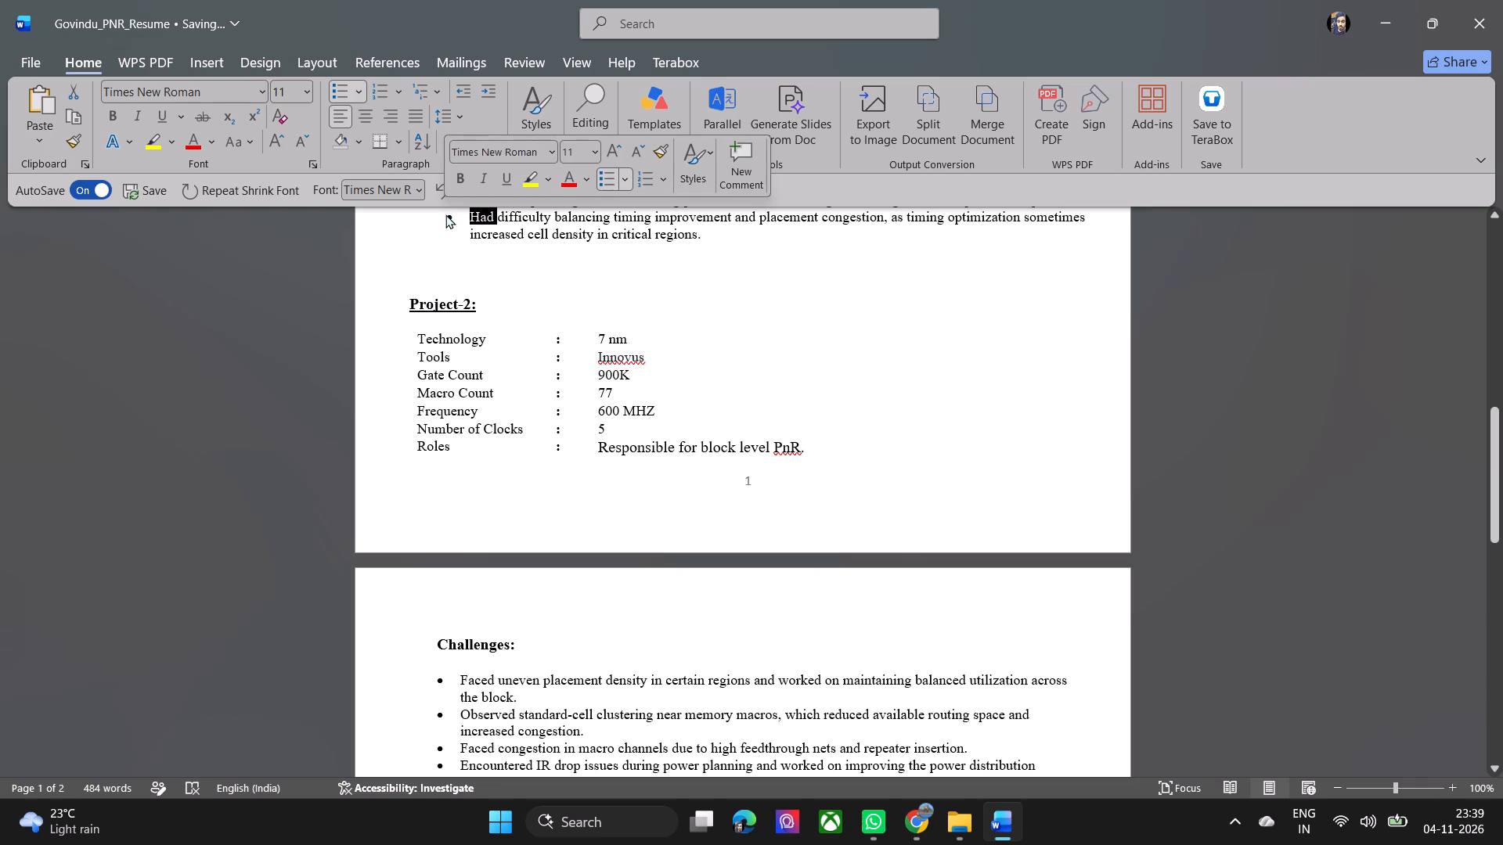
pyautogui.click(451, 218)
pyautogui.moveTo(451, 218); pyautogui.dragTo(440, 223)
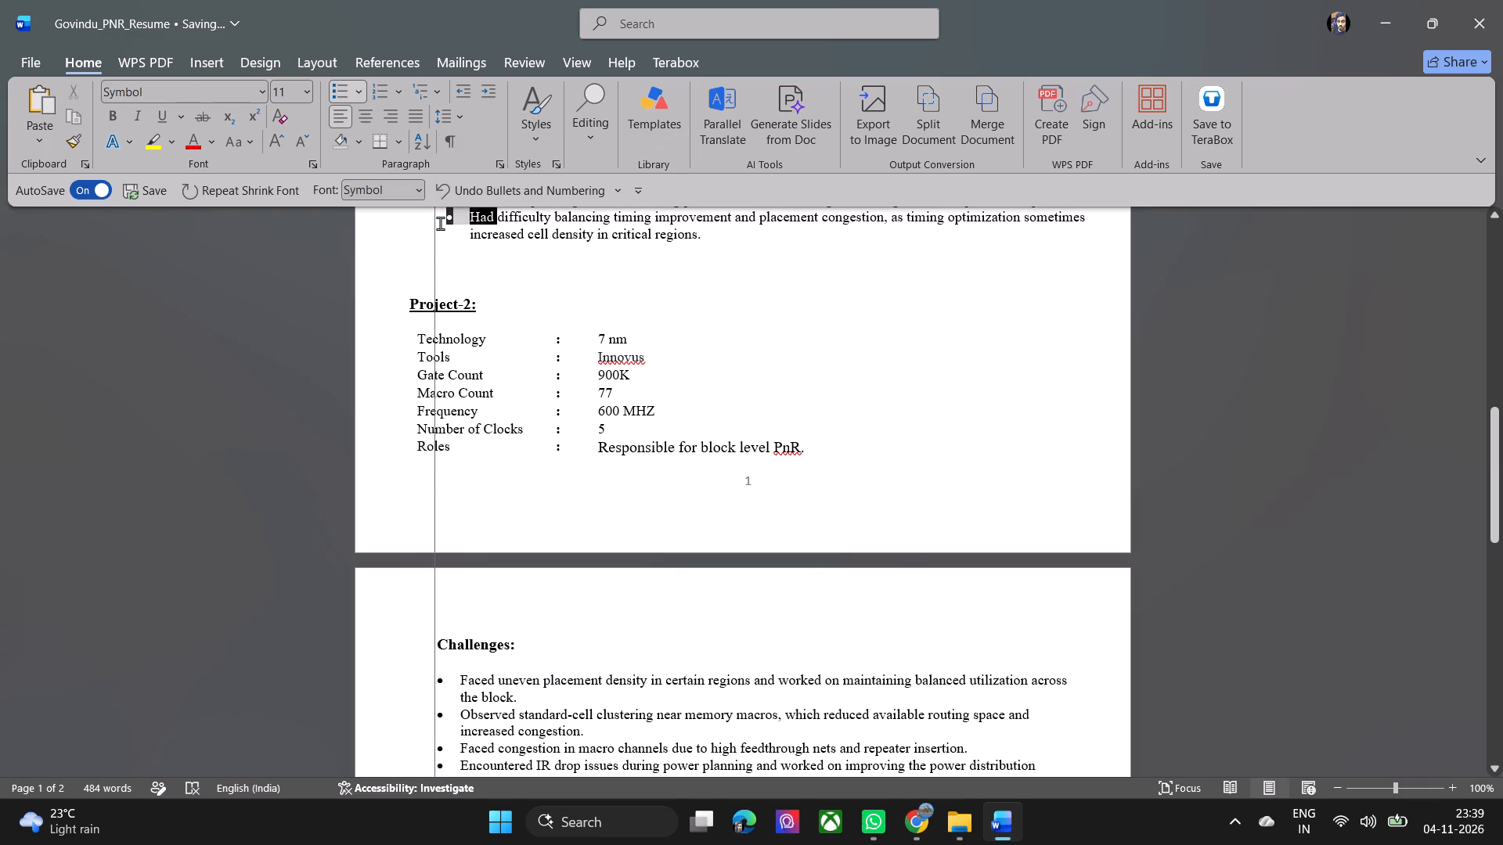
pyautogui.moveTo(440, 223); pyautogui.dragTo(440, 225)
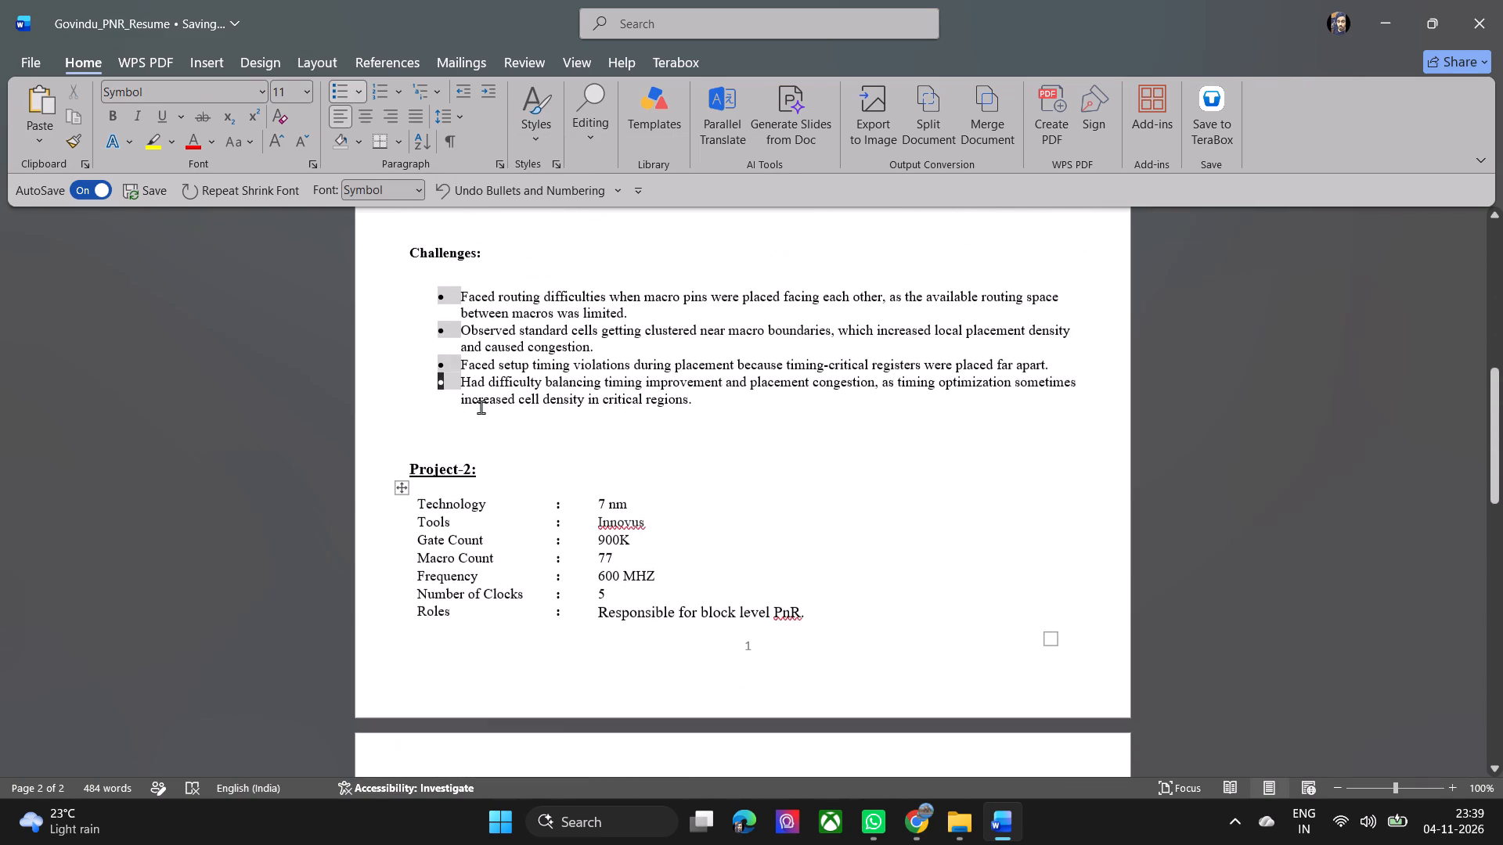
pyautogui.click(481, 407)
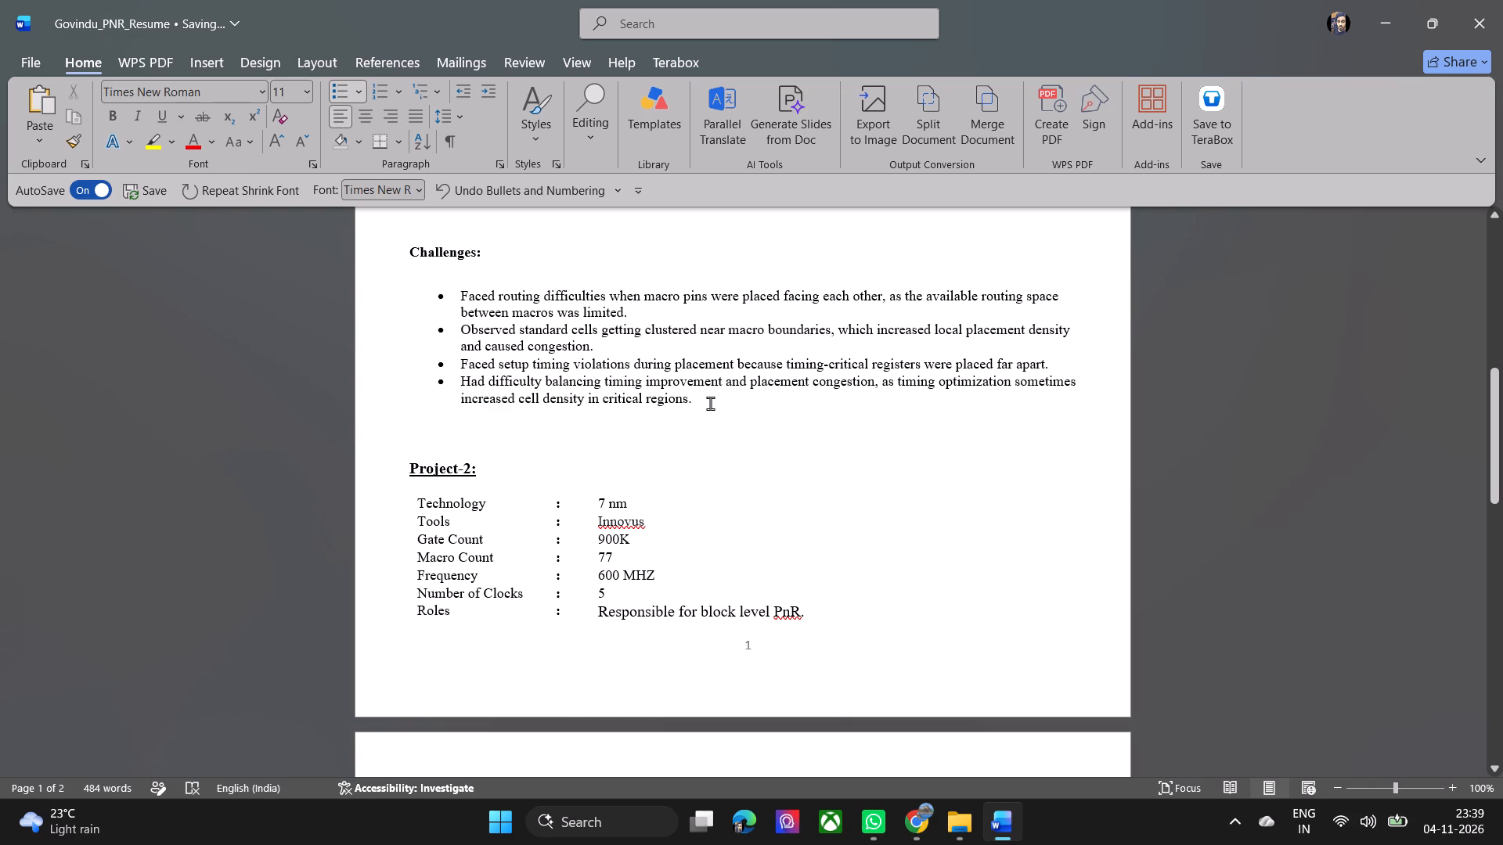
# Justify the text of the four Project-3 challenge bullets.
pyautogui.moveTo(709, 403); pyautogui.dragTo(474, 304)
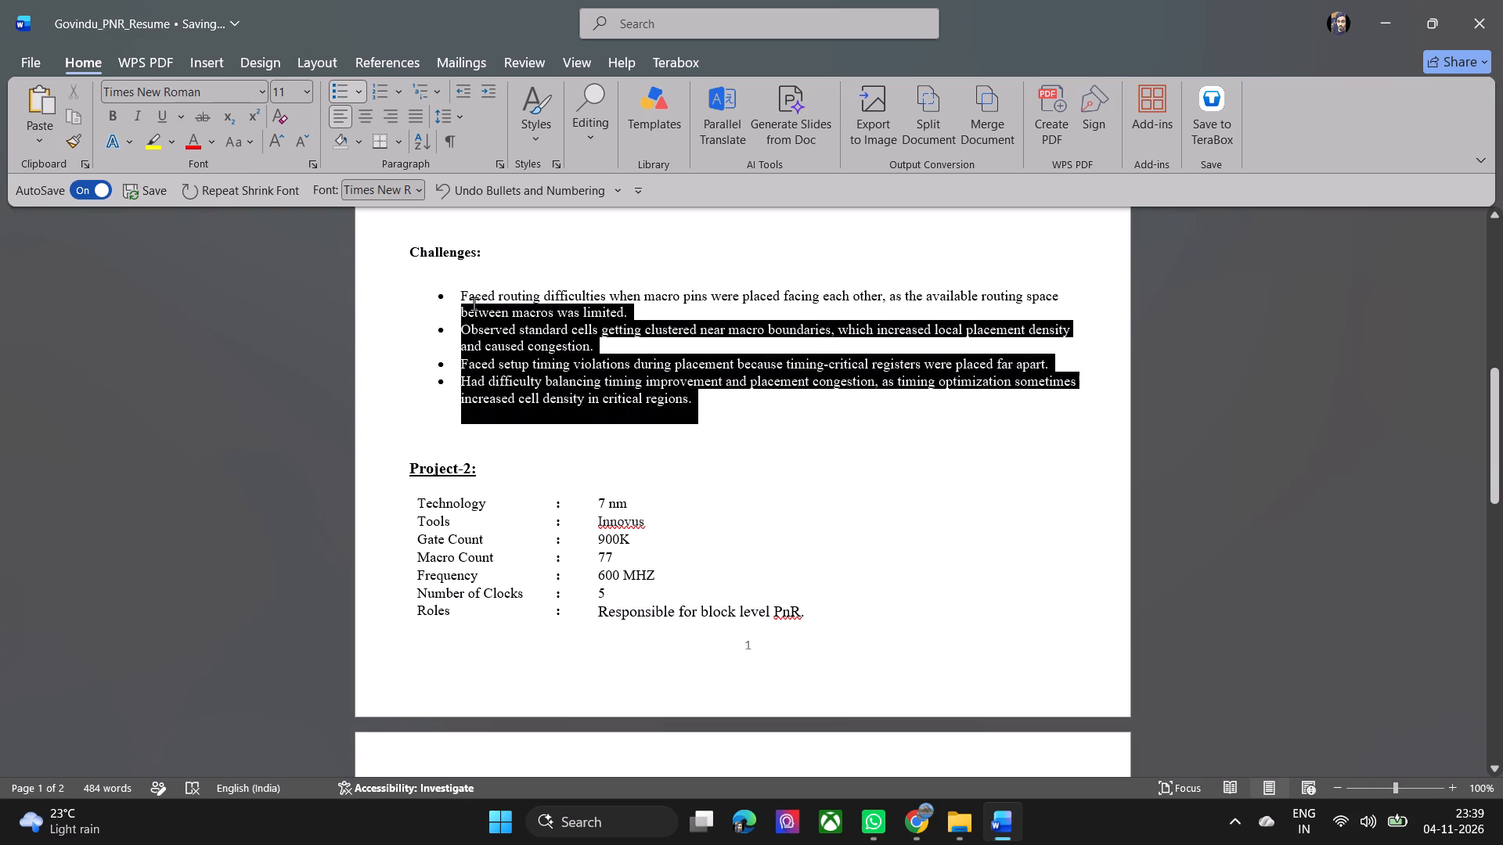
pyautogui.moveTo(474, 304); pyautogui.dragTo(463, 293)
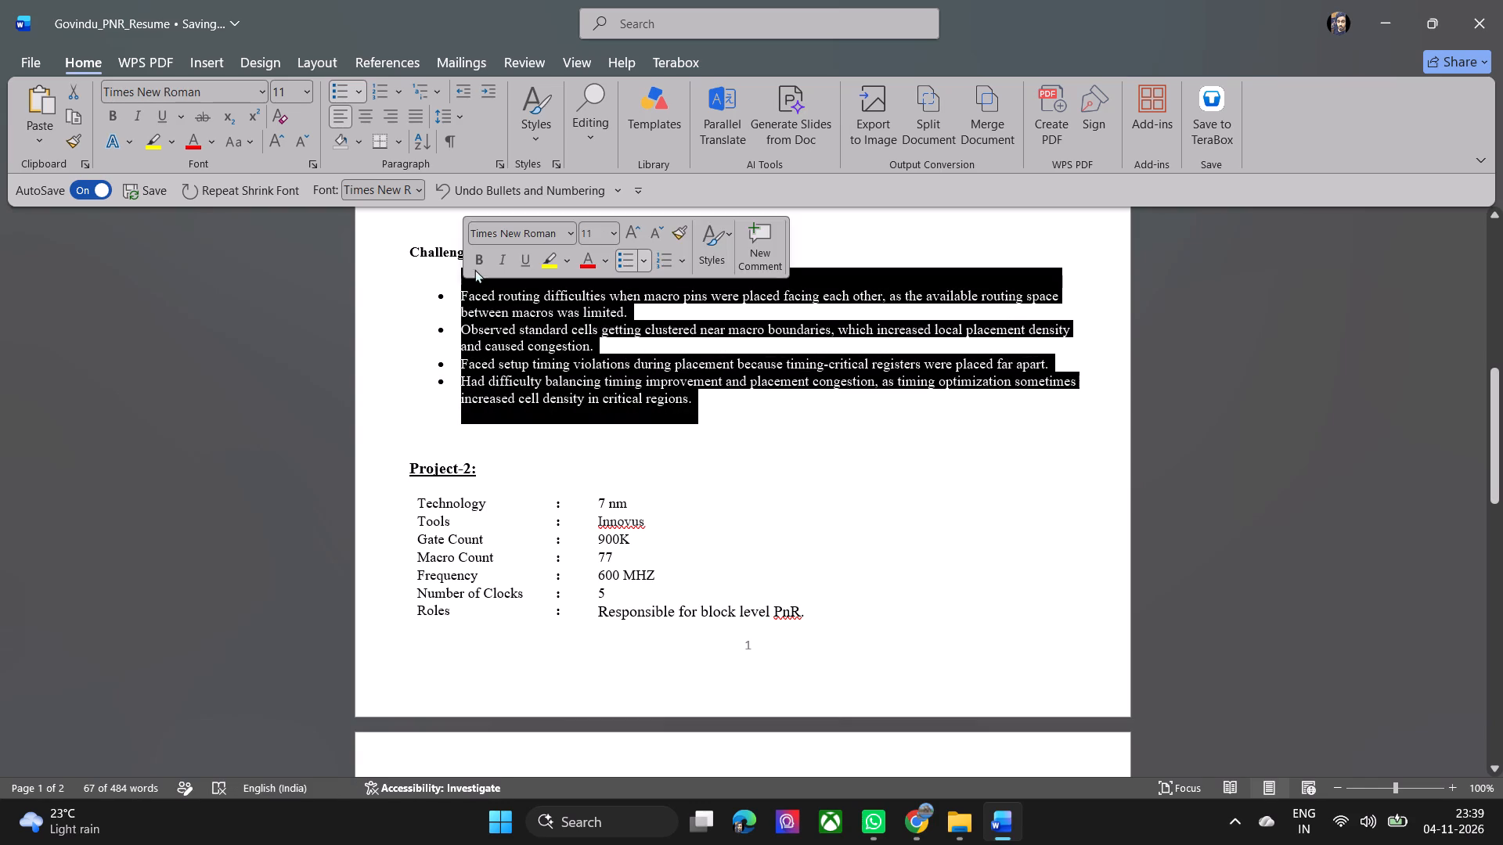
pyautogui.click(410, 113)
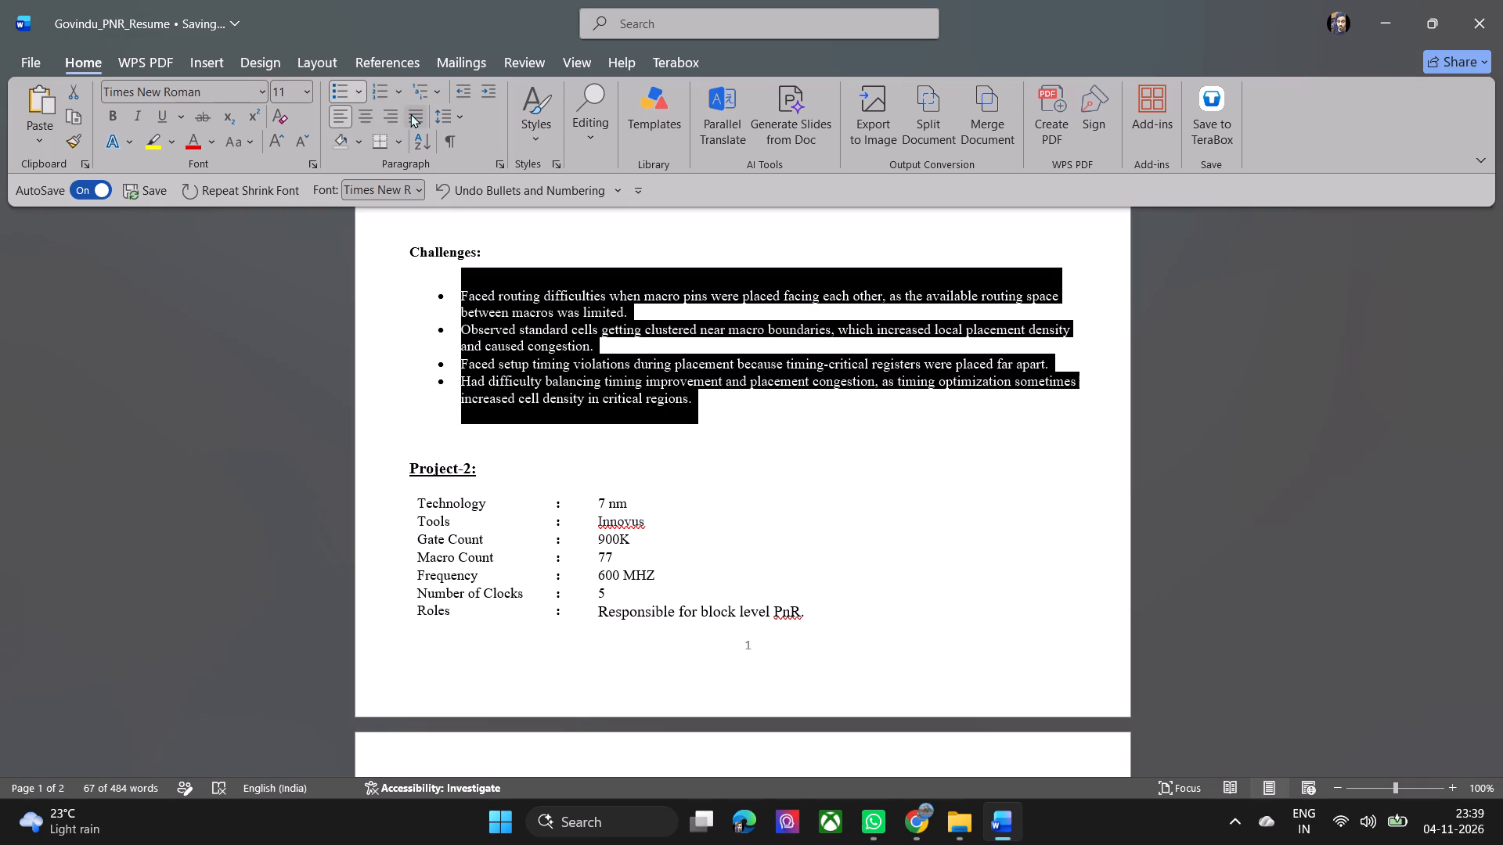
pyautogui.click(536, 460)
# Justify the text of the seven Project-2 challenge bullets.
pyautogui.scroll(-1, 536, 460)
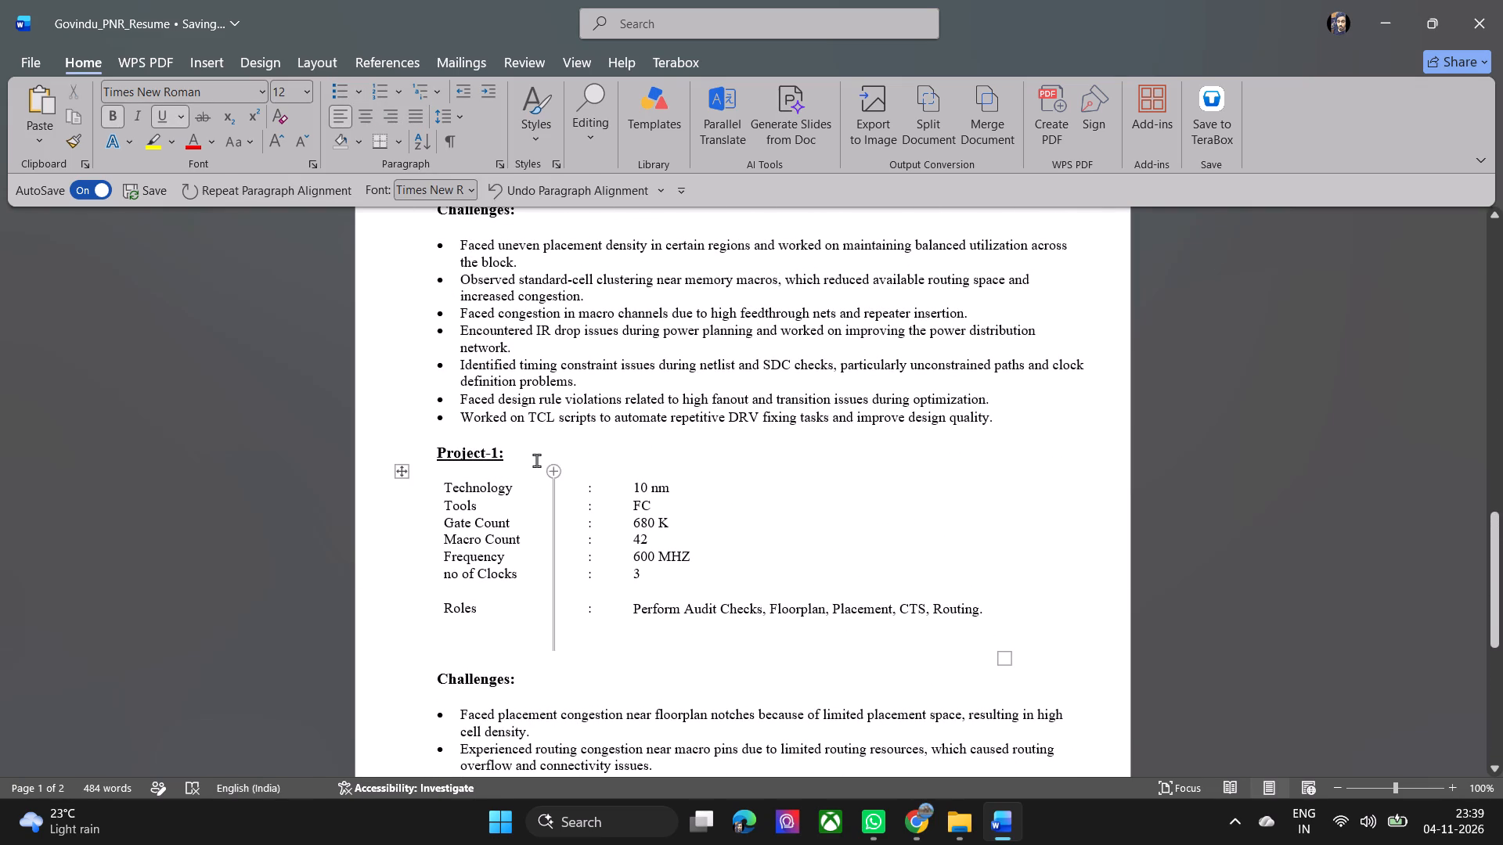
pyautogui.moveTo(999, 417); pyautogui.dragTo(495, 324)
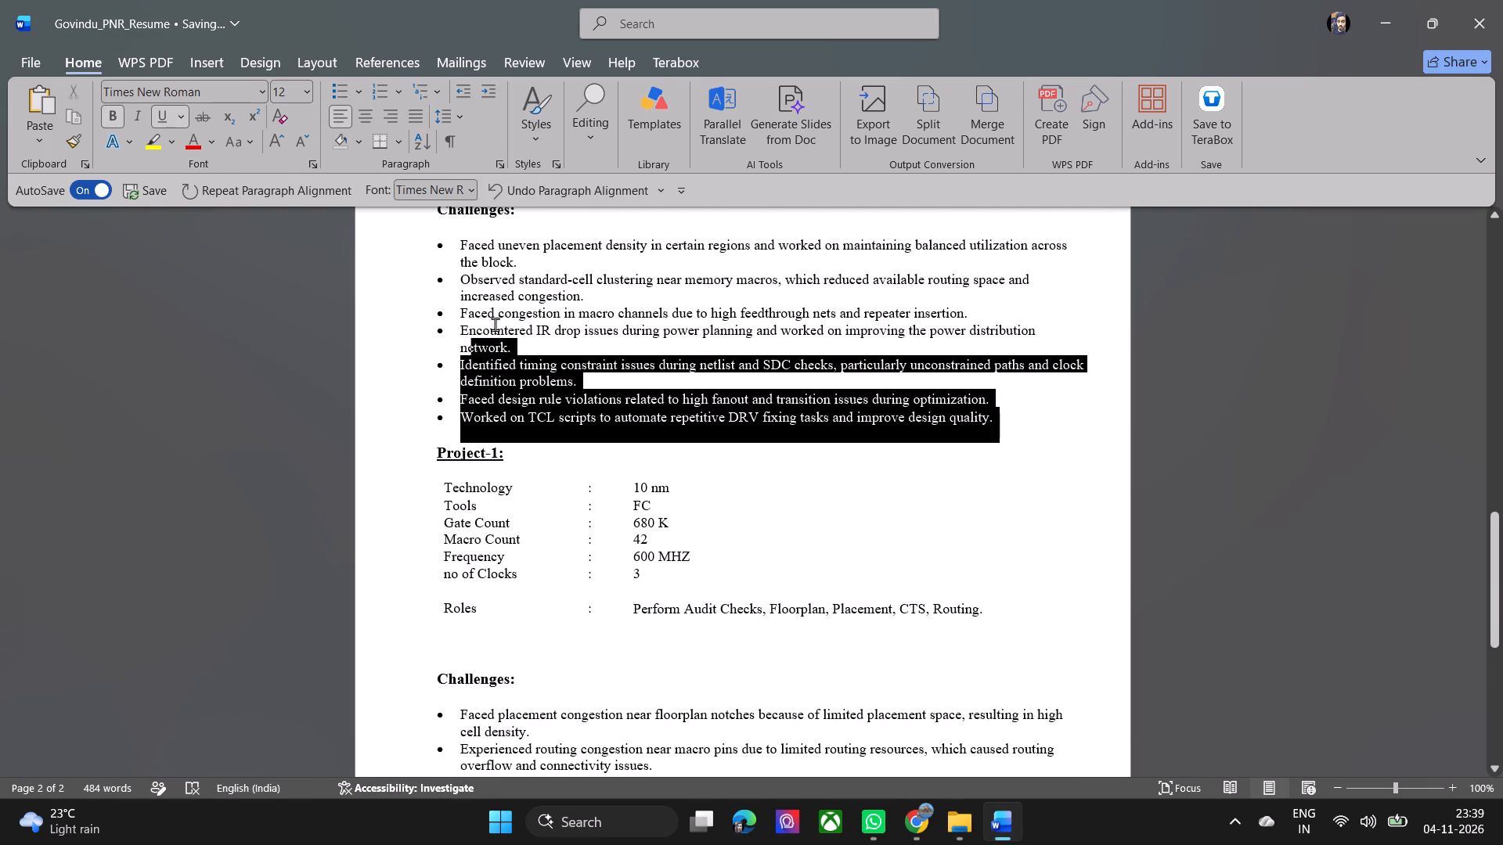
pyautogui.moveTo(495, 324); pyautogui.dragTo(467, 246)
pyautogui.click(467, 246)
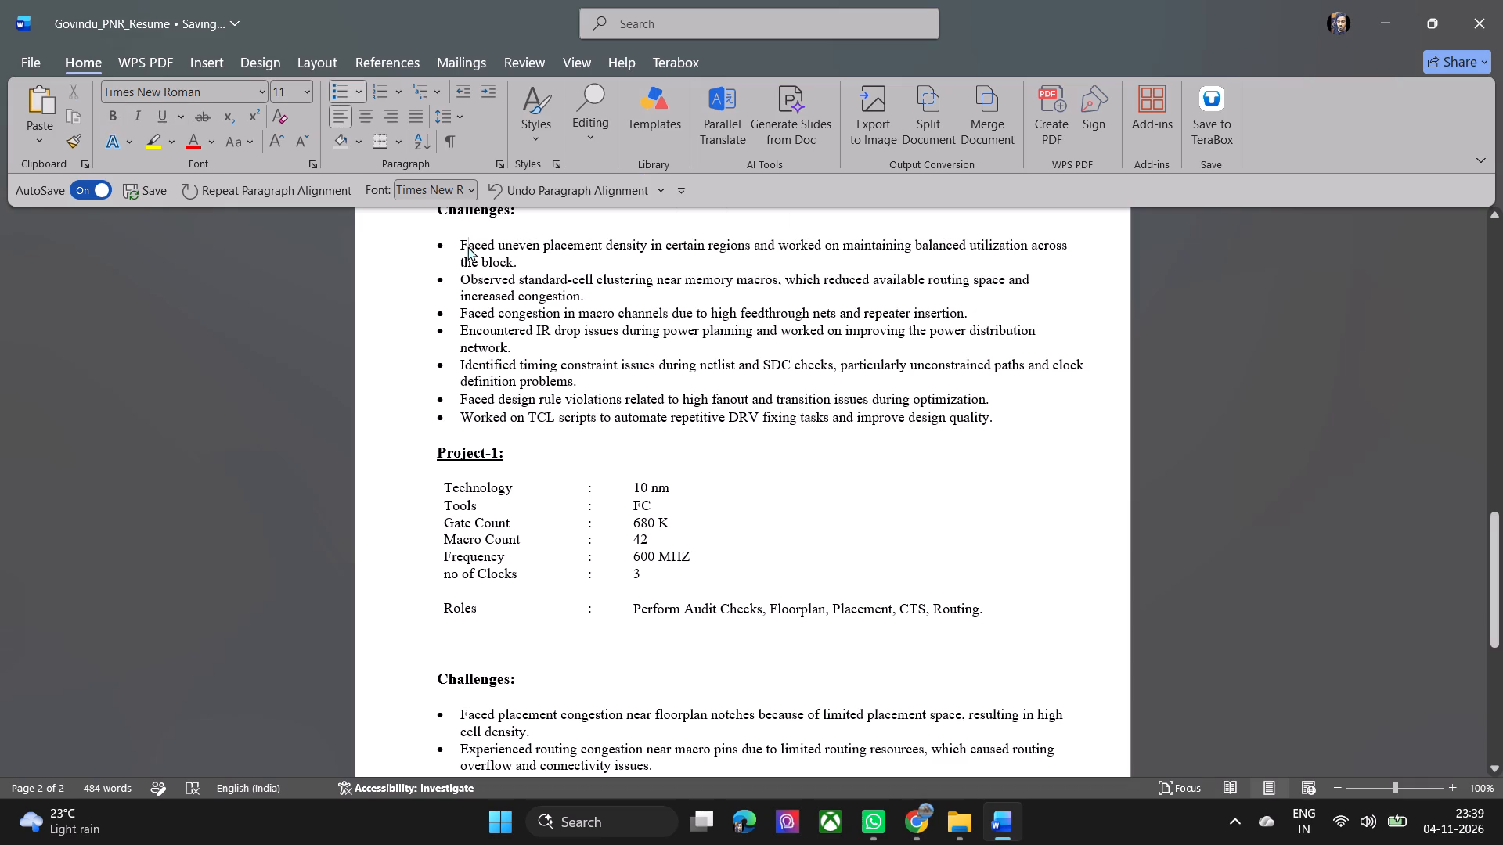
pyautogui.moveTo(459, 245); pyautogui.dragTo(979, 418)
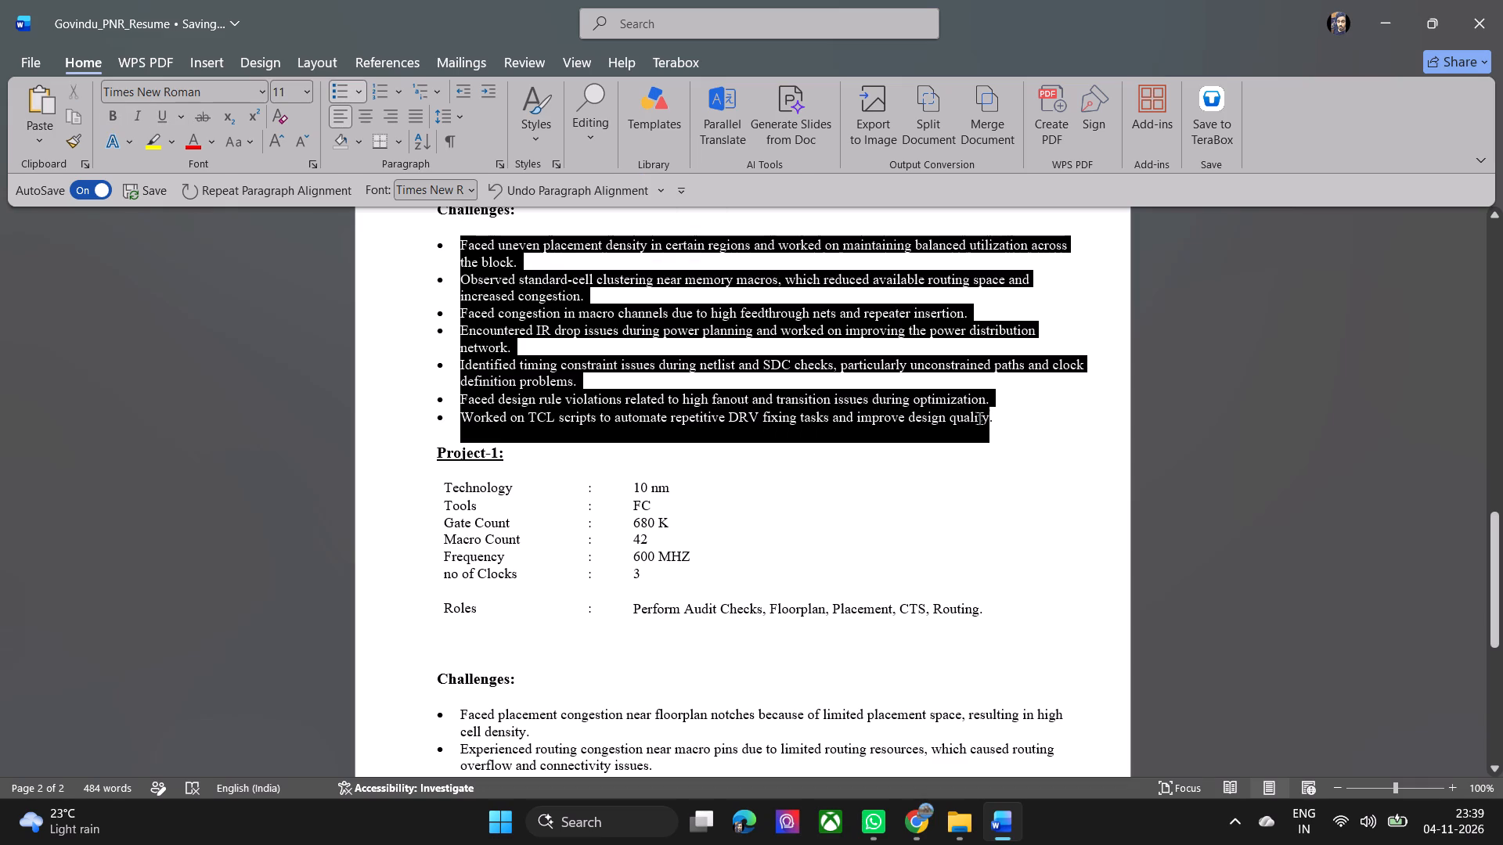
pyautogui.moveTo(979, 418); pyautogui.dragTo(995, 415)
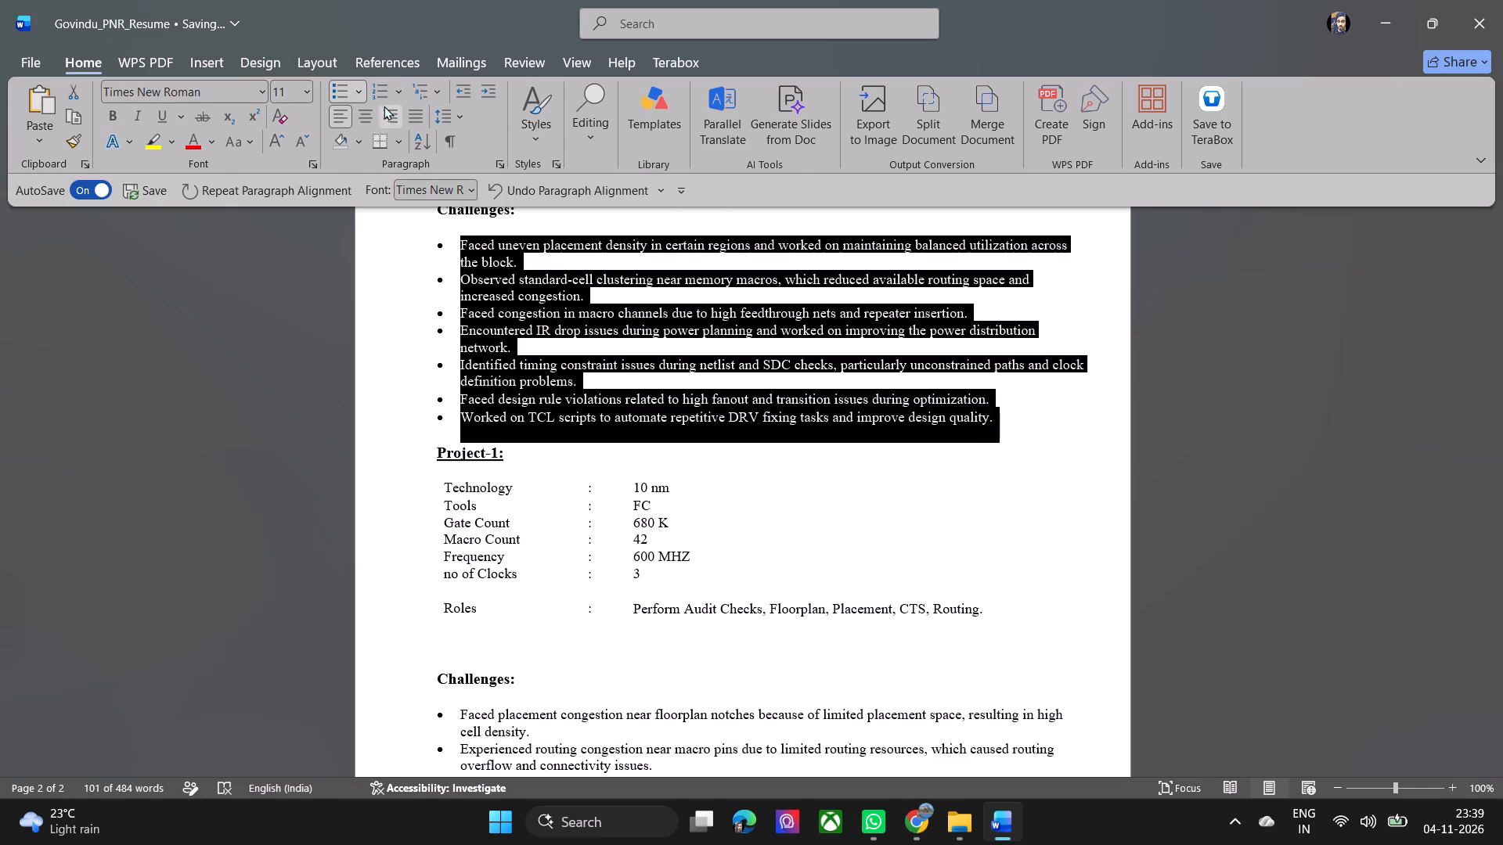
pyautogui.click(408, 111)
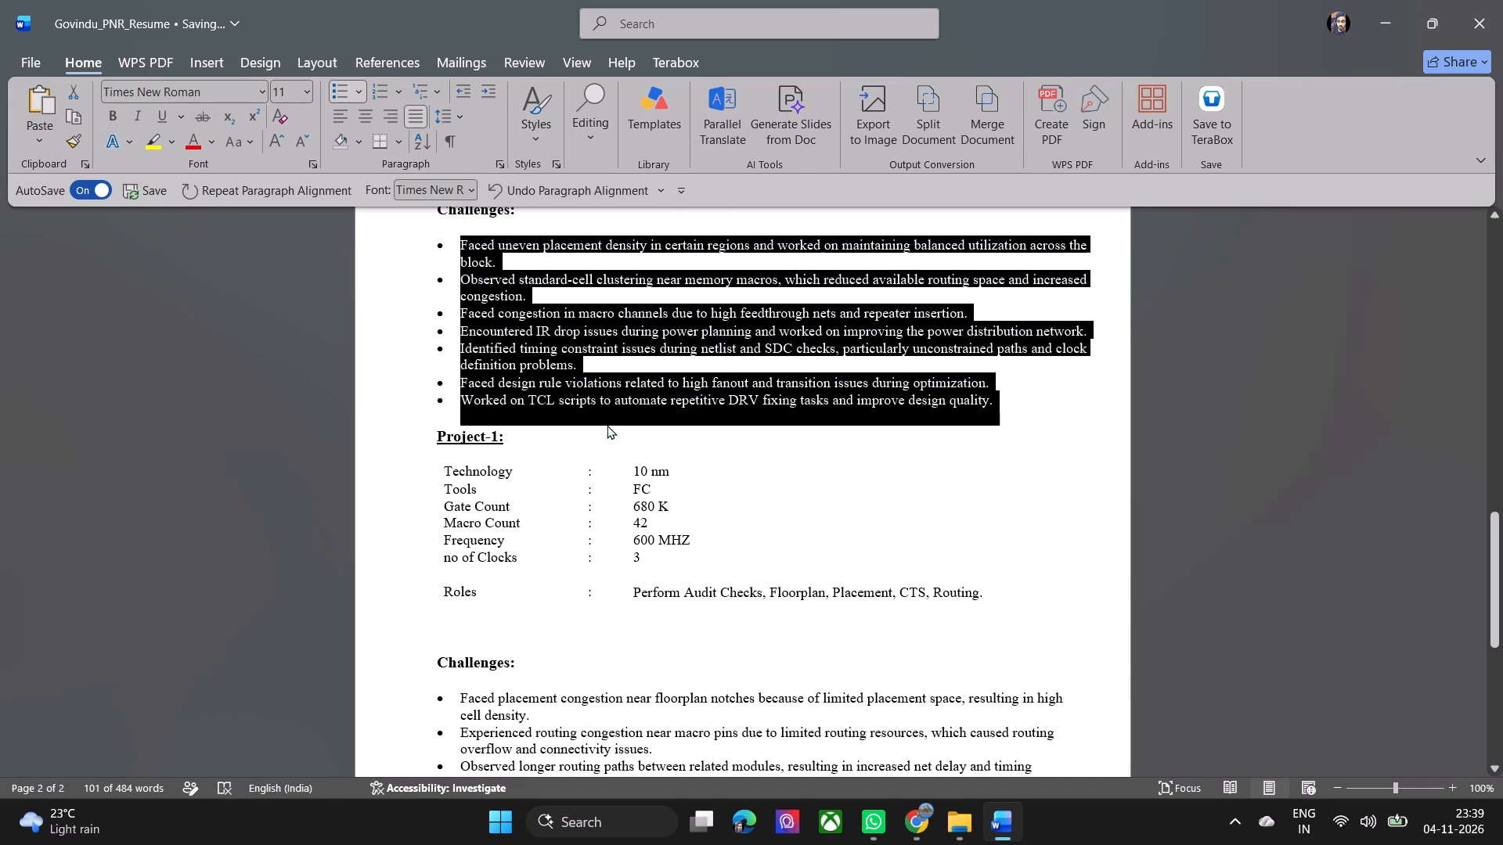
pyautogui.rightClick(598, 584)
pyautogui.click(564, 615)
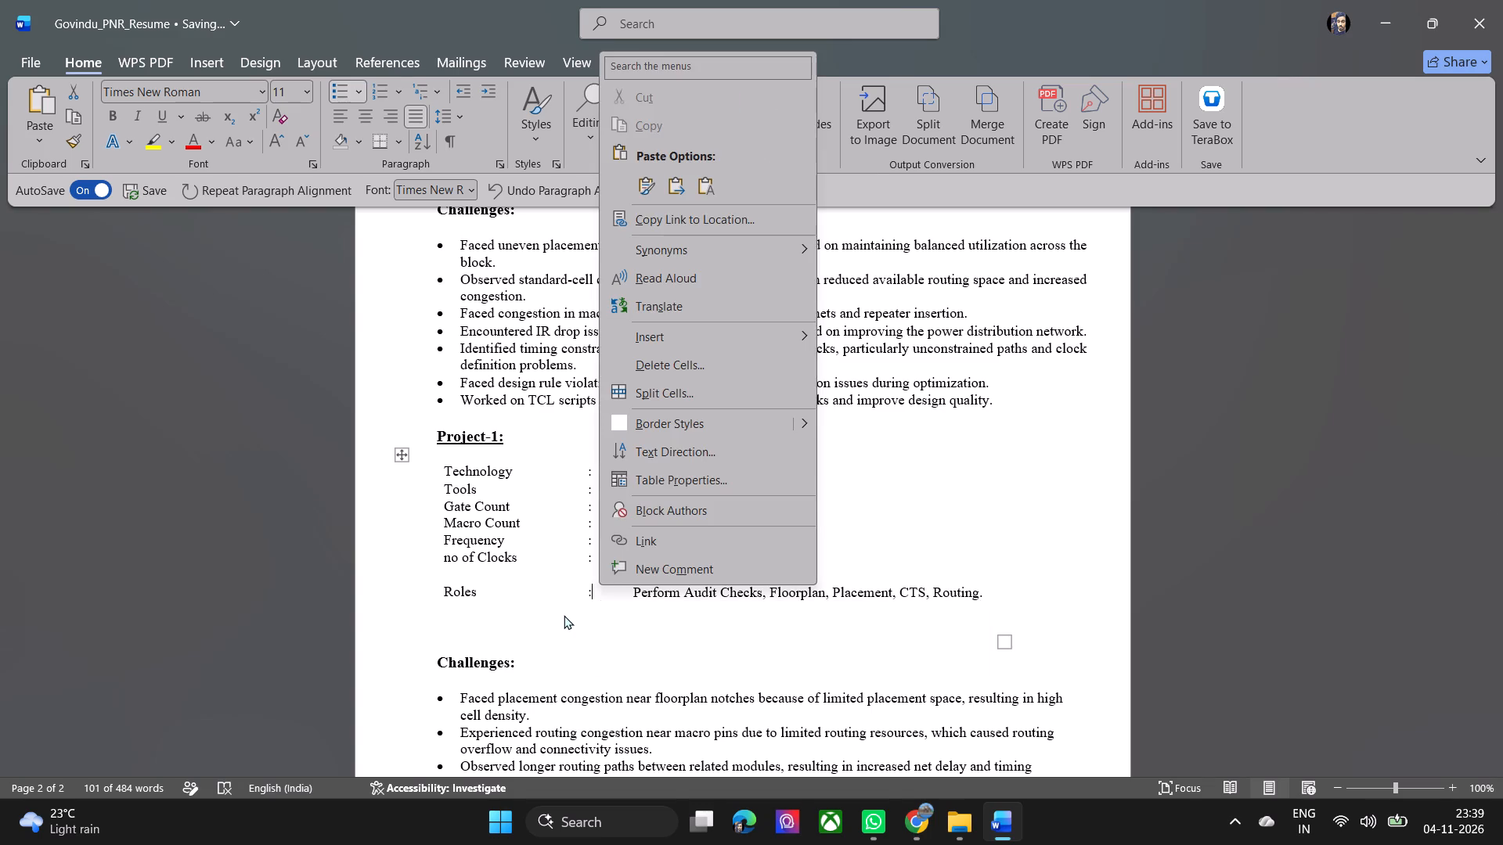
# Justify the text of the five Project-1 challenge bullets.
pyautogui.moveTo(606, 633); pyautogui.dragTo(460, 593)
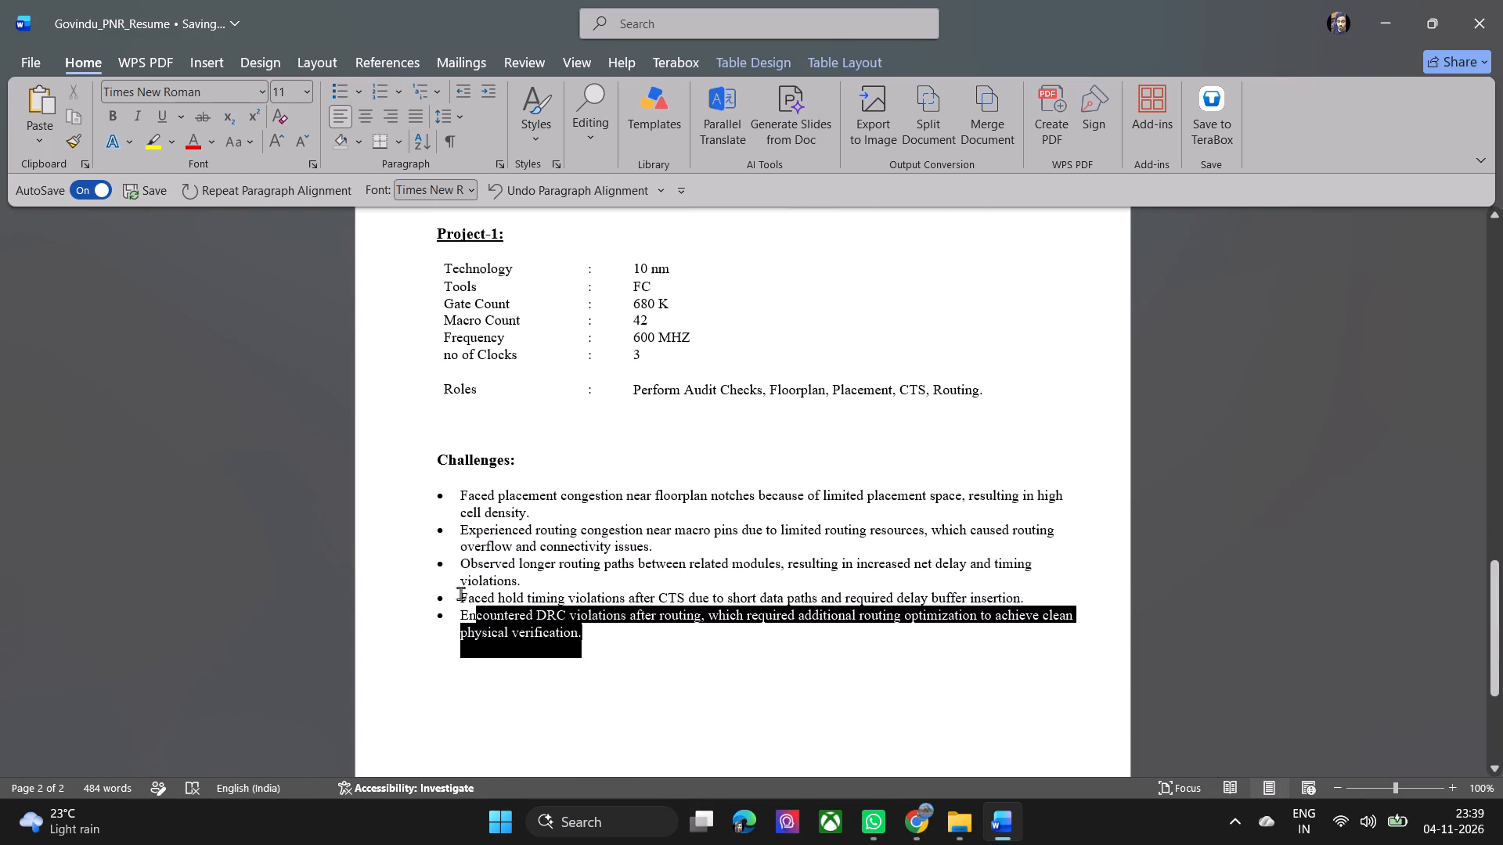
pyautogui.moveTo(460, 593); pyautogui.dragTo(445, 500)
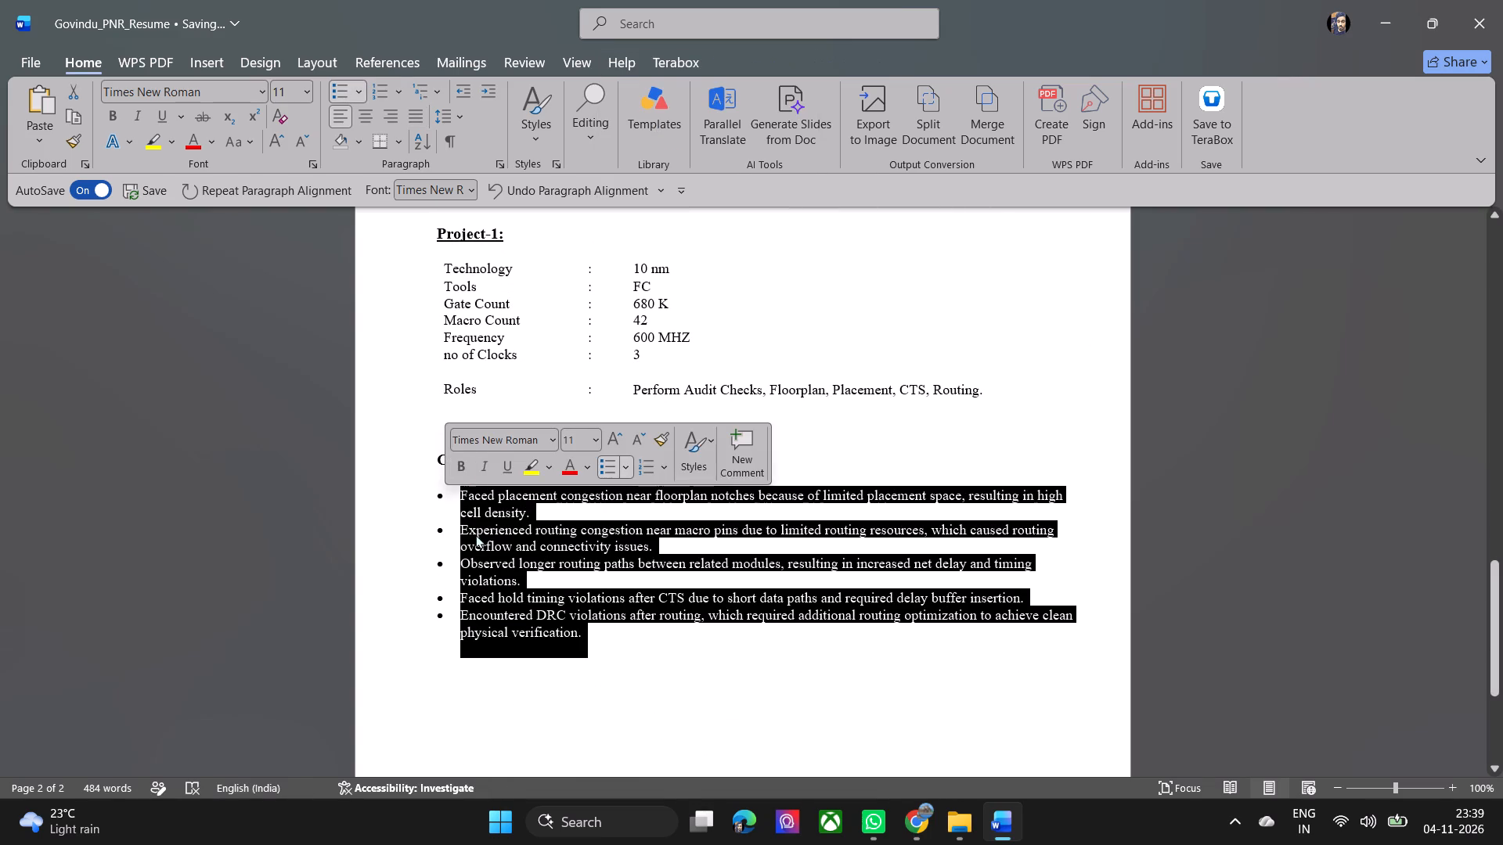
pyautogui.click(470, 504)
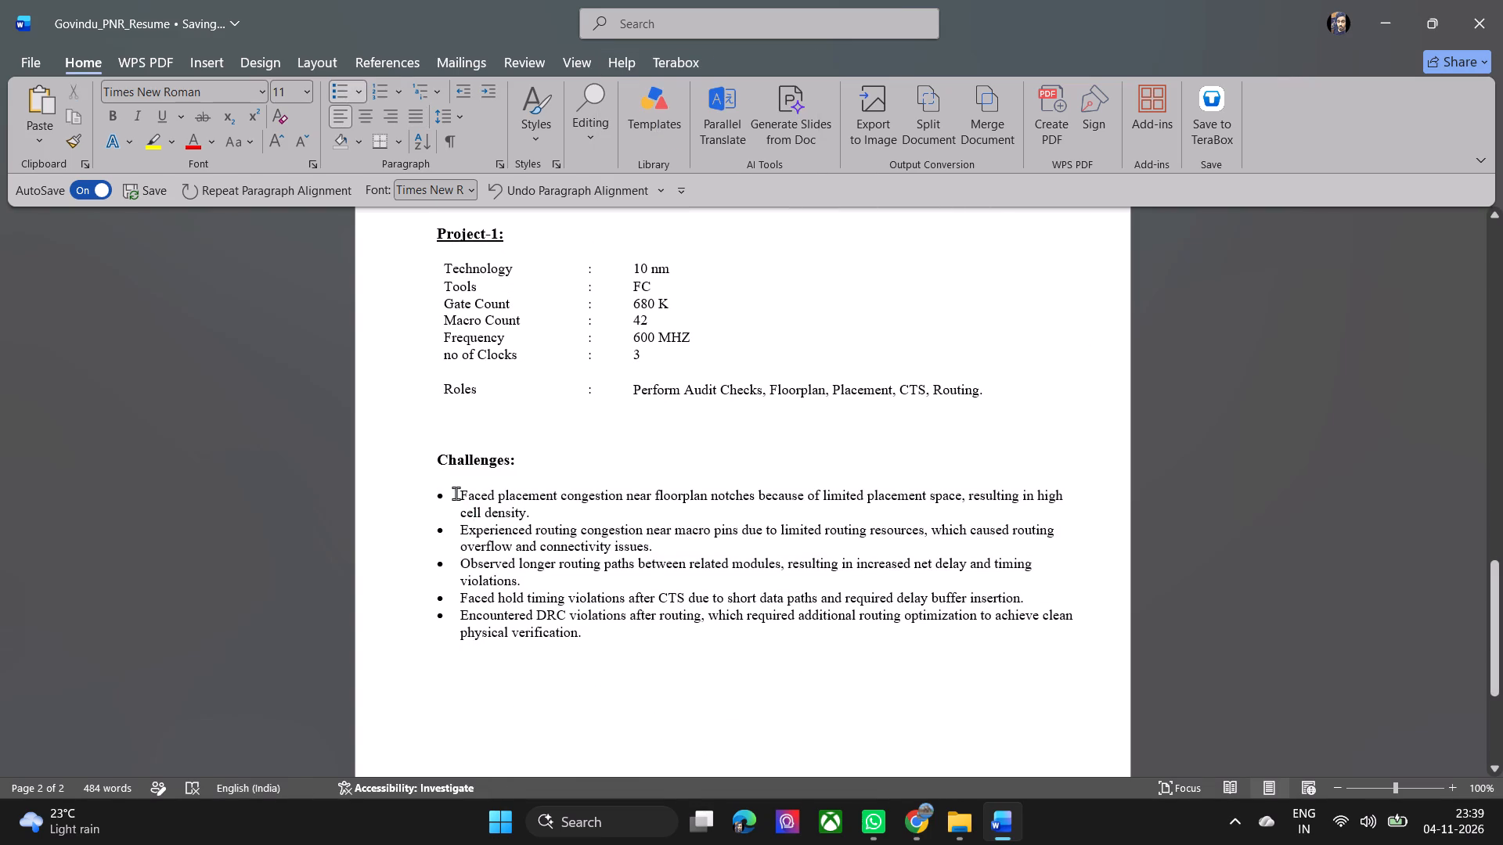
pyautogui.moveTo(456, 493); pyautogui.dragTo(580, 629)
pyautogui.click(580, 629)
pyautogui.moveTo(580, 629); pyautogui.dragTo(460, 493)
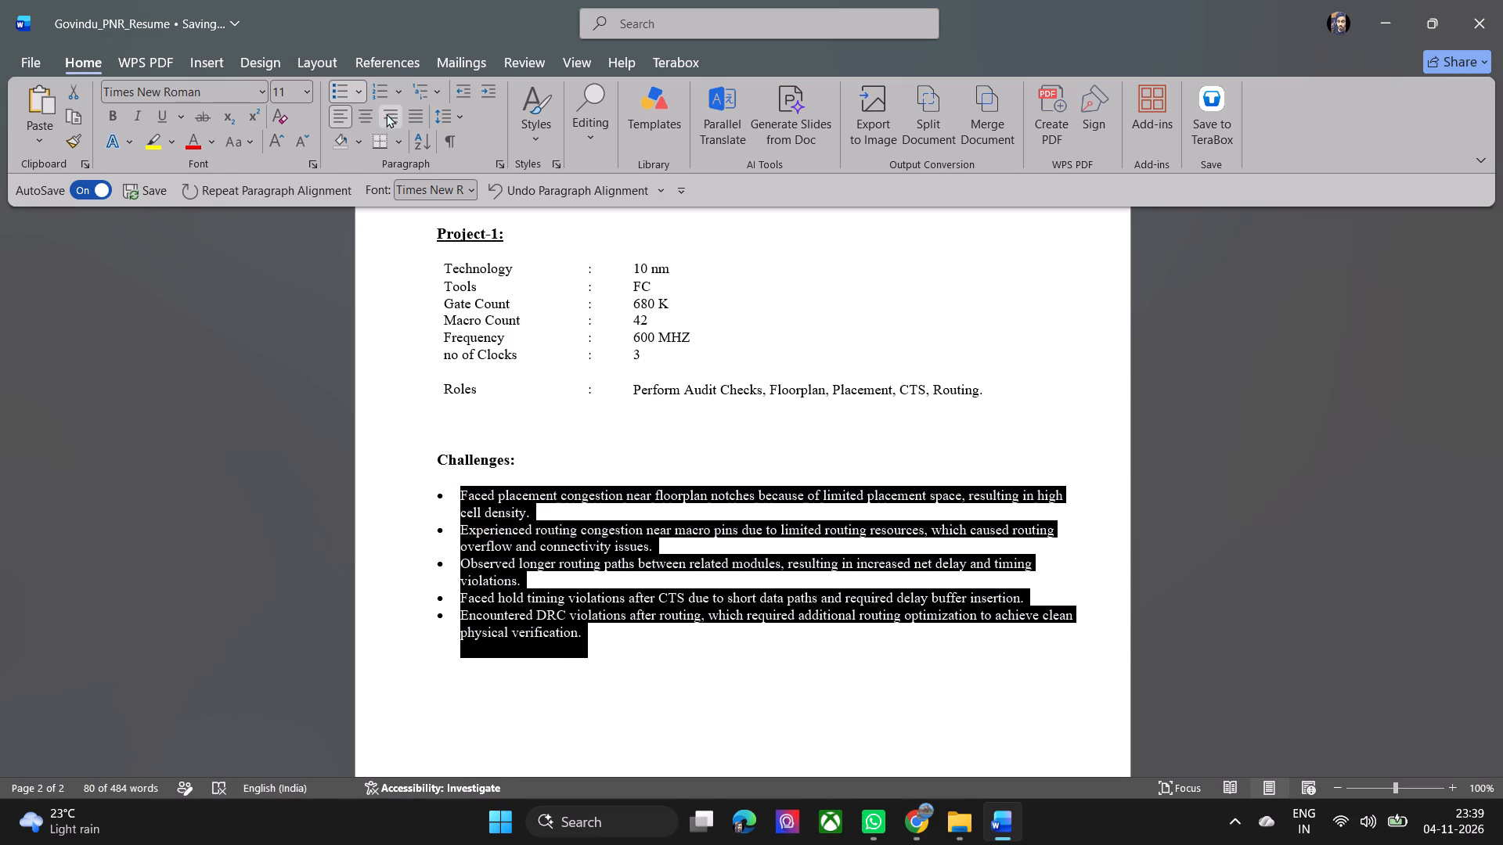
pyautogui.click(409, 113)
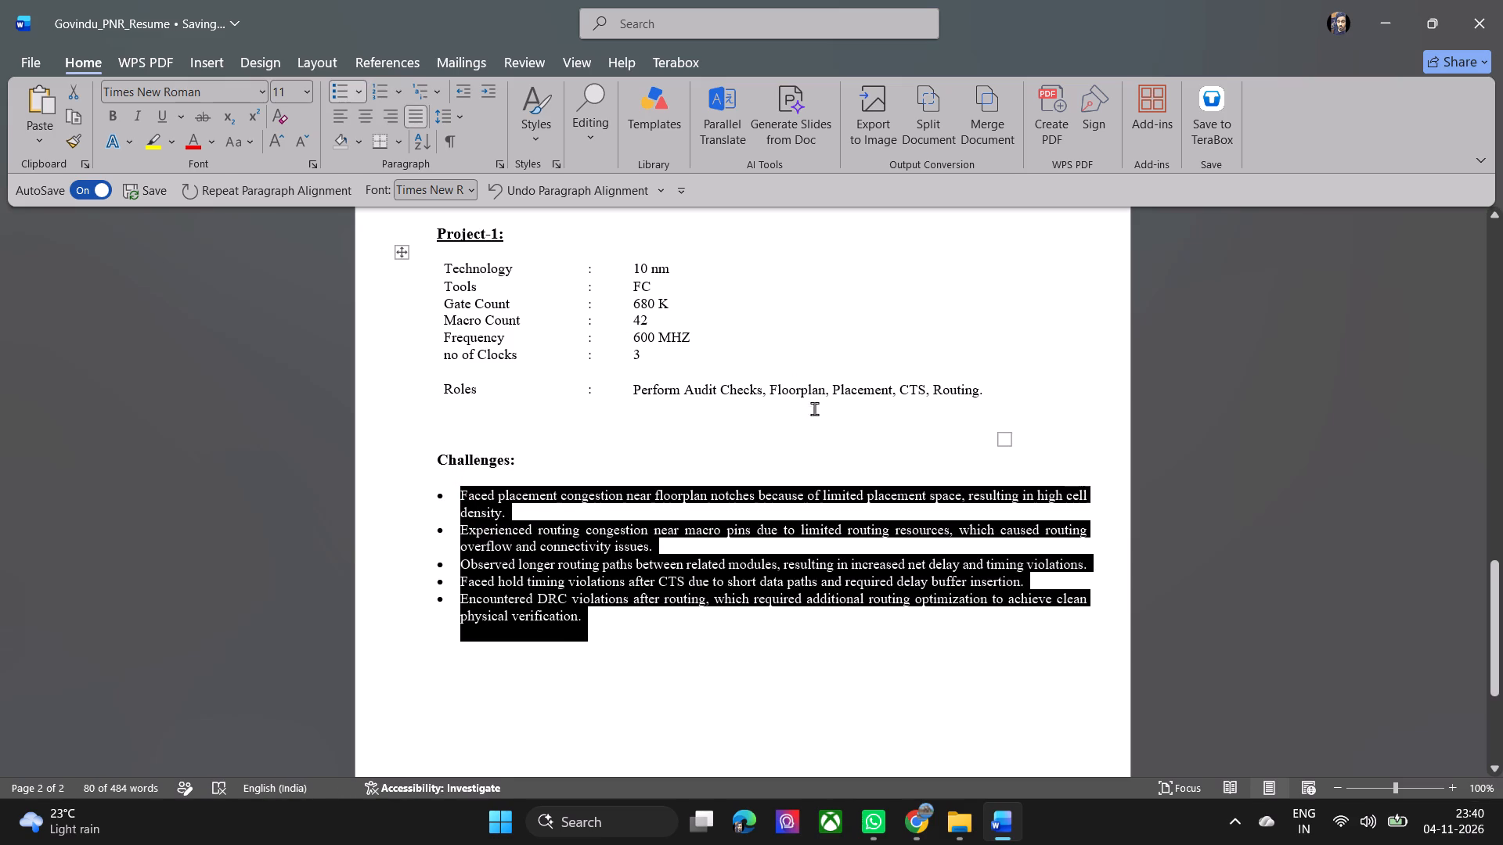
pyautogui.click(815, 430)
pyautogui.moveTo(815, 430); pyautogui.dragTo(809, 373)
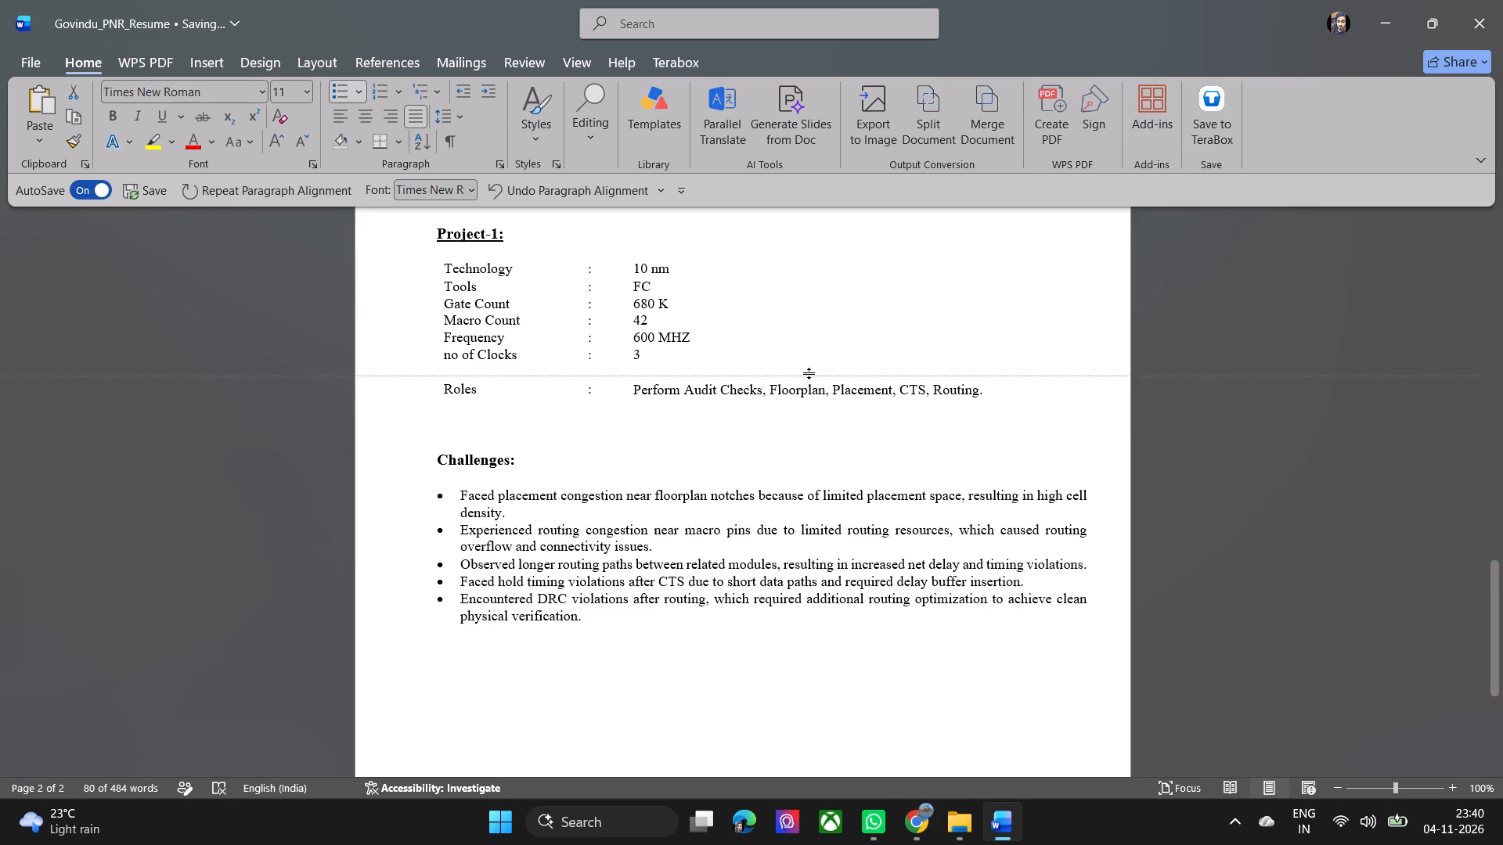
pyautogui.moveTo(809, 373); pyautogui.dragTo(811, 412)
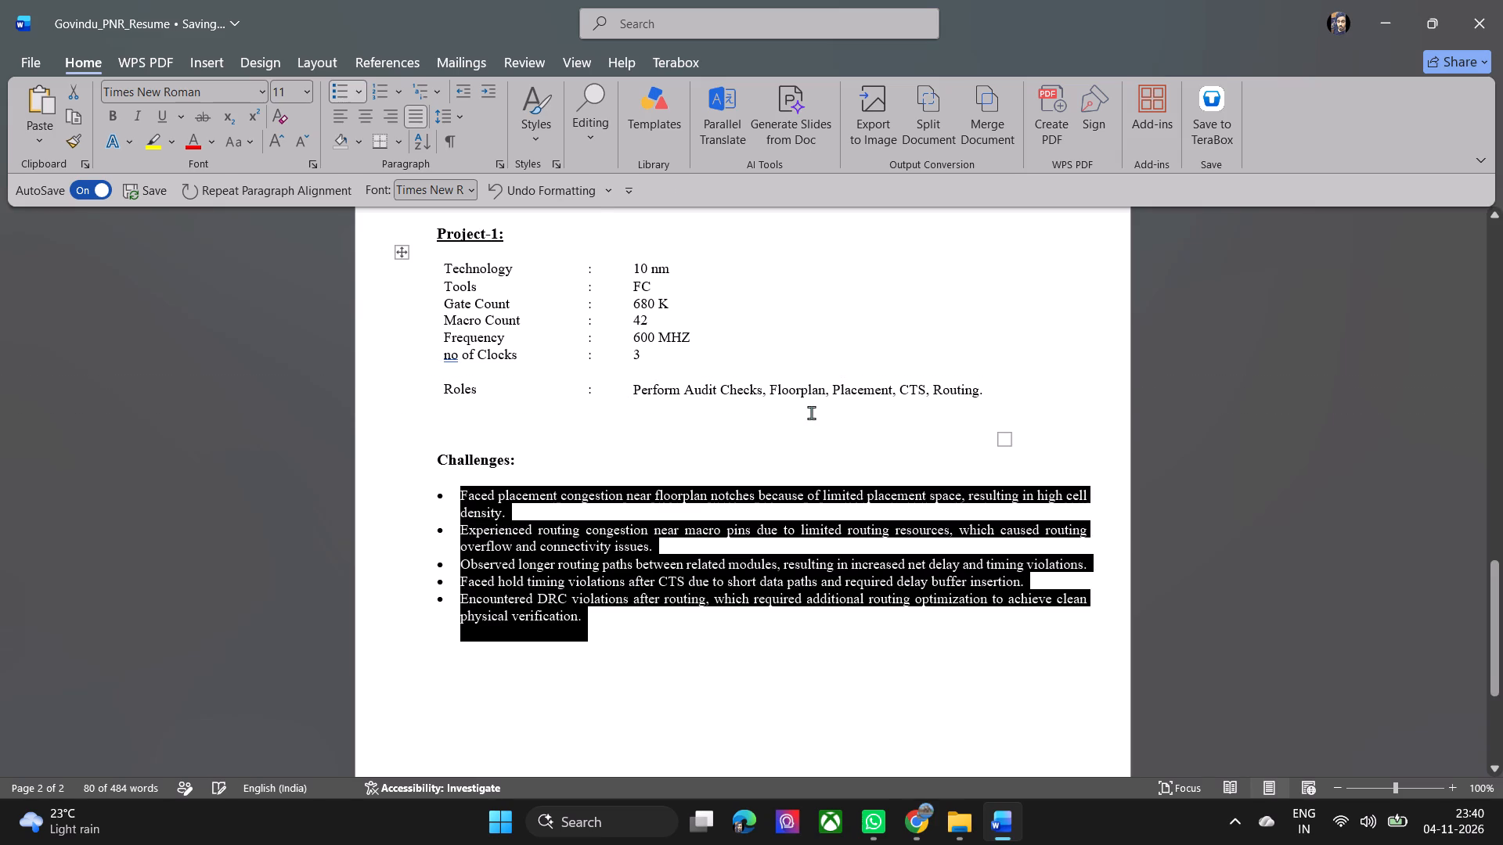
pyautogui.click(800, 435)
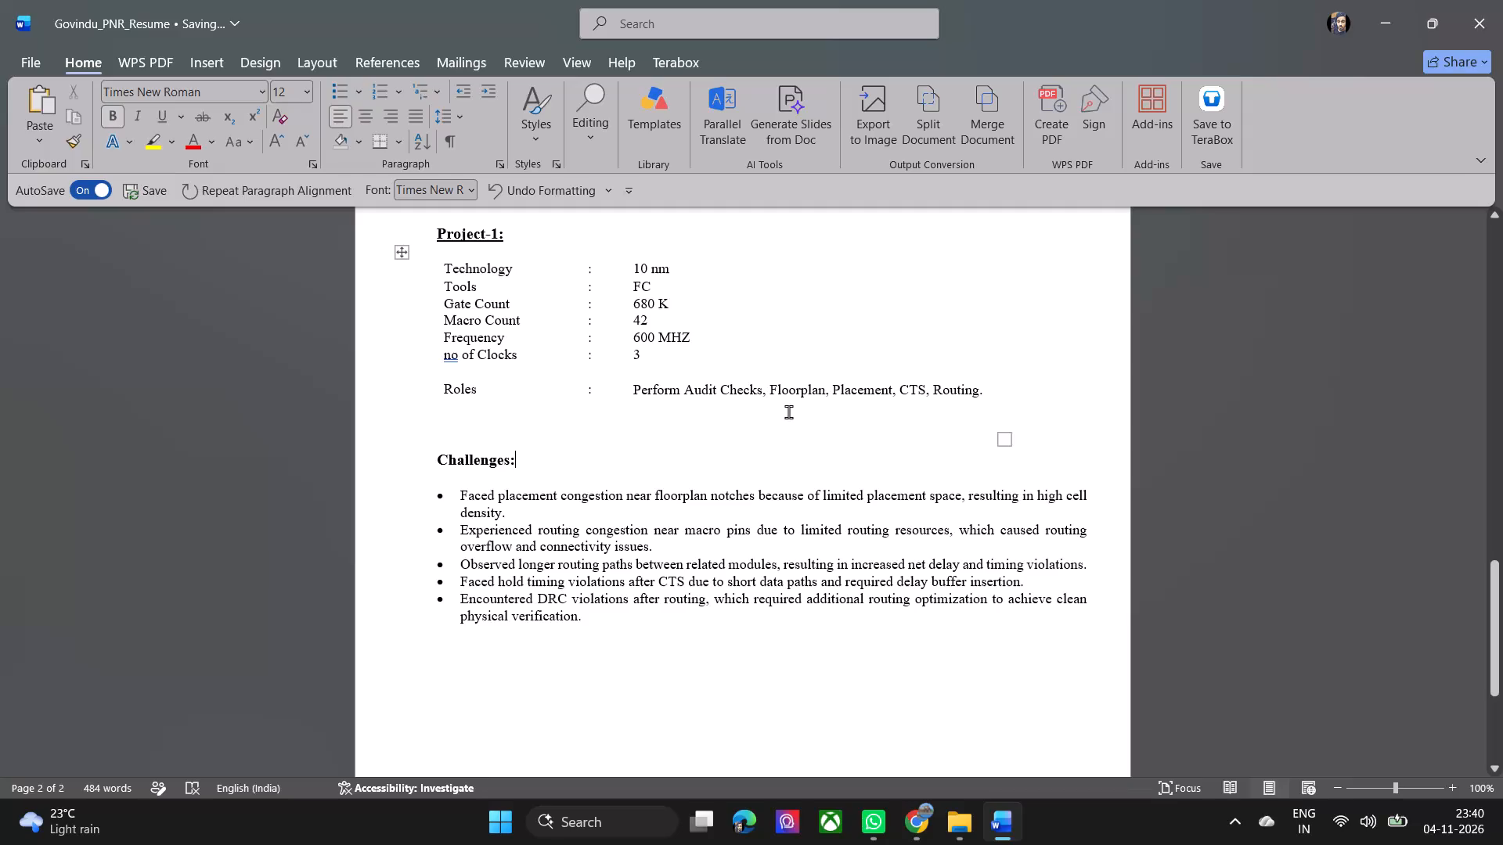
# Remove the indent of Project-1's Challenges heading and insert three spaces before it.
pyautogui.click(430, 455)
pyautogui.press('BackSpace')
pyautogui.press('BackSpace')
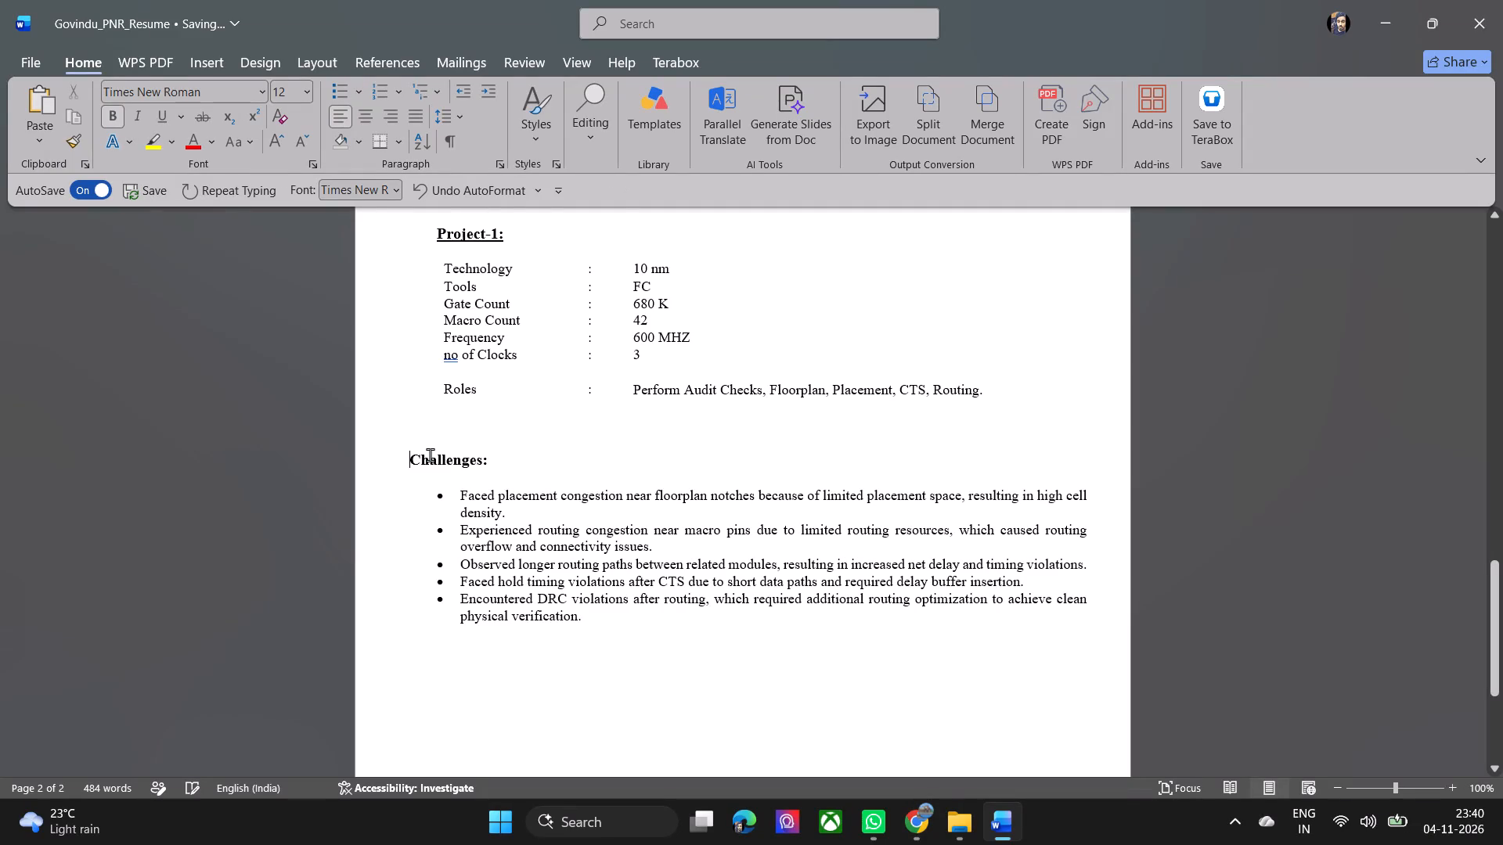
pyautogui.press('BackSpace')
pyautogui.press('BackSpace')
pyautogui.press('space')
pyautogui.press('space')
pyautogui.press('space')
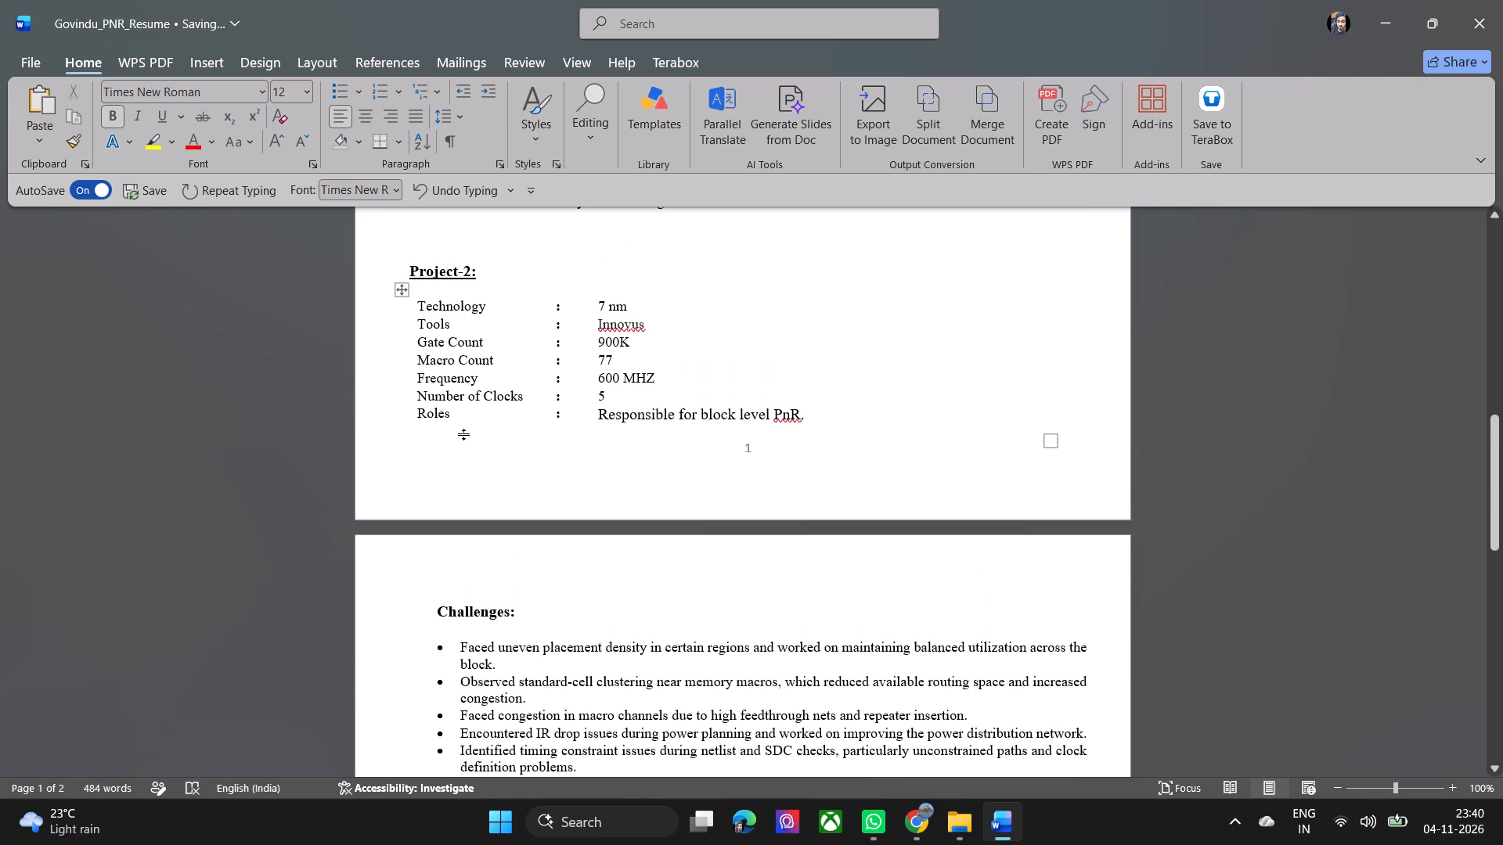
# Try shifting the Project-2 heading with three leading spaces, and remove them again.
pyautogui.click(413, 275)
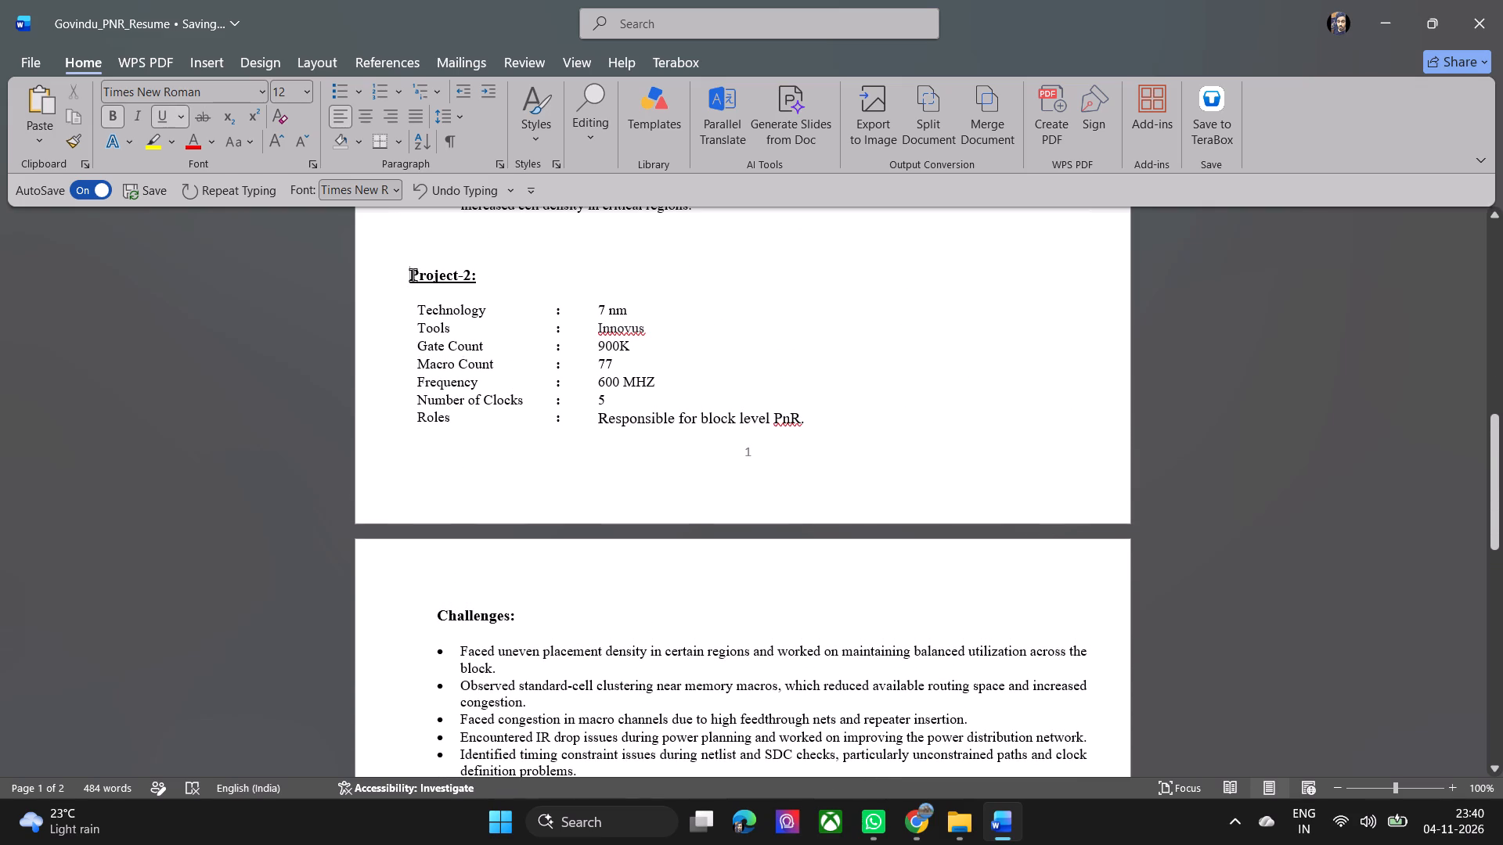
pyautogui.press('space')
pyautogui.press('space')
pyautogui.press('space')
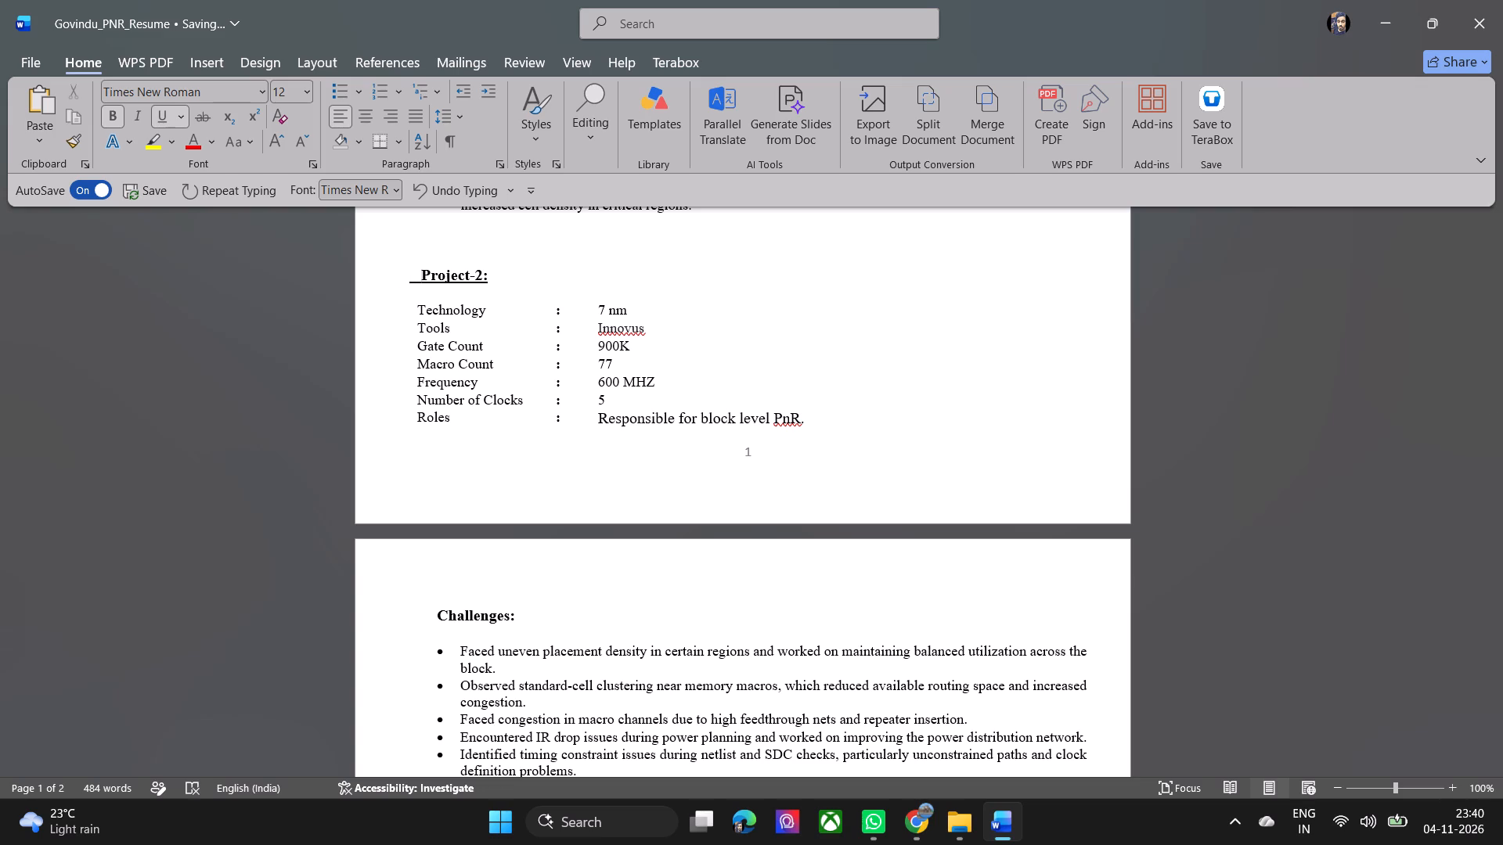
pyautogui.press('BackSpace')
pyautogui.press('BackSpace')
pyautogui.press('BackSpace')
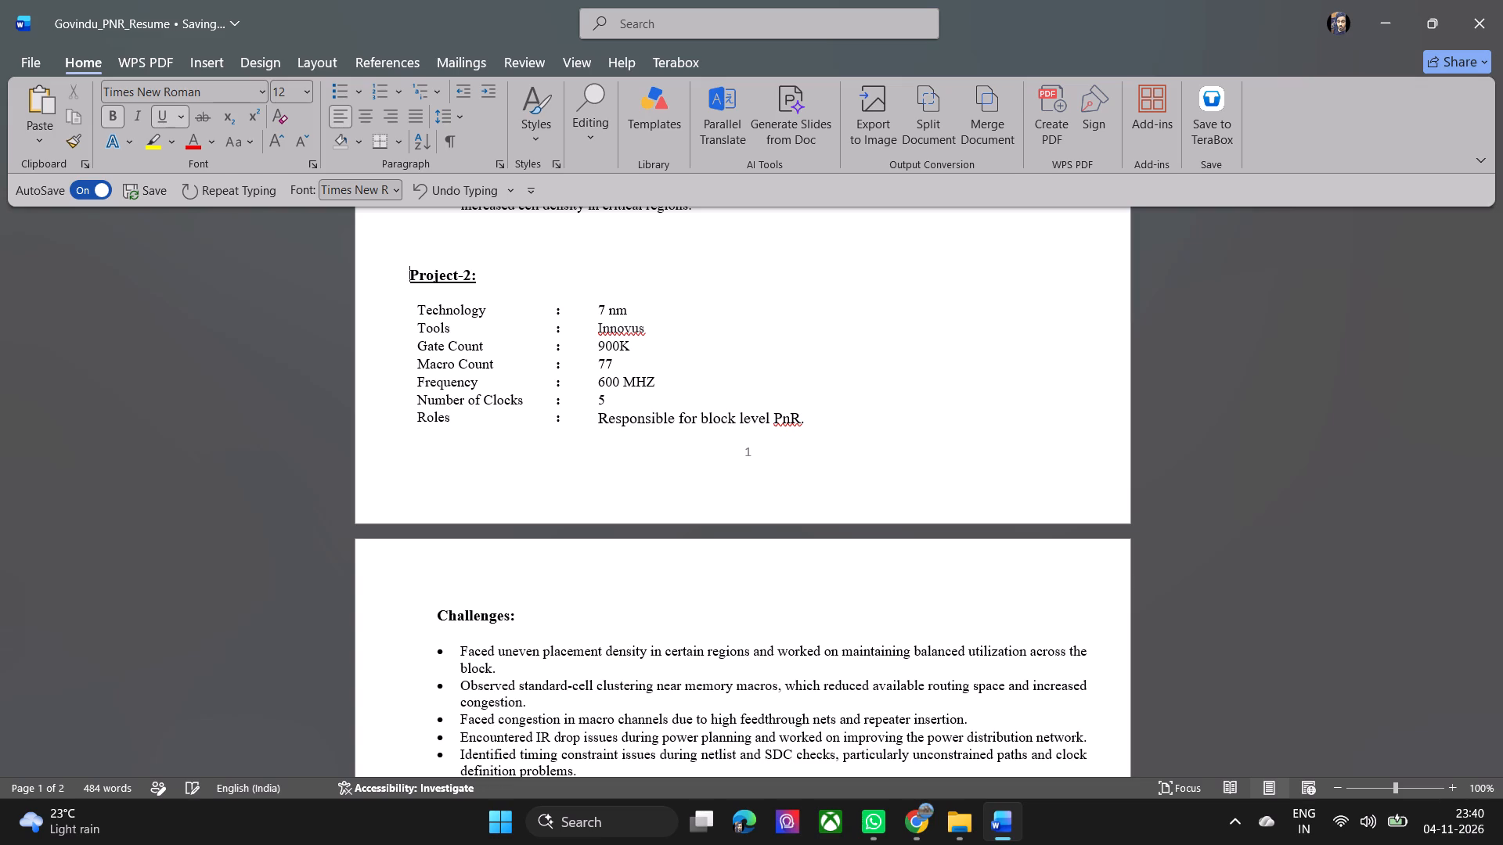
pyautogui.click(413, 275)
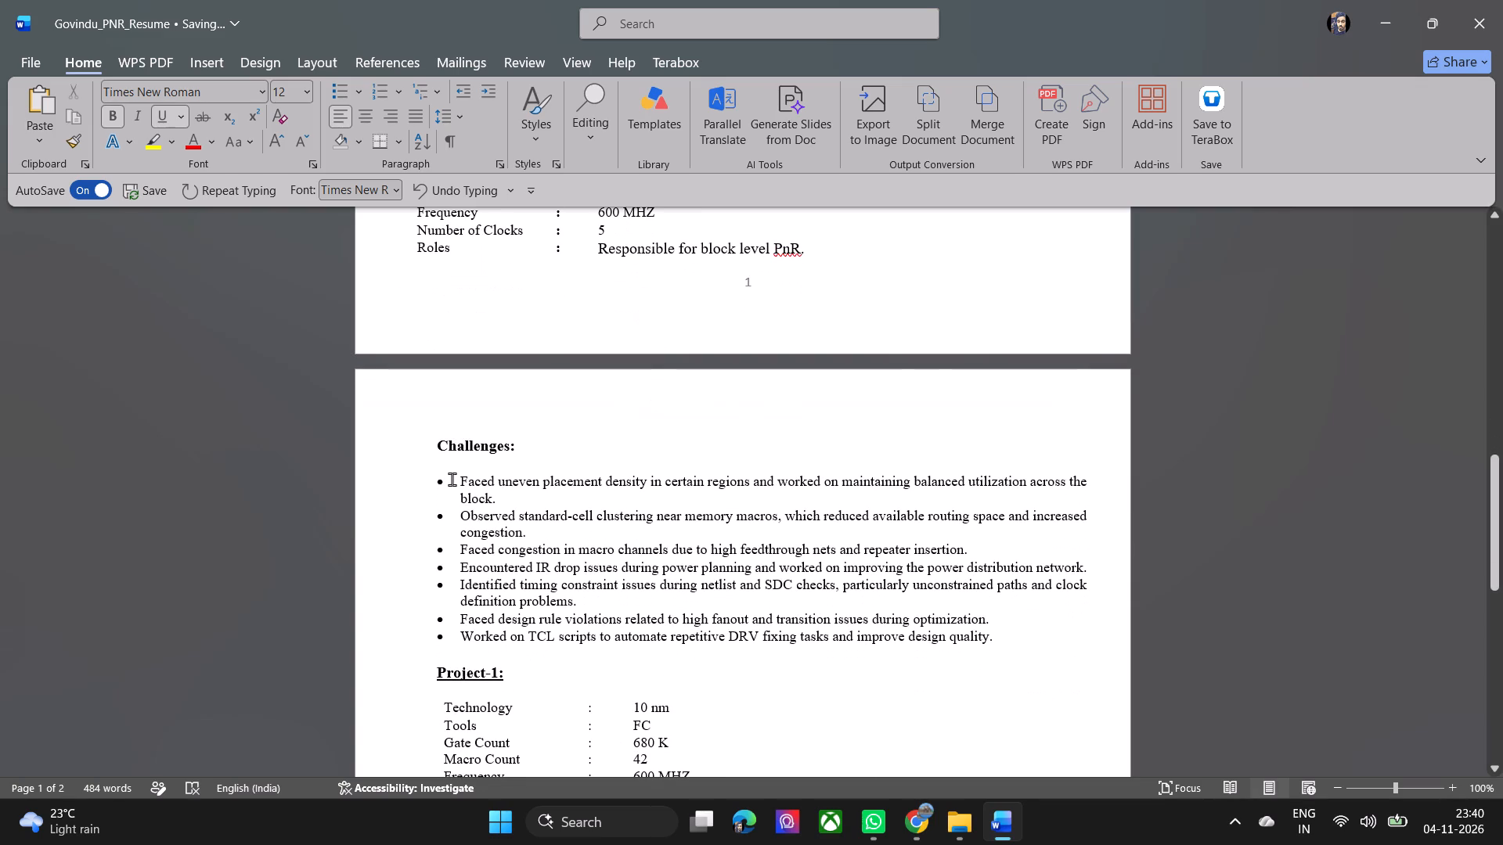
# Remove the indent of the Project-1 heading so it lines up with the Project-2 heading.
pyautogui.click(434, 679)
pyautogui.press('BackSpace')
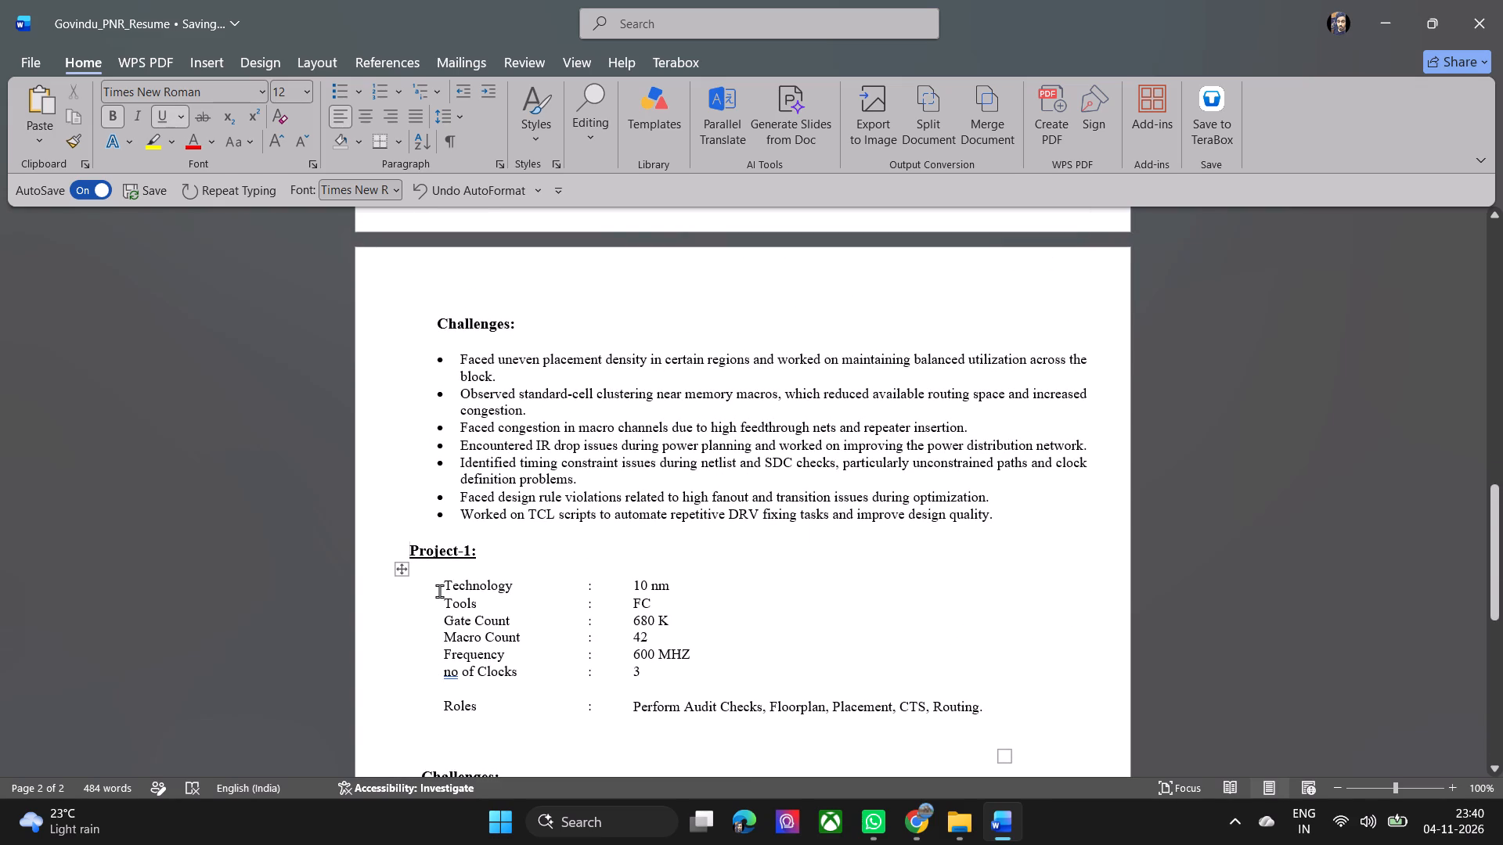
# Remove the indent of all Project-1 table labels, from Technology through Roles, so they line up under the project heading.
pyautogui.click(441, 580)
pyautogui.press('BackSpace')
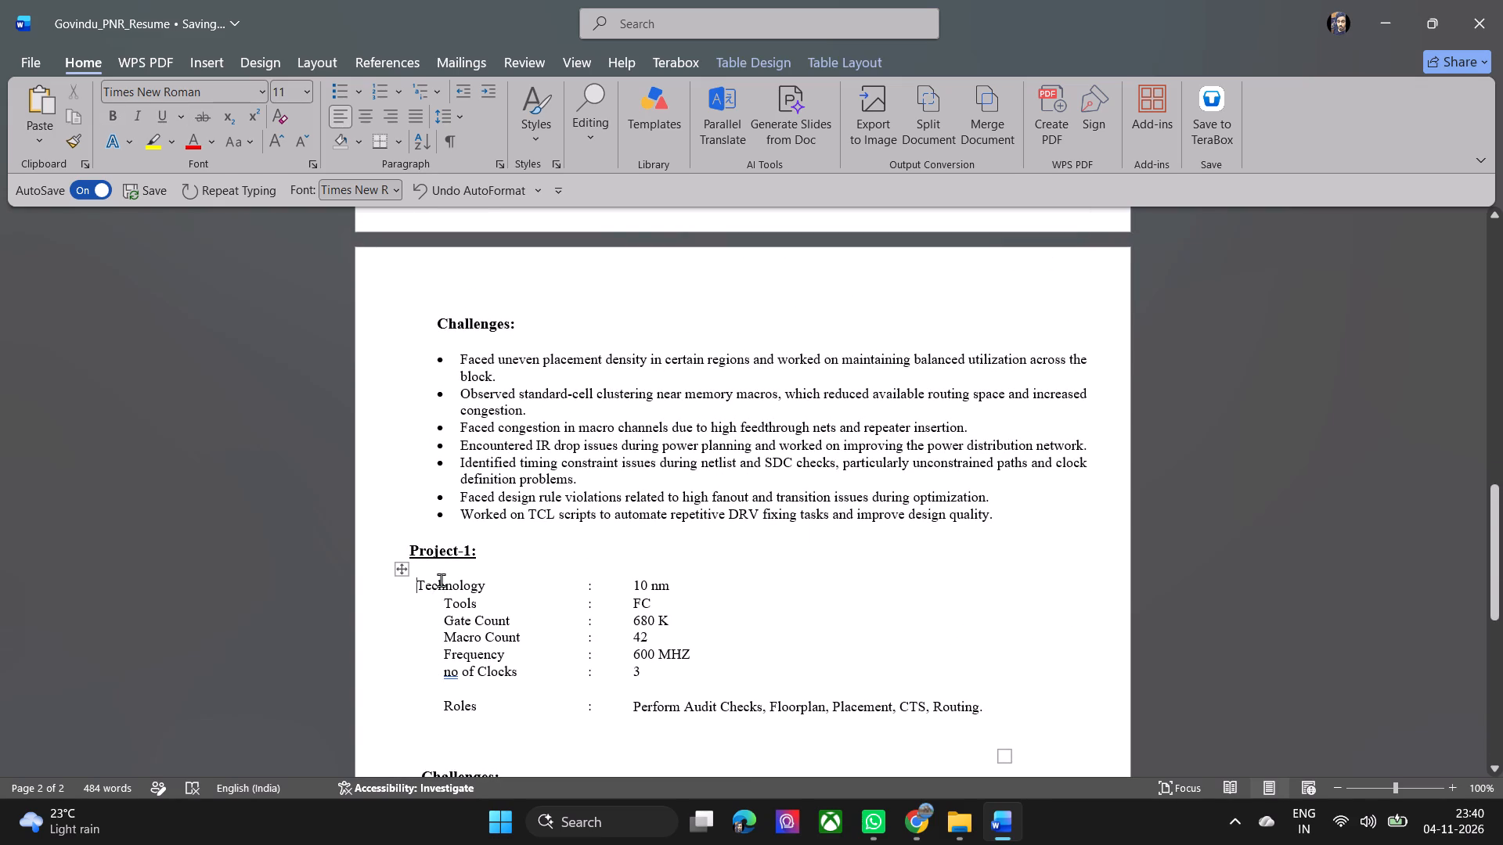
pyautogui.press('Down')
pyautogui.press('Right')
pyautogui.press('Down')
pyautogui.press('Up')
pyautogui.press('Left')
pyautogui.press('BackSpace')
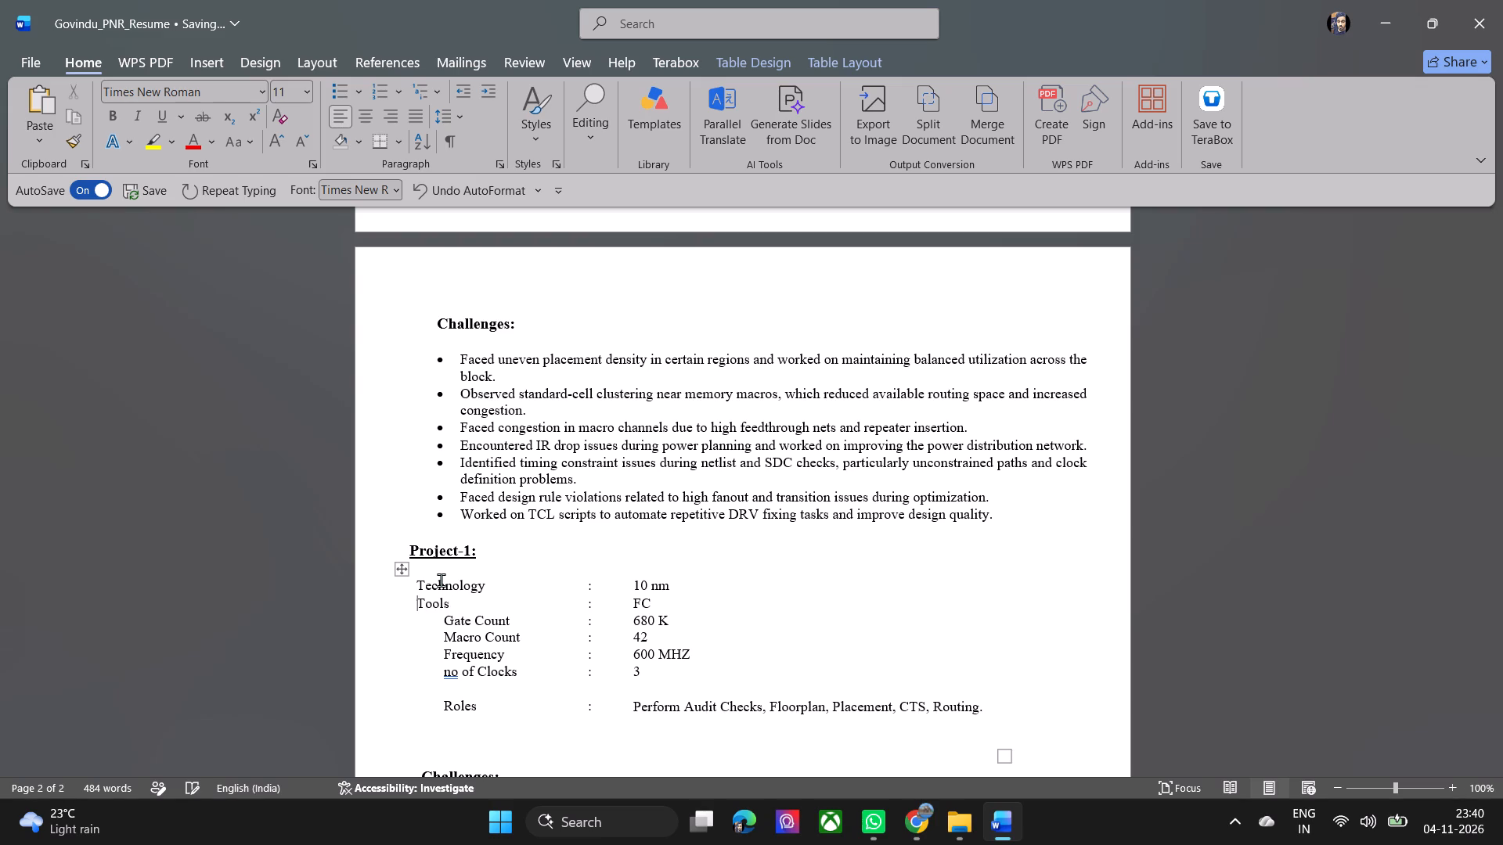
pyautogui.press('Down')
pyautogui.press('BackSpace')
pyautogui.press('Down')
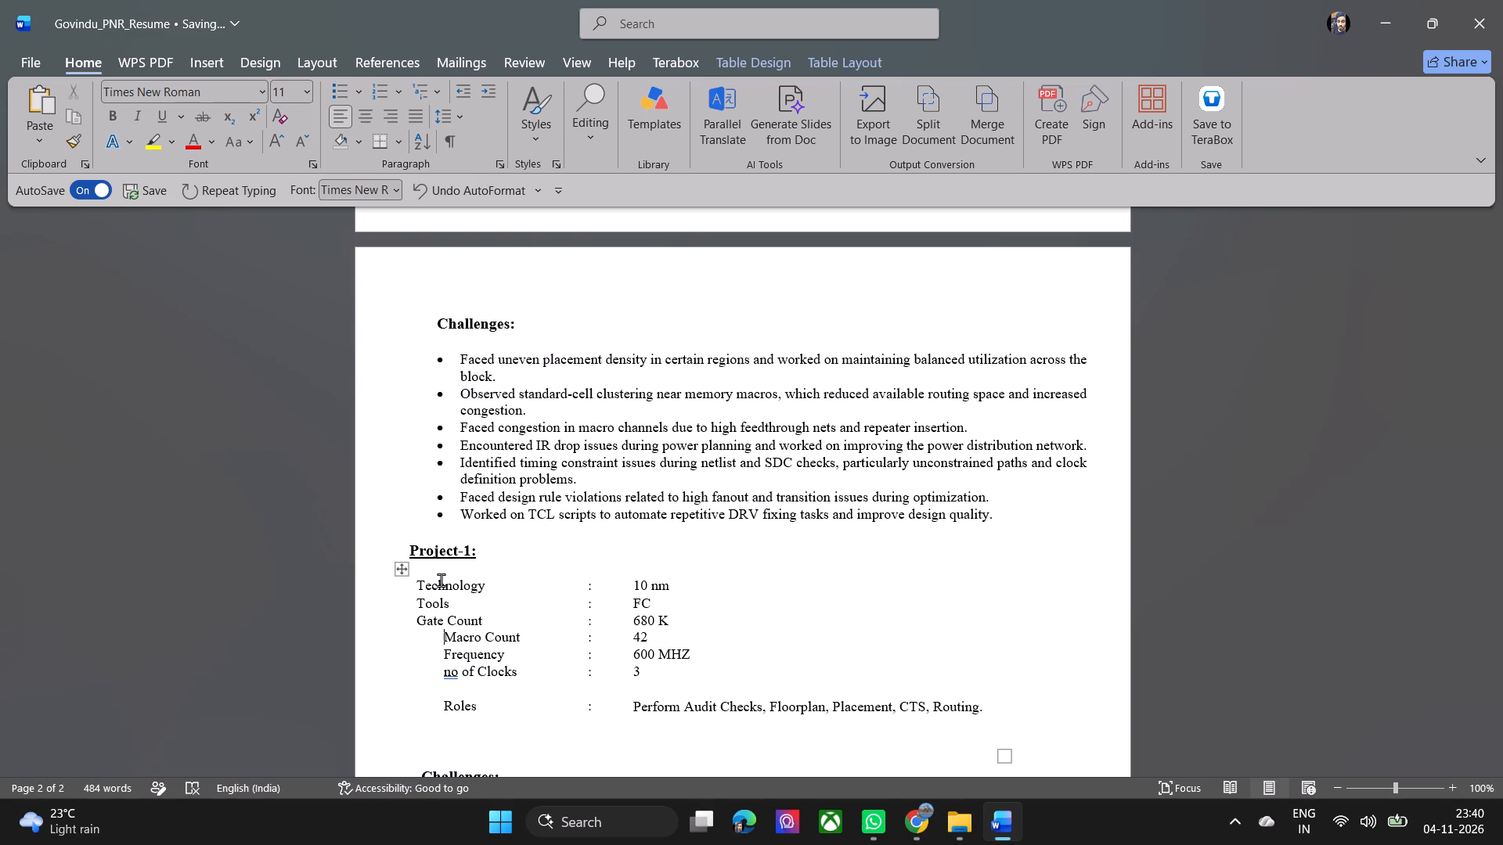
pyautogui.press('BackSpace')
pyautogui.press('Down')
pyautogui.press('BackSpace')
pyautogui.press('Down')
pyautogui.press('BackSpace')
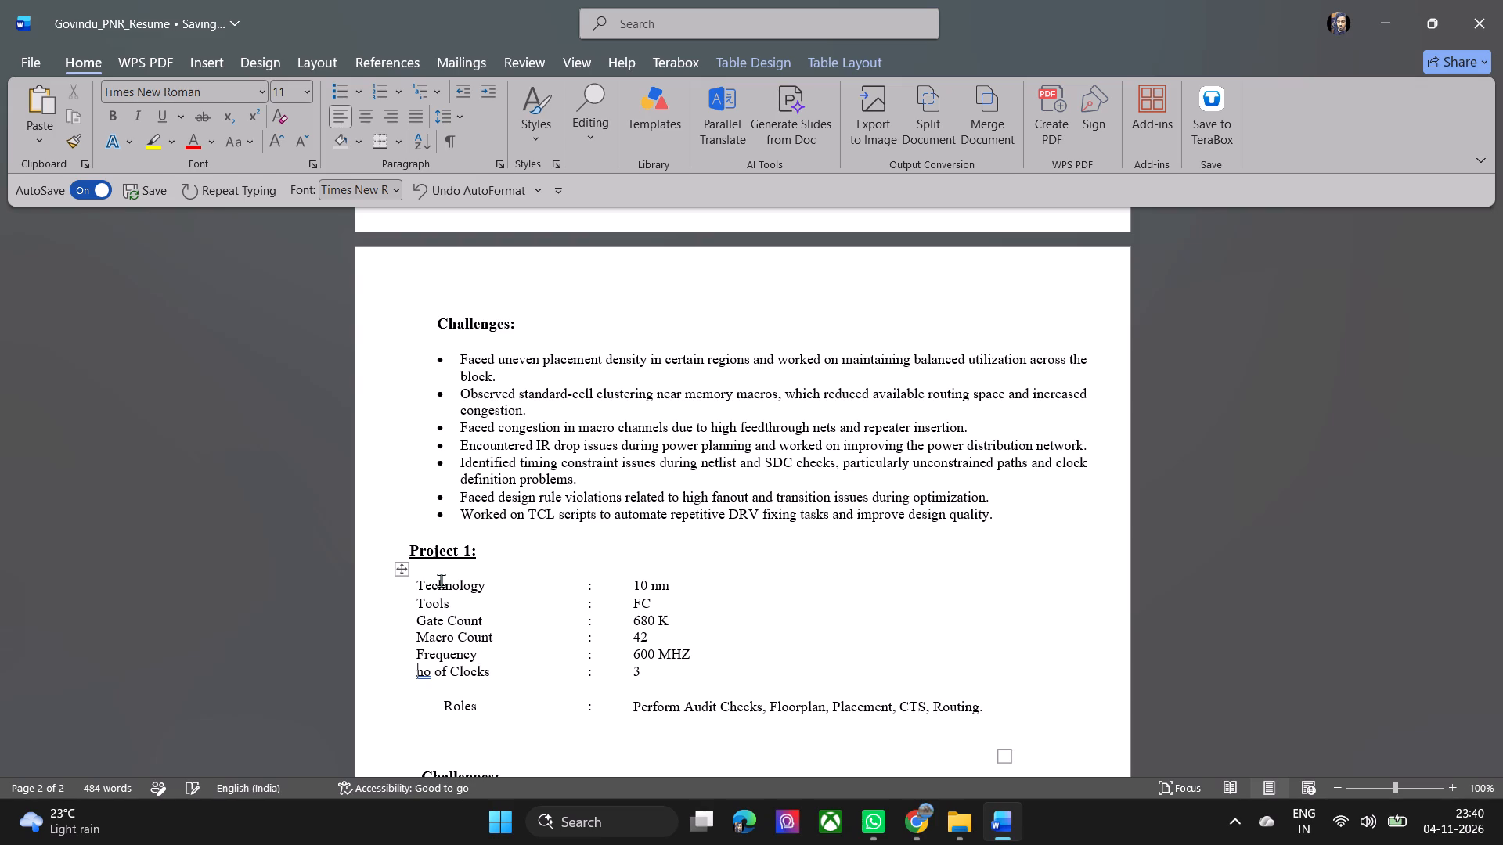
pyautogui.press('Down')
pyautogui.press('BackSpace')
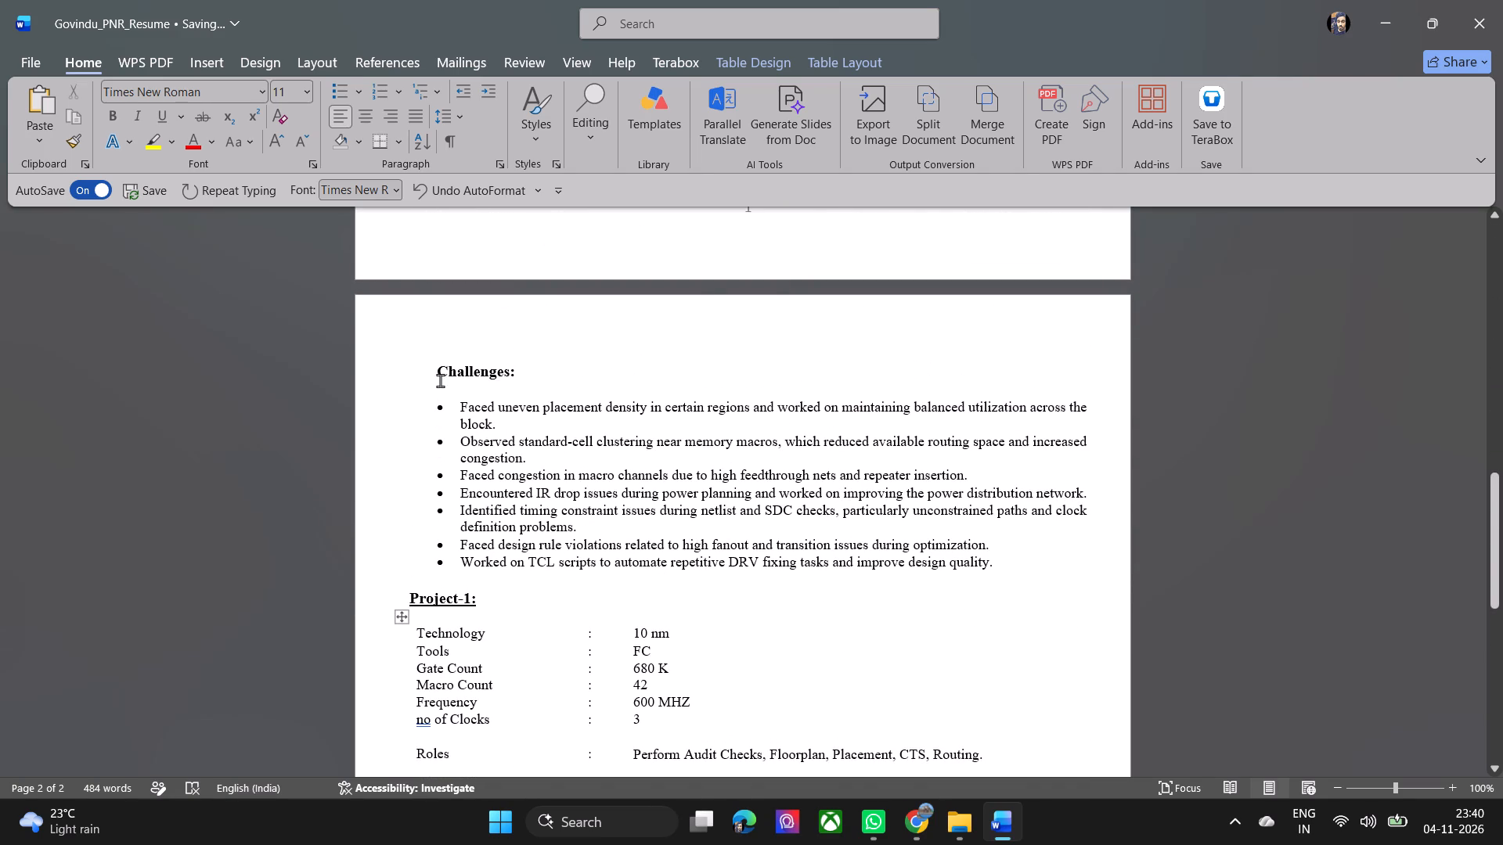
# Remove the indent of Project-2's Challenges heading so it lines up with the project headings.
pyautogui.click(438, 376)
pyautogui.press('BackSpace')
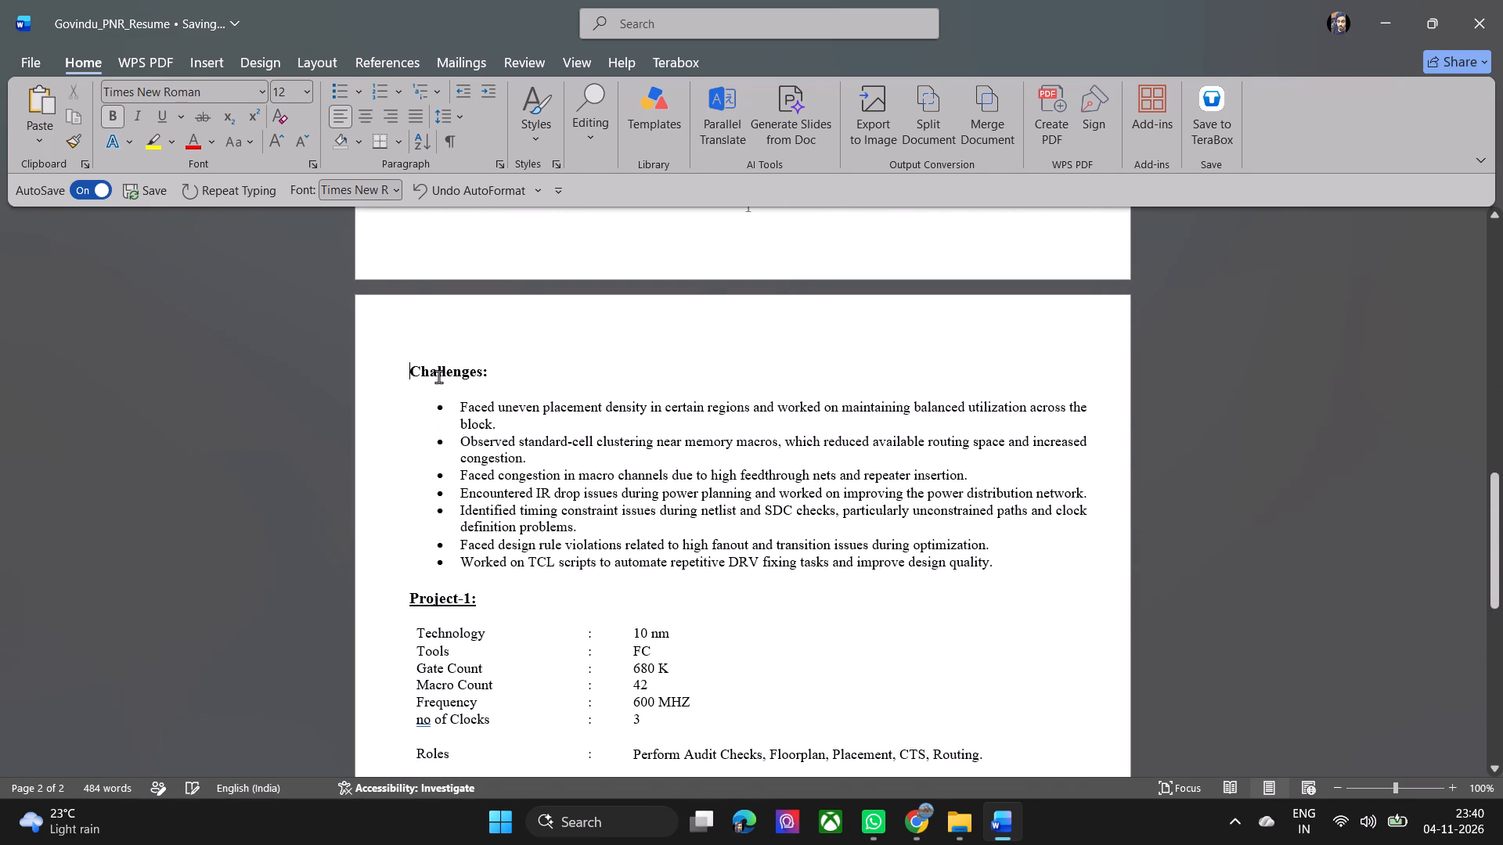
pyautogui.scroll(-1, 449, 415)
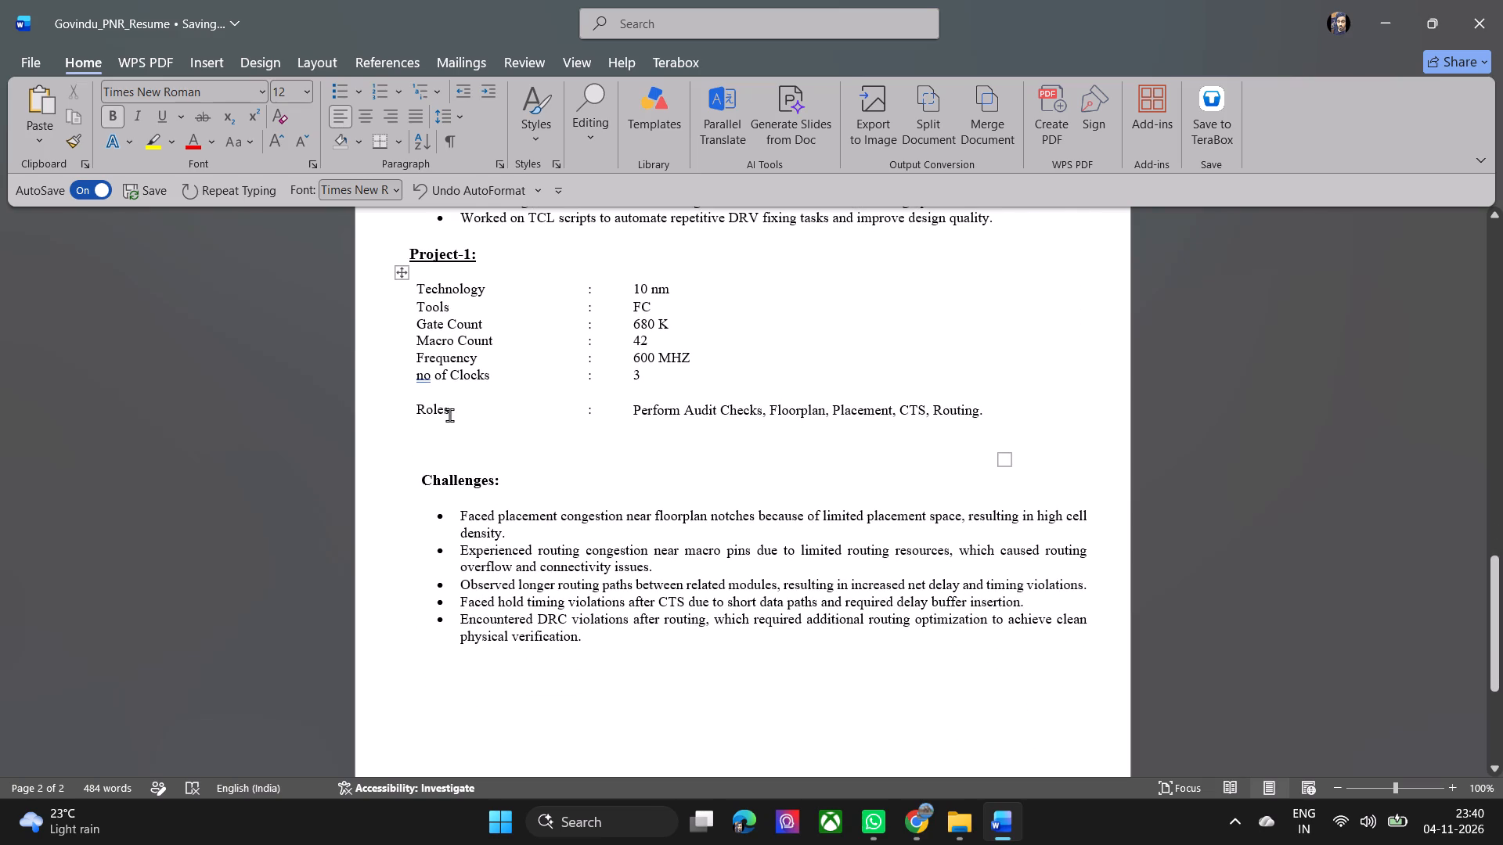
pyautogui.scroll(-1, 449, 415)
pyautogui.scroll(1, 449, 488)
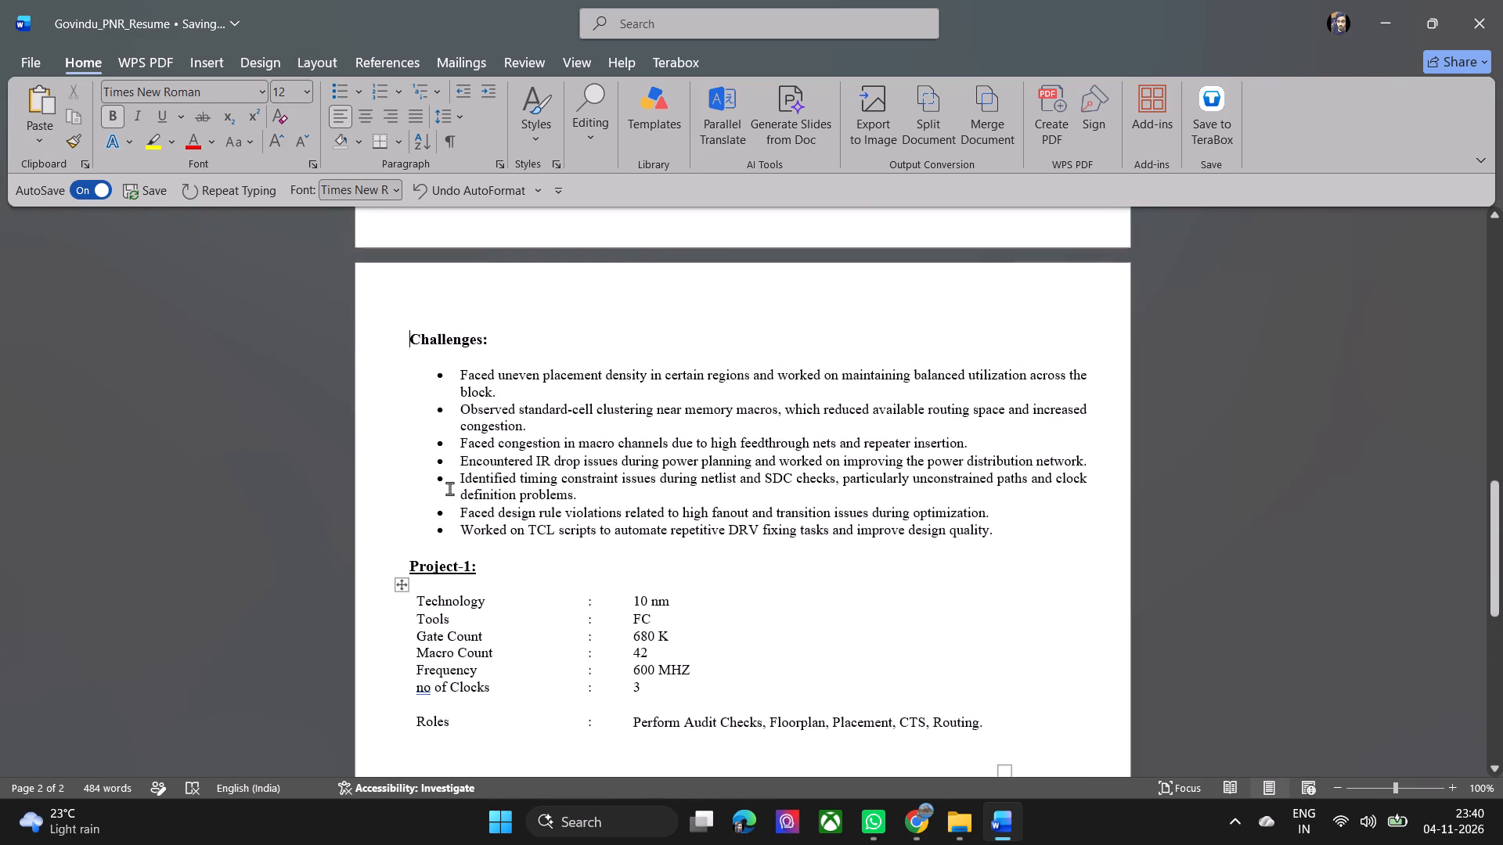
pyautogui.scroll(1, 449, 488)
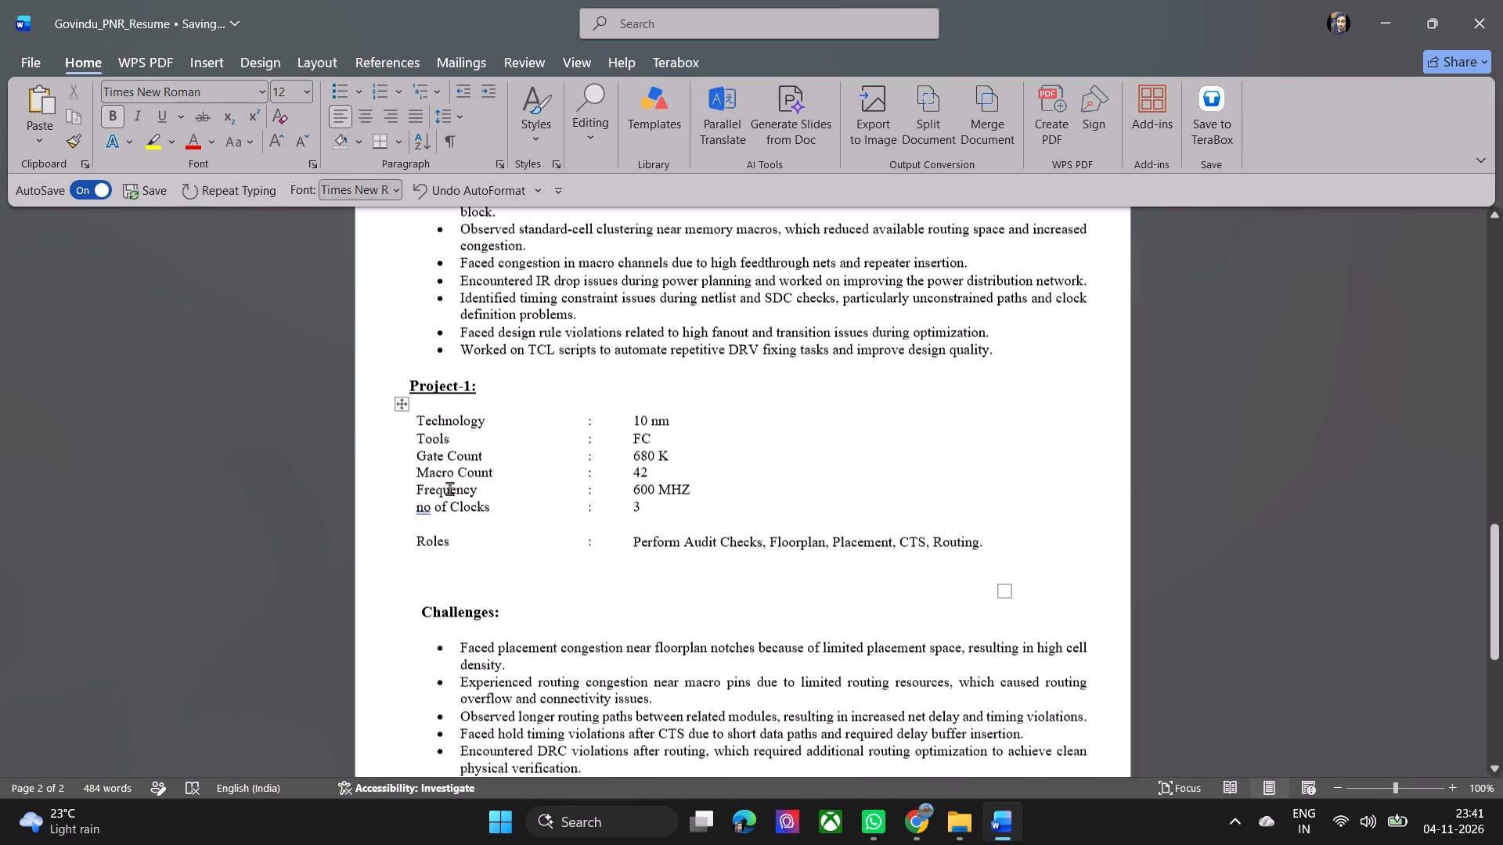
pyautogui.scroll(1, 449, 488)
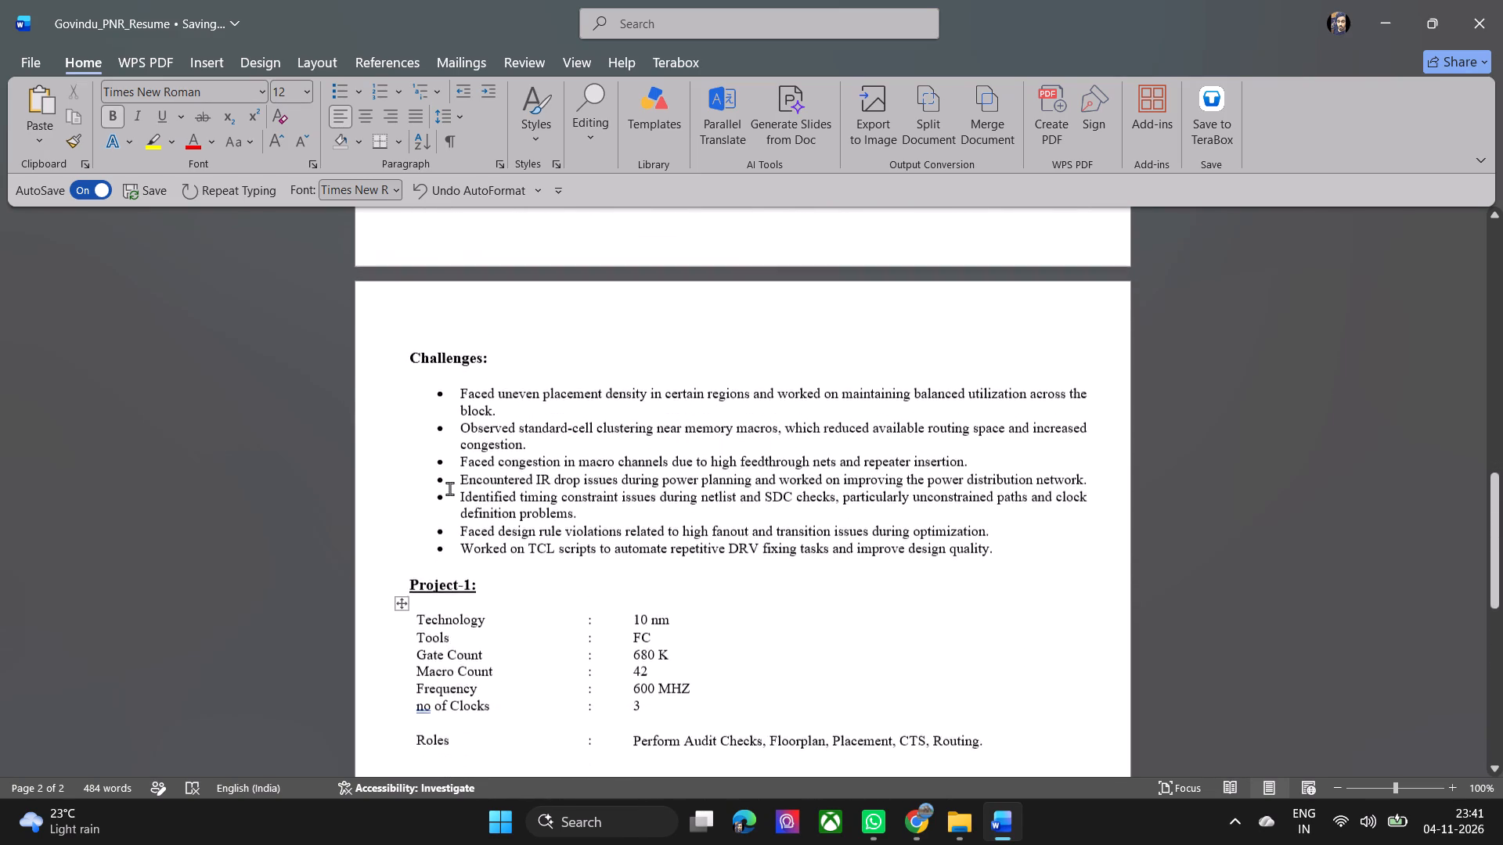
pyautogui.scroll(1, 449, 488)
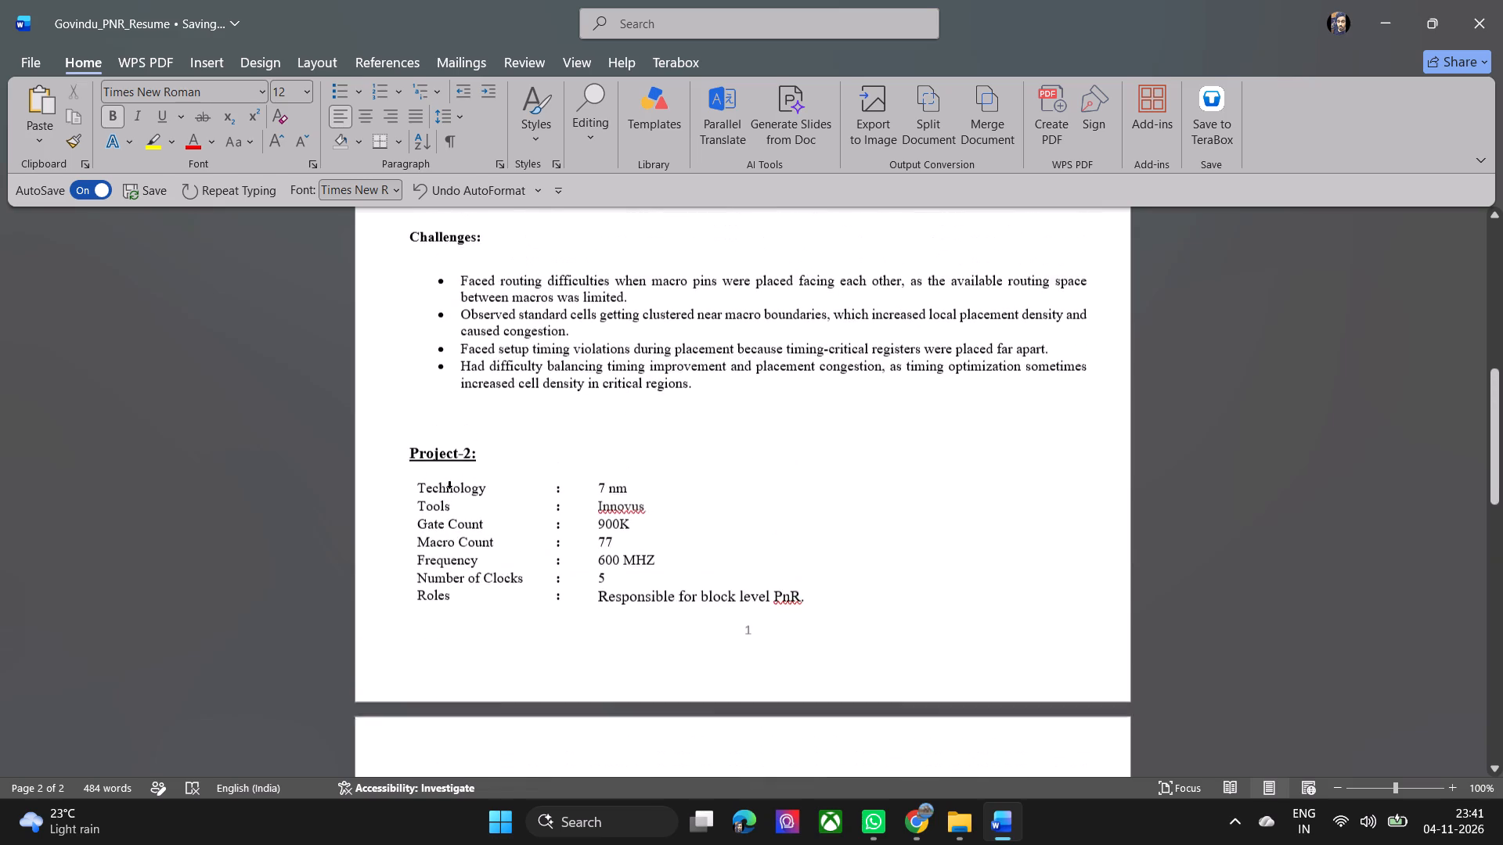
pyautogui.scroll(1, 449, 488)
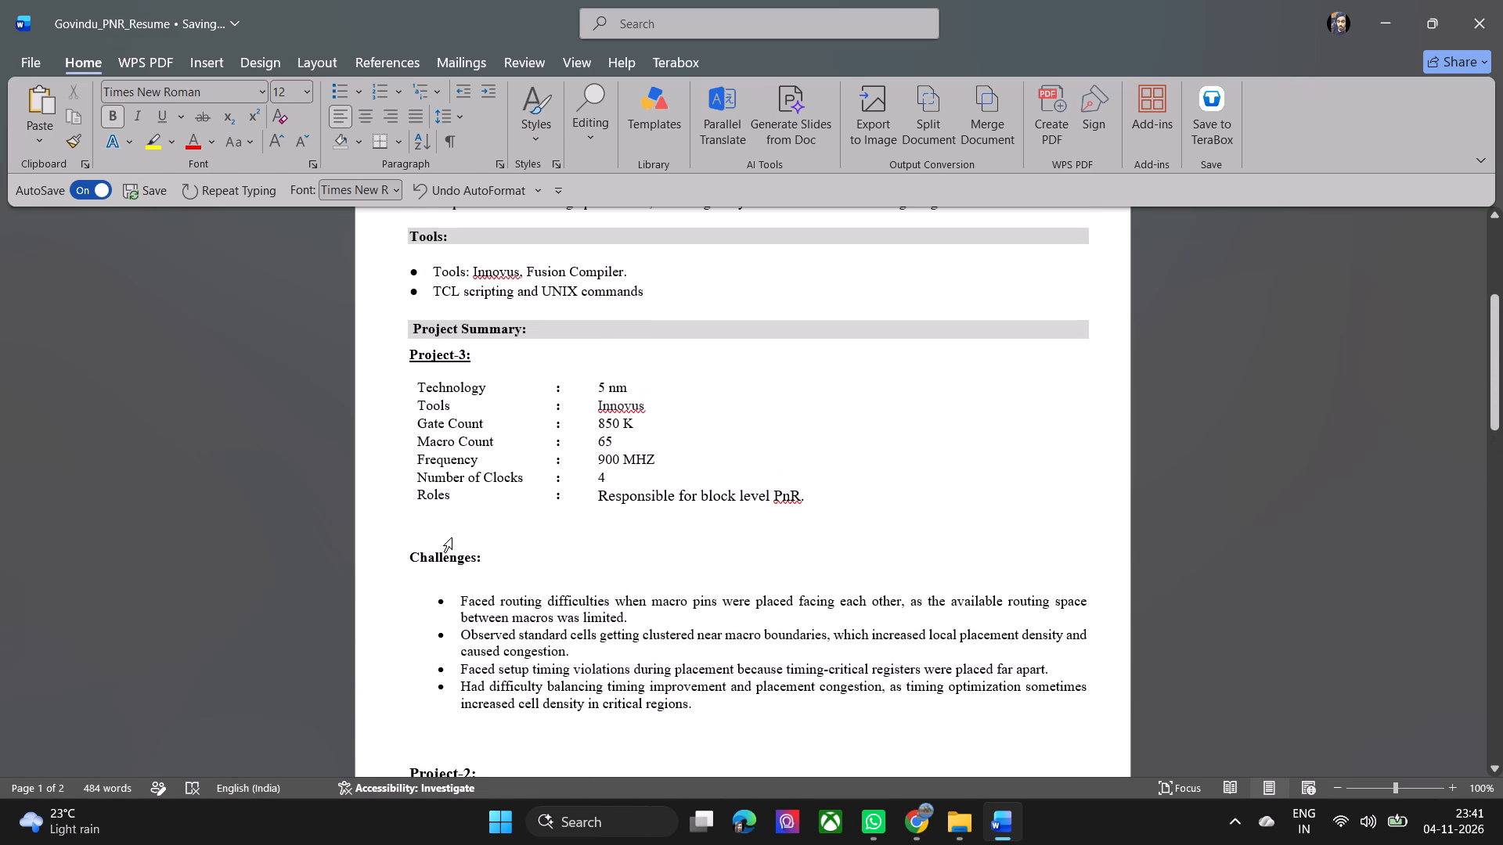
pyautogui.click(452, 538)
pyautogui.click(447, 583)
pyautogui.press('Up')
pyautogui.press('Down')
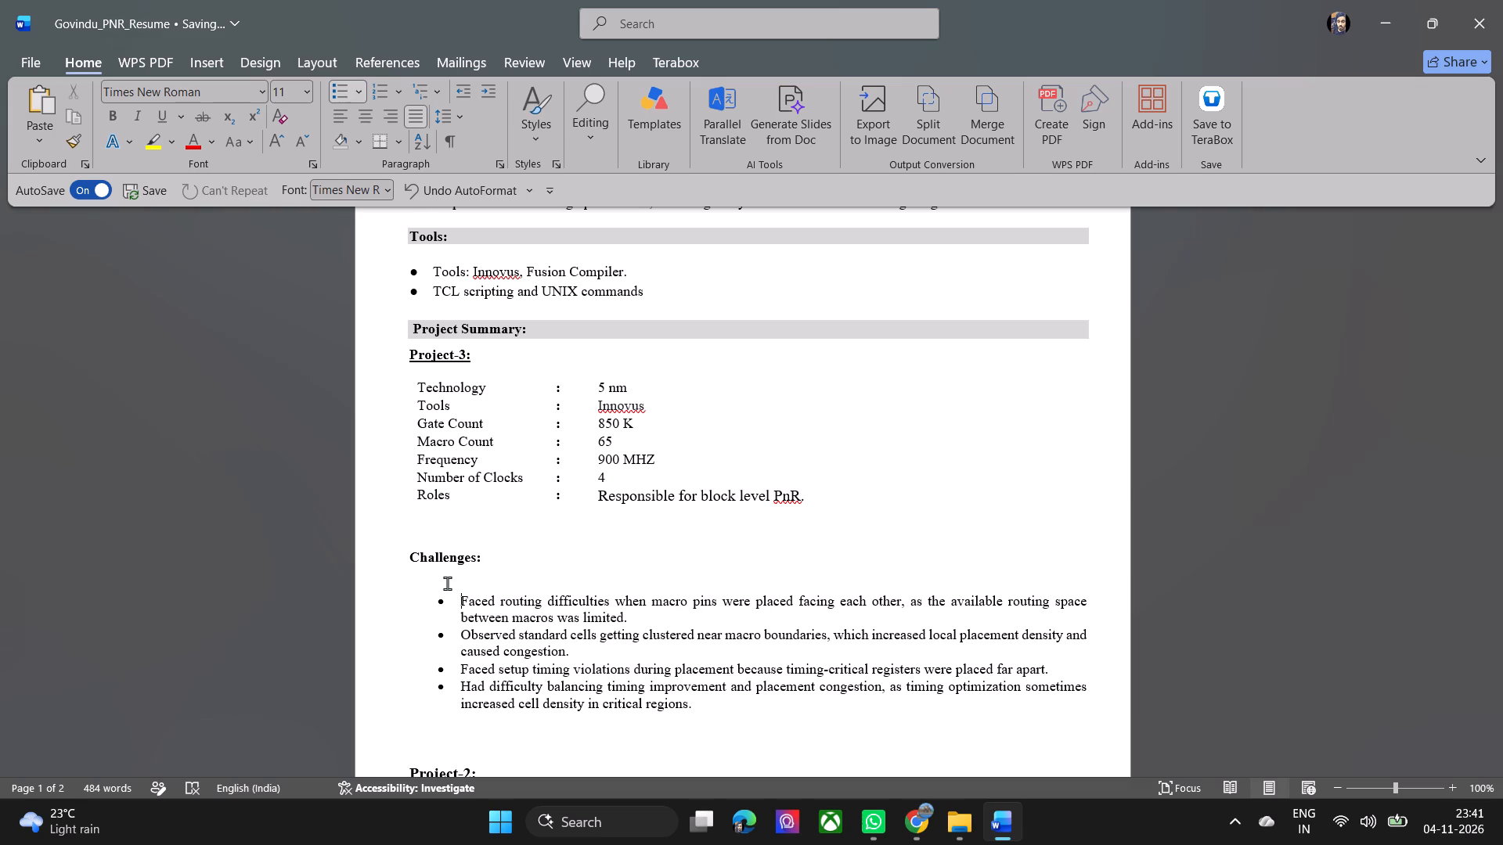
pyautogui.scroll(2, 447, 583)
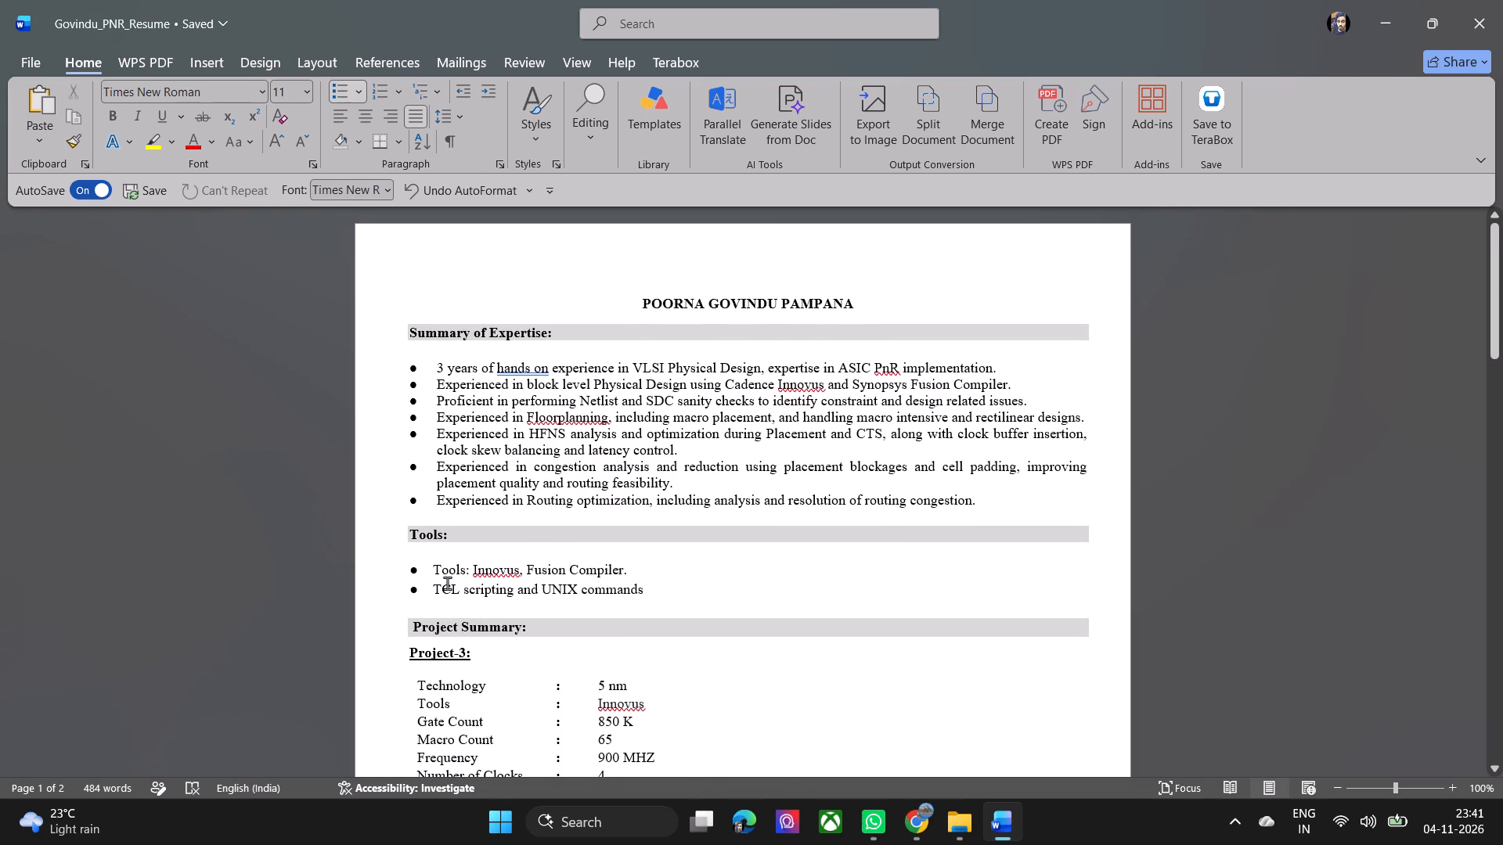
# Save the resume document with the realigned project headings and table labels.
pyautogui.hotkey('ctrl', 's')
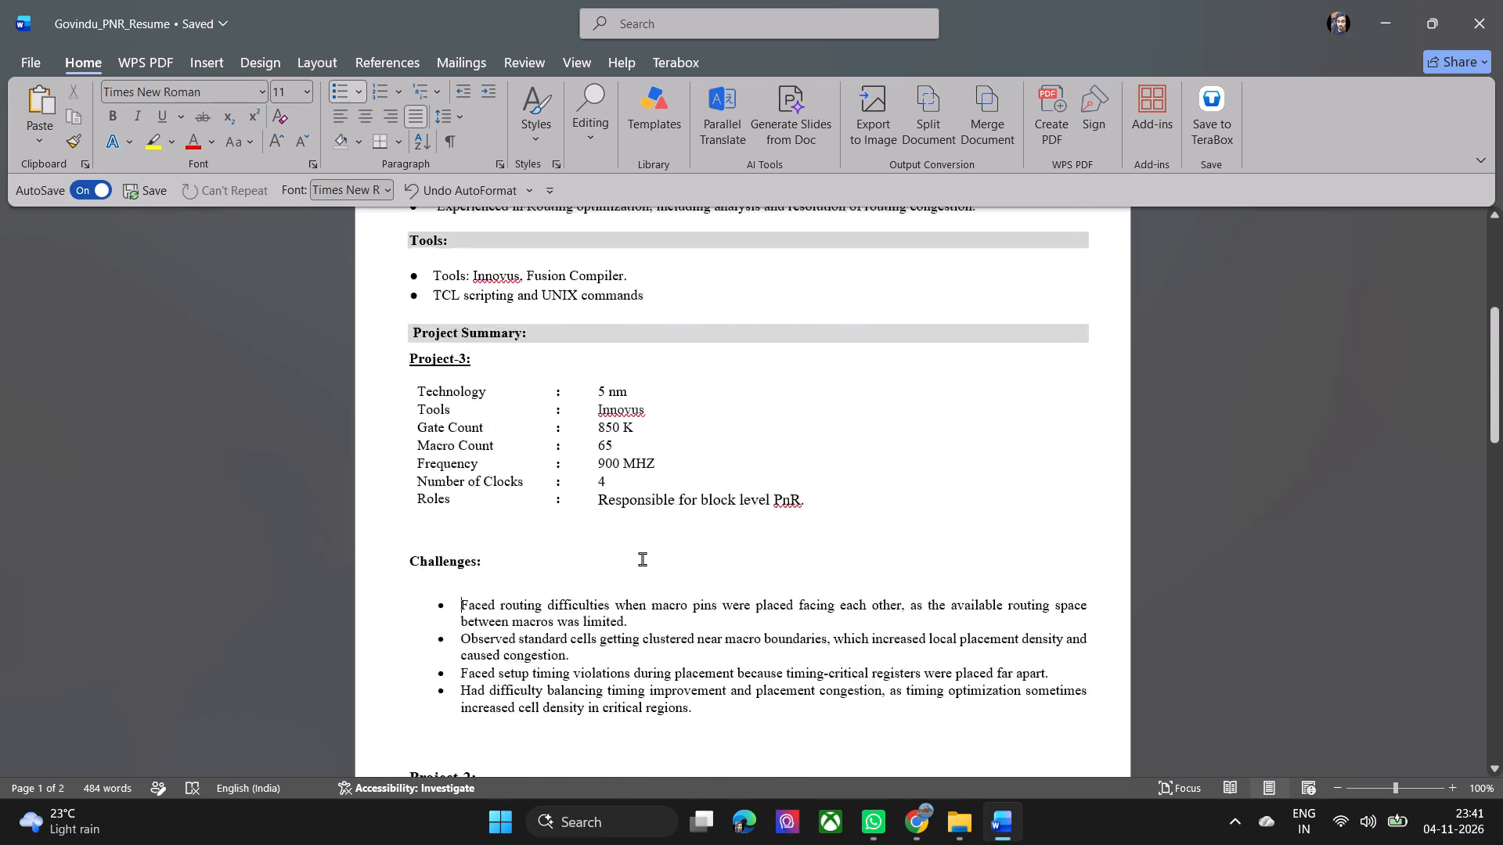
pyautogui.hotkey('ctrl', 's')
pyautogui.hotkey('ctrl', 's')
pyautogui.hotkey('ctrl', 's')
pyautogui.hotkey('ctrl', 's')
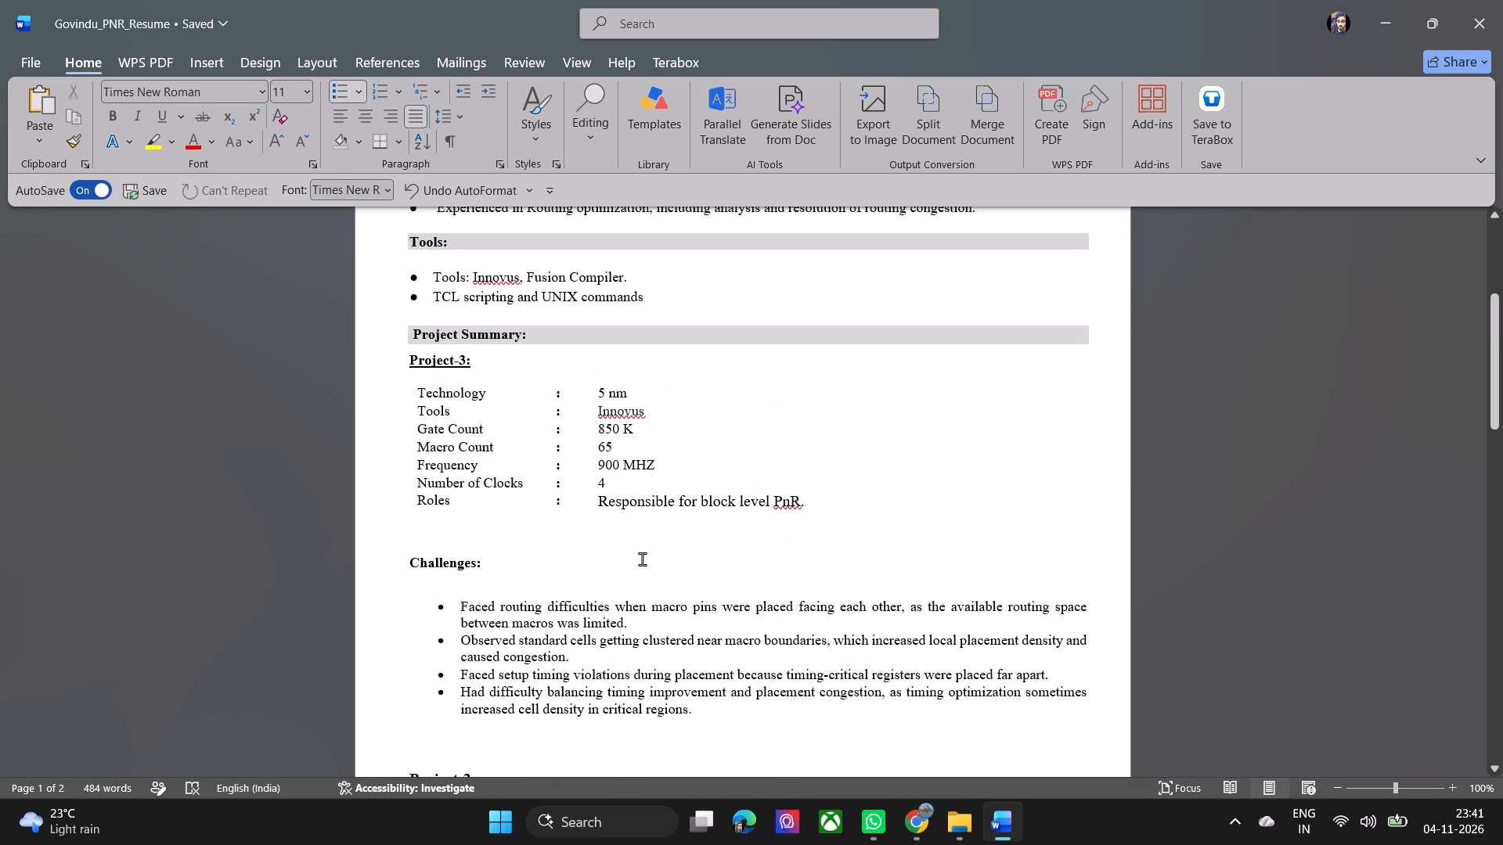